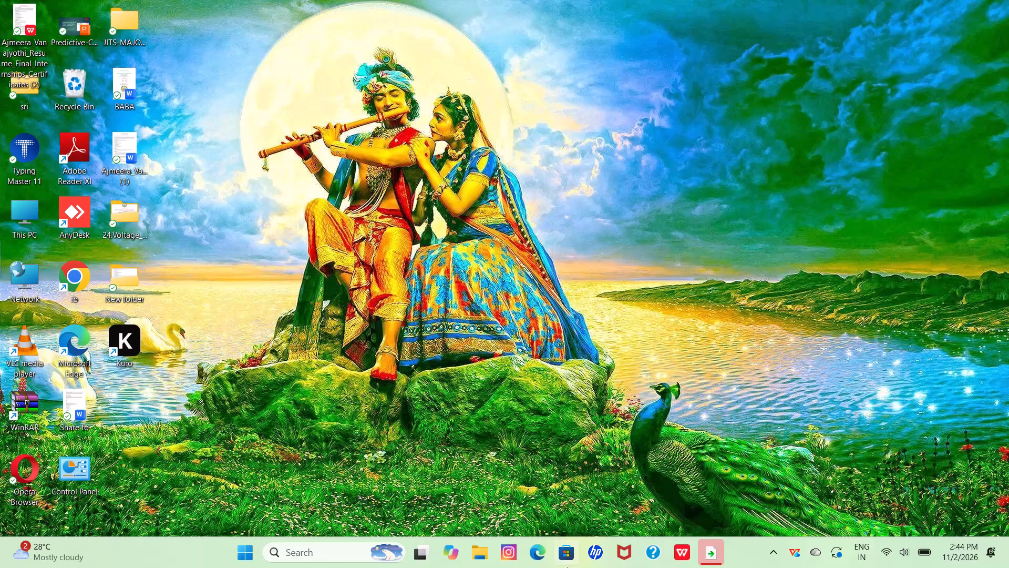
Launch Google Chrome and open a browser window with the profile labelled "Your Chrome".
click(242, 559)
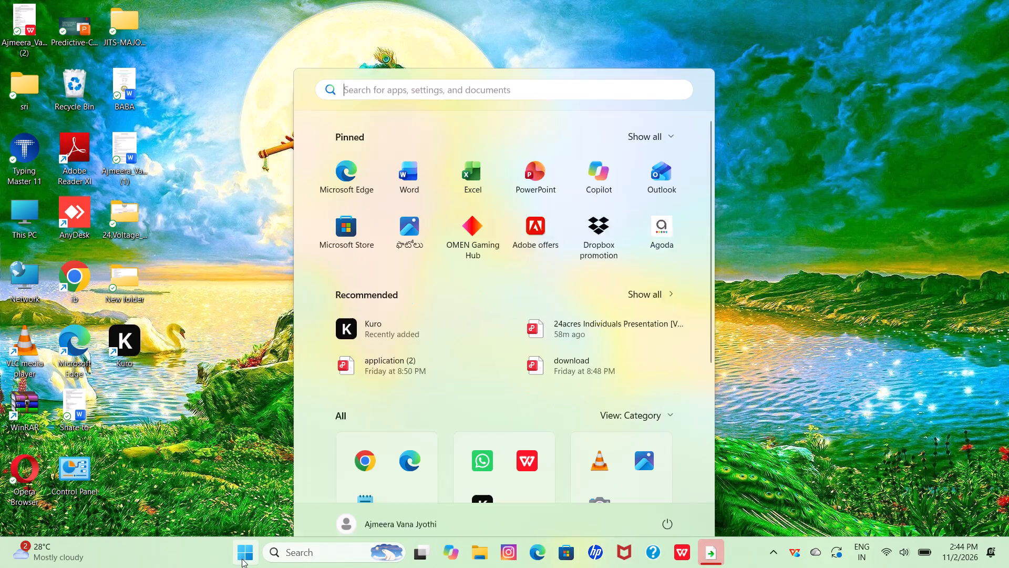
click(362, 442)
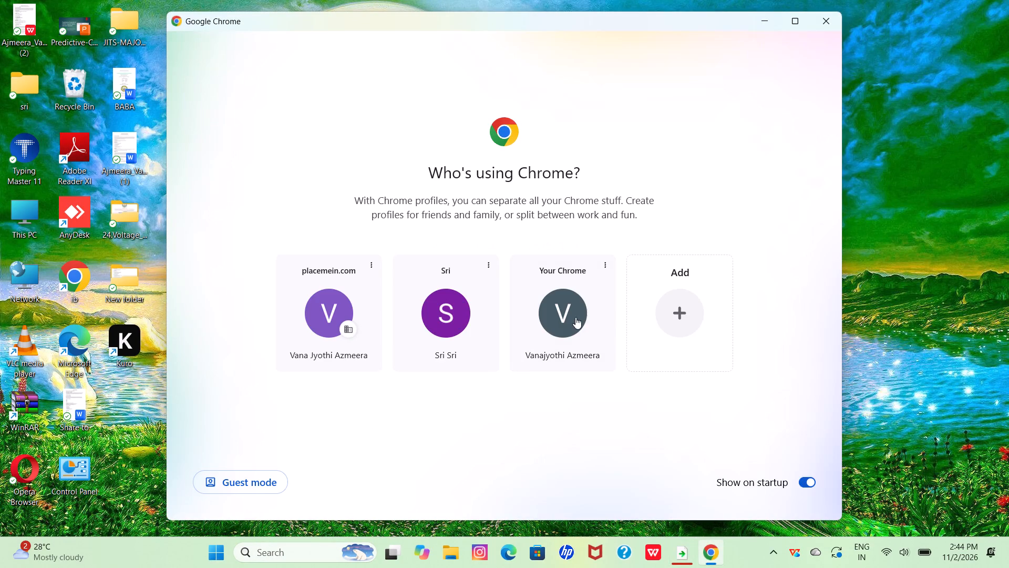
double_click(575, 317)
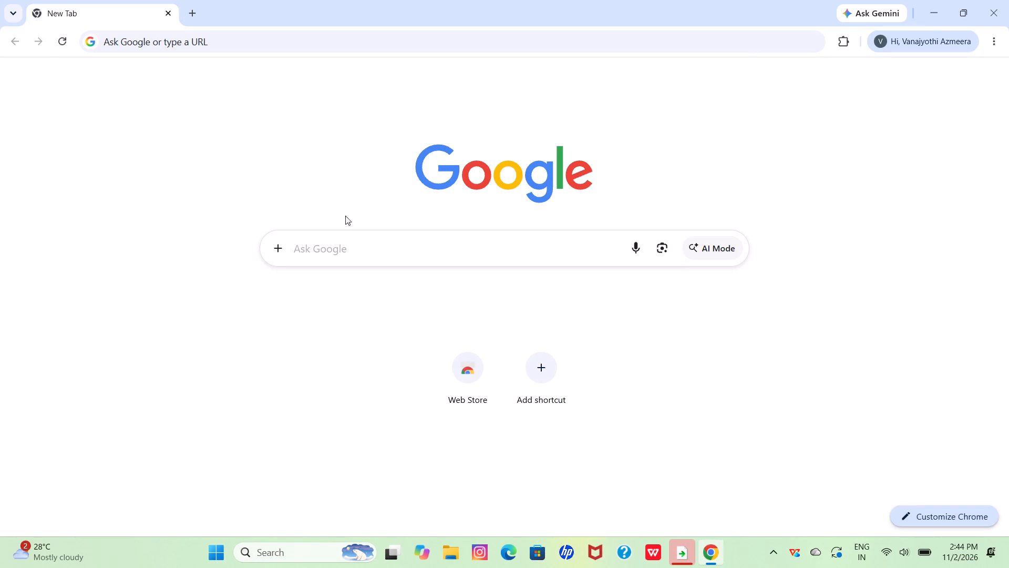
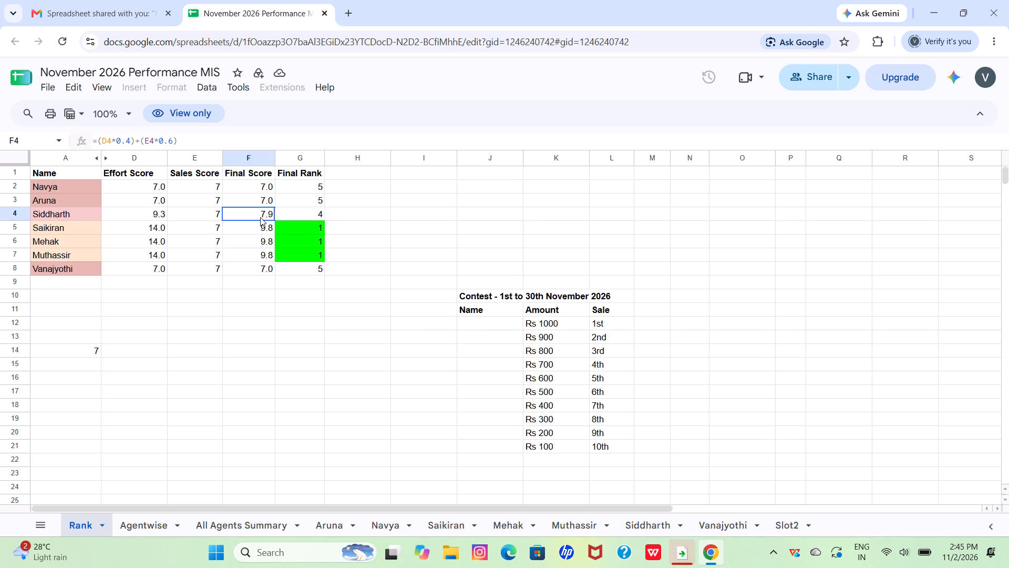
Examine the effort score, sales score, final score and final rank formulas on the Rank sheet, plus the contest table below.
click(162, 270)
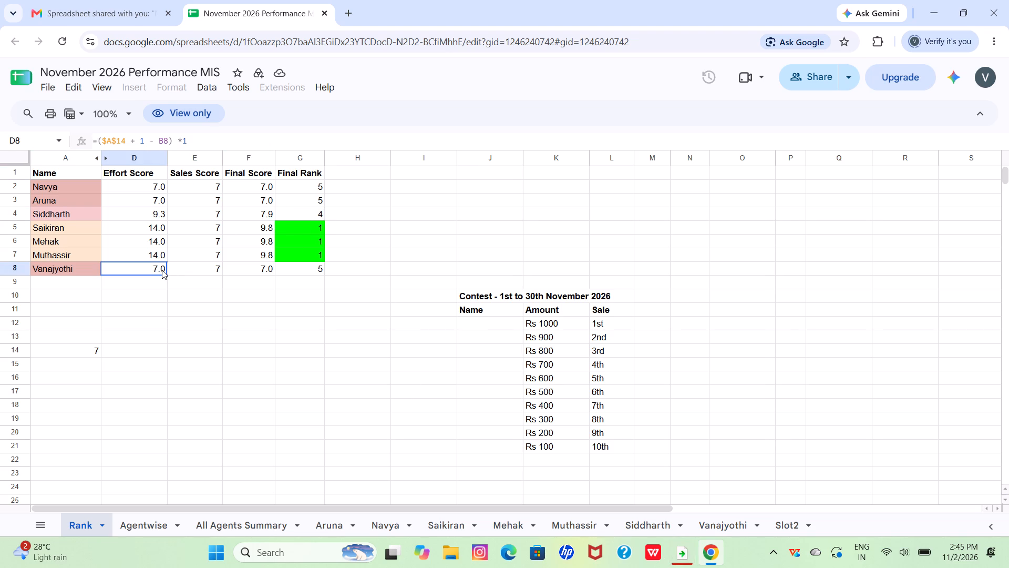
click(208, 264)
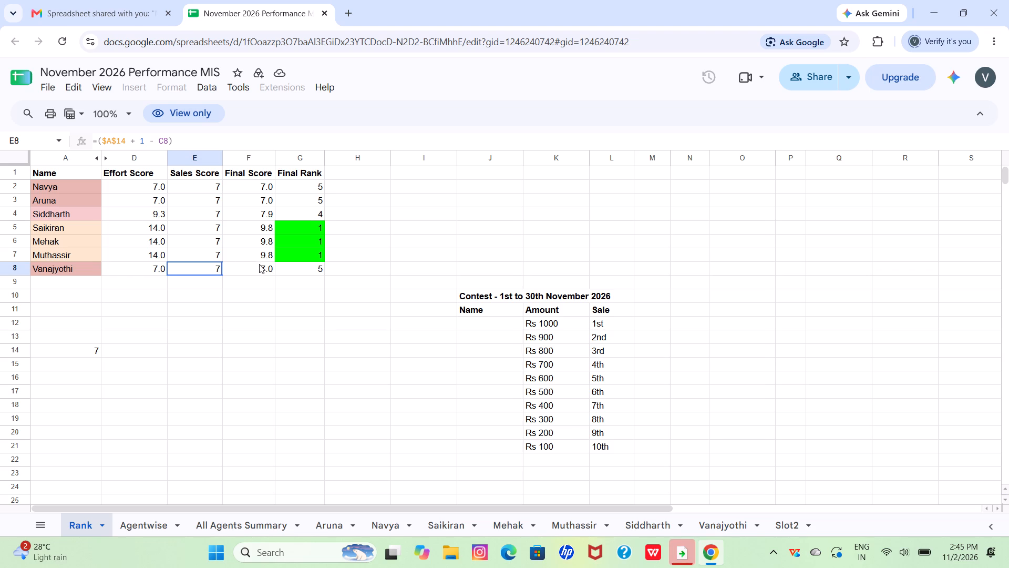
click(259, 267)
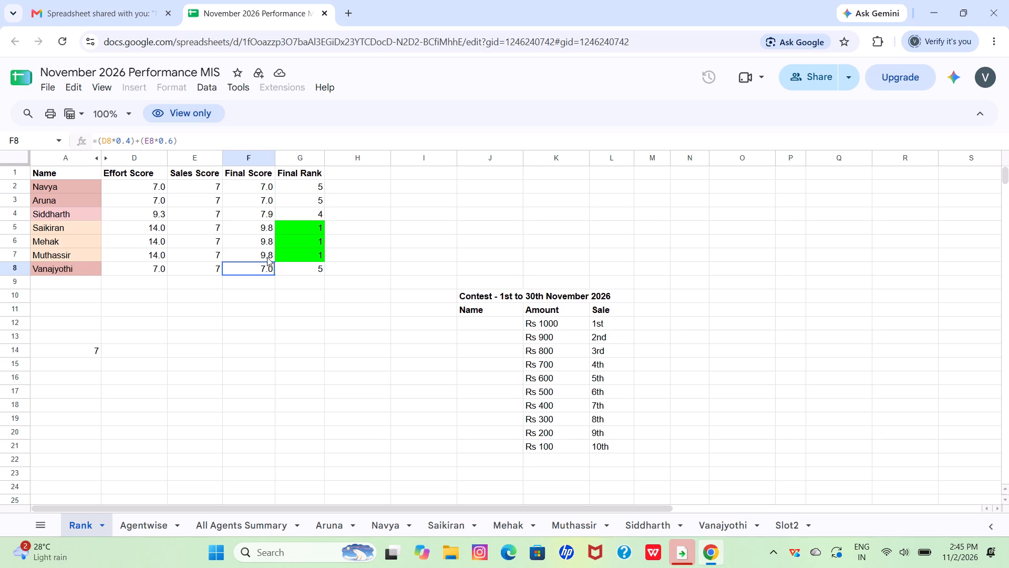
click(272, 256)
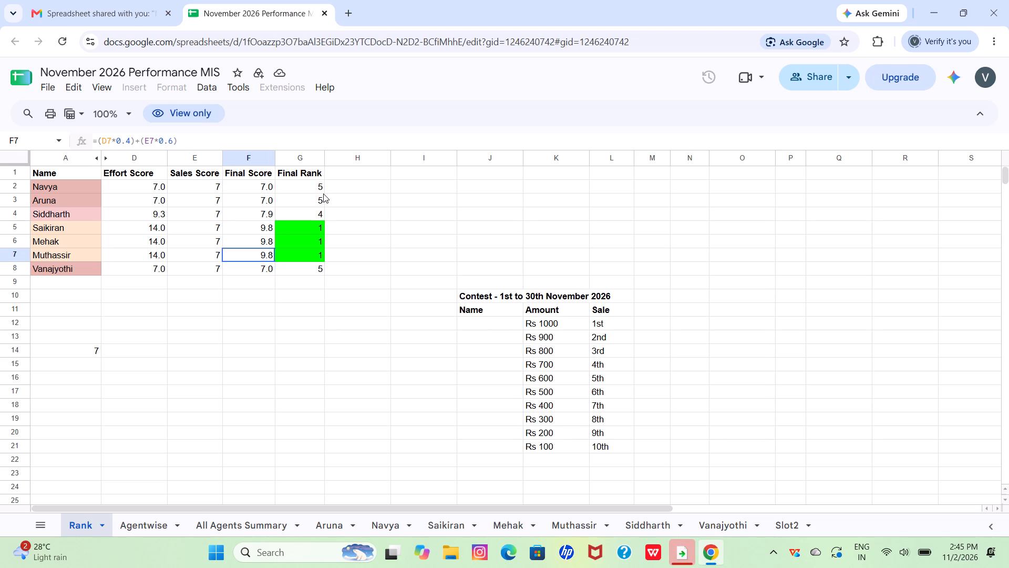
click(323, 194)
click(320, 199)
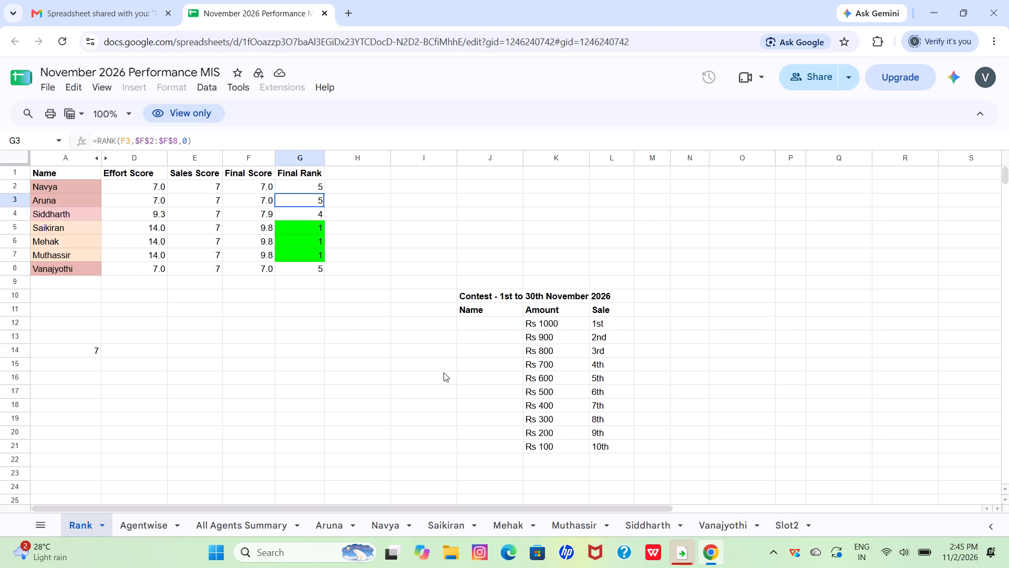
scroll(444, 372, down, 3)
scroll(444, 372, up, 2)
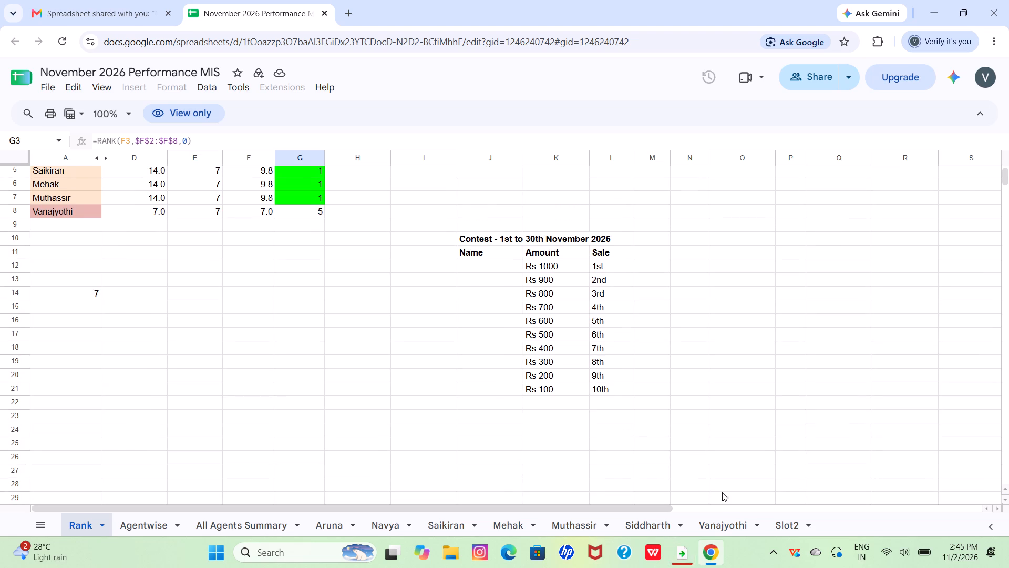
Open the Vanajyothi sheet and look through its daily call, talk time and sales records for November 2026.
click(735, 516)
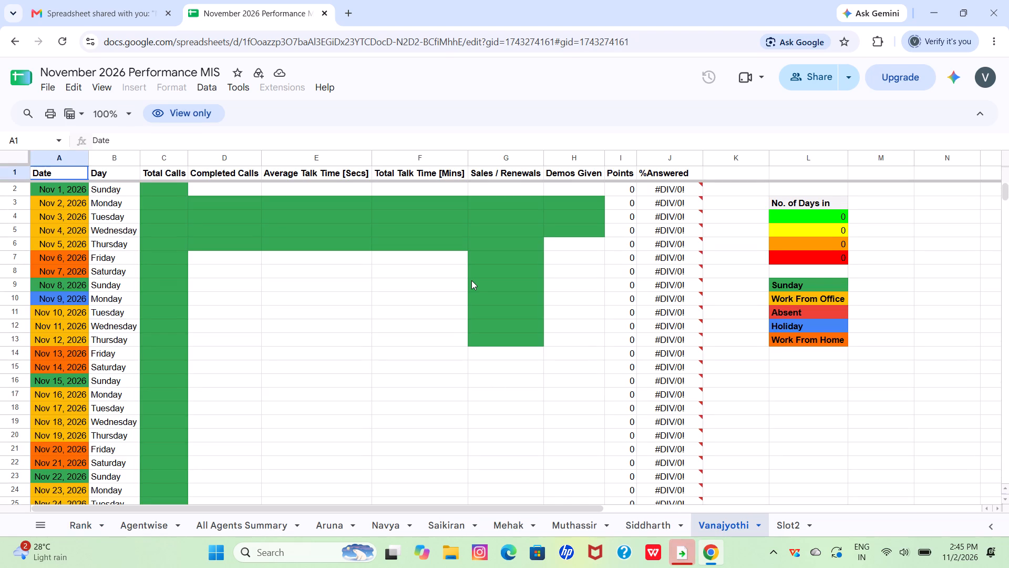
scroll(471, 280, up, 2)
scroll(471, 280, down, 1)
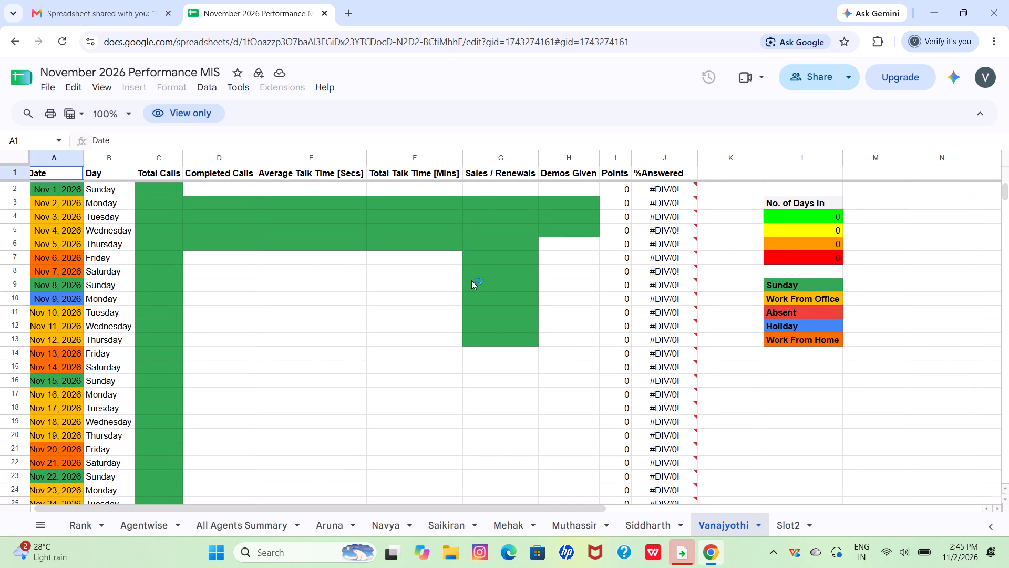
scroll(471, 280, down, 9)
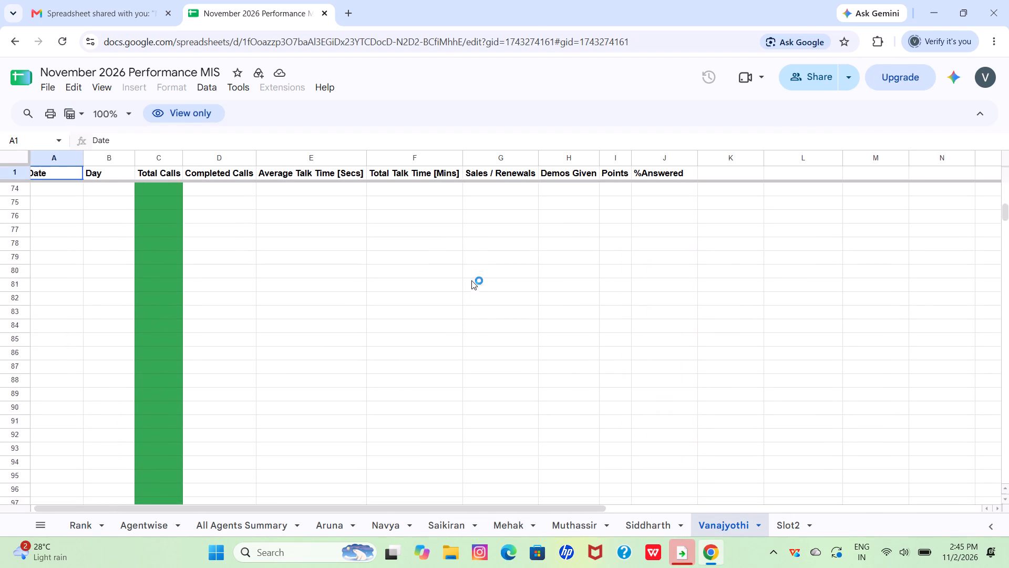
scroll(471, 280, up, 13)
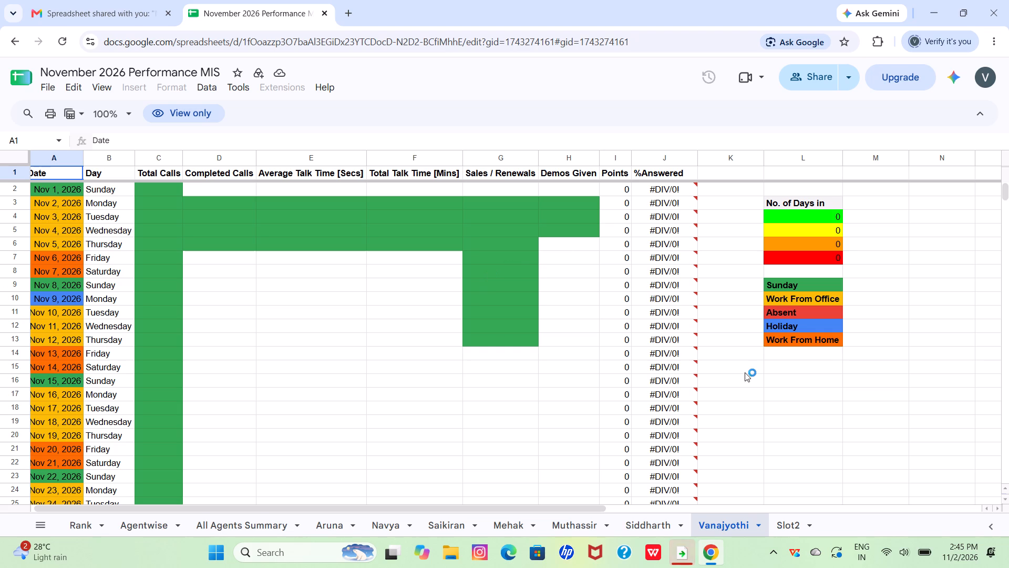
Open the Siddharth sheet to review that agent's records.
click(657, 523)
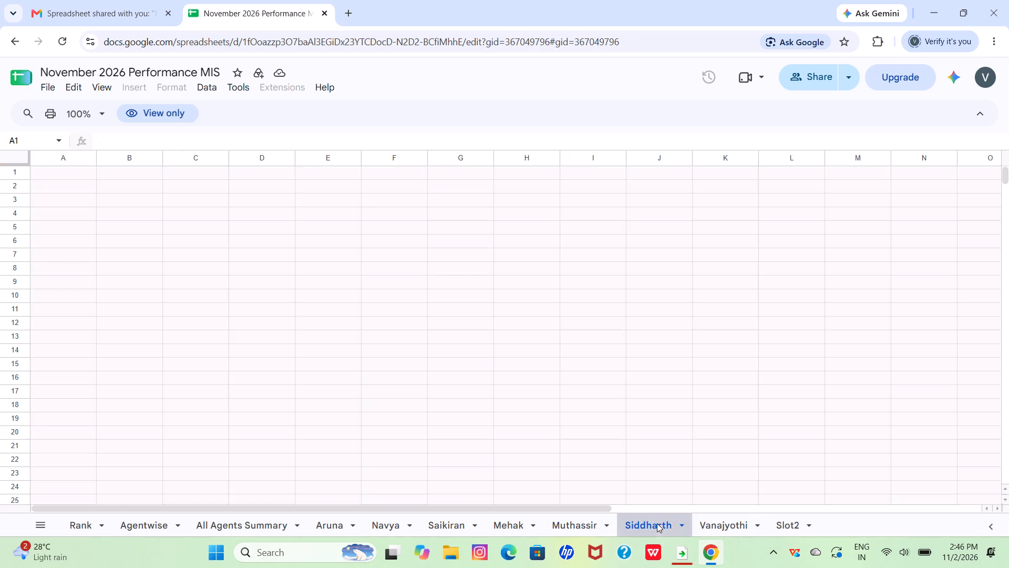
Open the Muthassir sheet to review that agent's daily call, talk time and sales records for November 2026.
click(583, 520)
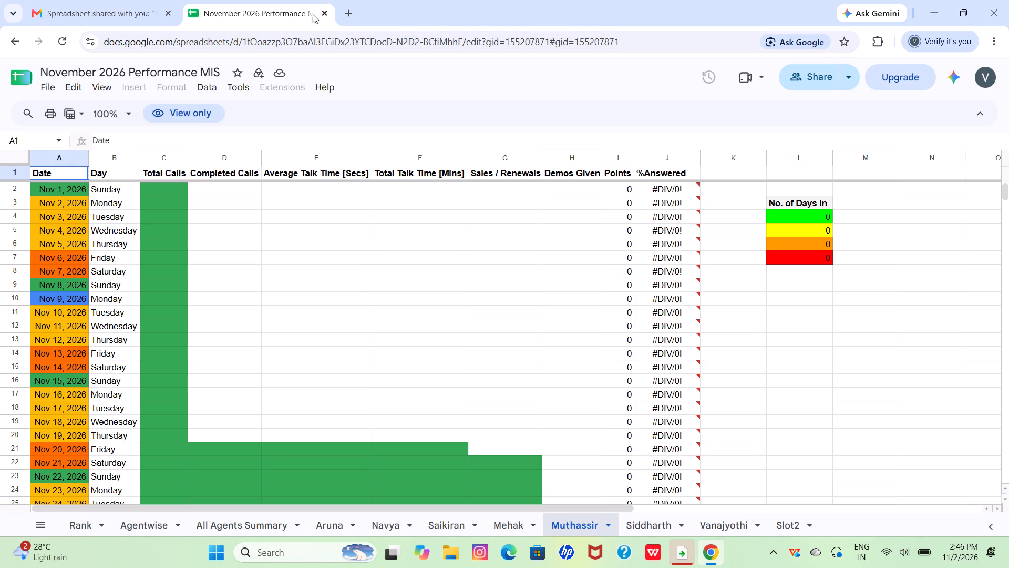
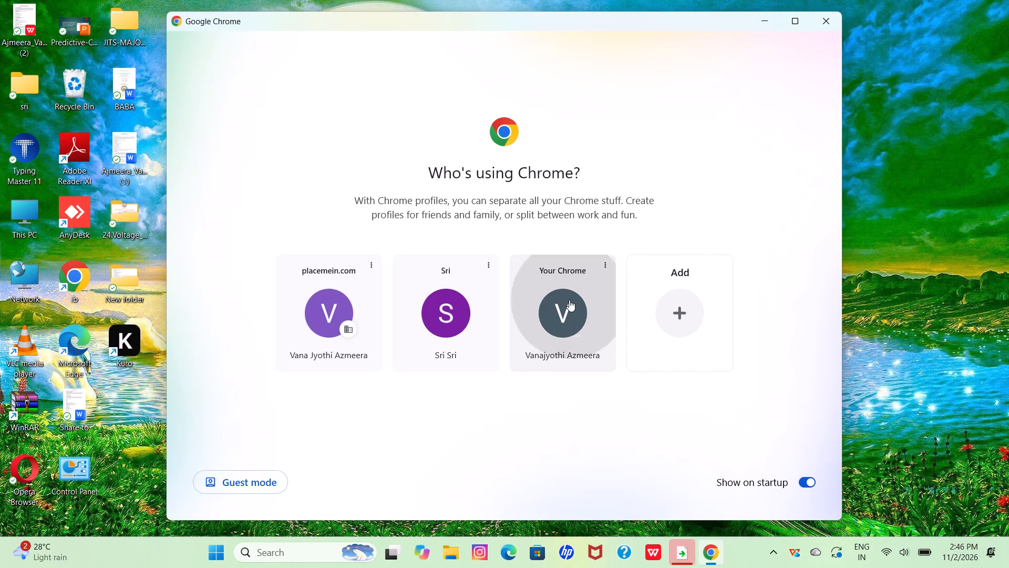
Open the Google search box on the new tab page, ready for a query.
click(310, 251)
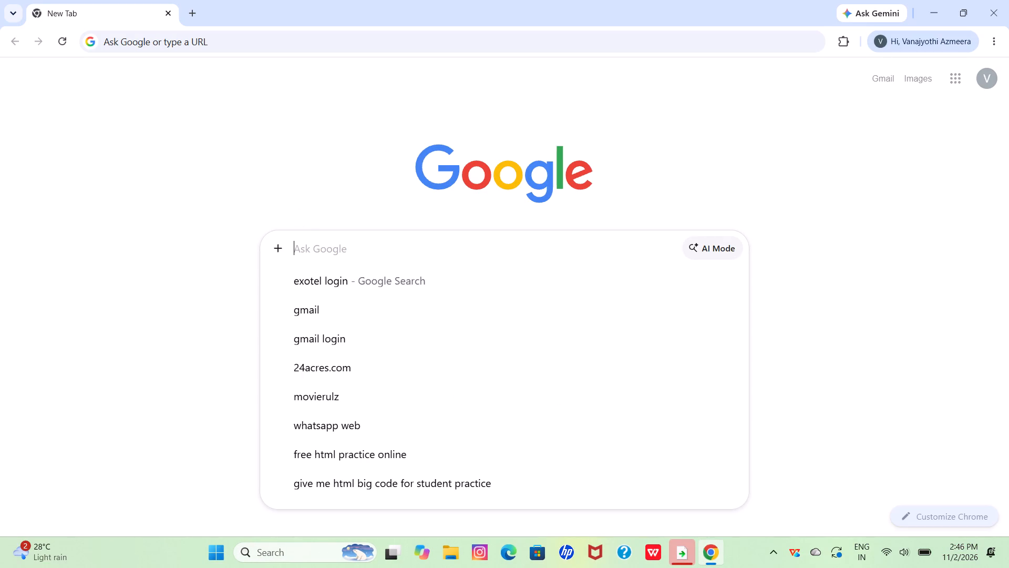
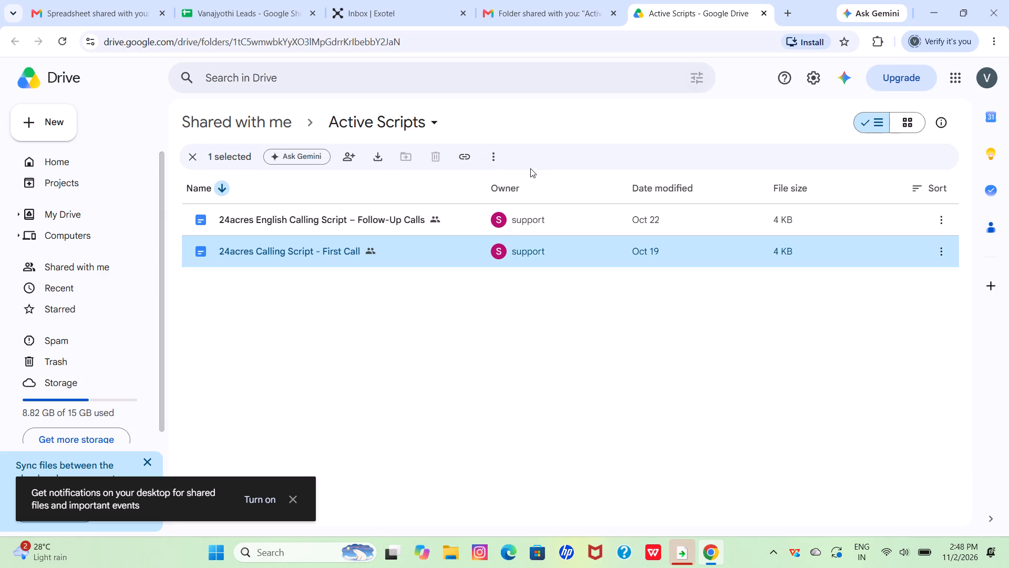
Open the "24acres Calling Script - First Call" document from the shared Active Scripts folder.
double_click(374, 259)
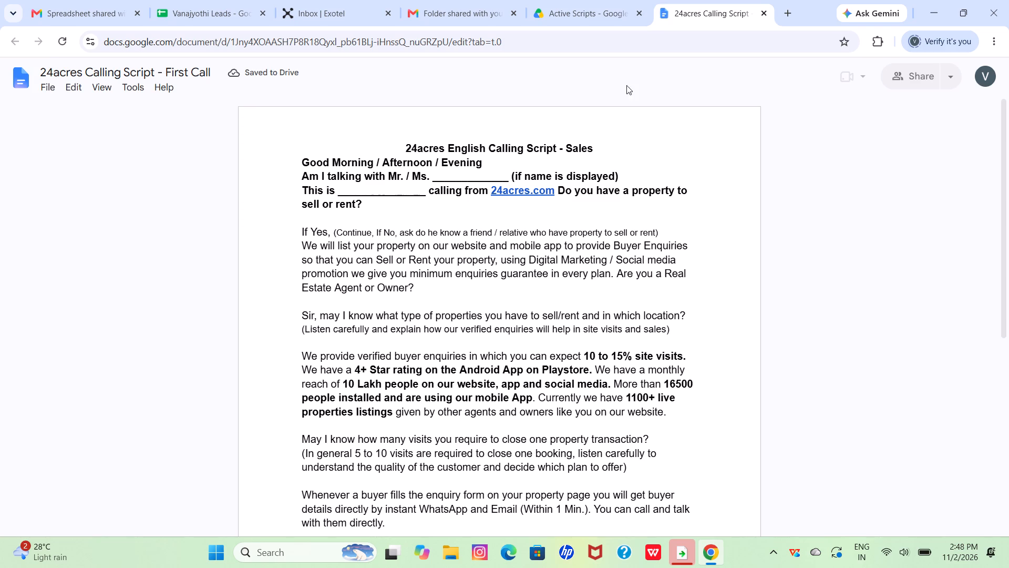
Return to the Active Scripts folder in Drive and close the email page about the shared folder.
double_click(604, 4)
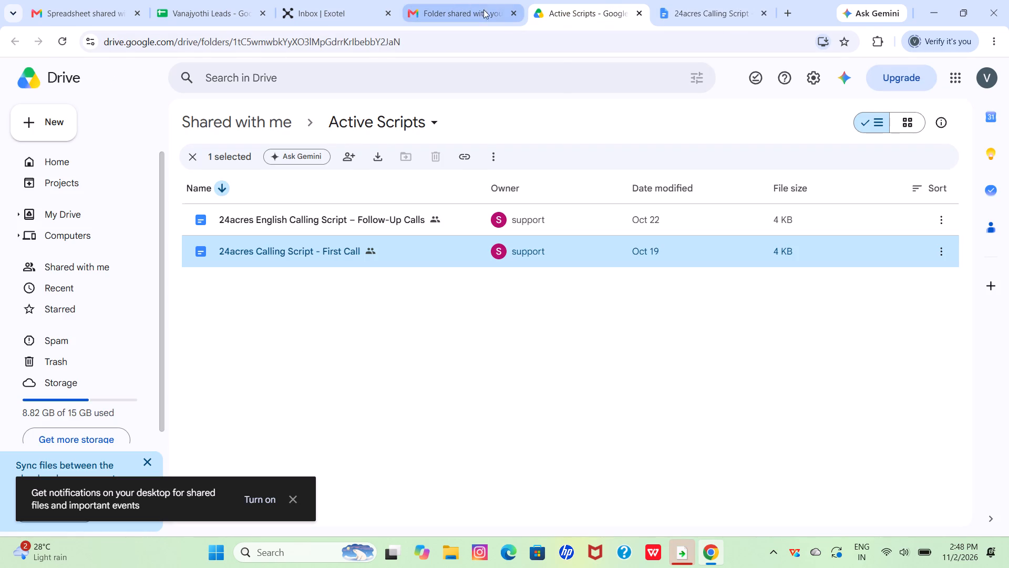
click(509, 16)
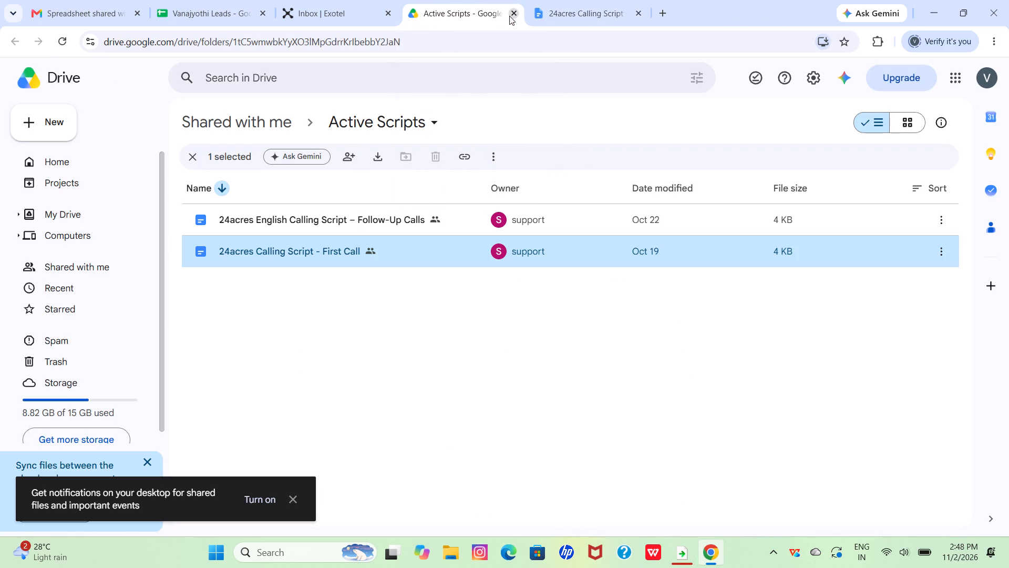
Open the "24acres English Calling Script – Follow-Up Calls" document from the Active Scripts folder.
double_click(336, 207)
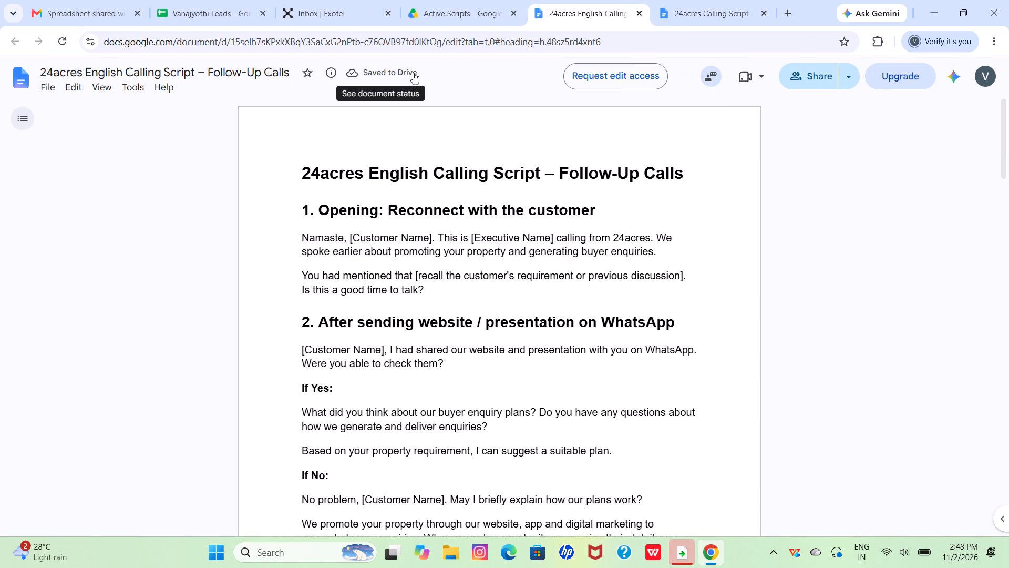
Close the Active Scripts folder page and the Exotel inbox page, keeping both calling script documents open.
click(478, 14)
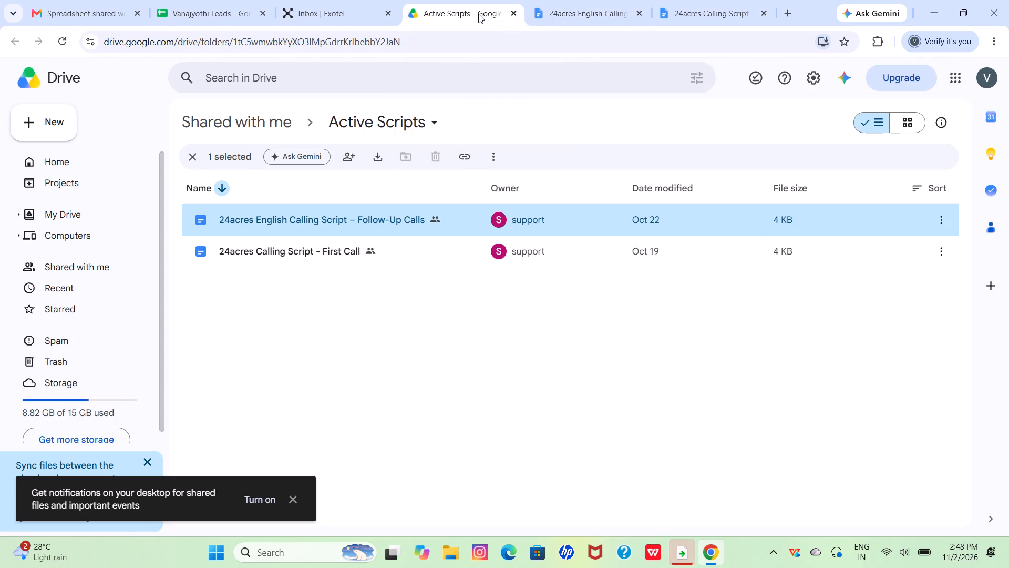
click(512, 13)
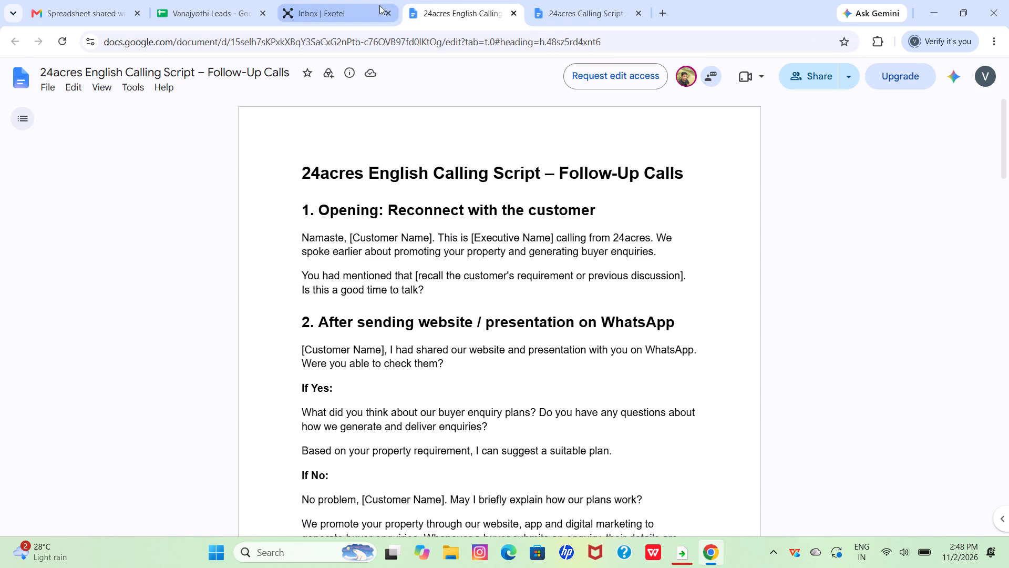
click(388, 12)
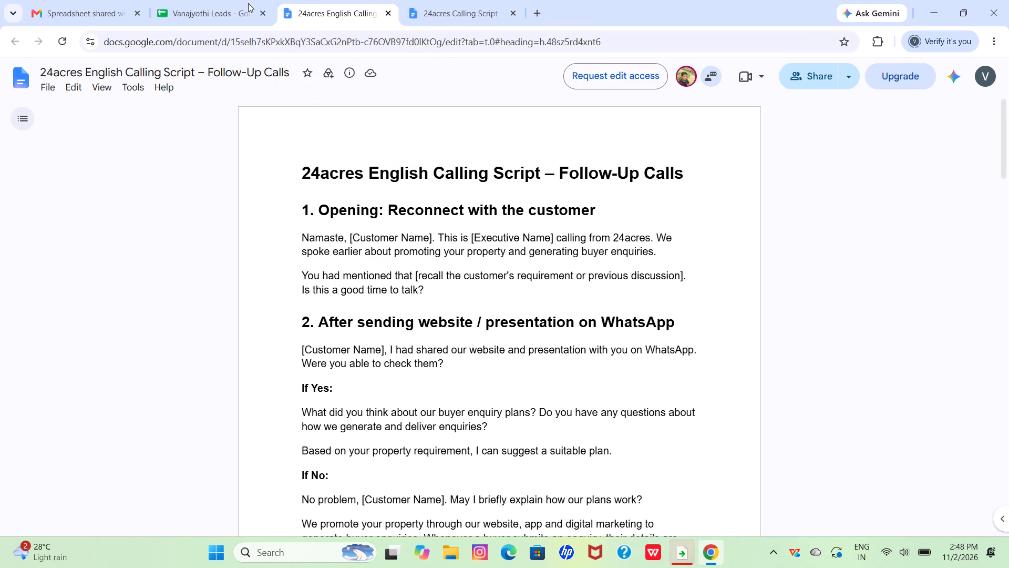
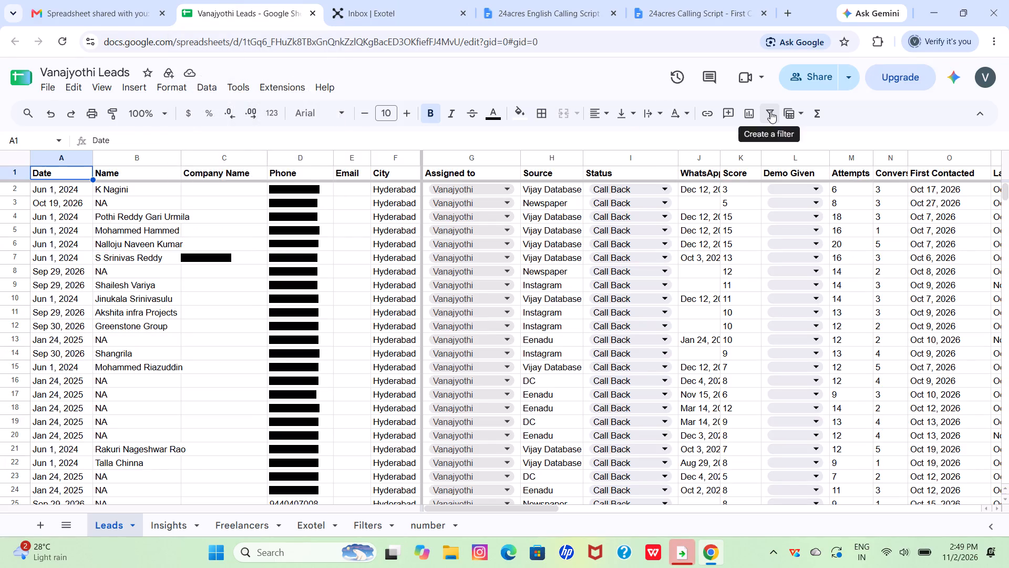
Filter the Status column of the Leads sheet to show only the Interested leads.
scroll(551, 411, down, 6)
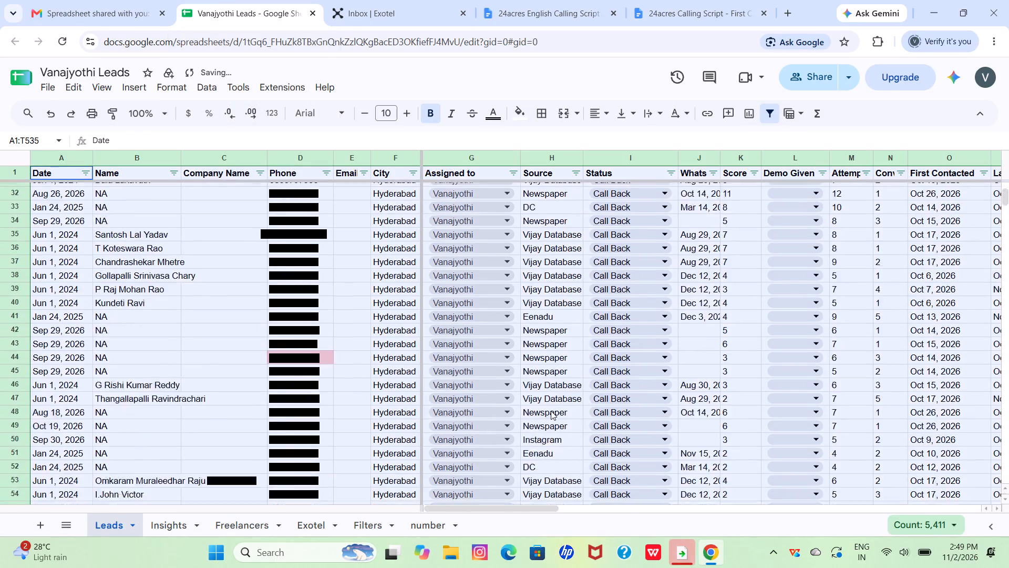
scroll(551, 411, up, 7)
click(670, 174)
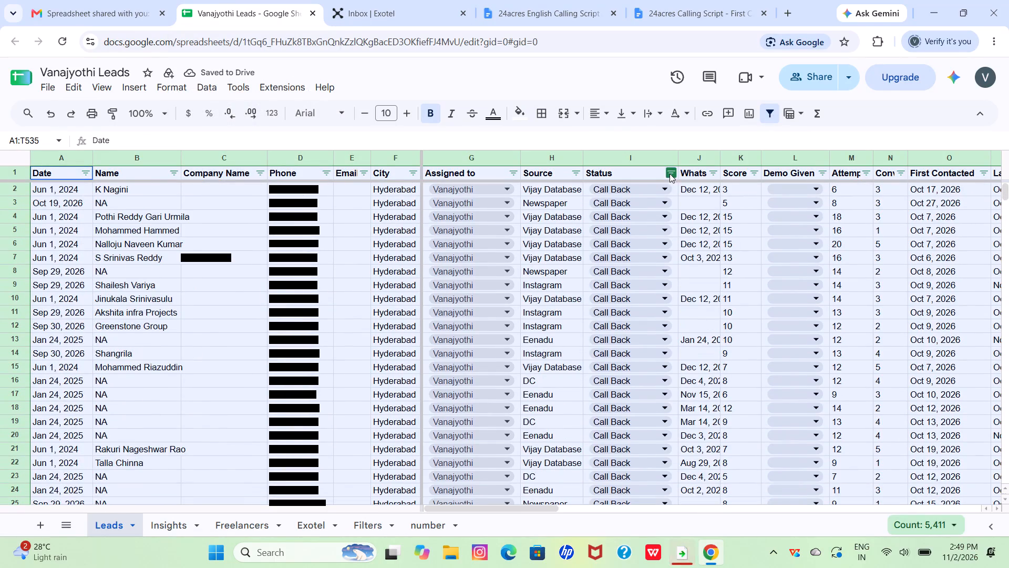
click(551, 335)
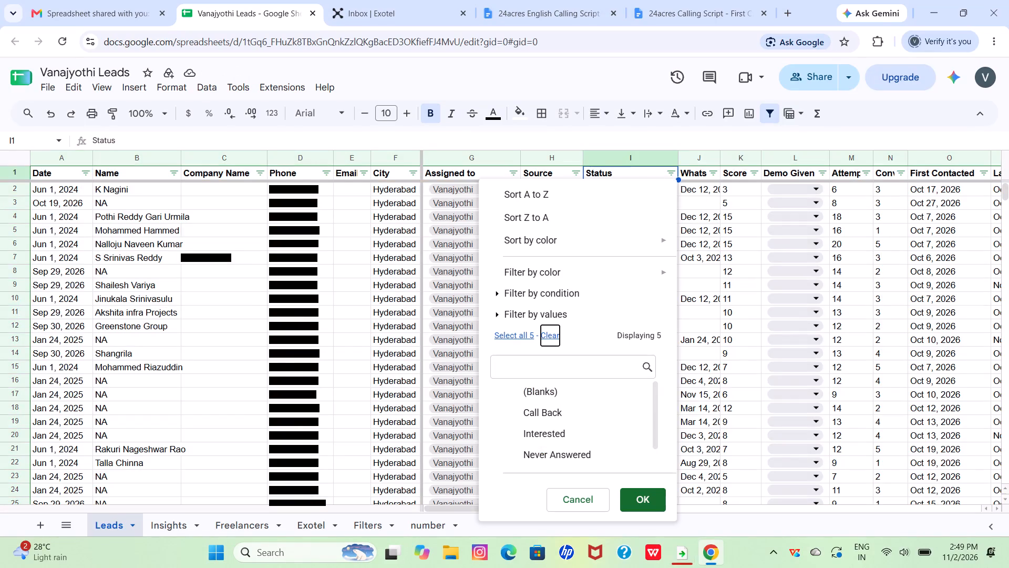
click(551, 424)
click(660, 502)
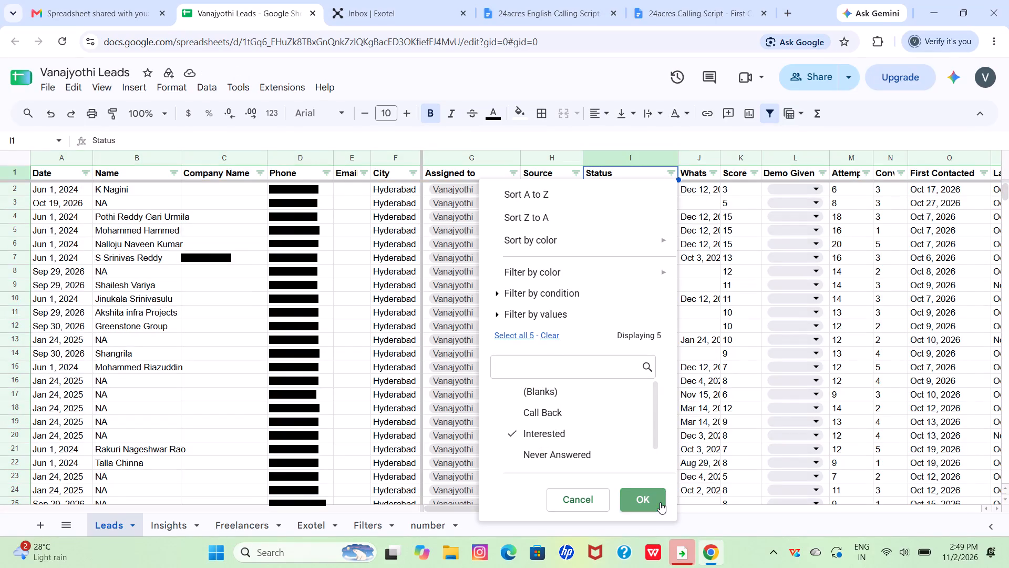
Examine the Interested leads' details across the columns, from source and status to follow-up date, ideal plan, locality and notes.
scroll(660, 502, up, 2)
scroll(660, 502, left, 7)
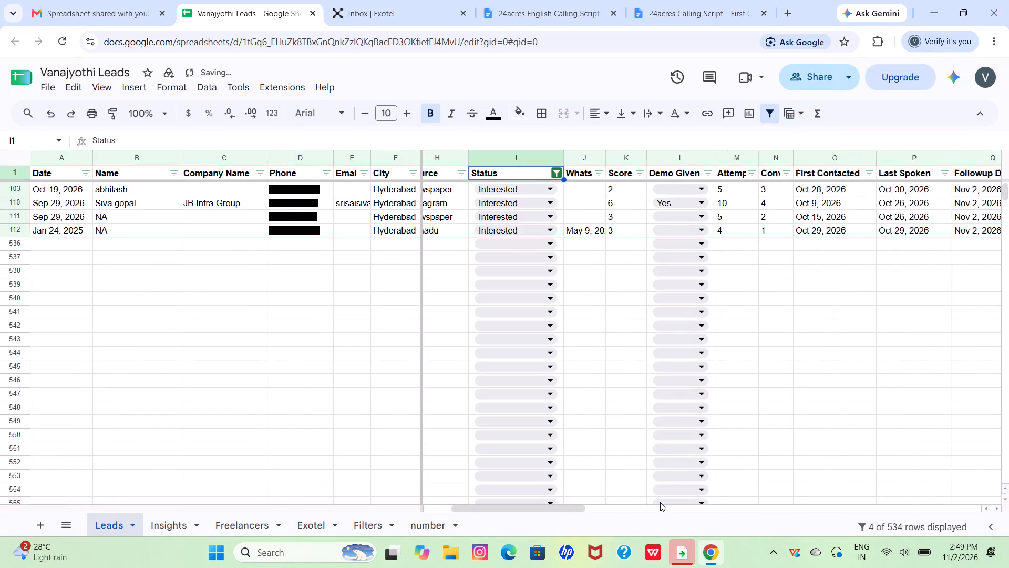
scroll(660, 502, left, 2)
scroll(660, 502, right, 5)
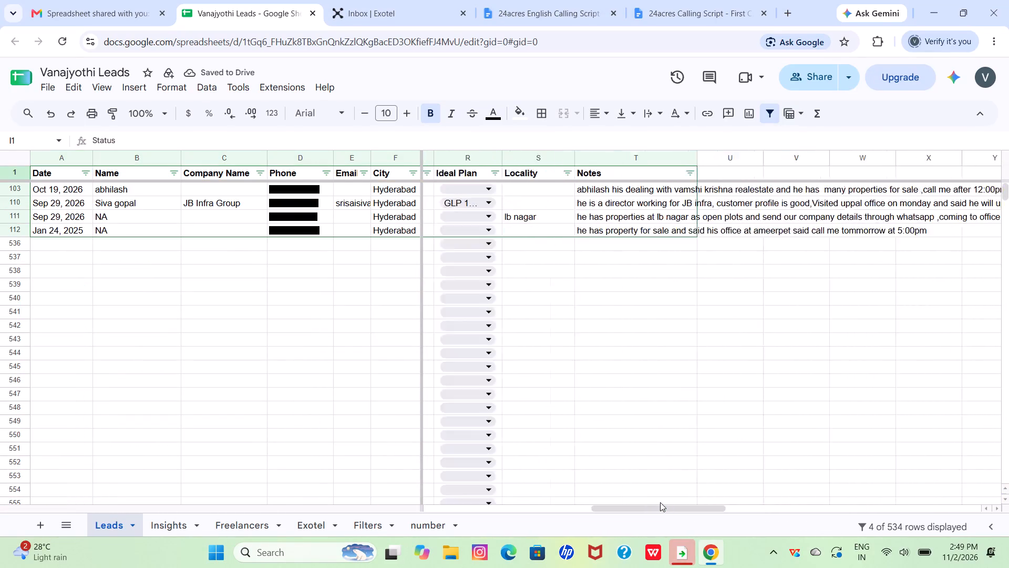
scroll(660, 502, right, 7)
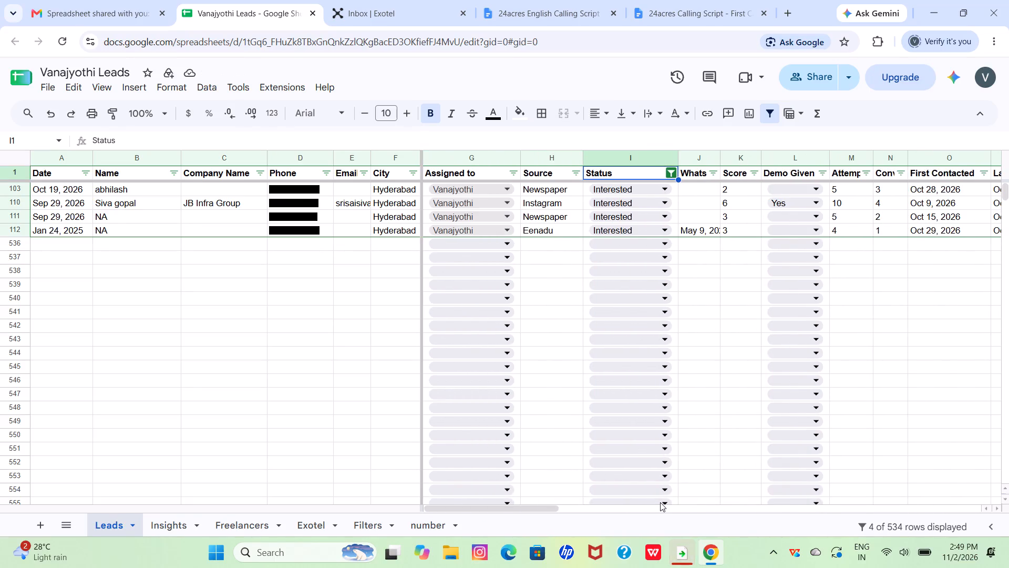
scroll(660, 502, left, 3)
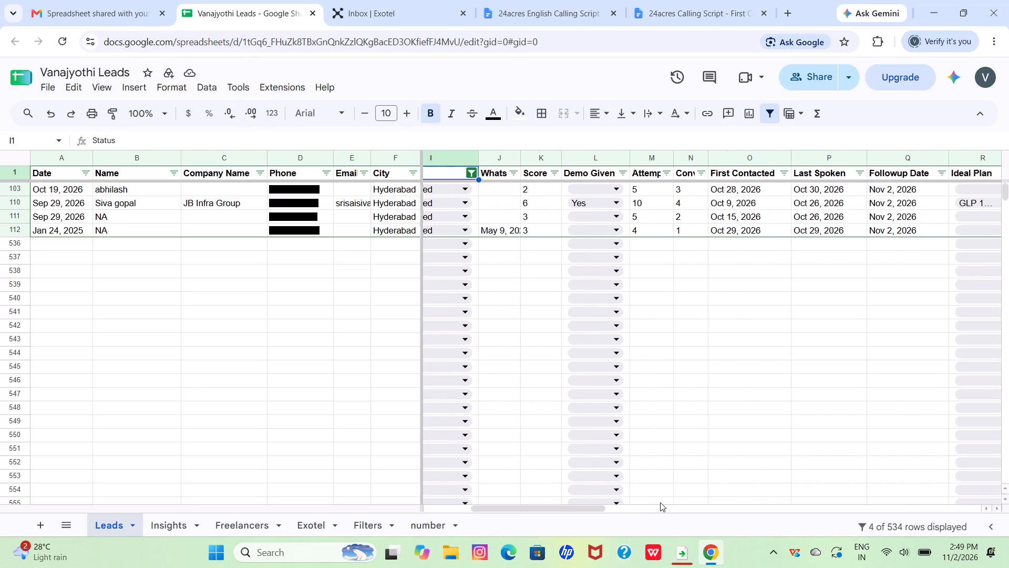
scroll(660, 502, left, 5)
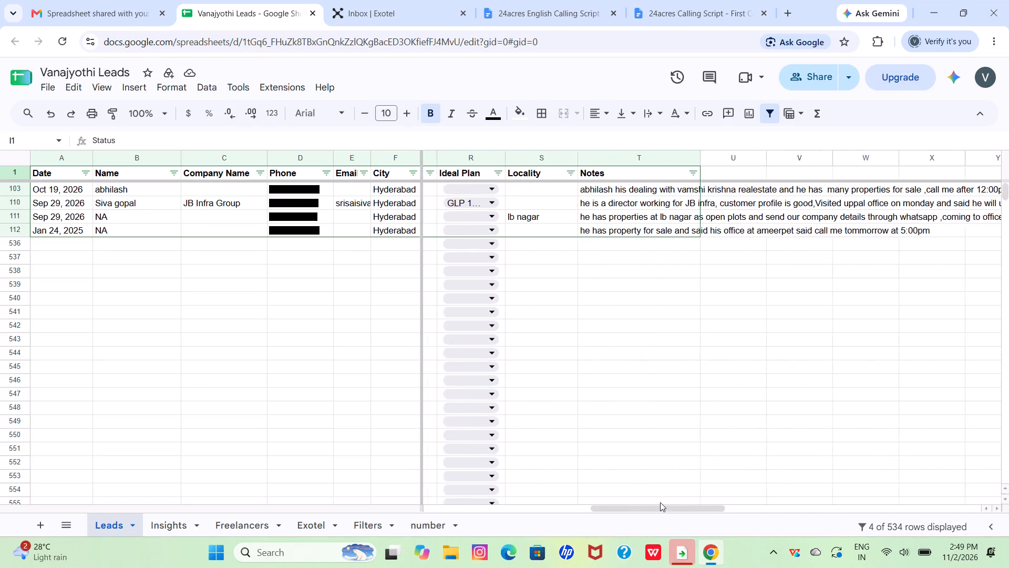
scroll(660, 502, right, 11)
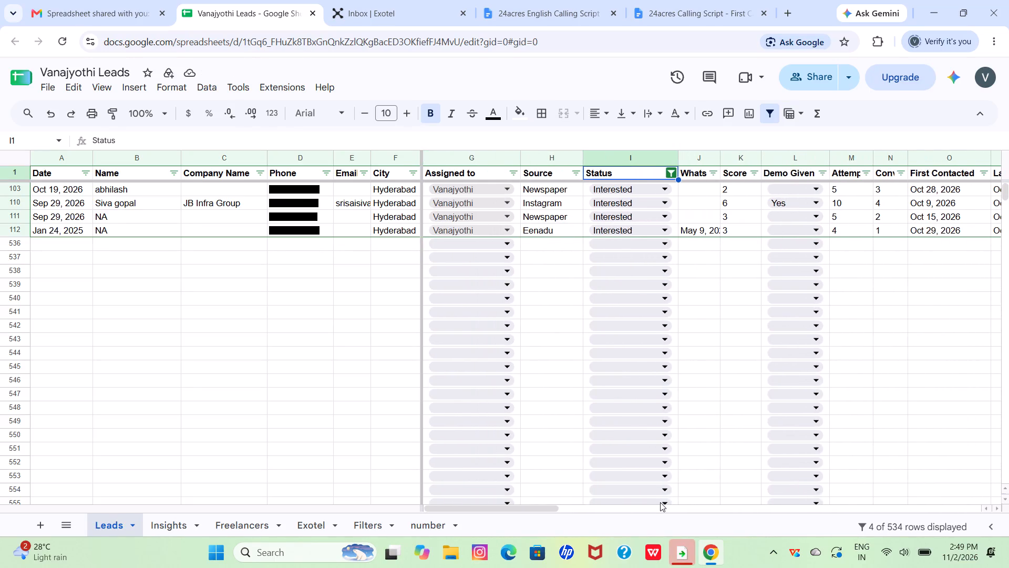
scroll(660, 502, right, 1)
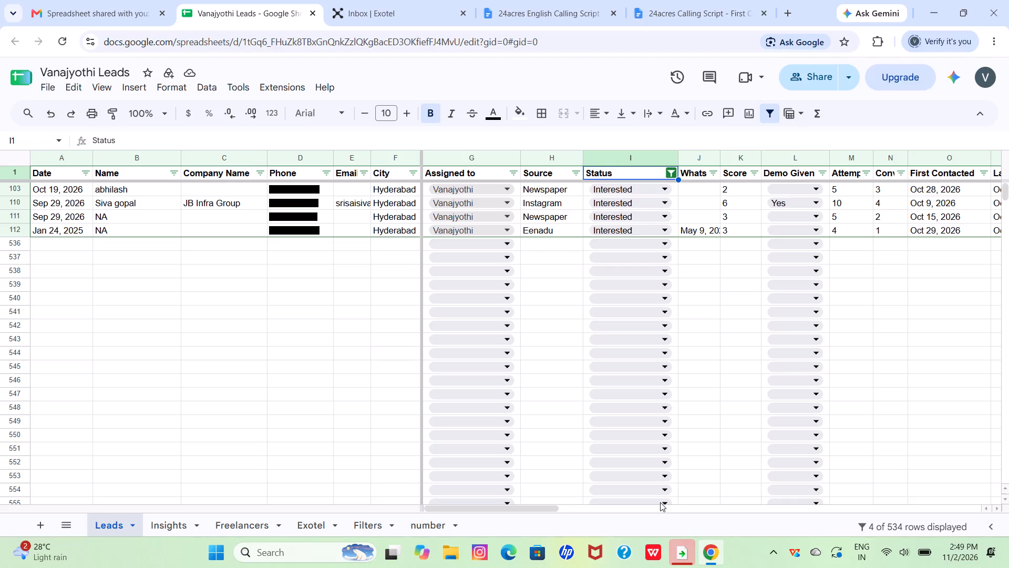
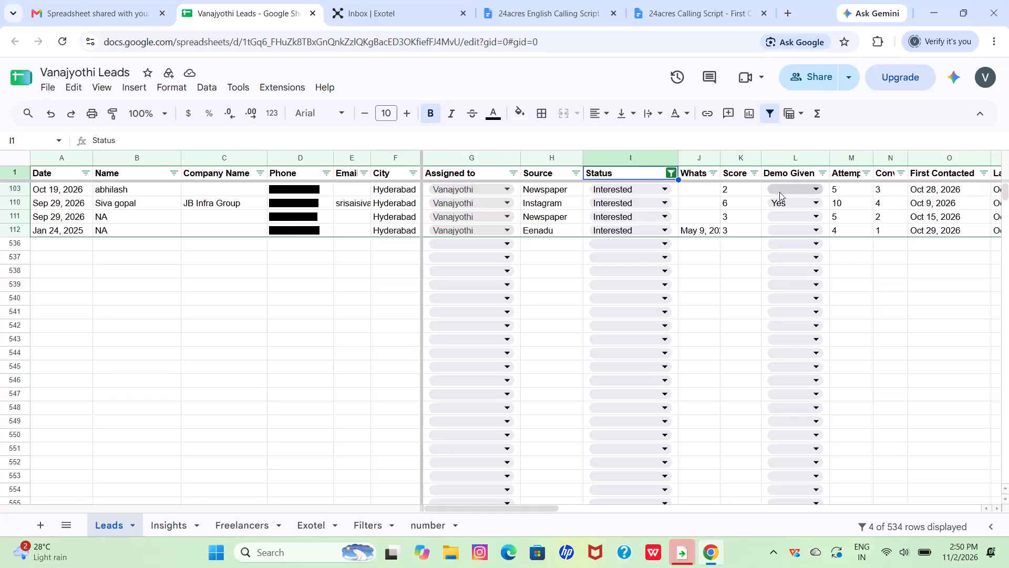
Remove the Interested filter from the Leads sheet and create a fresh filter across all its columns.
click(766, 111)
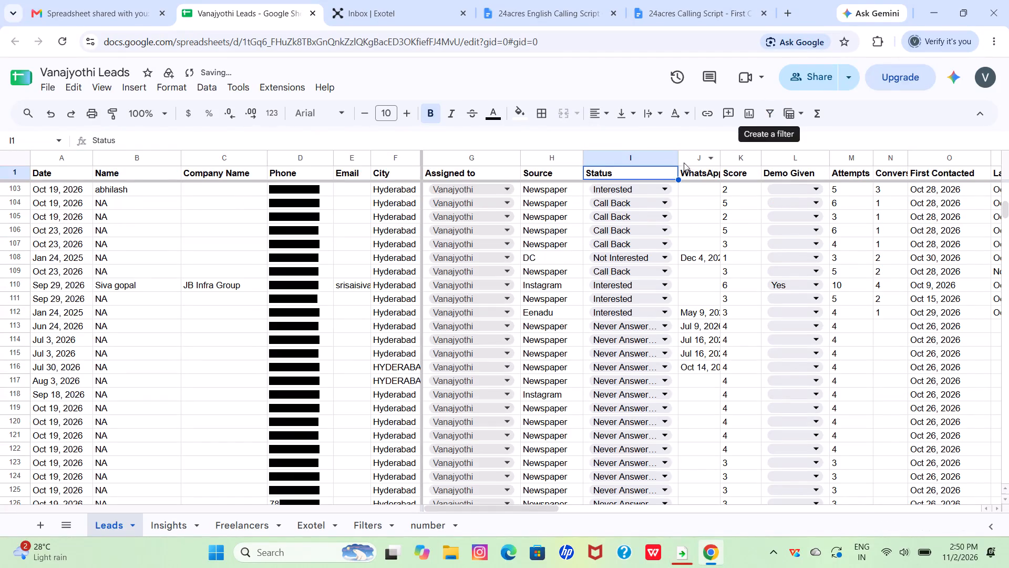
click(771, 110)
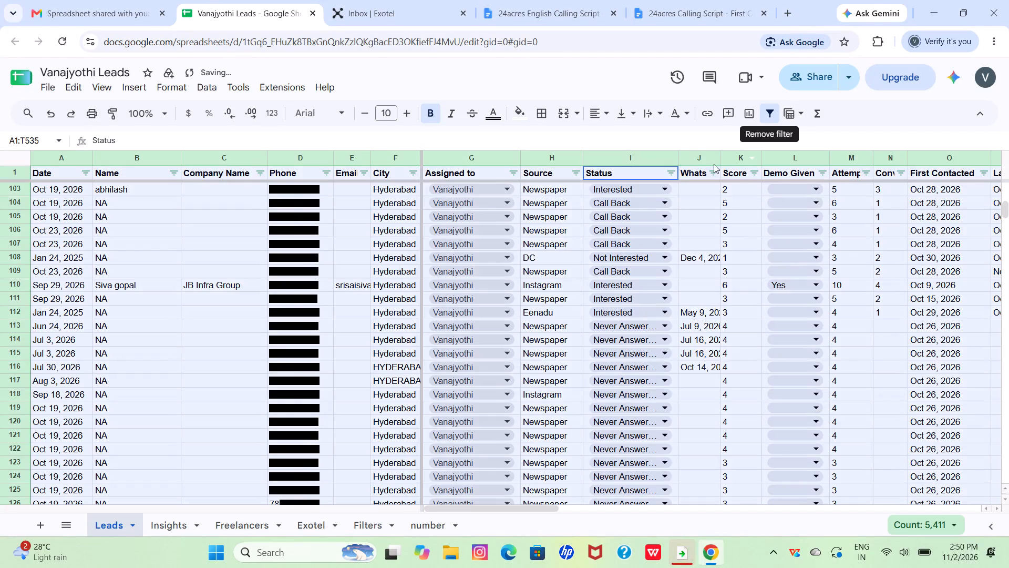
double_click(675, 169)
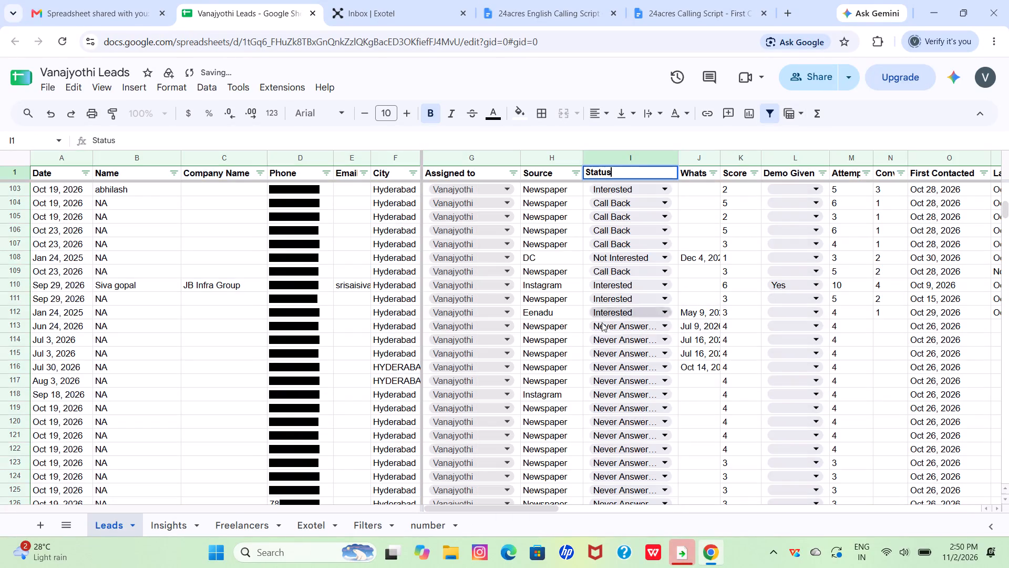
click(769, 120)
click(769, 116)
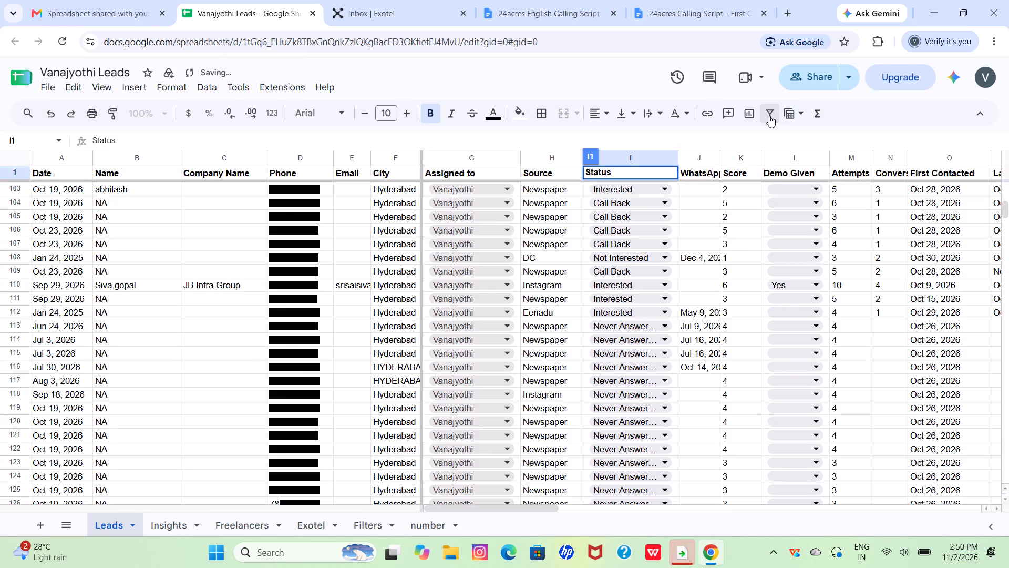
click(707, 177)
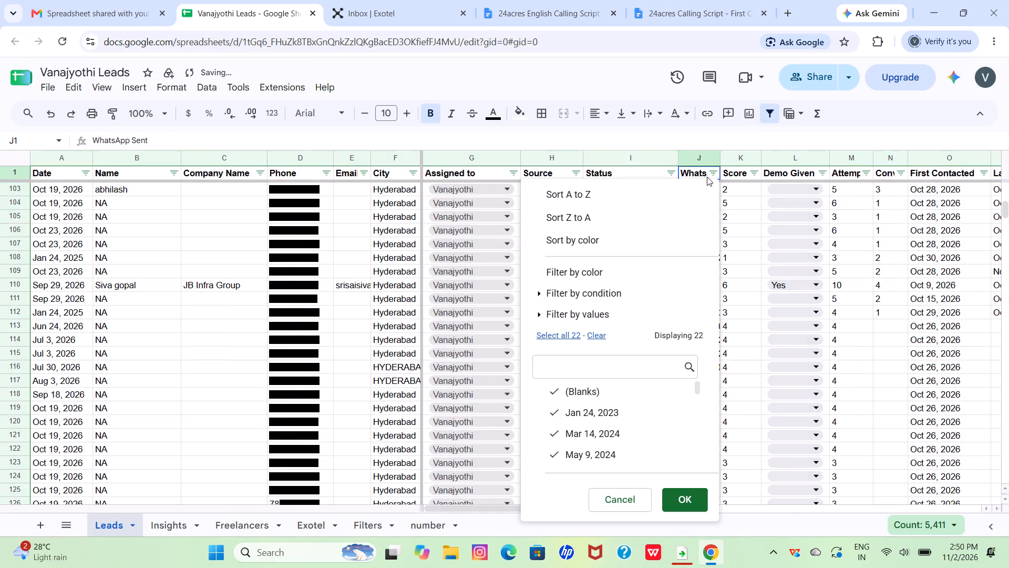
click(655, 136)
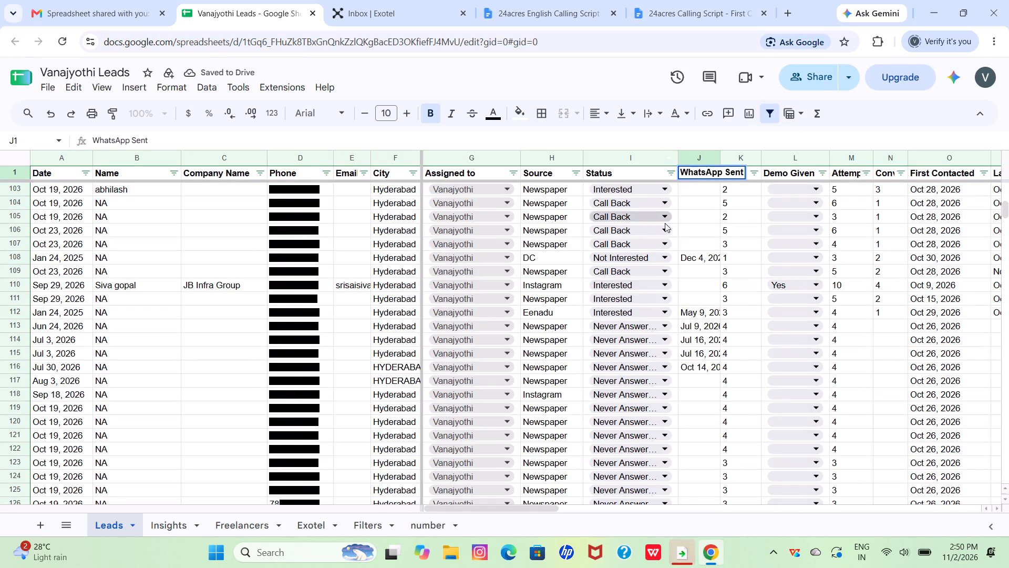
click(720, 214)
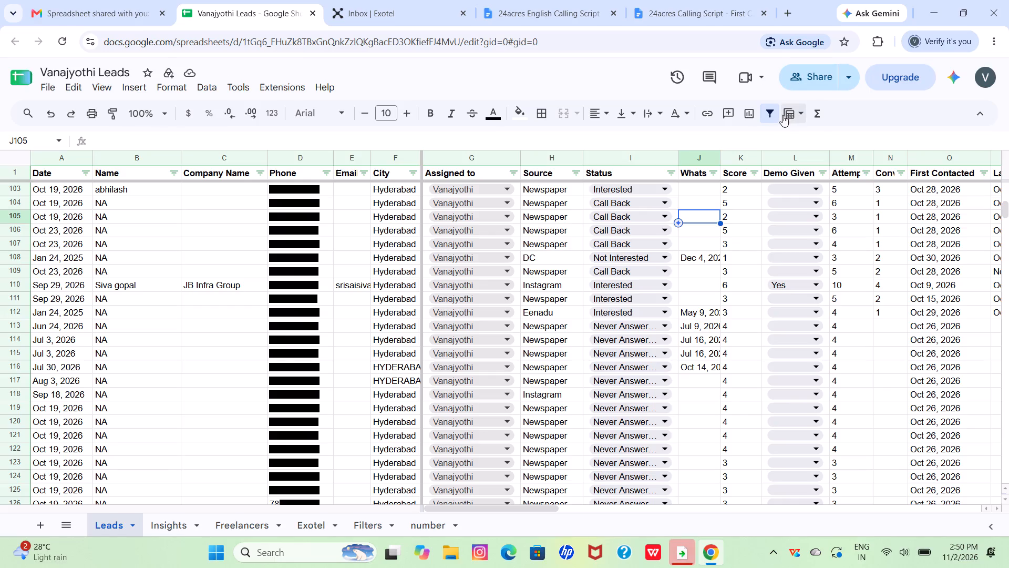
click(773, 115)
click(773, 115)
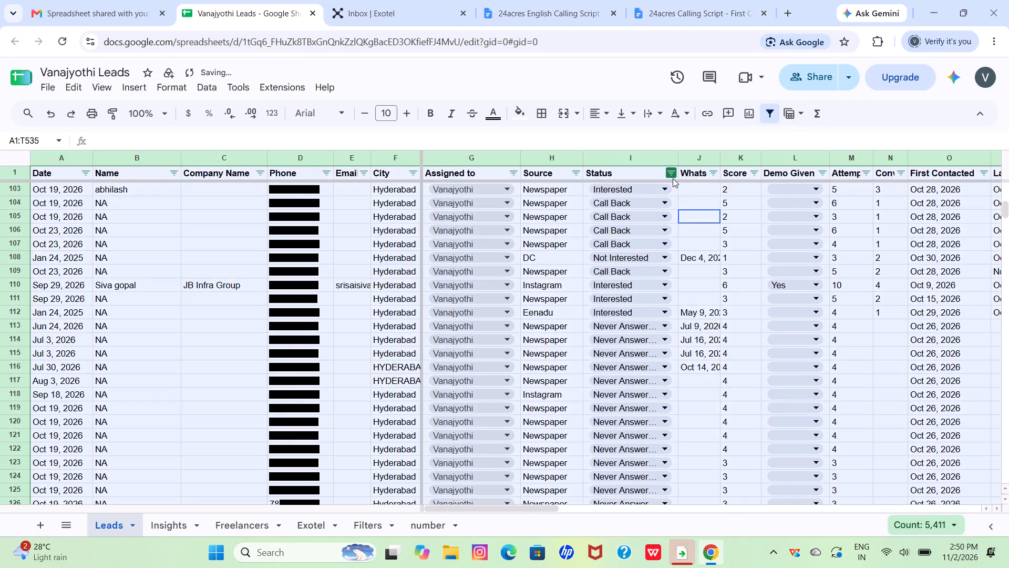
Filter the Status column of the Leads sheet to show only the Call Back leads.
click(673, 178)
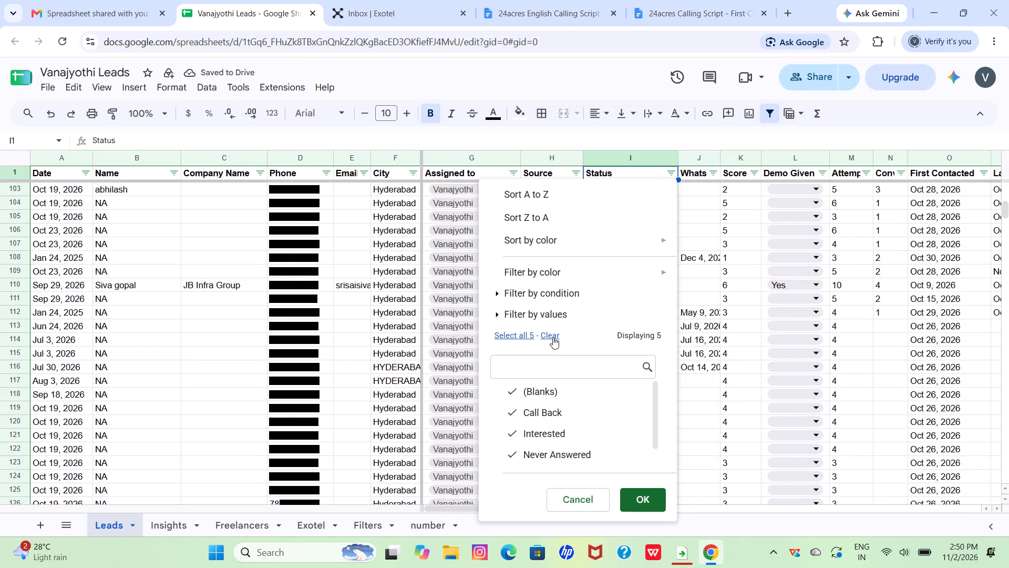
click(553, 337)
click(538, 437)
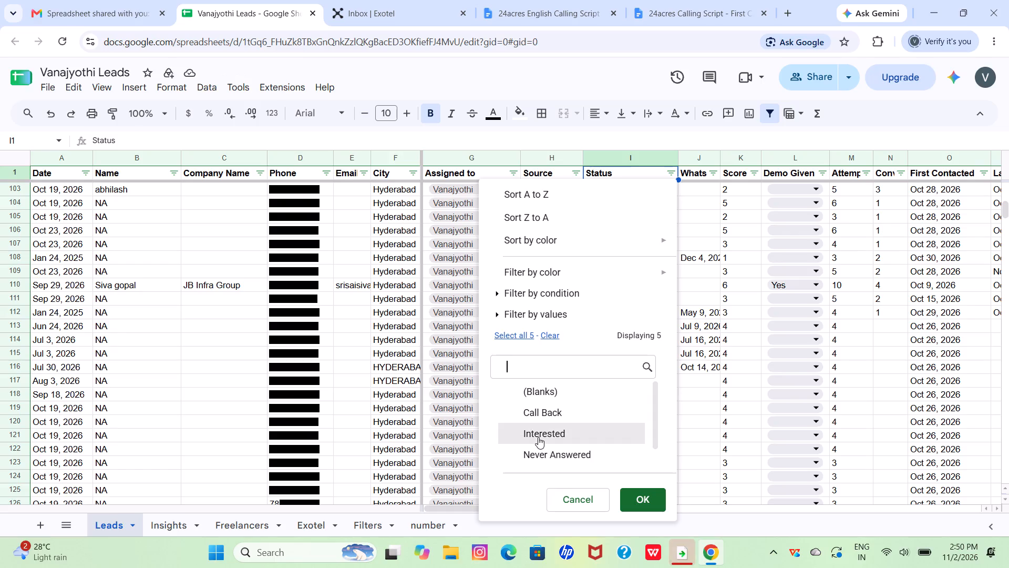
click(555, 411)
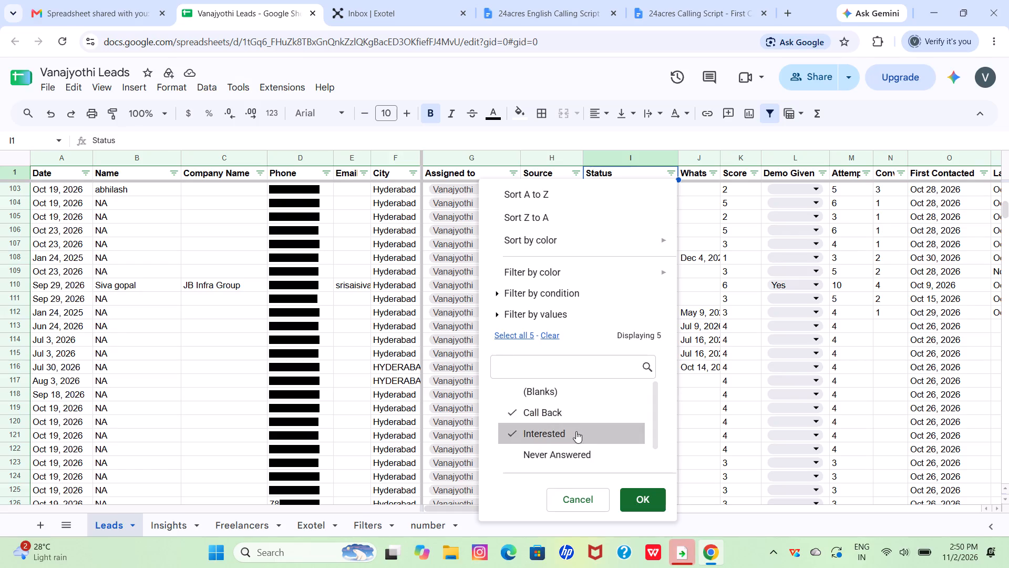
click(549, 334)
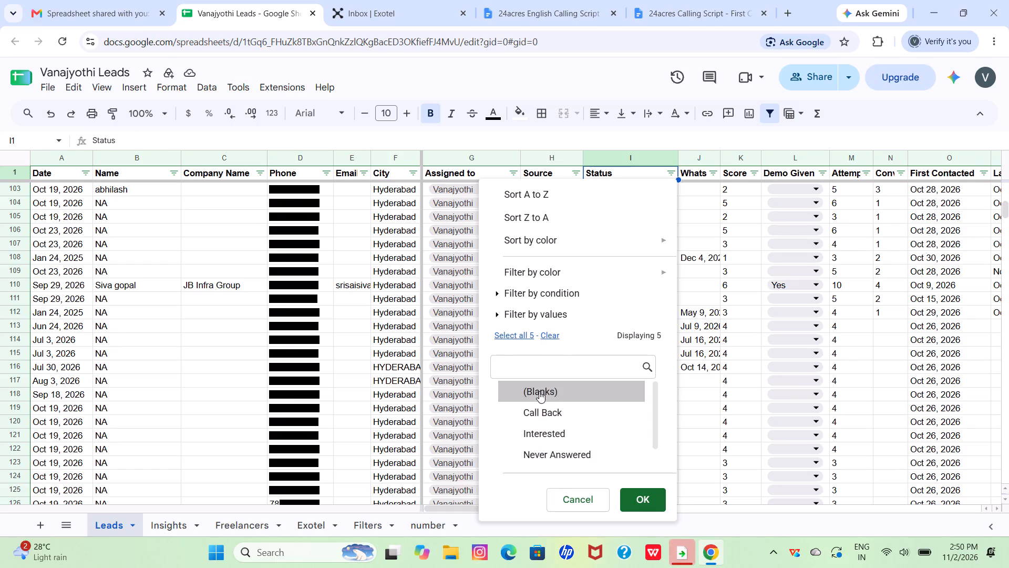
click(539, 404)
click(660, 502)
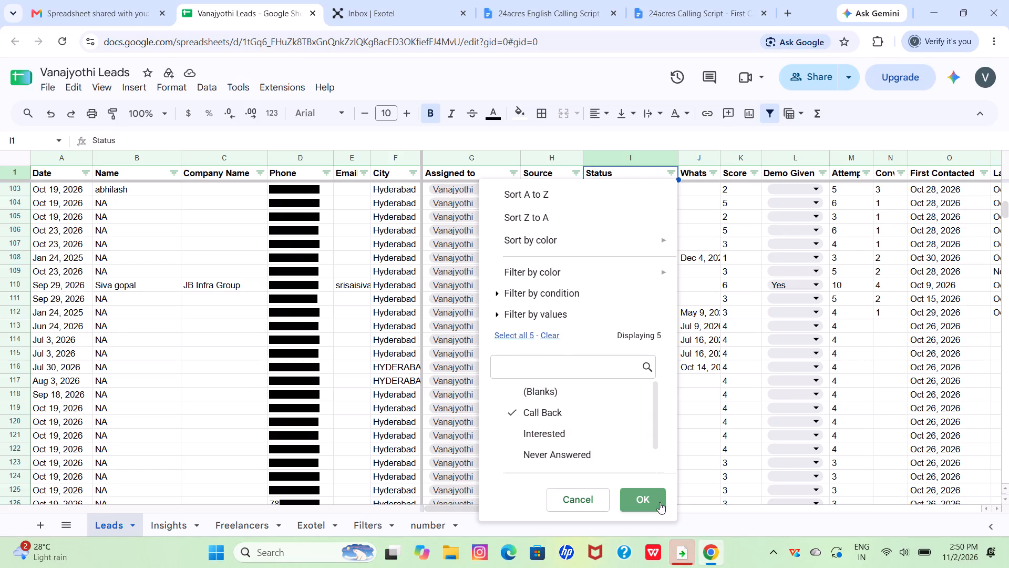
Check the Call Back leads' follow-up dates and notes, and set the row 2 lead's Status to Interested.
scroll(660, 502, up, 11)
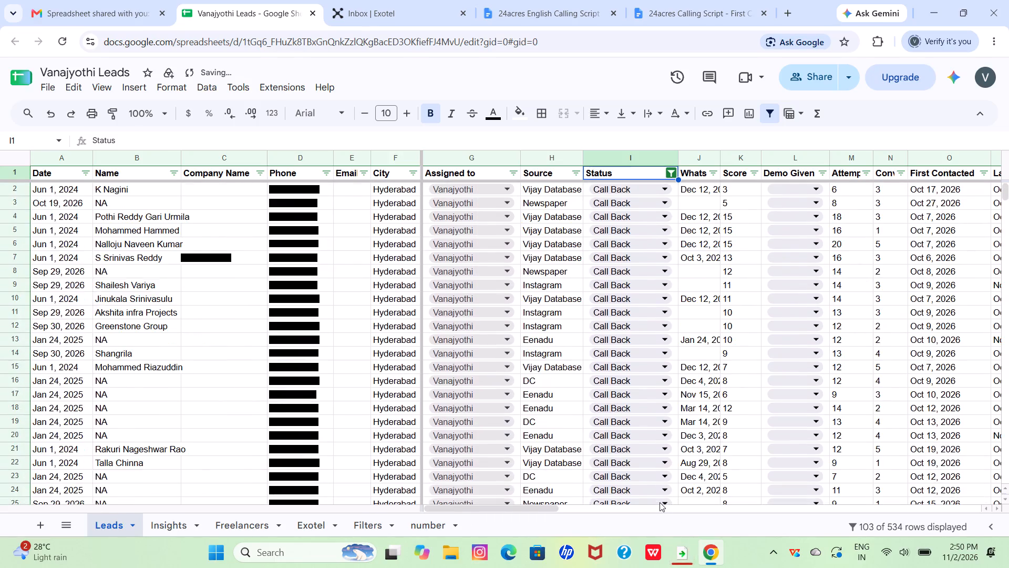
scroll(660, 502, up, 2)
scroll(660, 502, left, 5)
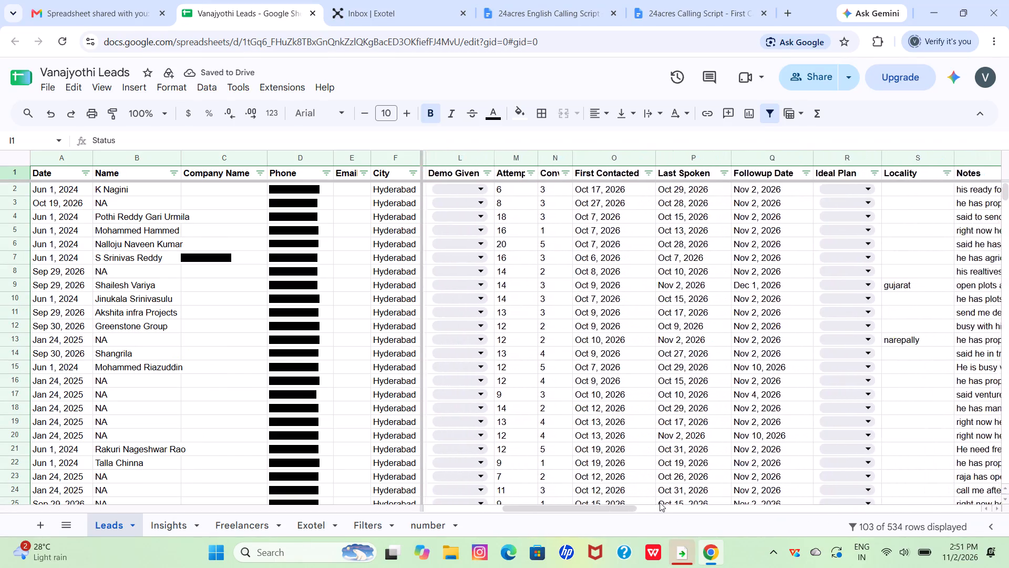
scroll(660, 502, left, 6)
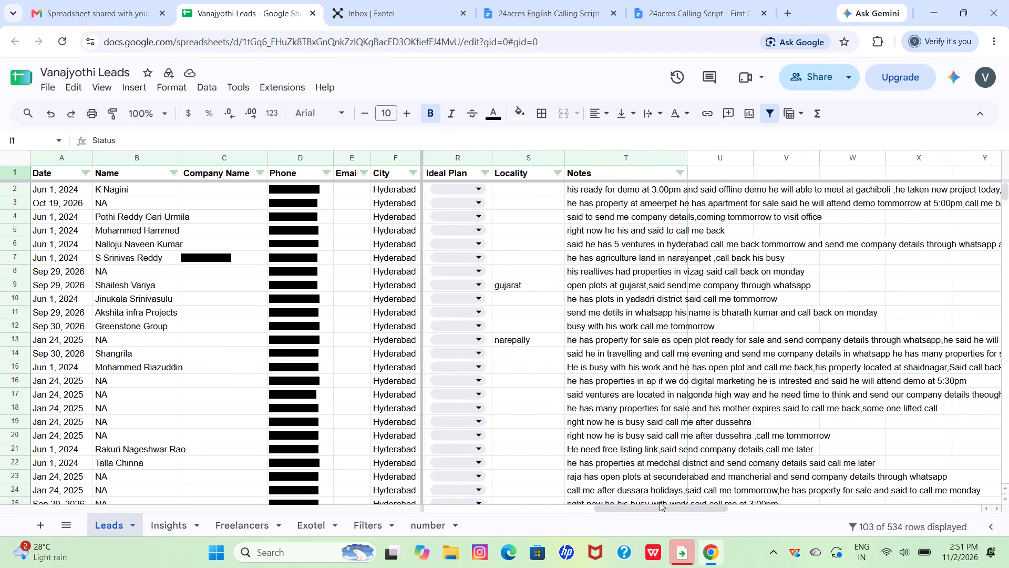
scroll(660, 502, left, 3)
scroll(660, 502, right, 9)
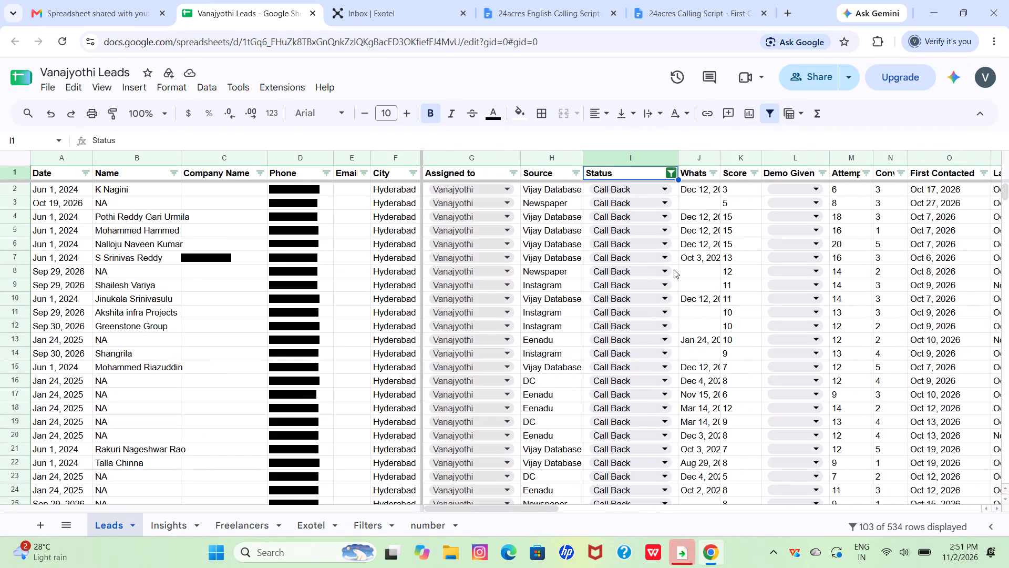
click(654, 185)
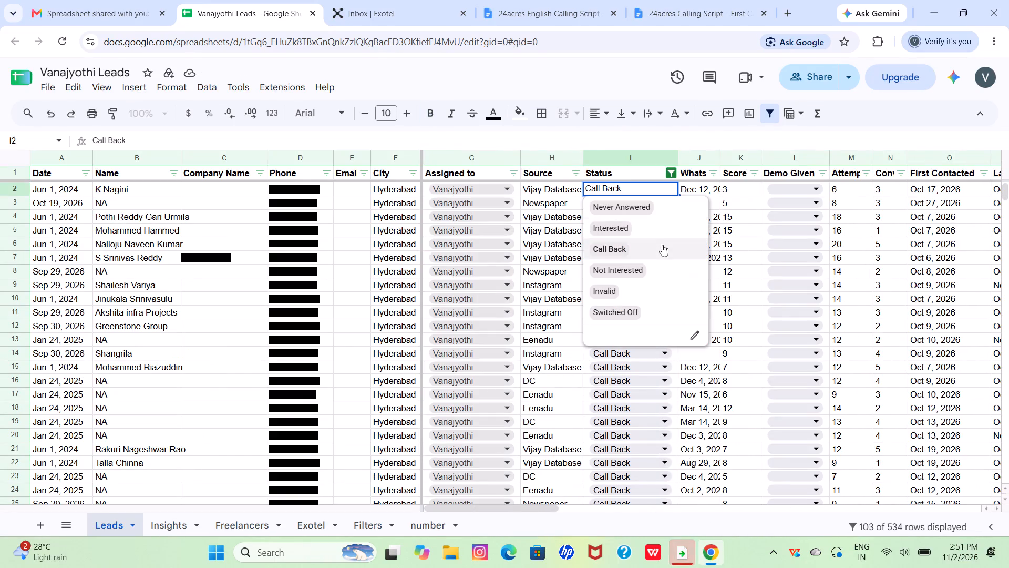
click(622, 230)
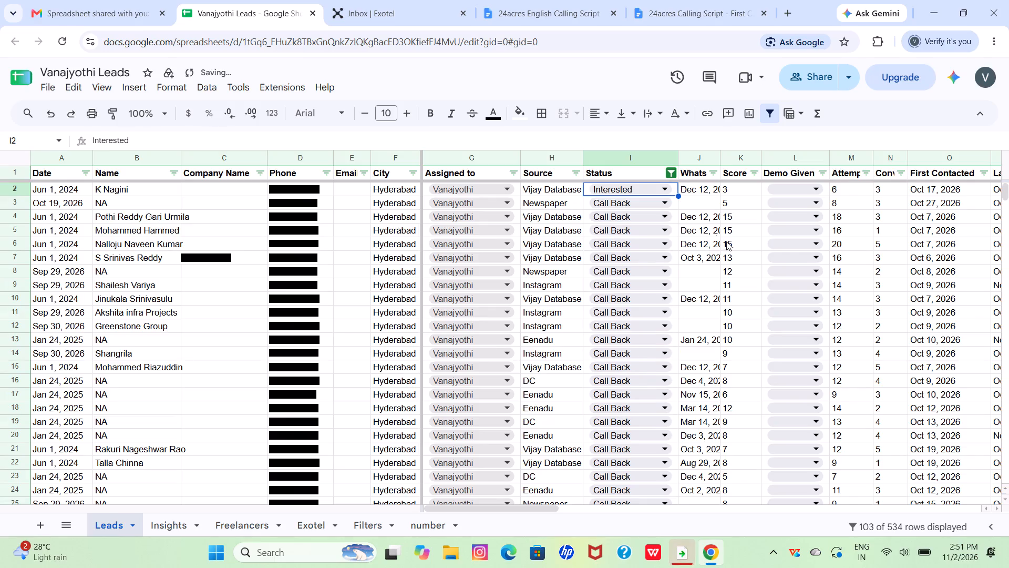
Review the notes of the Call Back leads again and set the row 3 lead's Status to Interested.
scroll(727, 242, left, 9)
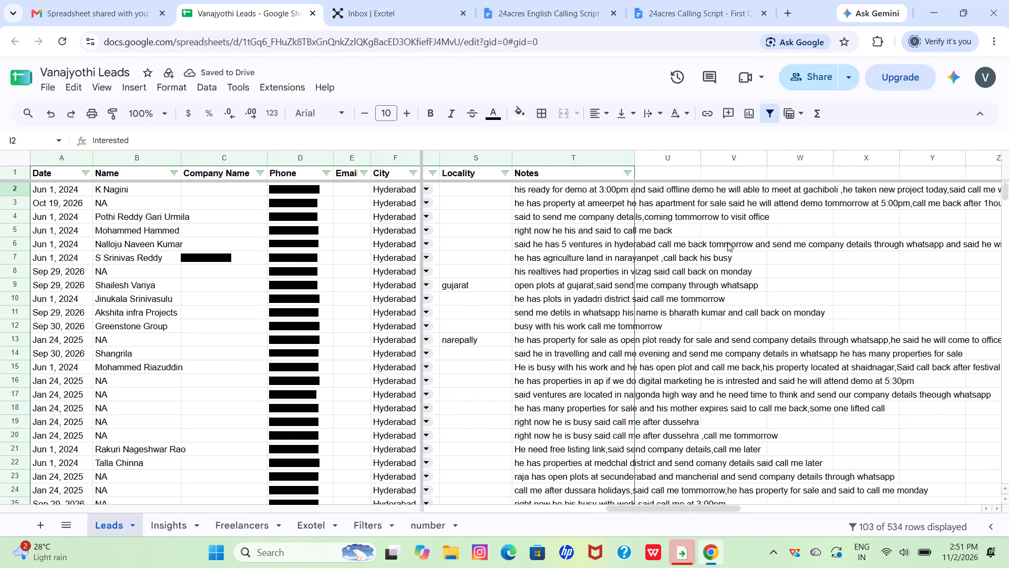
scroll(727, 242, right, 10)
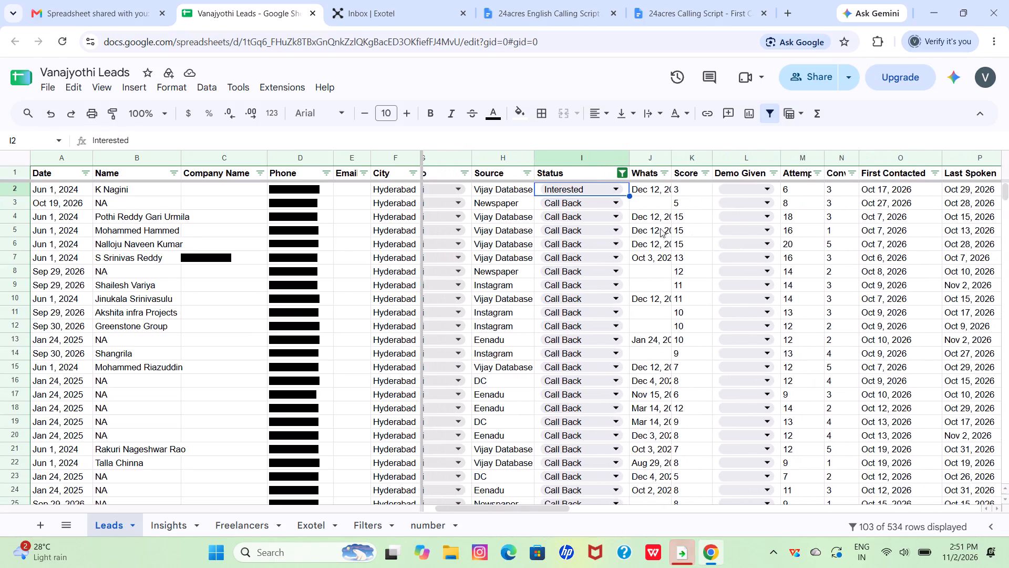
click(596, 204)
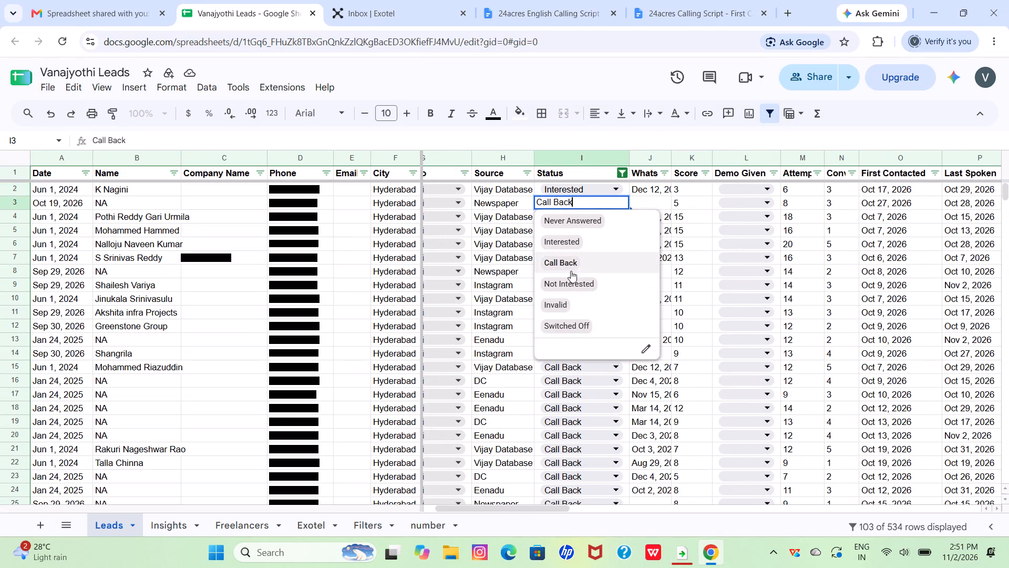
click(569, 250)
Read through the Call Back leads down to about row 80, examining contact dates, follow-up dates, localities and notes.
scroll(569, 250, left, 4)
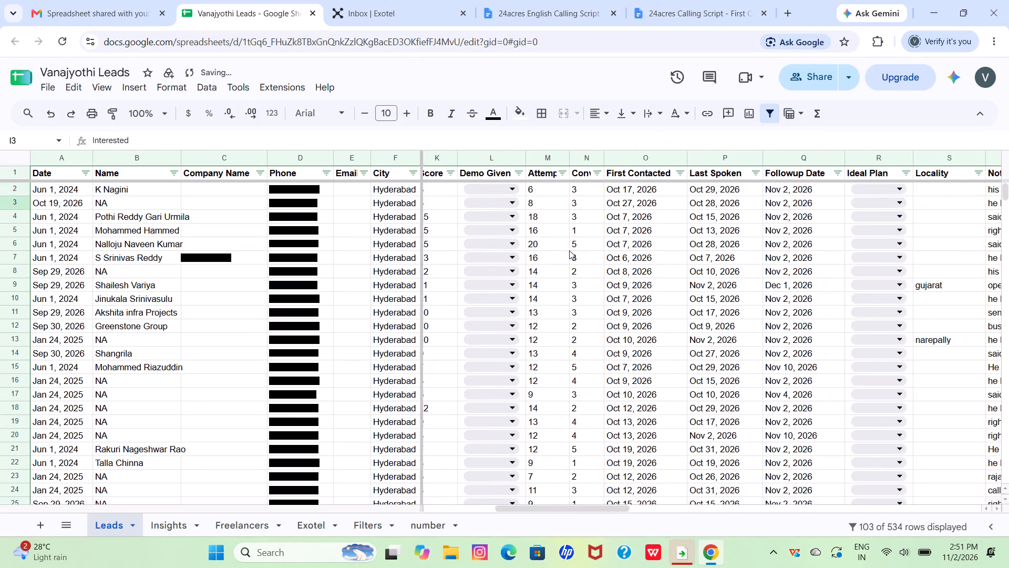
scroll(569, 250, left, 1)
click(653, 206)
scroll(653, 206, left, 1)
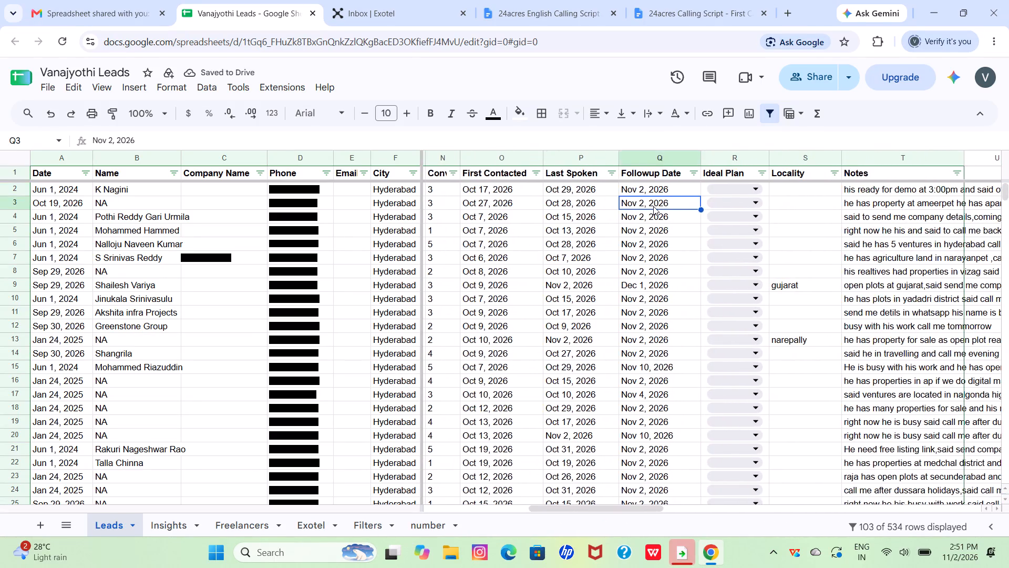
scroll(653, 206, left, 2)
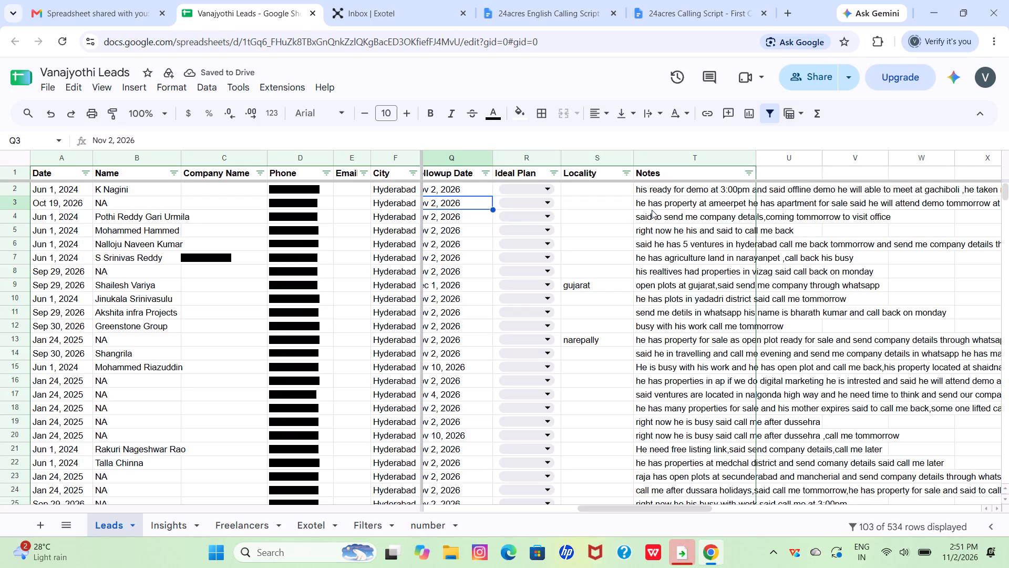
click(621, 229)
scroll(621, 229, down, 1)
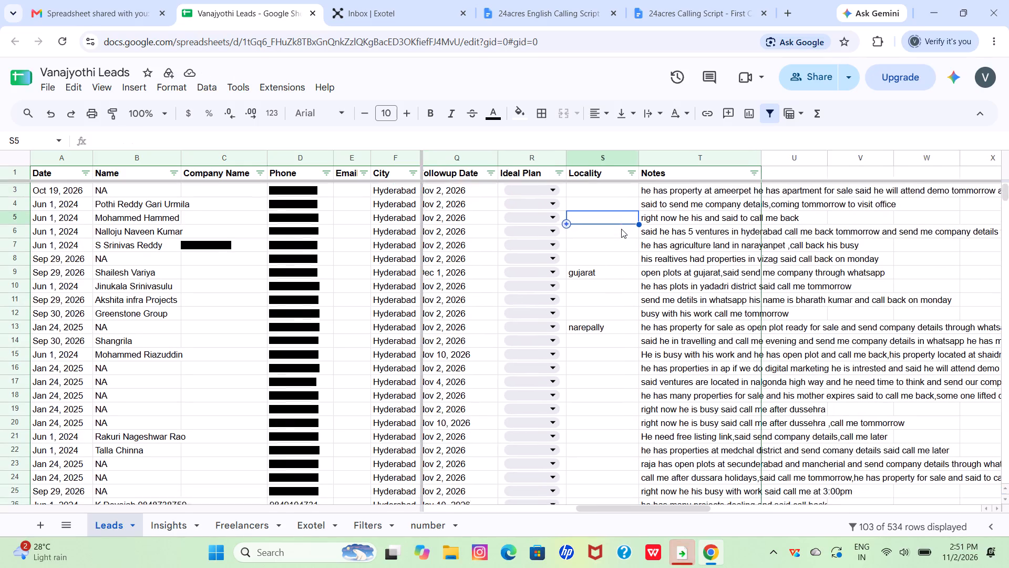
scroll(621, 229, down, 2)
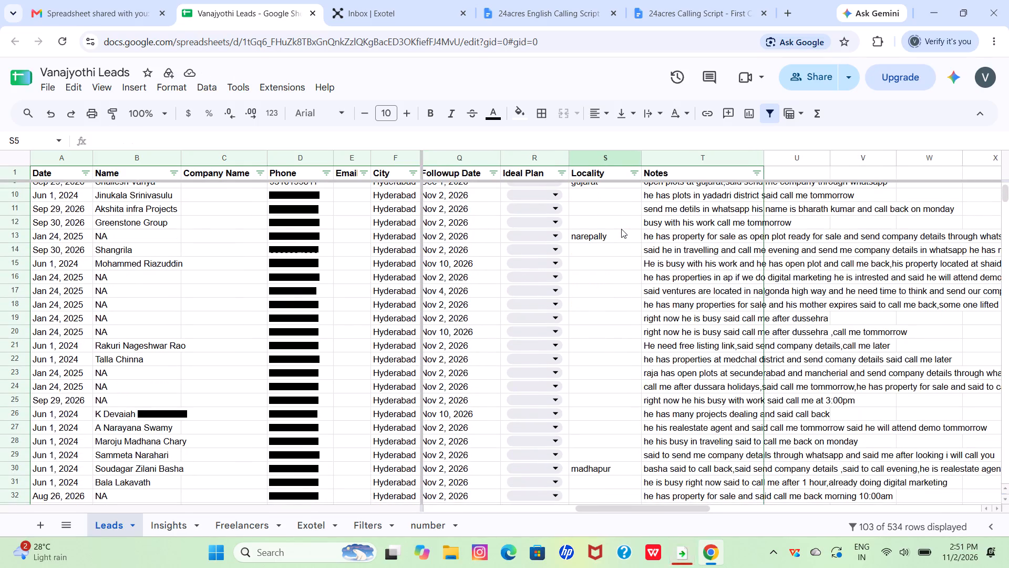
scroll(621, 229, left, 2)
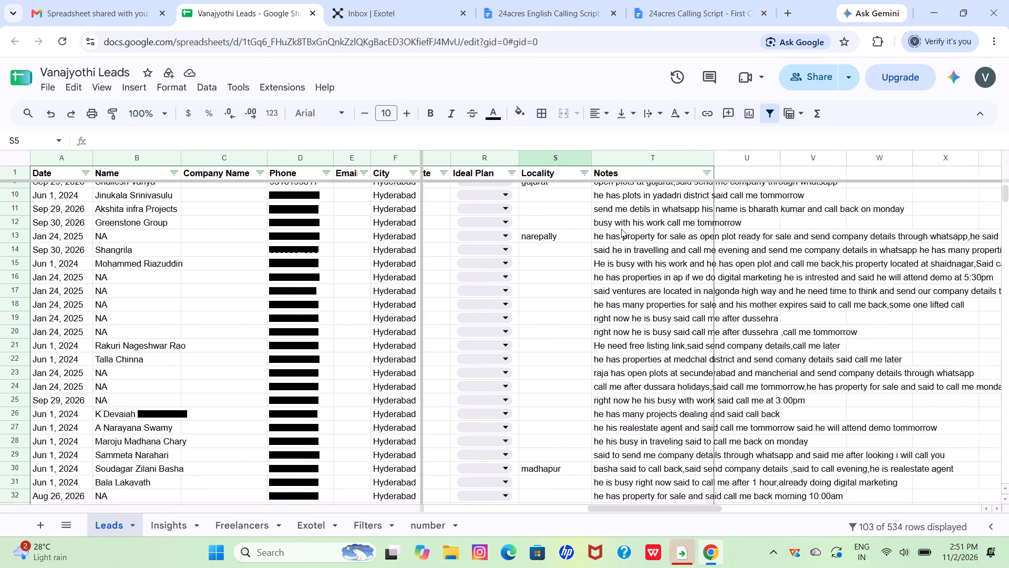
scroll(621, 229, left, 2)
scroll(621, 229, right, 7)
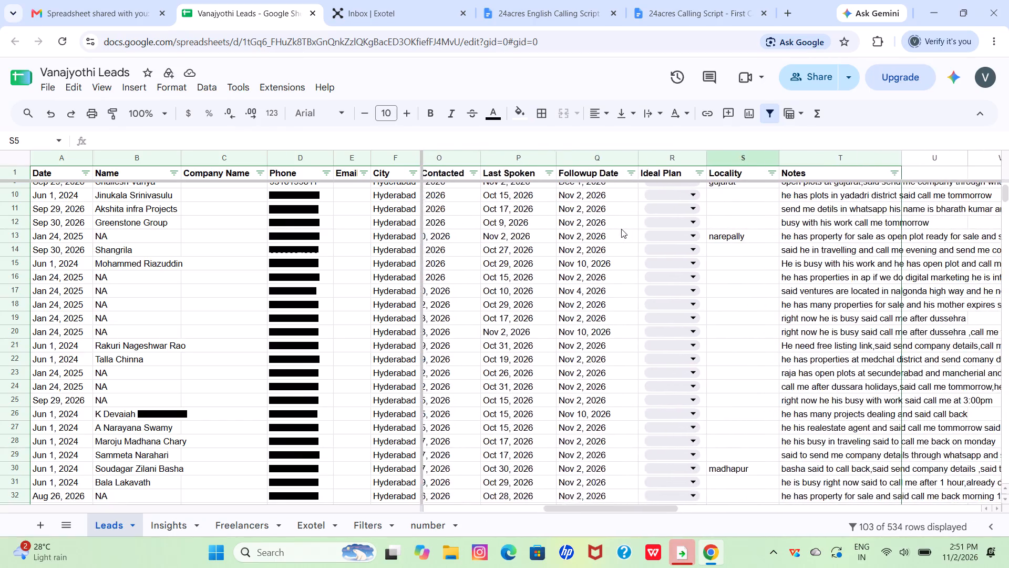
scroll(621, 229, right, 6)
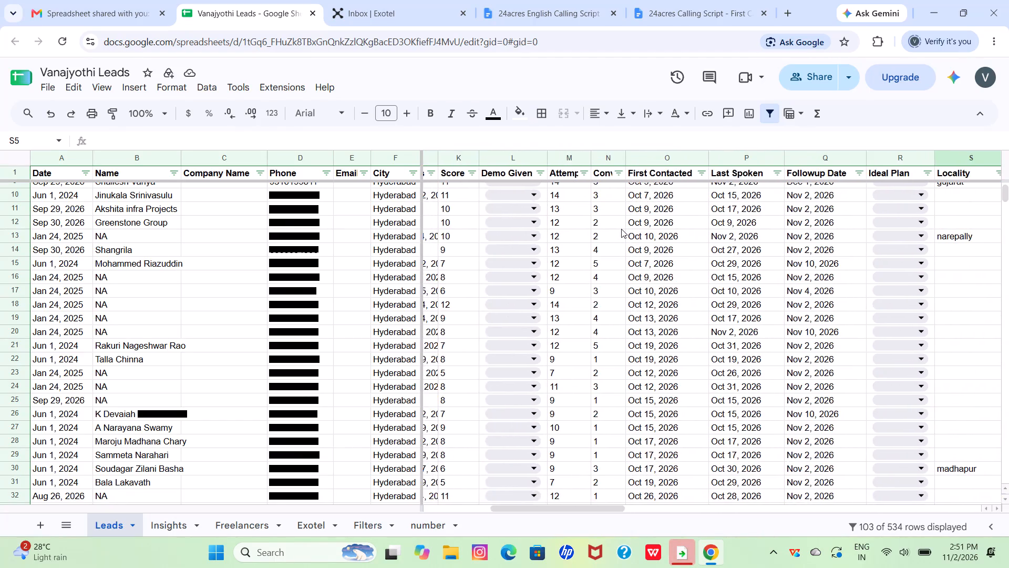
scroll(621, 229, left, 4)
scroll(621, 229, down, 3)
scroll(621, 229, left, 2)
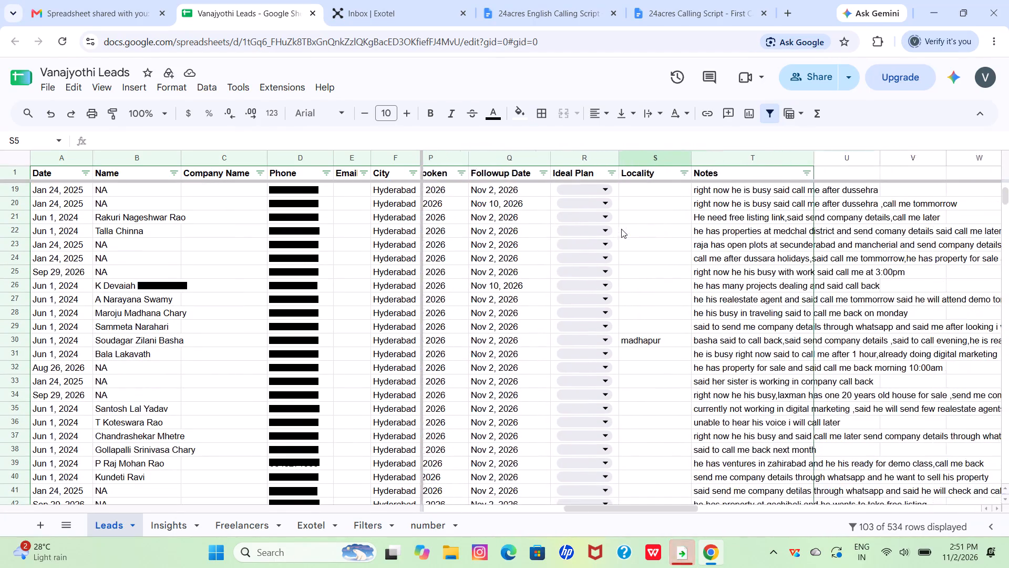
scroll(621, 229, left, 1)
scroll(621, 229, down, 4)
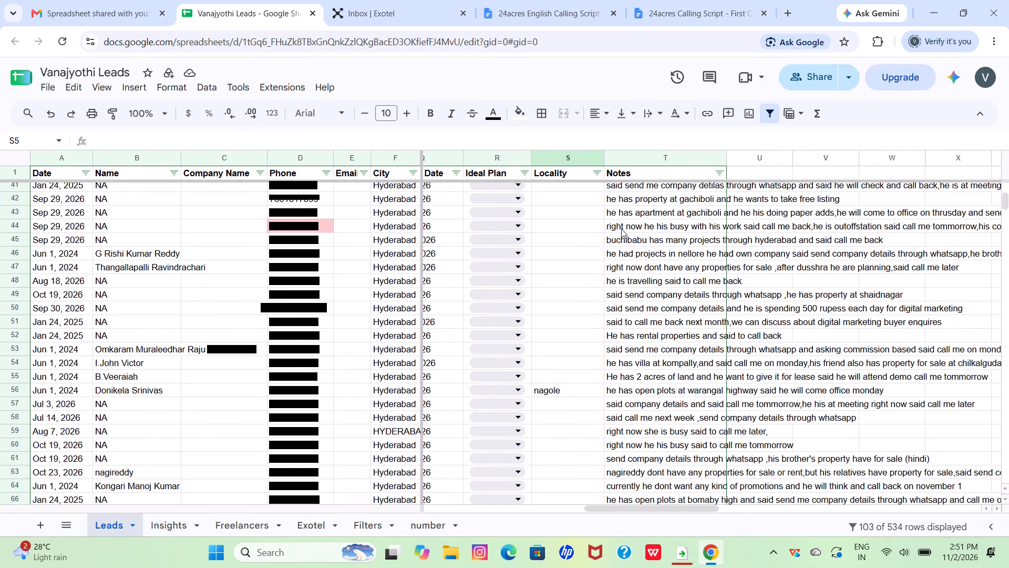
scroll(621, 229, down, 2)
scroll(621, 229, right, 5)
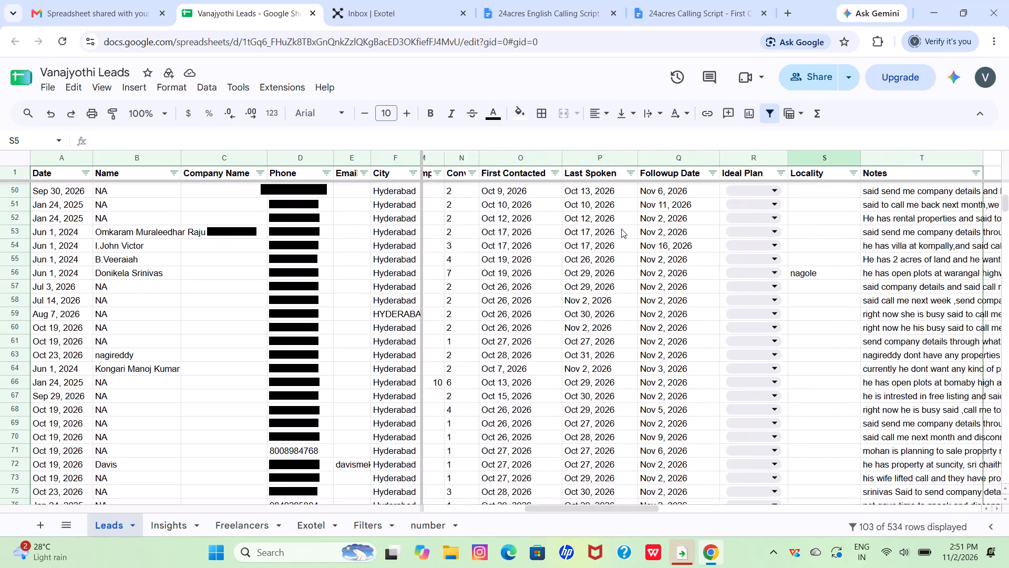
scroll(621, 229, right, 2)
scroll(621, 229, down, 1)
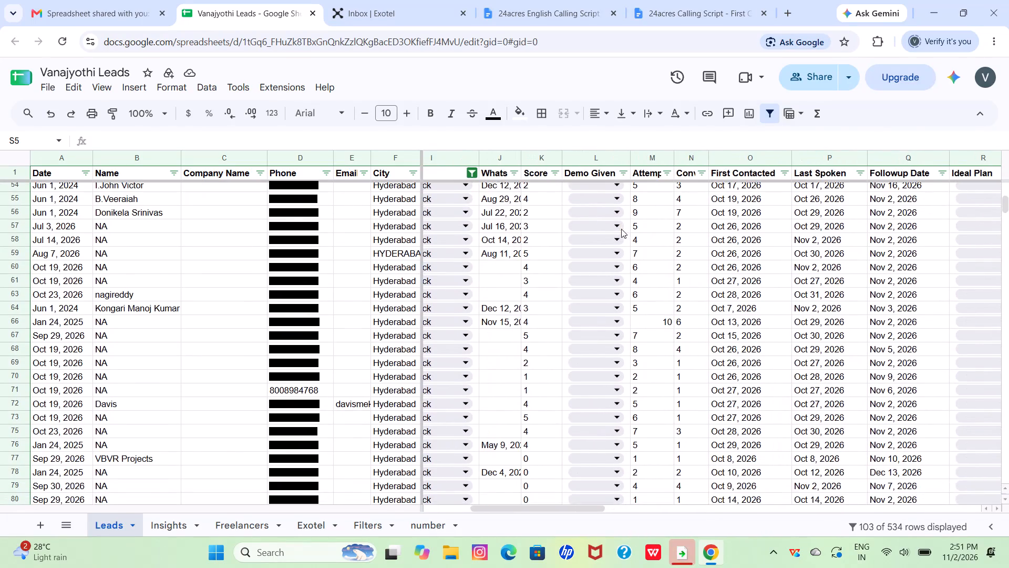
Examine the row 56 lead's contact details and open its Status options without choosing a new one.
scroll(621, 229, left, 3)
scroll(621, 229, right, 3)
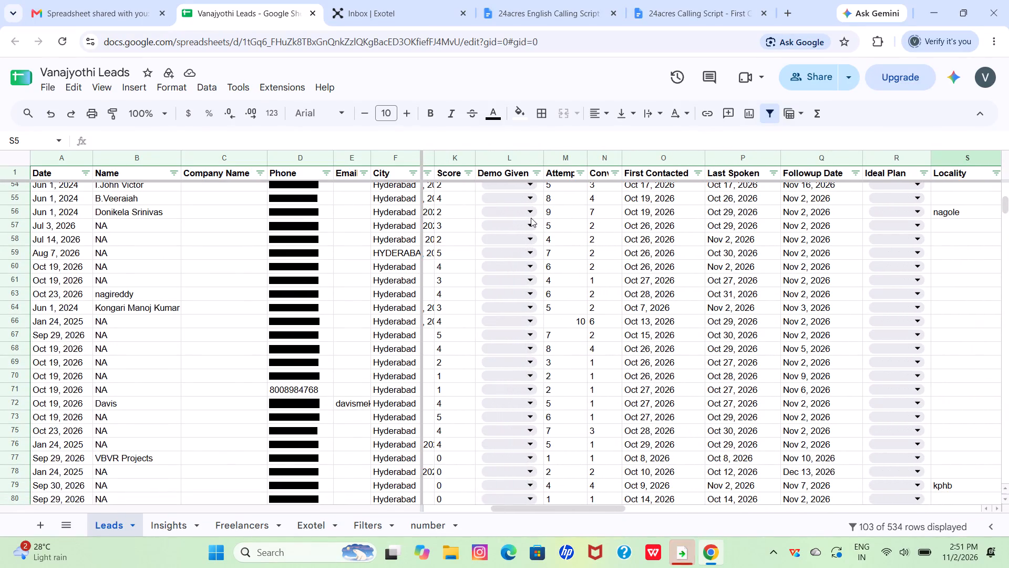
scroll(531, 218, right, 4)
scroll(524, 222, left, 3)
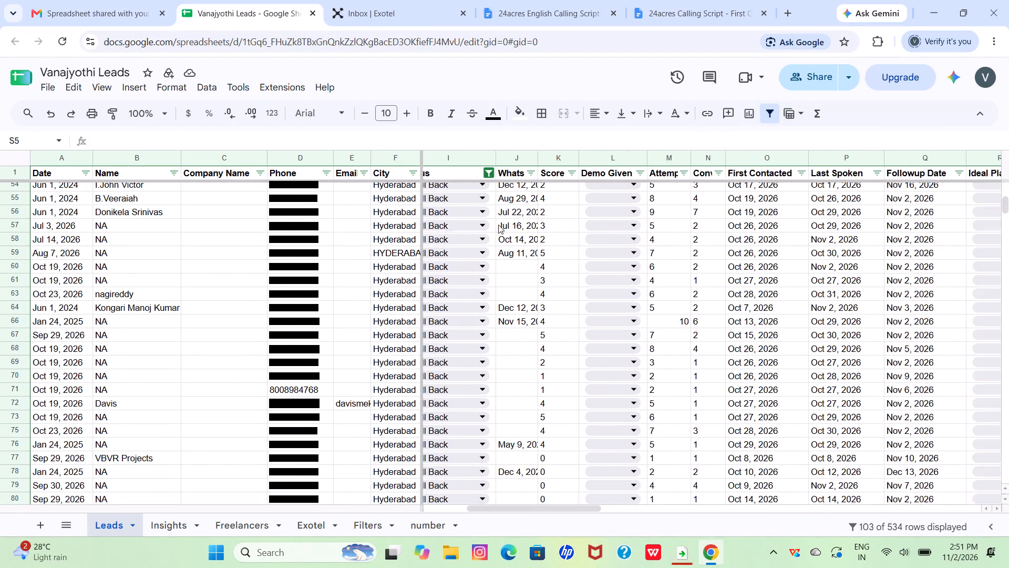
click(663, 219)
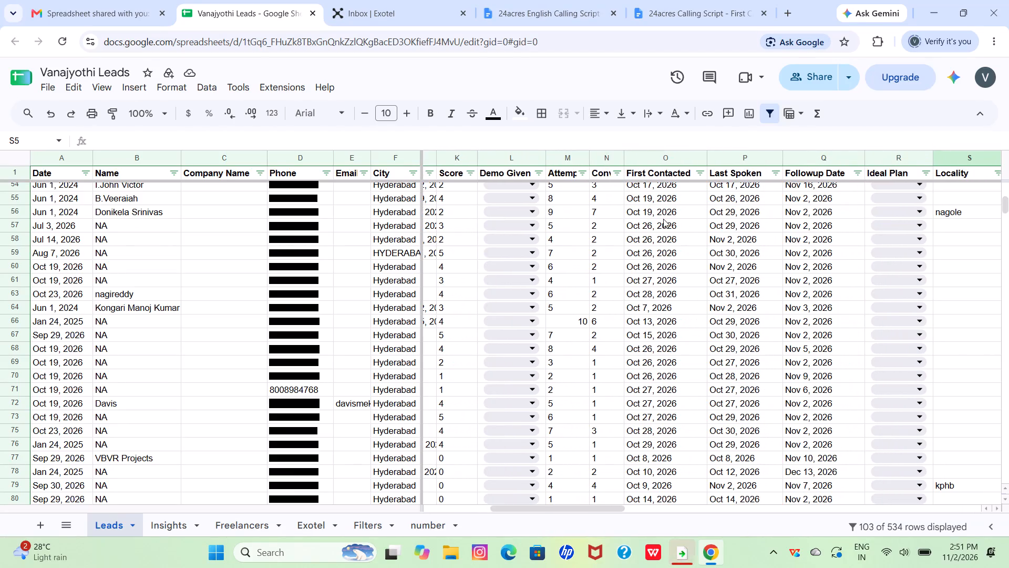
scroll(663, 219, right, 4)
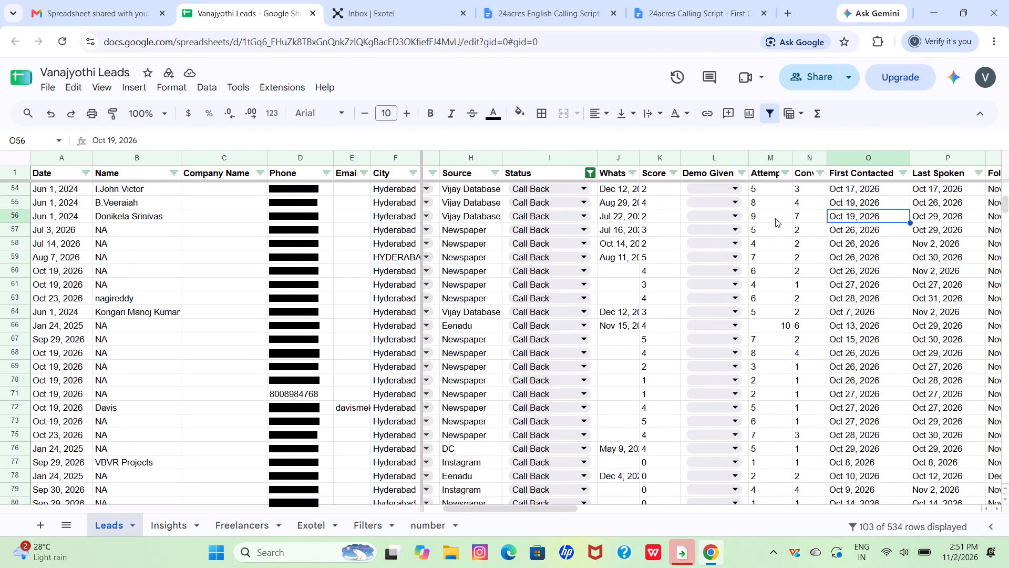
click(558, 212)
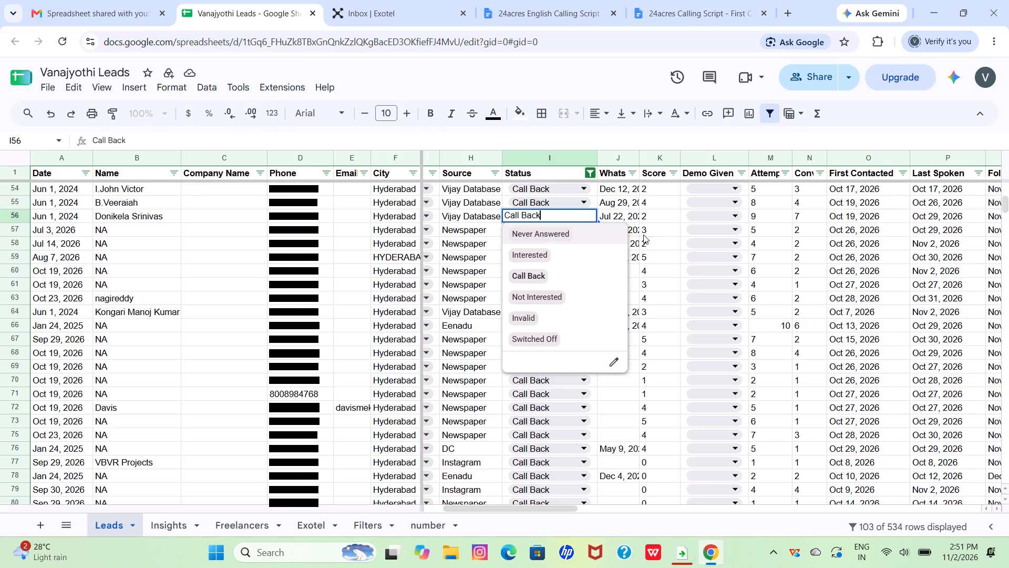
click(765, 220)
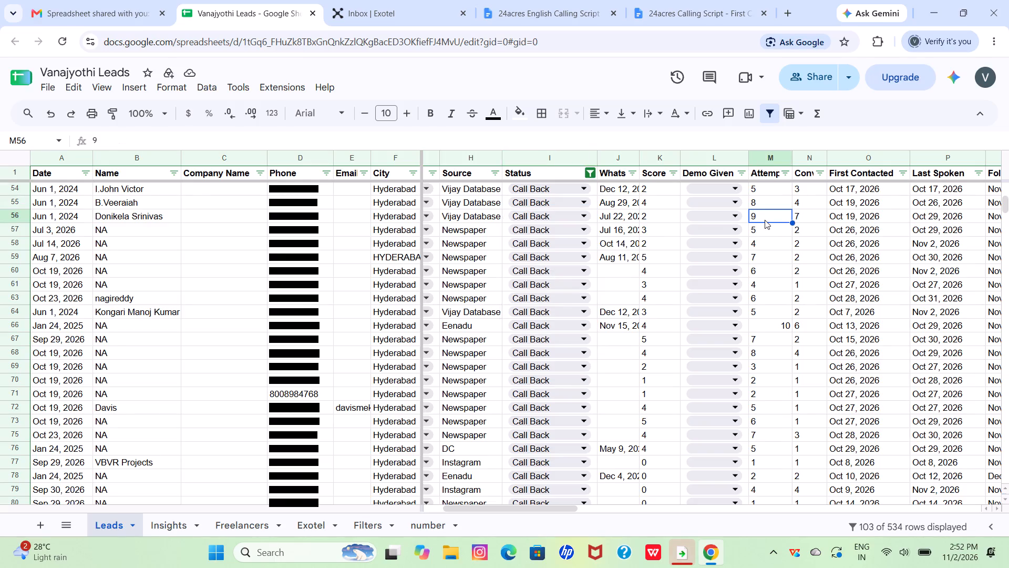
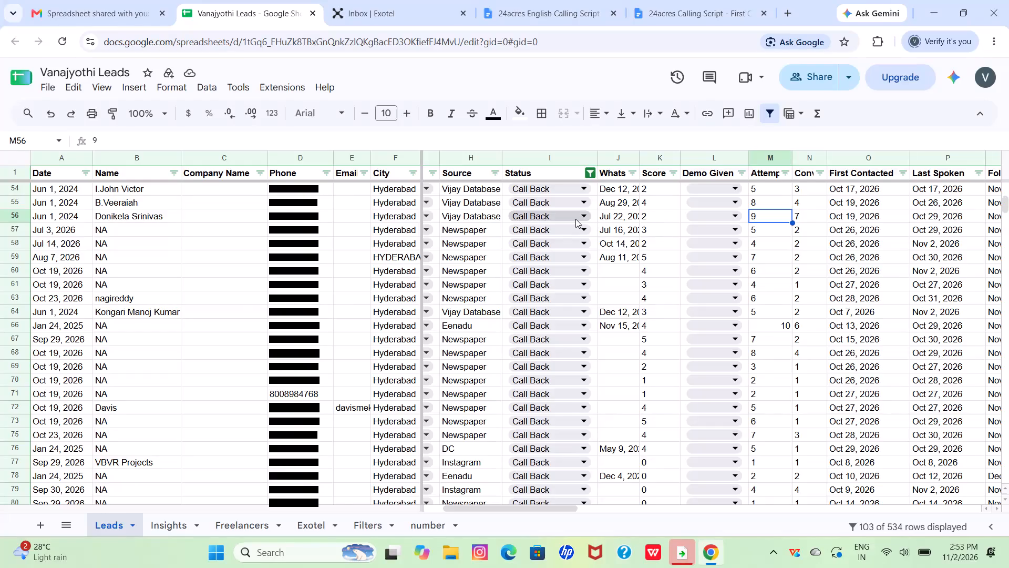
Set the row 56 lead's Status to Interested.
click(575, 219)
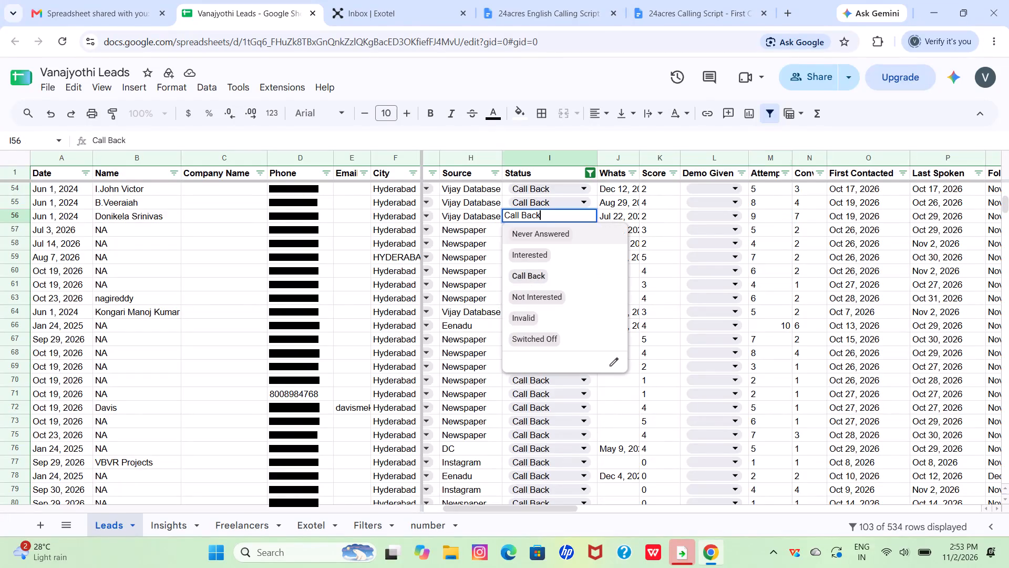
click(540, 257)
Check the row 56 lead's notes and read through the remaining Call Back leads' follow-up dates, localities and notes down to row 109.
scroll(540, 257, left, 10)
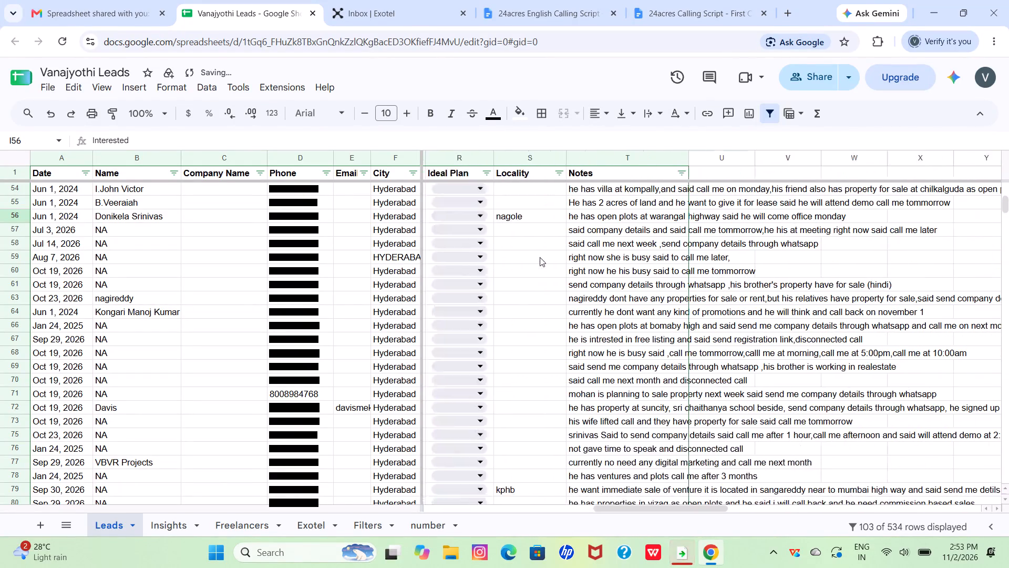
click(475, 209)
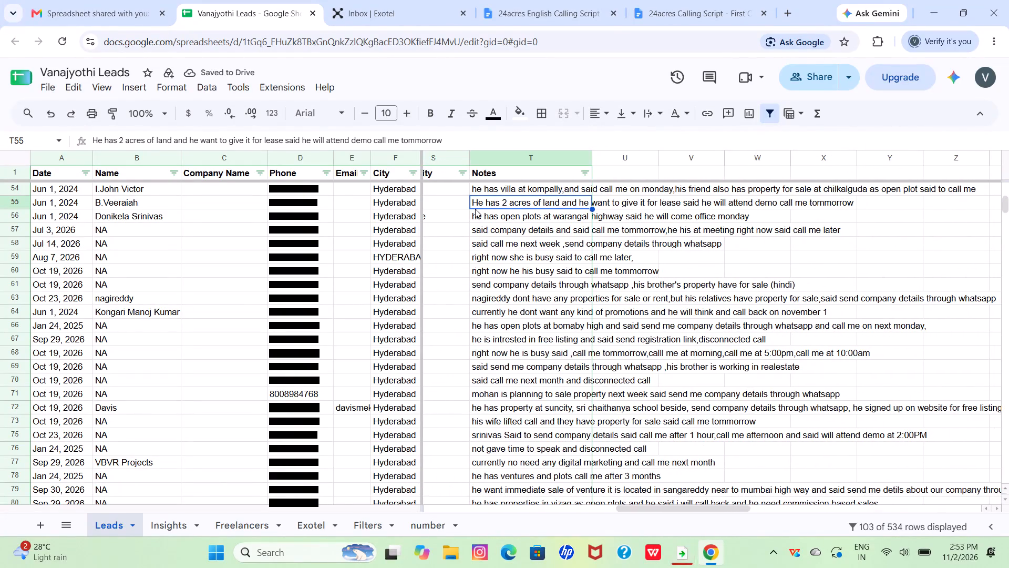
click(477, 220)
scroll(477, 220, right, 6)
scroll(477, 220, down, 3)
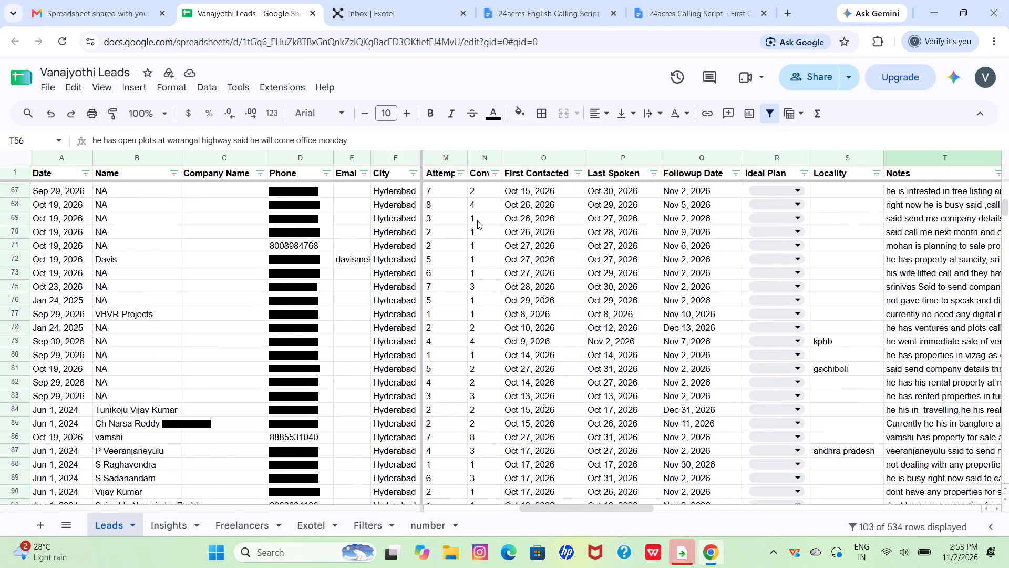
scroll(477, 220, left, 4)
scroll(477, 220, down, 4)
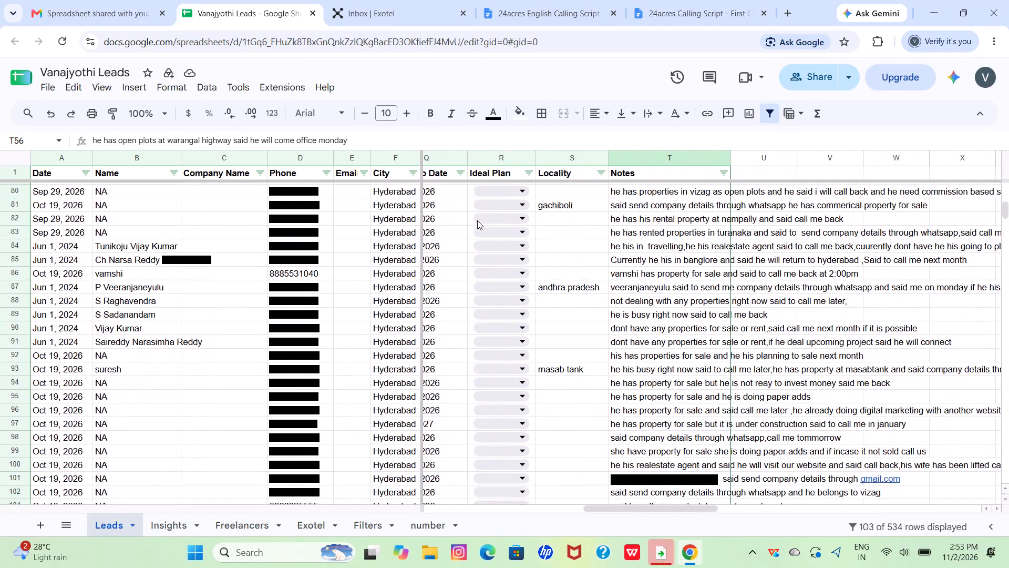
scroll(477, 220, down, 1)
scroll(477, 220, right, 1)
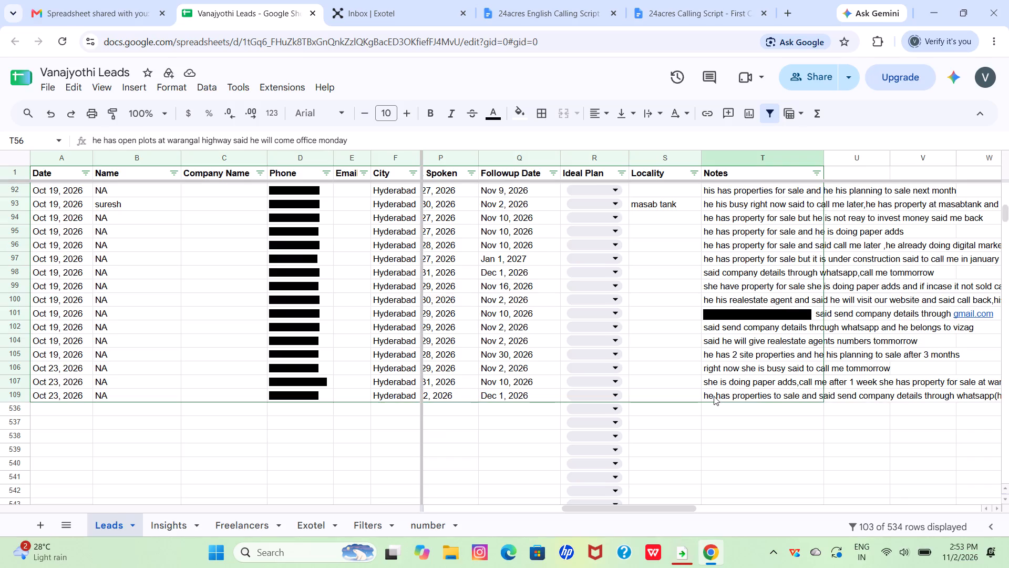
click(651, 206)
scroll(651, 206, up, 4)
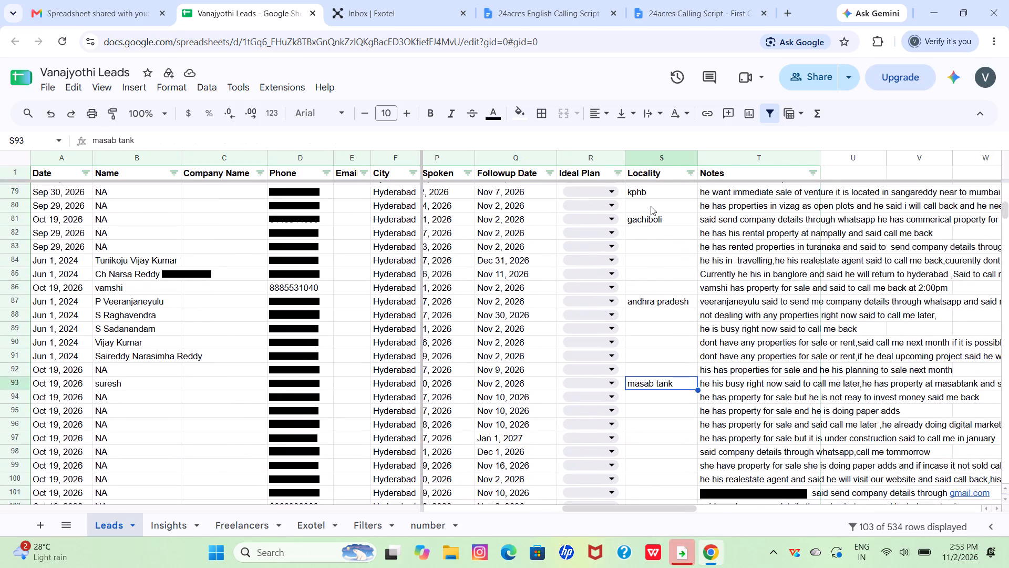
scroll(651, 206, up, 4)
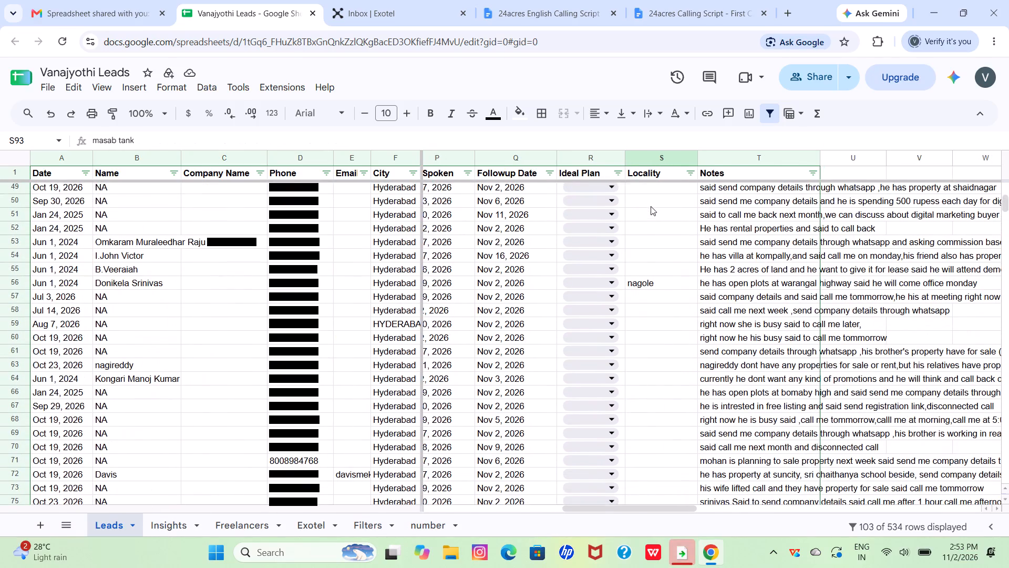
Copy the phone number of the row 72 lead in the Leads sheet.
scroll(651, 204, down, 3)
scroll(651, 204, right, 12)
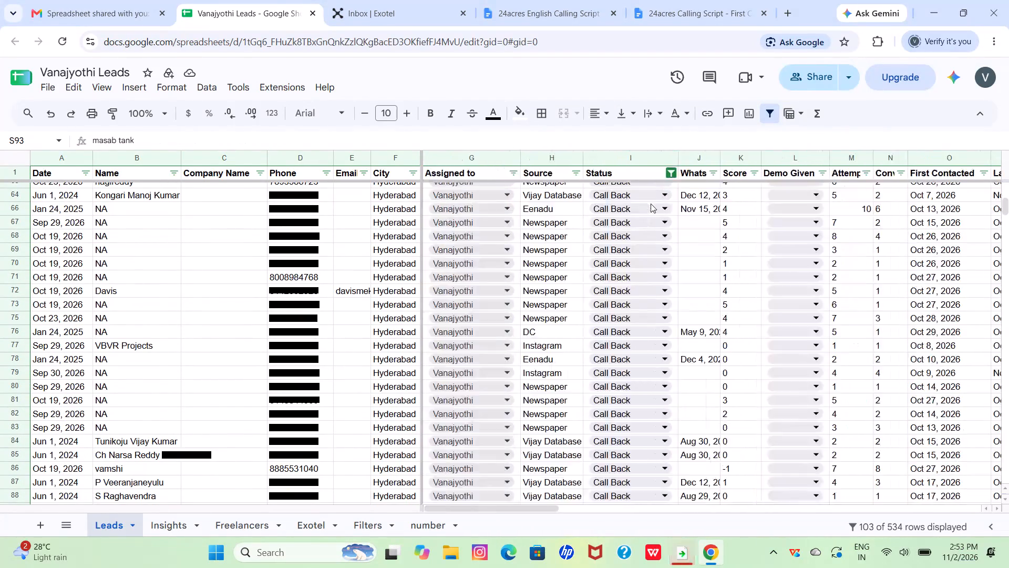
click(295, 290)
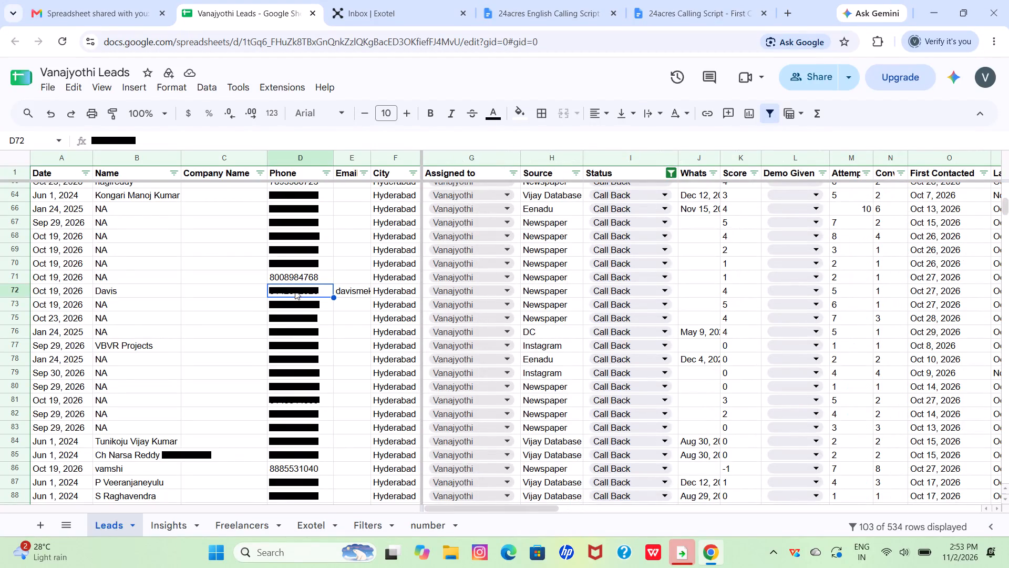
key(ctrl+c)
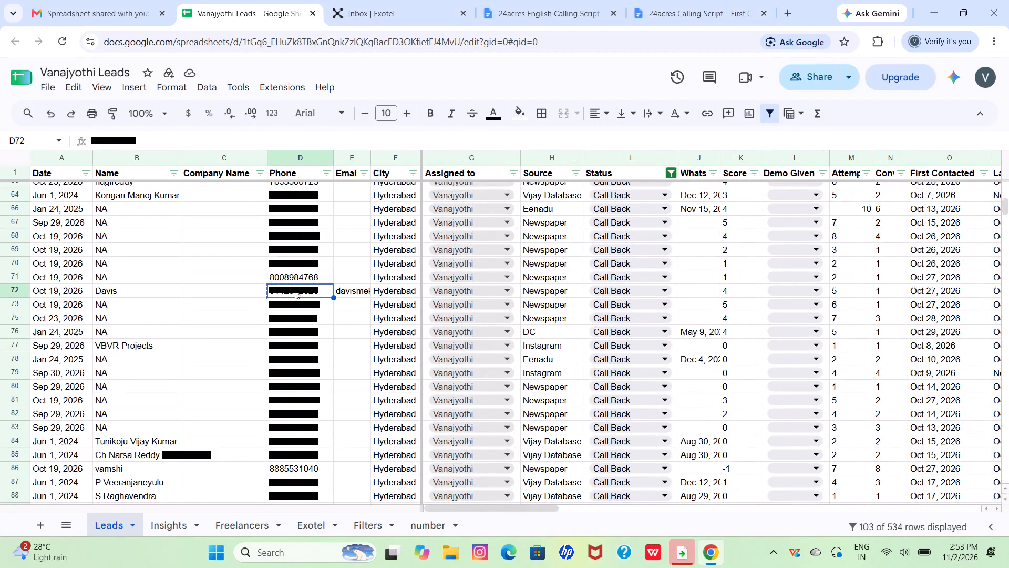
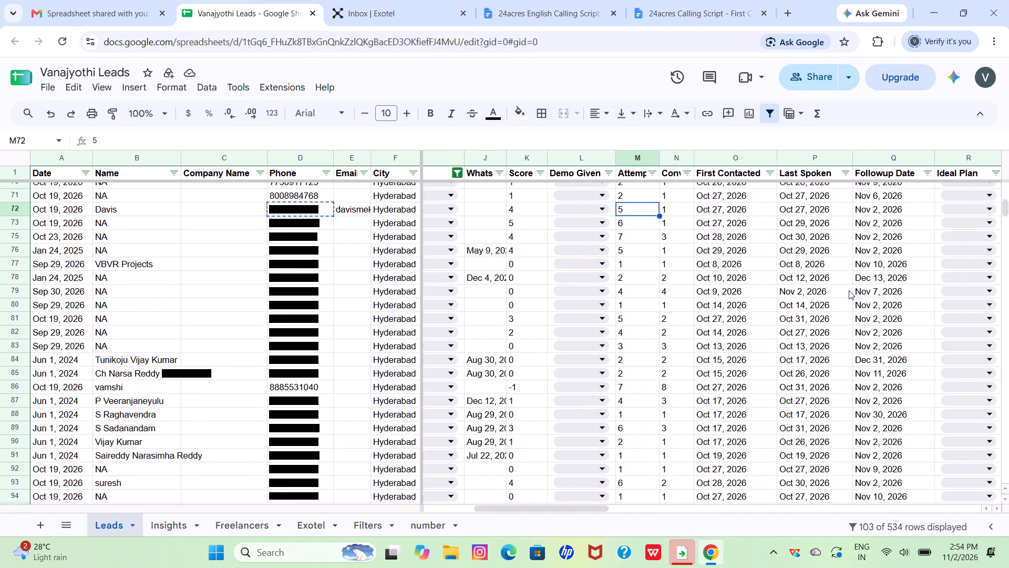
Set the Attempts count of the row 72 lead to 6 in the Leads sheet.
scroll(849, 290, left, 3)
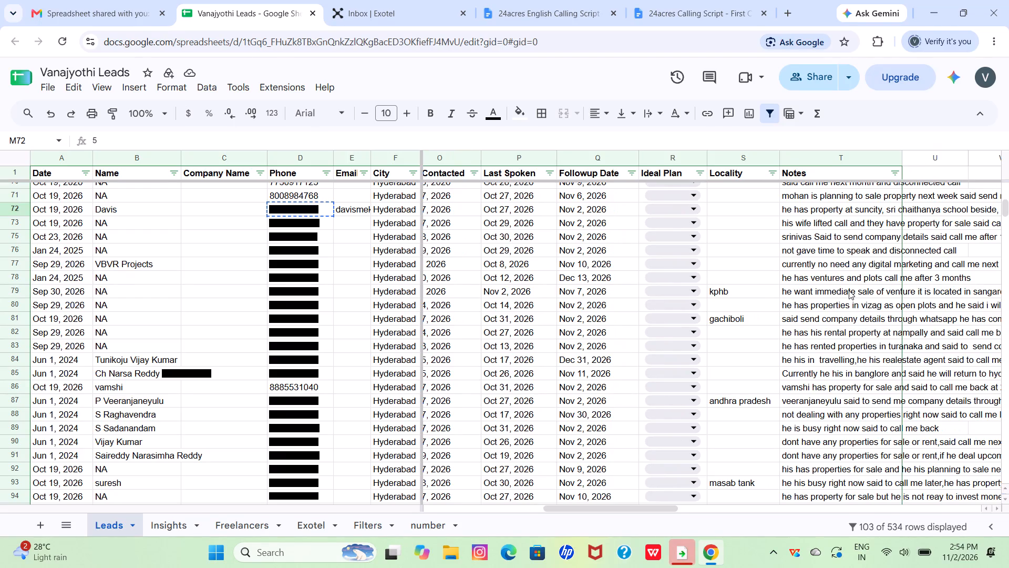
scroll(849, 290, right, 9)
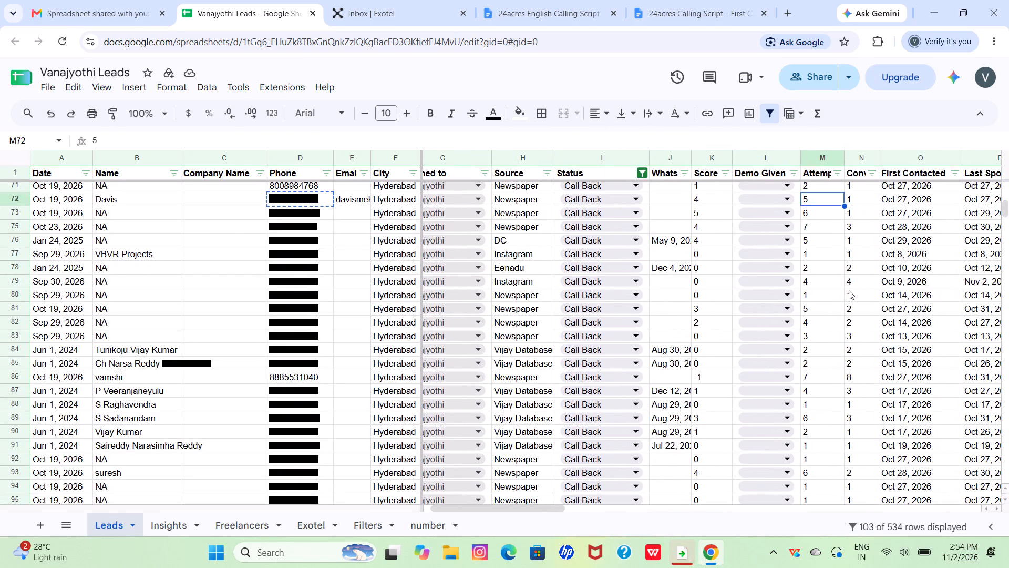
click(665, 199)
scroll(665, 199, left, 3)
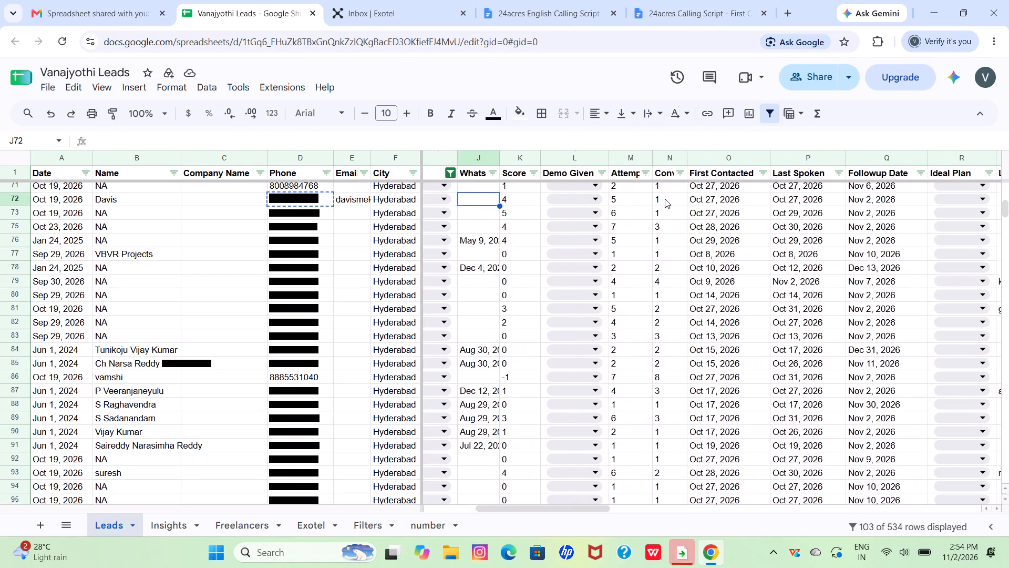
click(665, 199)
click(640, 195)
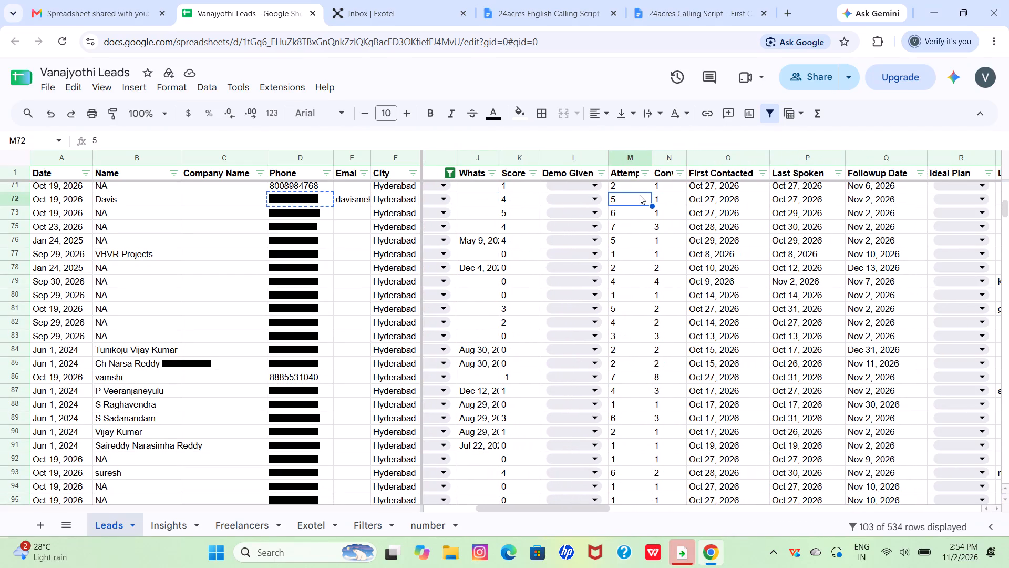
key(6)
click(673, 206)
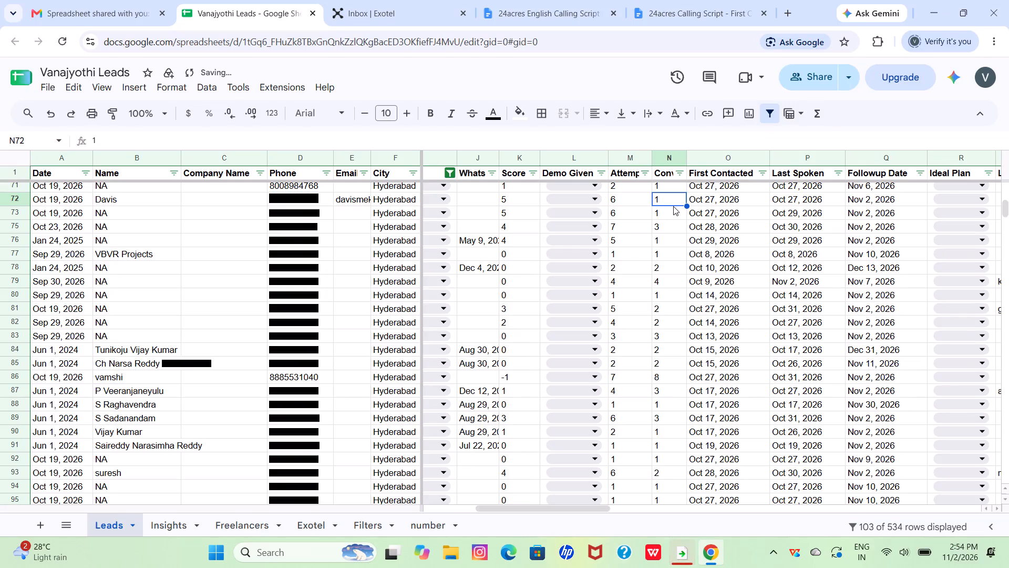
Edit the row 73 lead's Notes entry, changing "lifted" to "lift".
scroll(673, 206, left, 2)
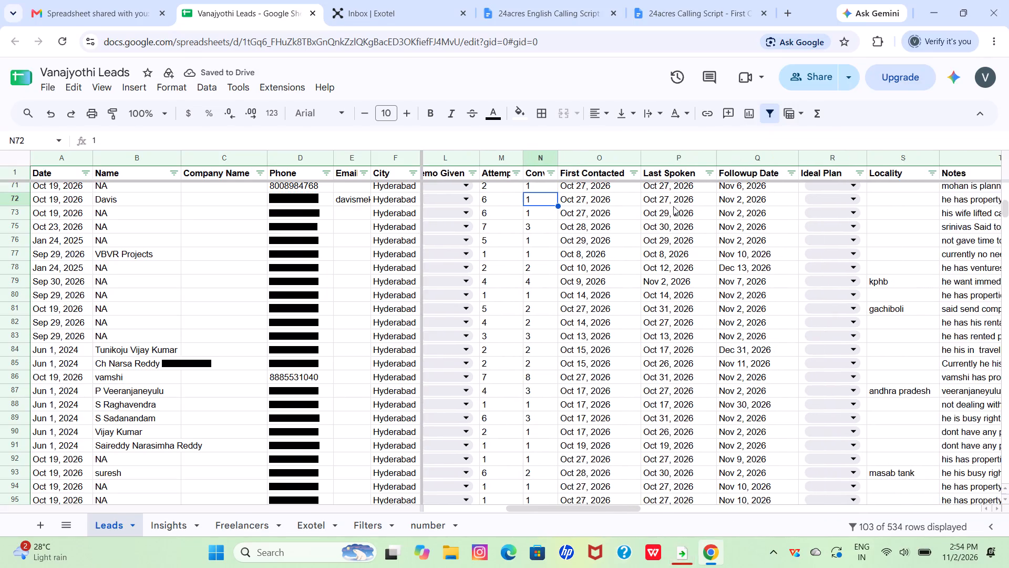
scroll(673, 206, left, 2)
click(679, 206)
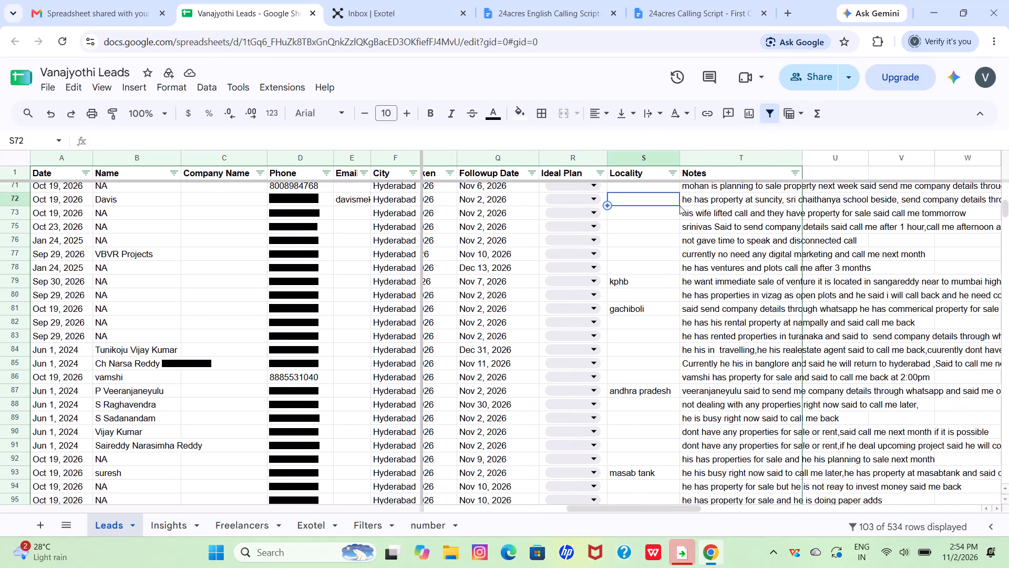
click(696, 202)
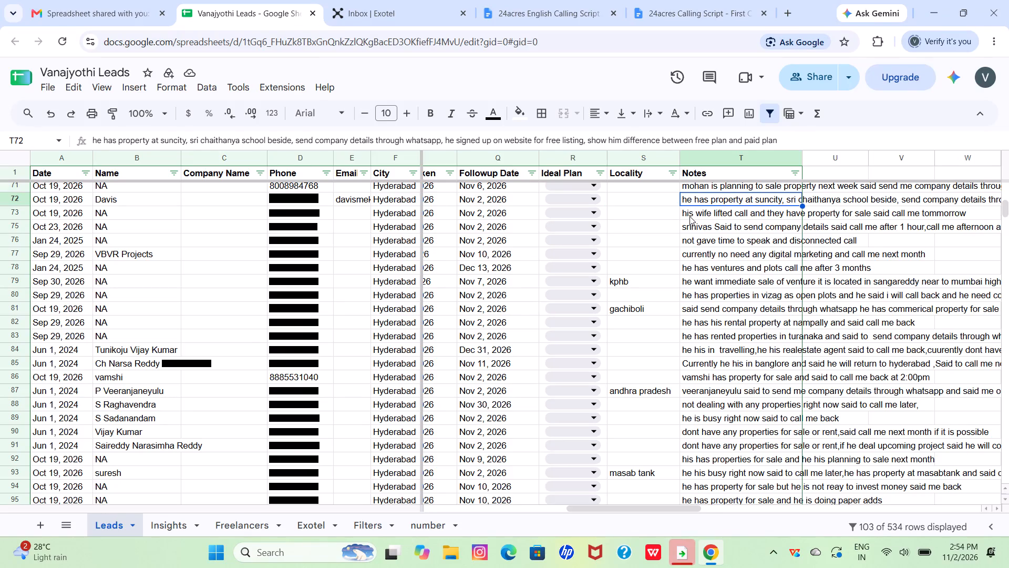
click(689, 216)
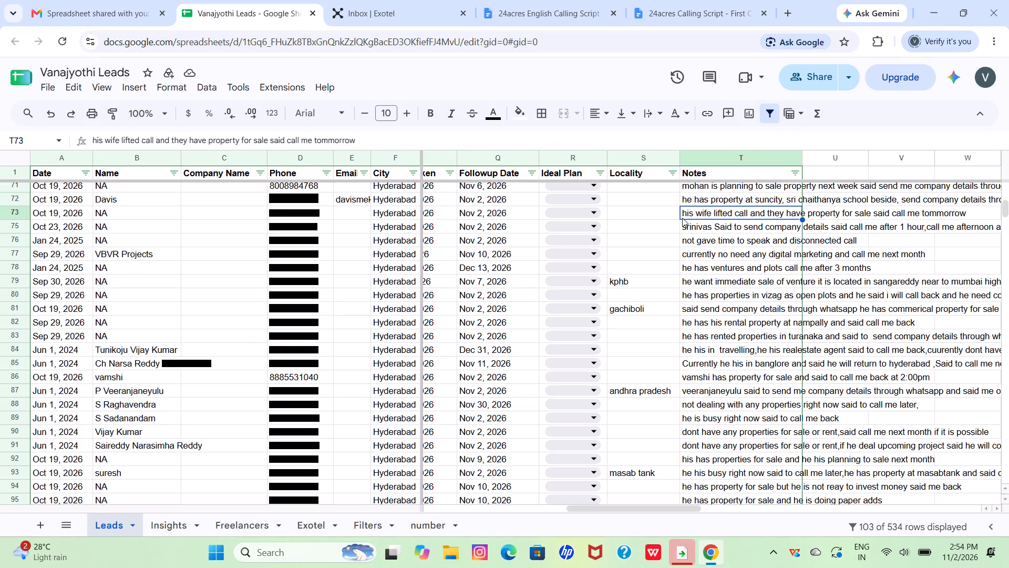
click(718, 217)
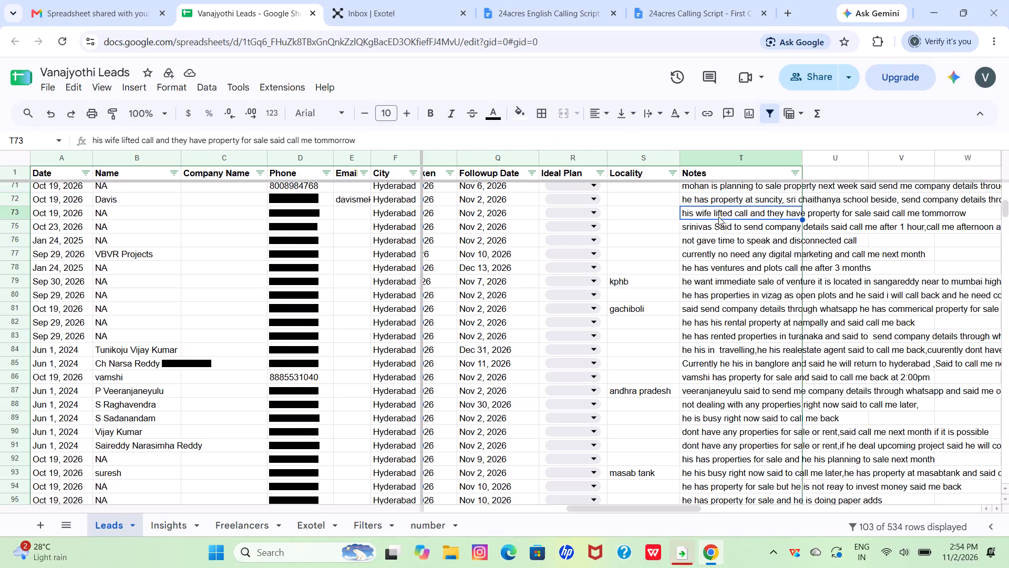
triple_click(715, 209)
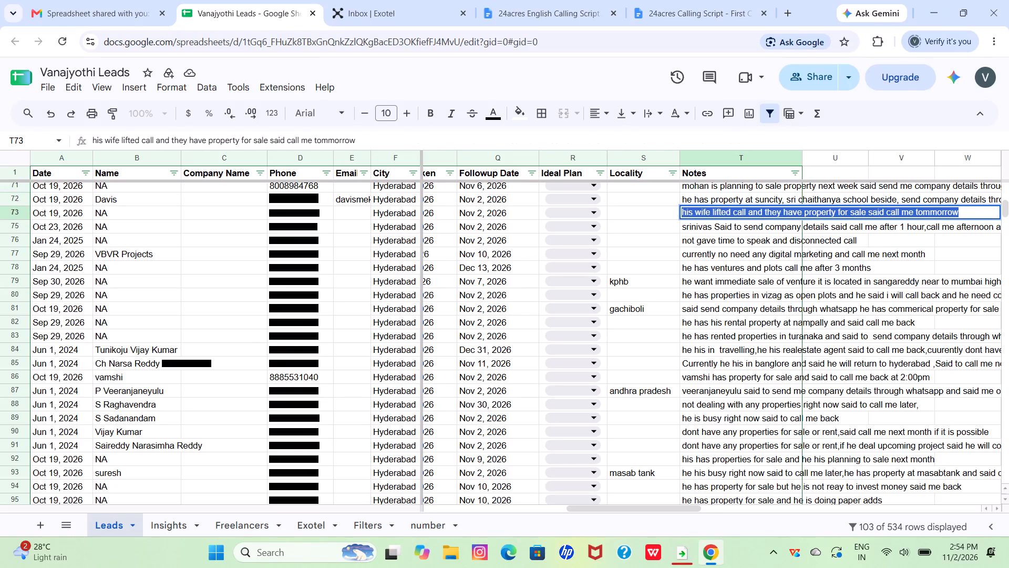
click(731, 216)
key(BackSpace)
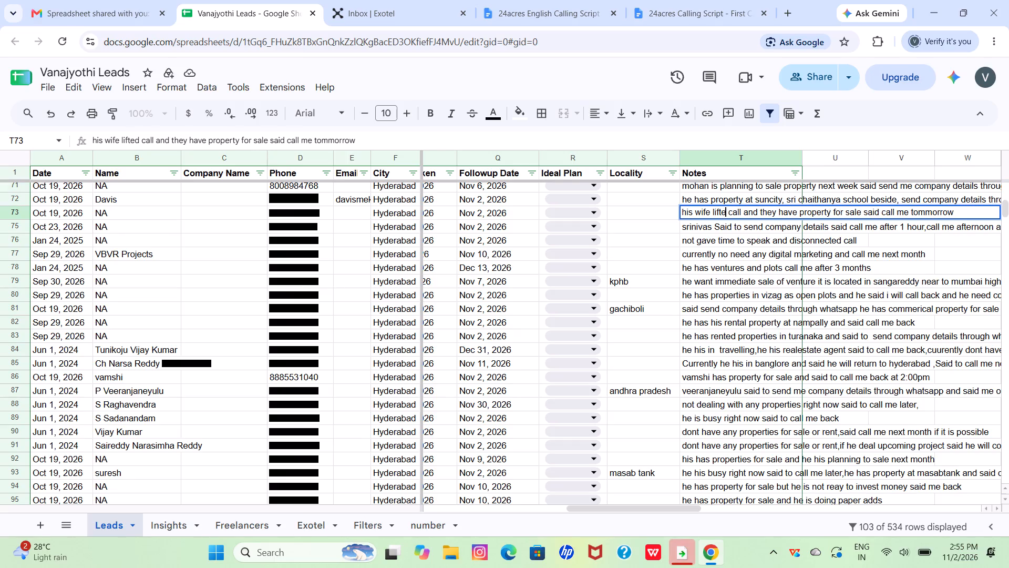
key(BackSpace)
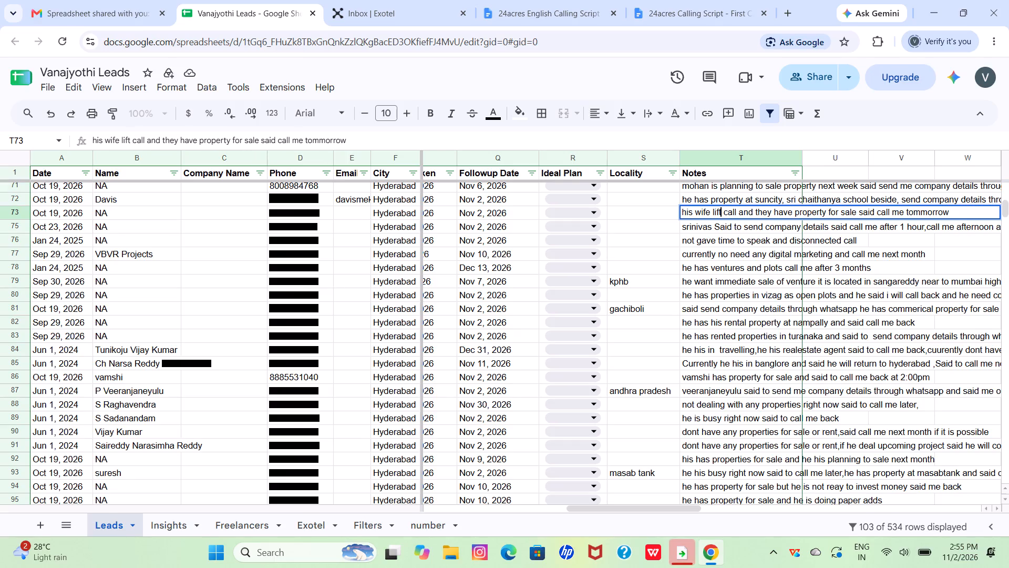
click(709, 235)
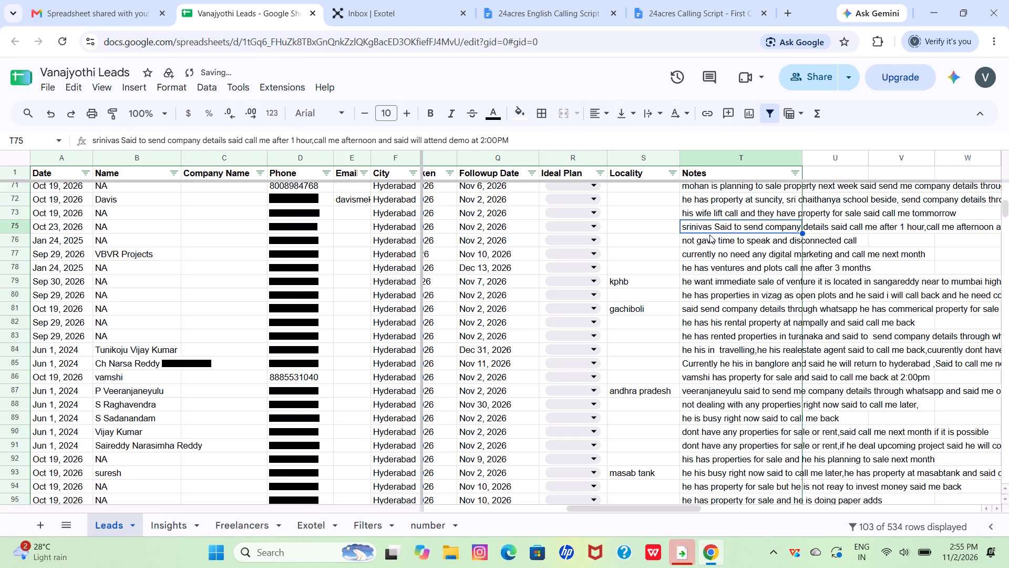
Set the row 75 lead's Status to Interested.
scroll(709, 235, down, 1)
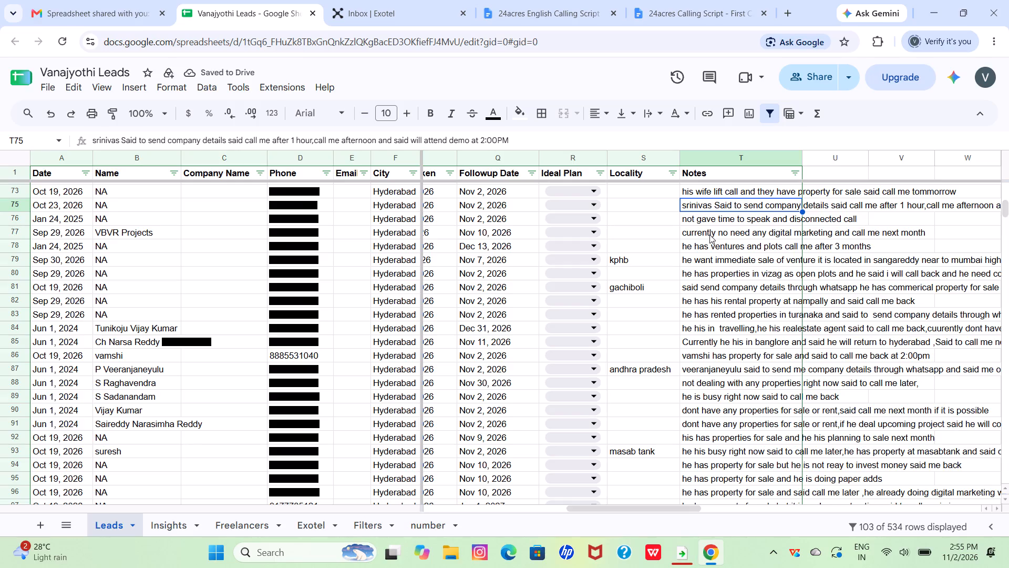
scroll(709, 235, left, 3)
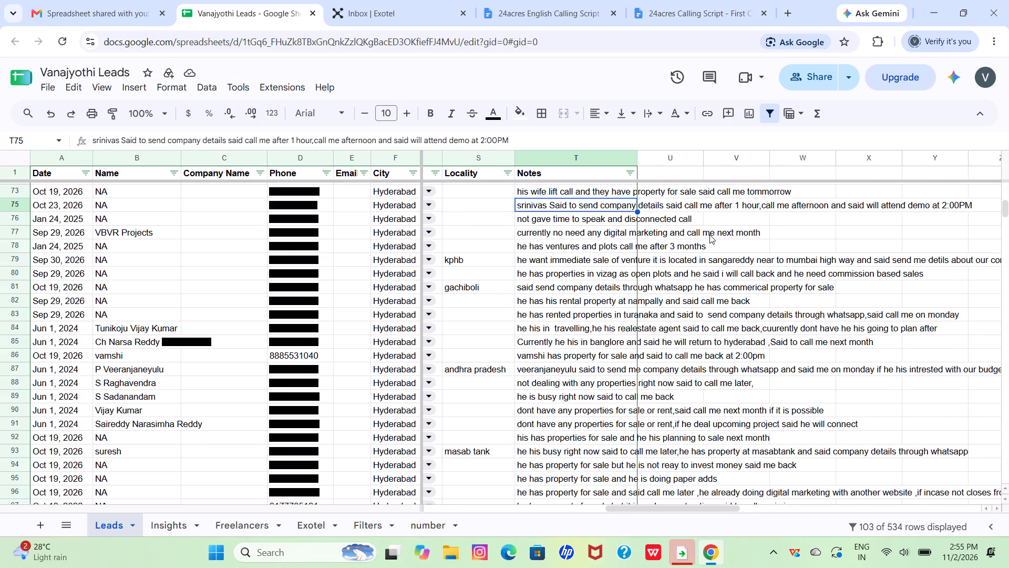
scroll(709, 235, right, 6)
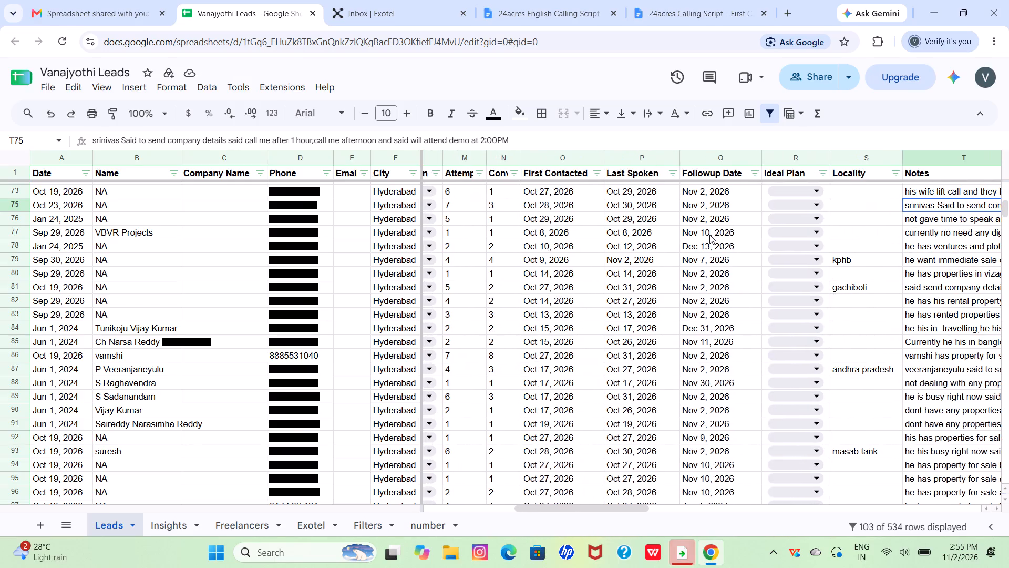
scroll(709, 235, right, 2)
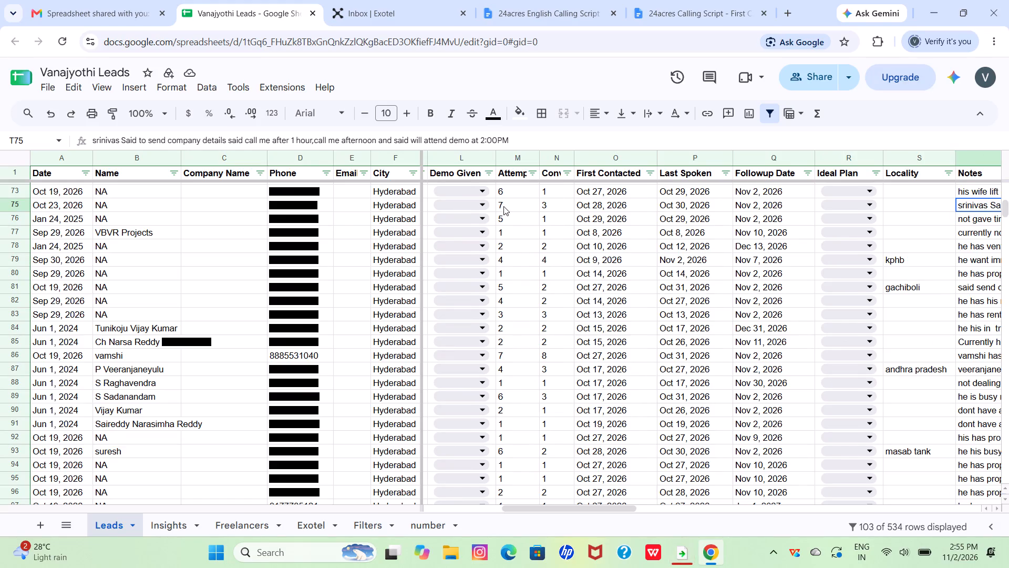
scroll(503, 206, right, 5)
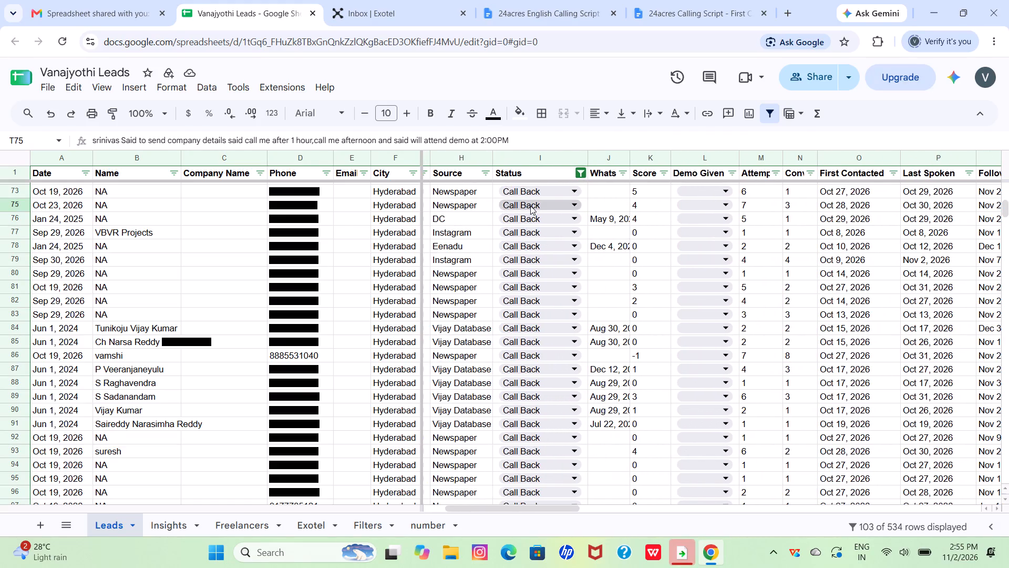
double_click(530, 206)
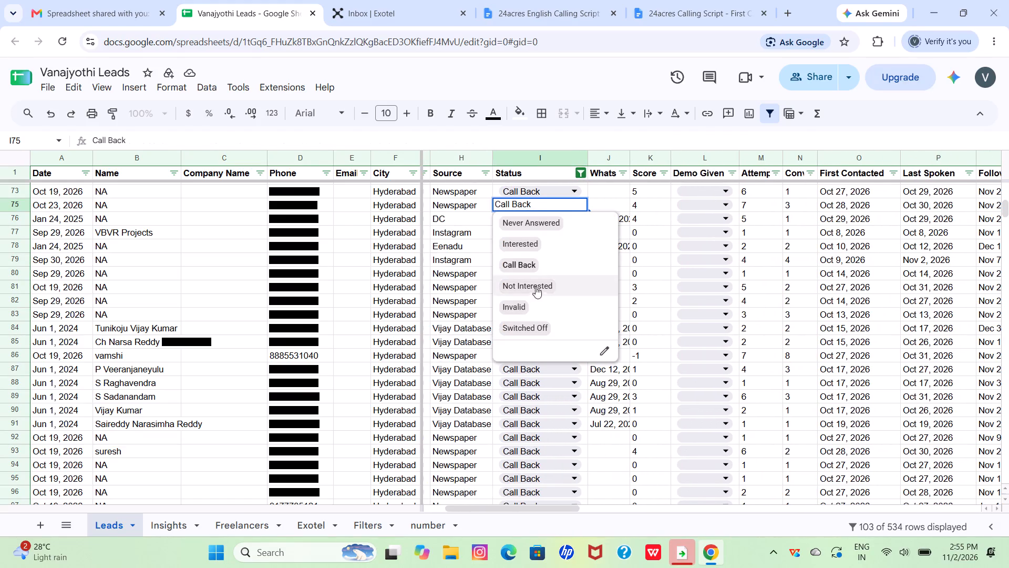
click(531, 246)
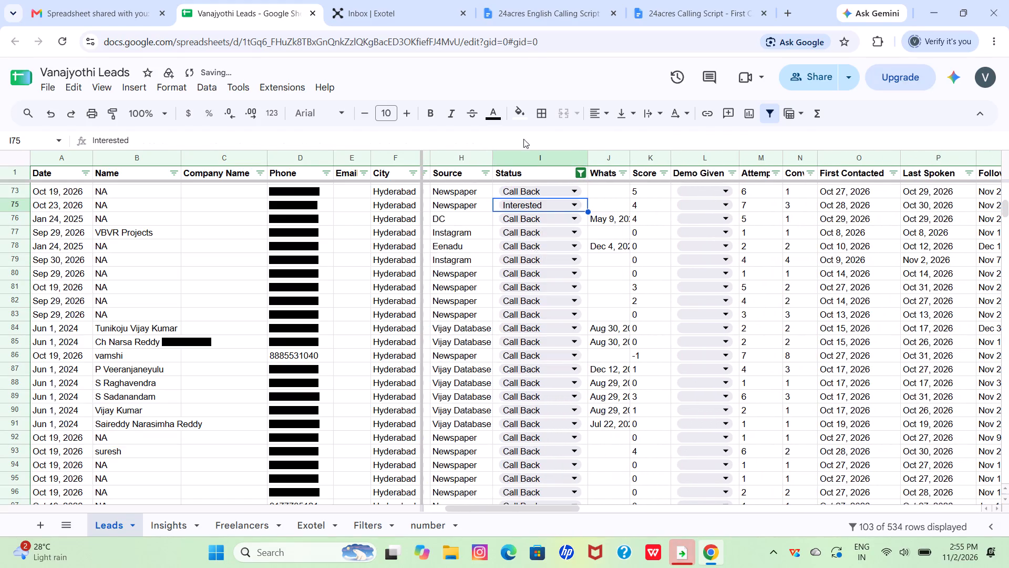
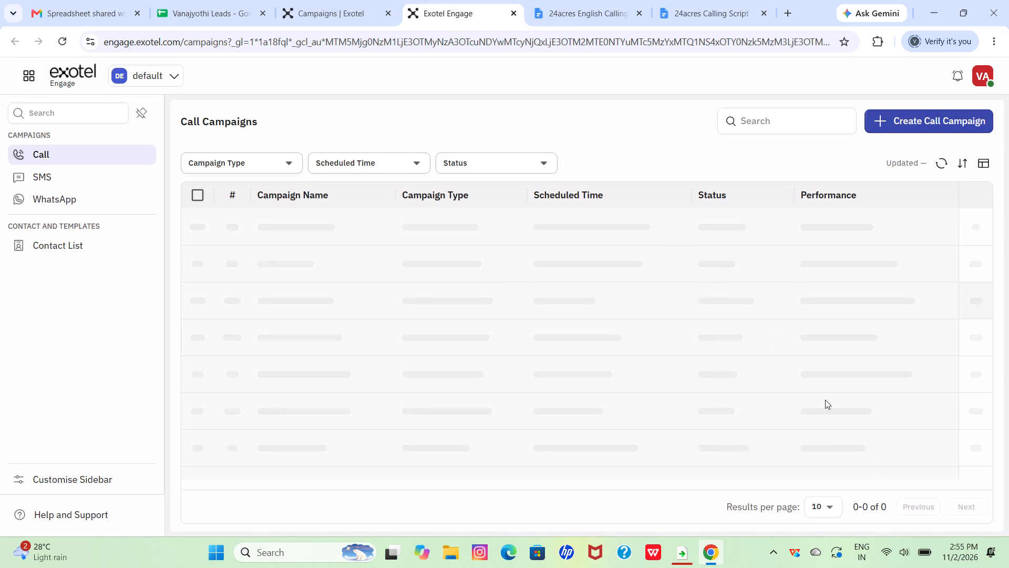
Check the computer's Wi-Fi connection in the system quick settings while the campaigns page is loading.
click(887, 552)
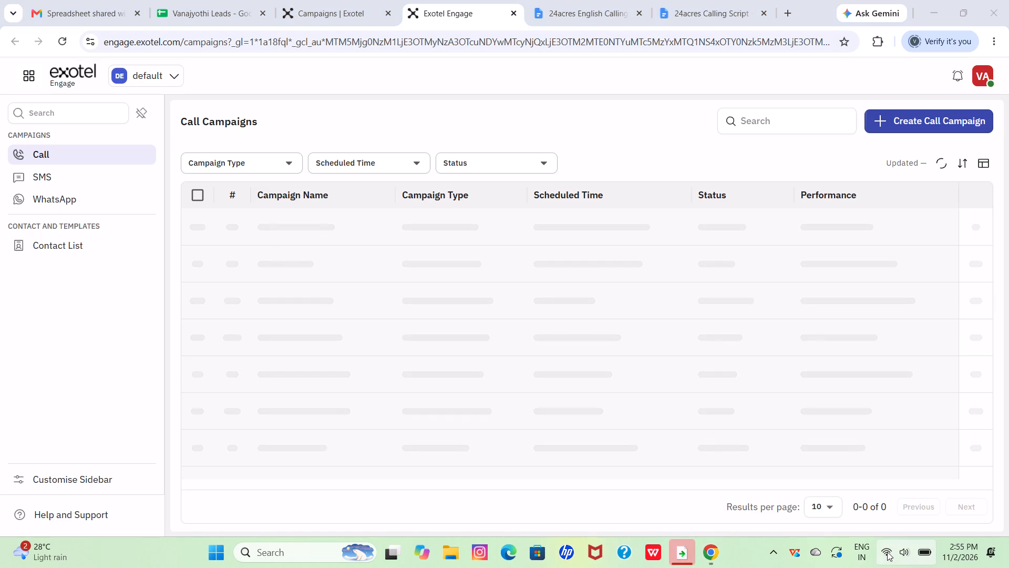
click(887, 552)
double_click(887, 552)
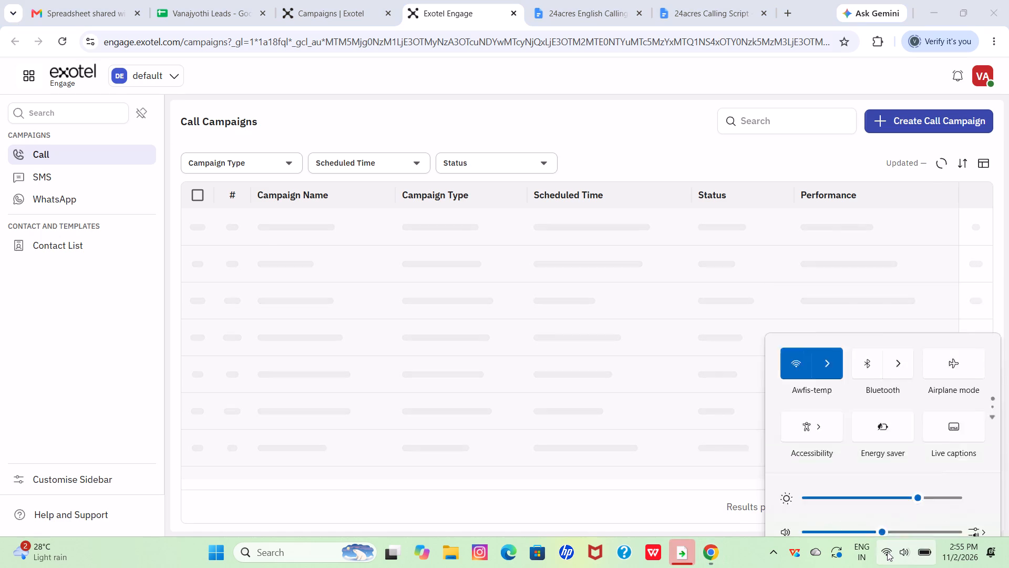
click(88, 319)
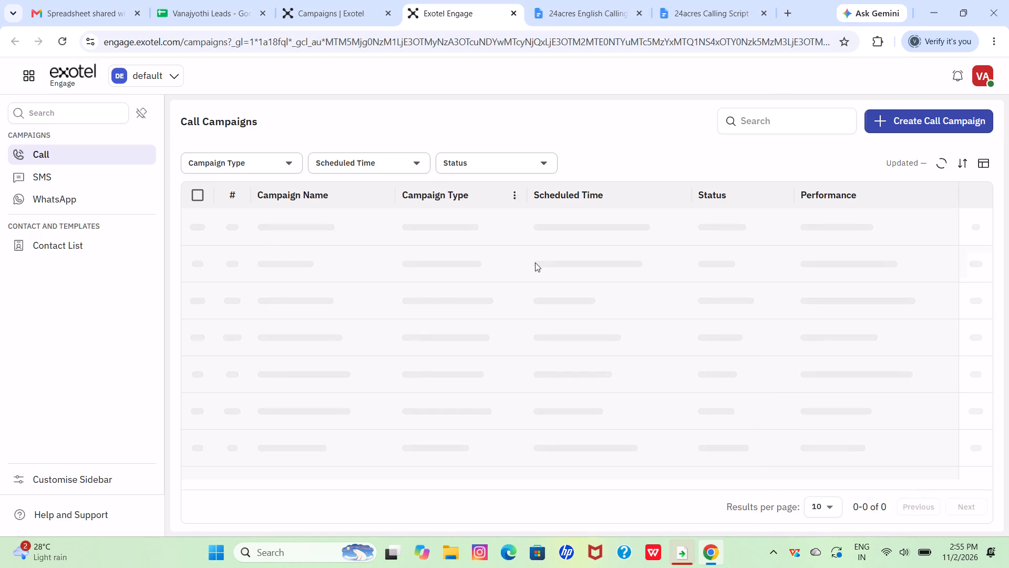
Close the Exotel Engage page for Call Campaigns, returning to the main Exotel Campaigns page.
scroll(535, 262, down, 3)
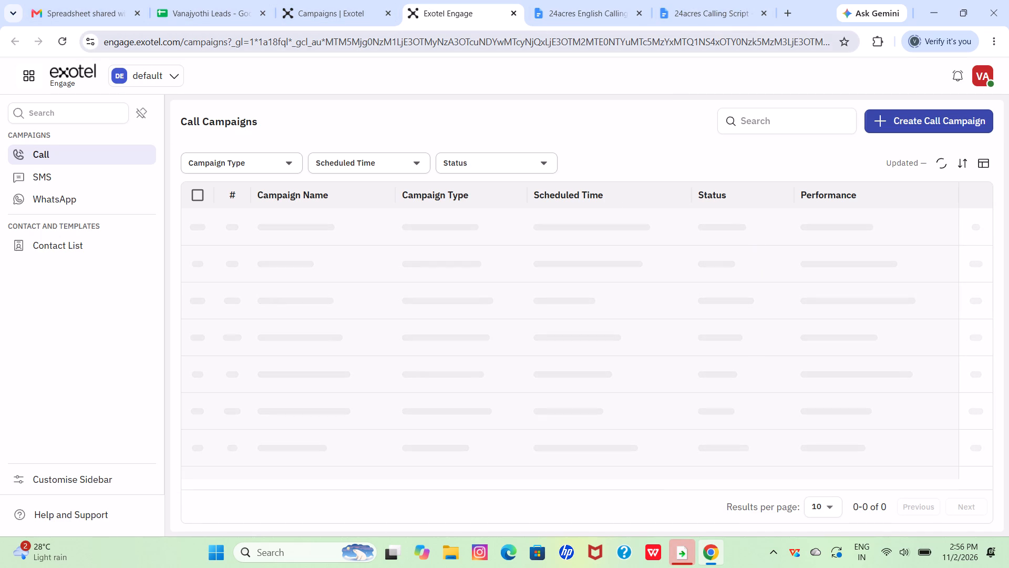
click(517, 14)
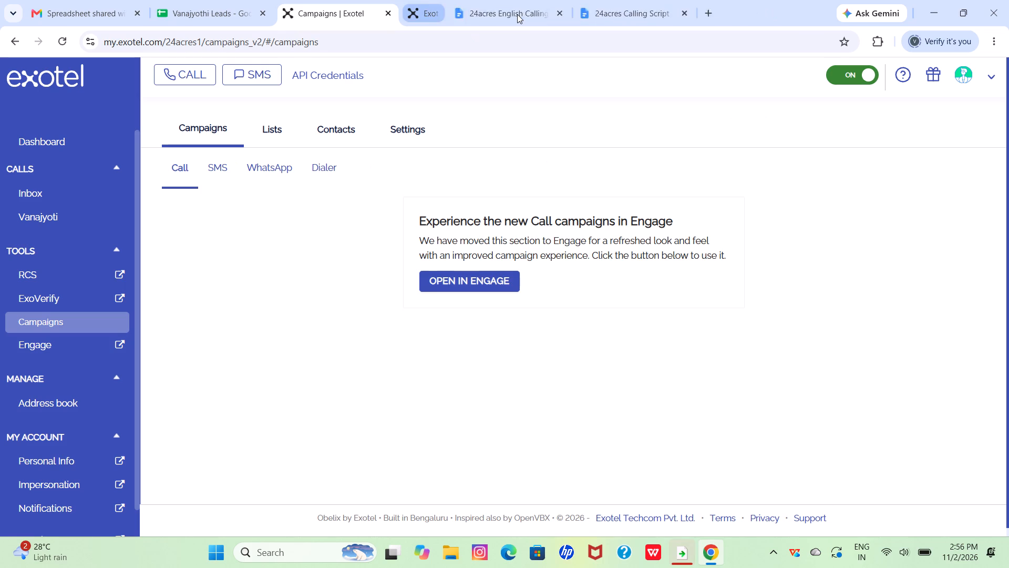
Open the Call campaigns section of Exotel in Engage.
click(89, 320)
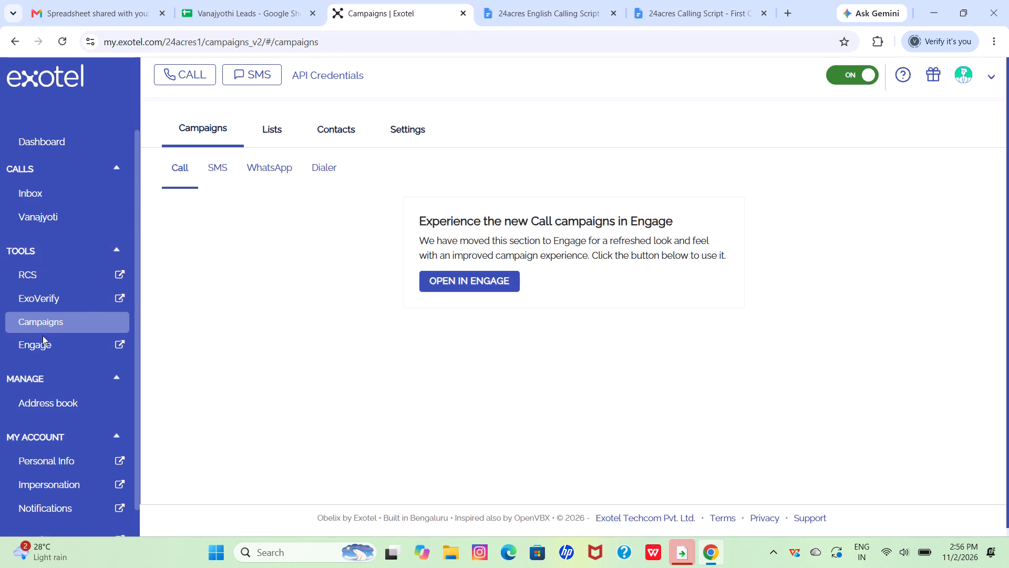
double_click(489, 284)
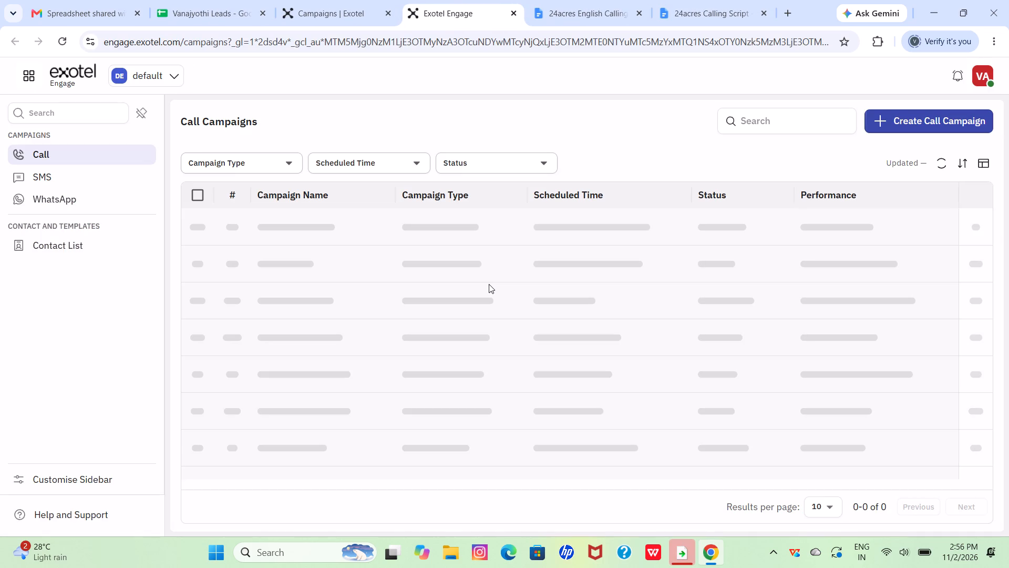
scroll(489, 284, down, 4)
scroll(489, 284, up, 1)
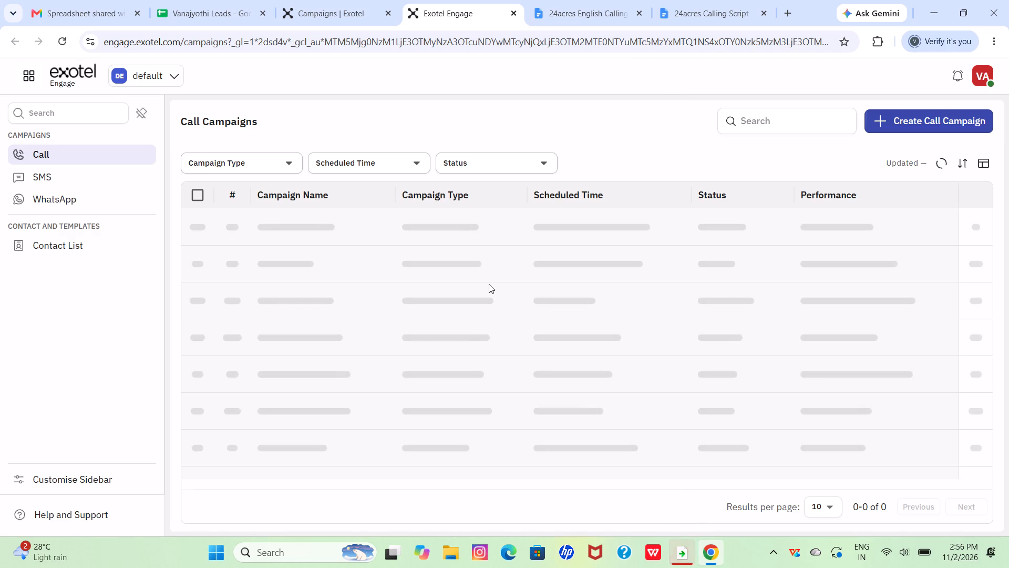
scroll(489, 284, up, 1)
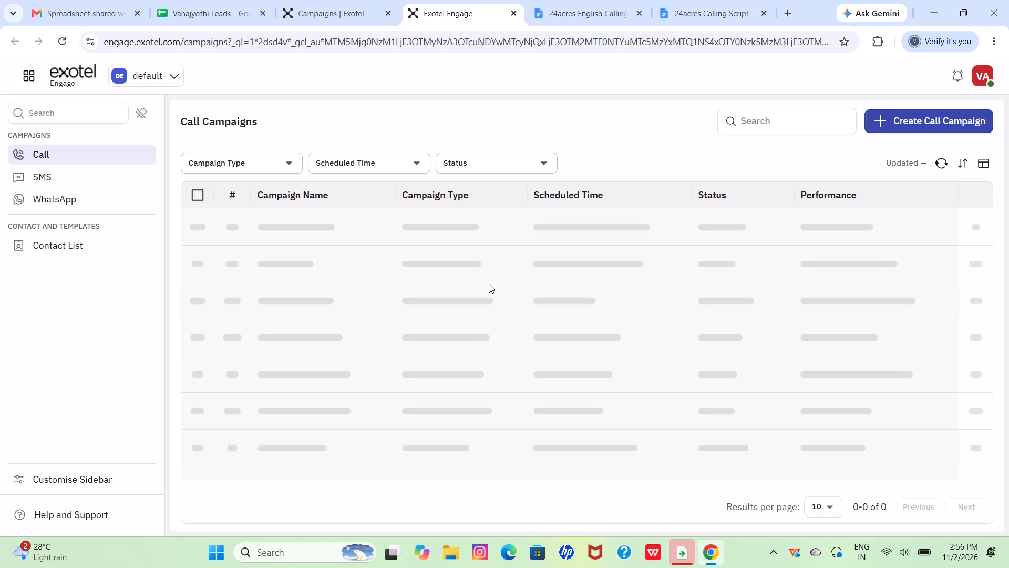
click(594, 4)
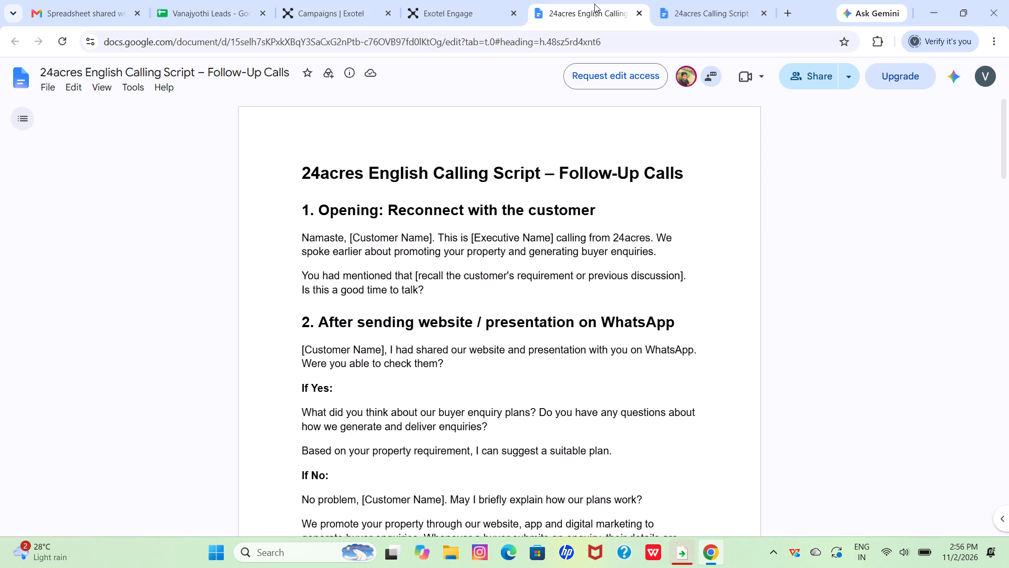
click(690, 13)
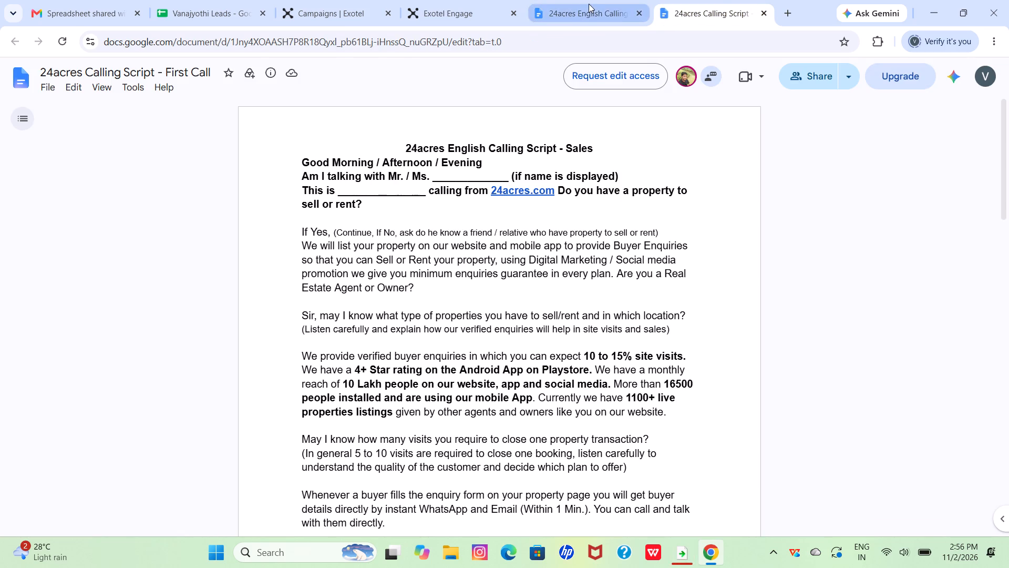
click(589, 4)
Return to Exotel Engage, refresh the Call Campaigns list and reload the page.
click(473, 0)
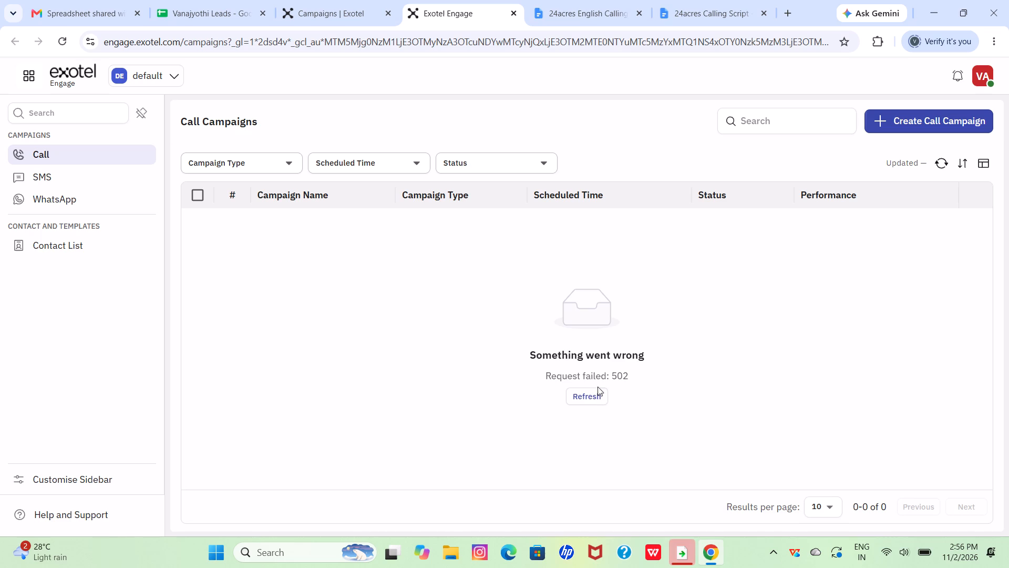
click(583, 396)
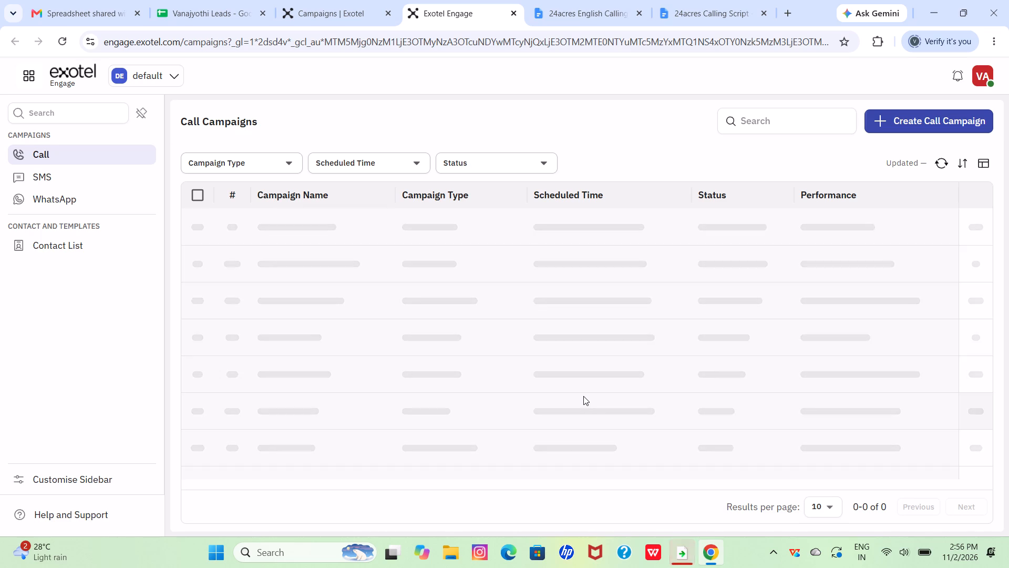
click(67, 43)
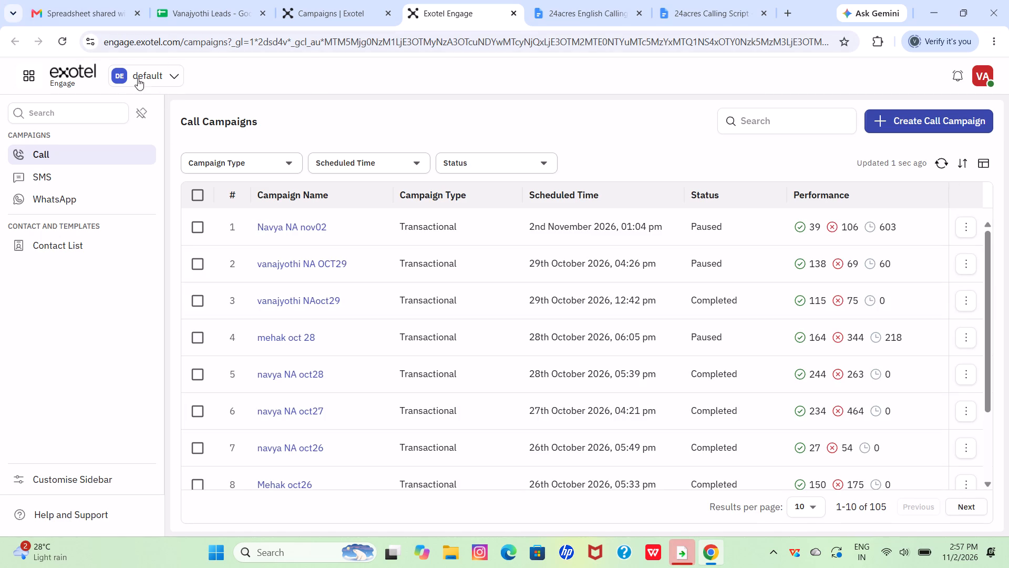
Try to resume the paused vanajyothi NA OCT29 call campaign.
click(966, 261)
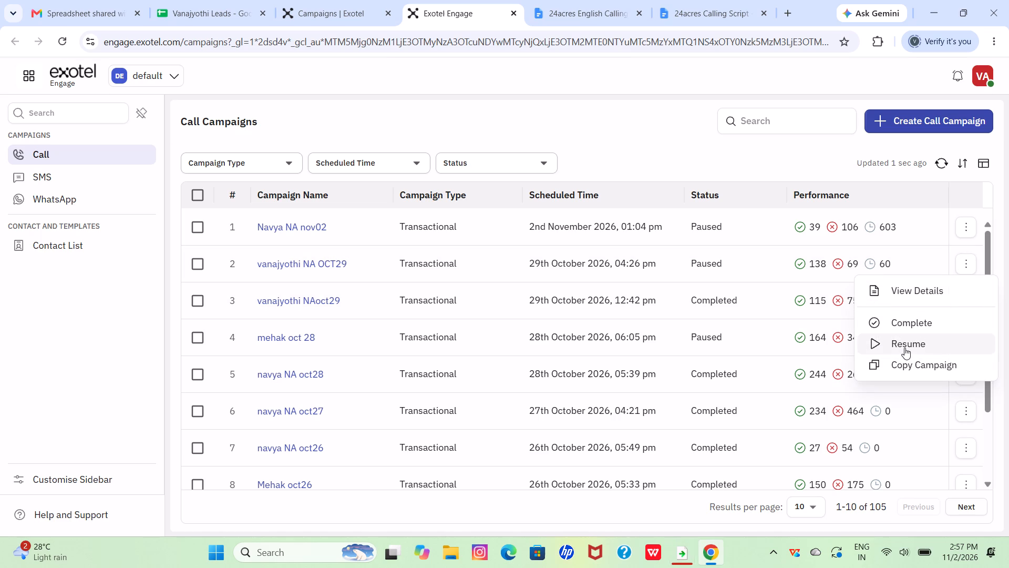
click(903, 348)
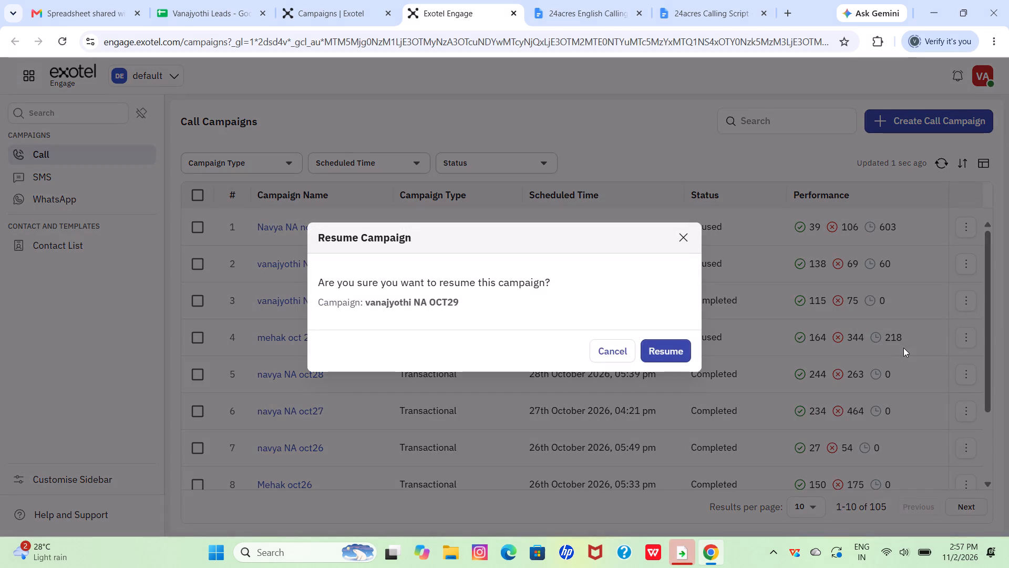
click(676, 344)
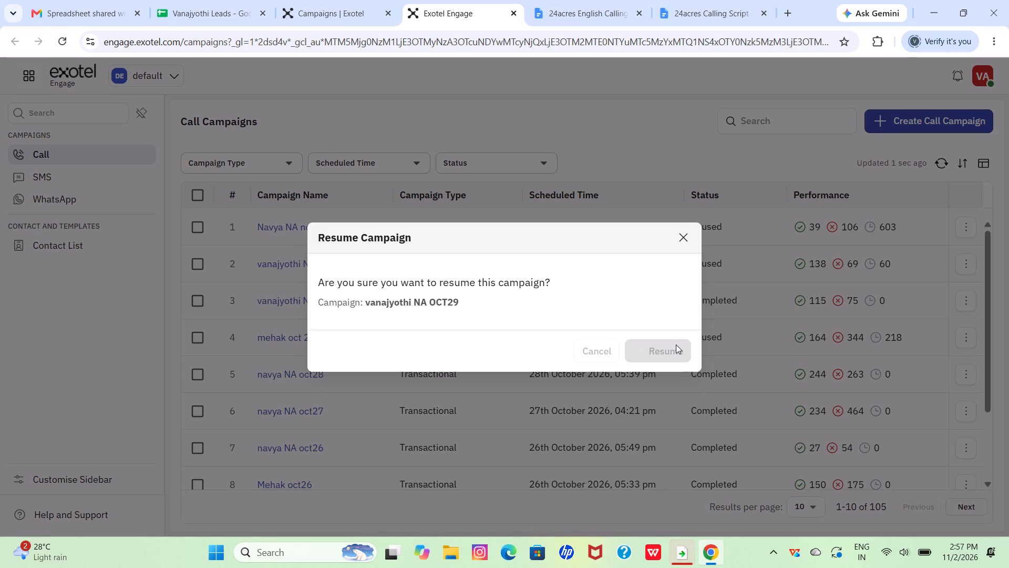
Turn Wi-Fi off and back on, and reconnect to the Awfis-temp network.
click(883, 554)
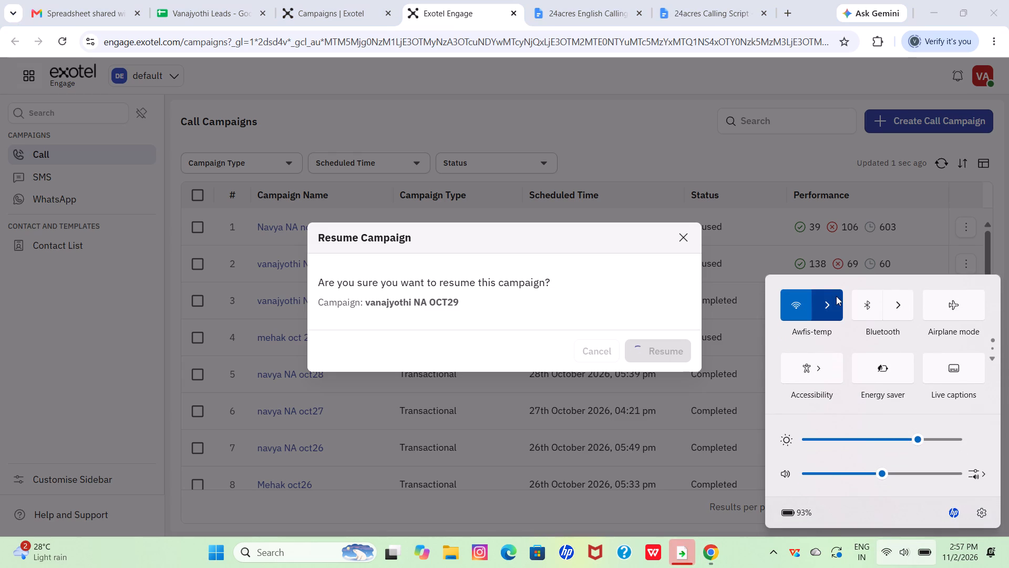
click(806, 306)
click(806, 306)
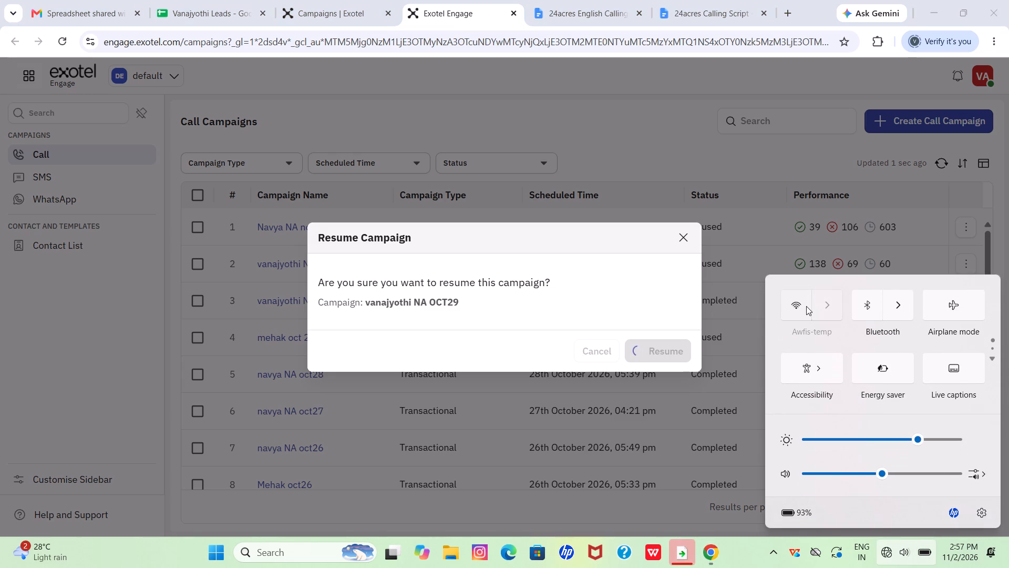
double_click(823, 308)
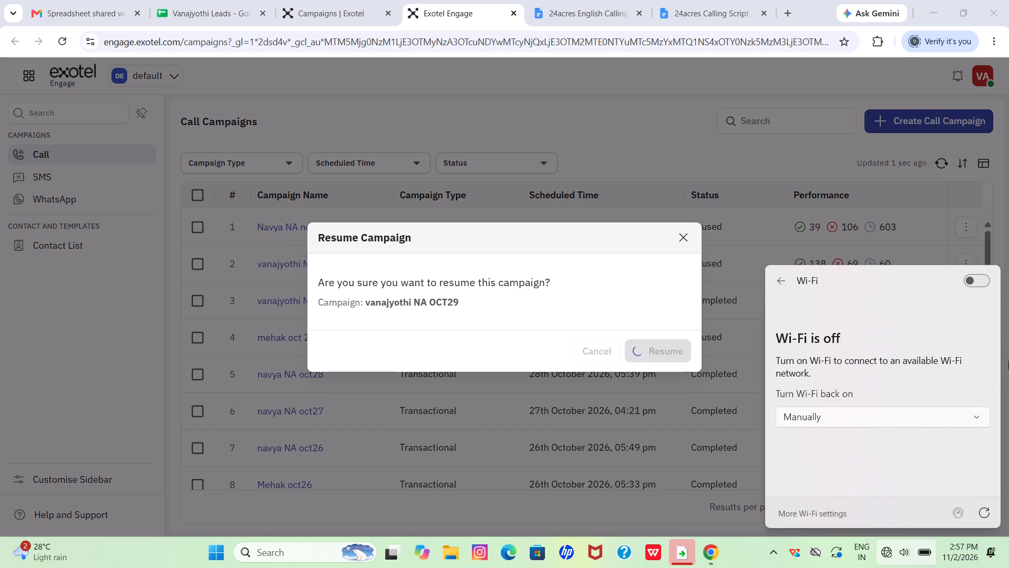
click(981, 279)
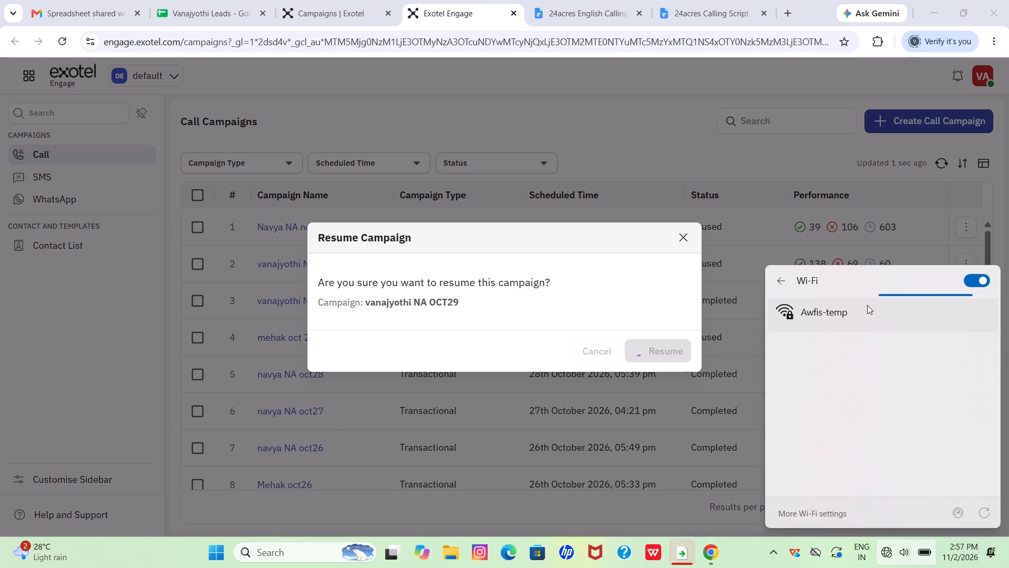
double_click(826, 323)
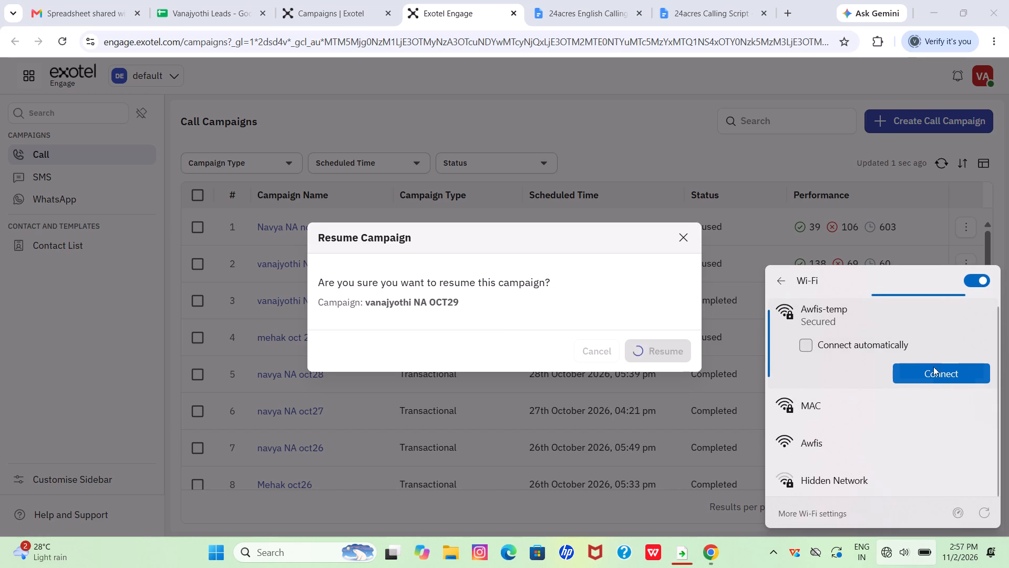
click(943, 376)
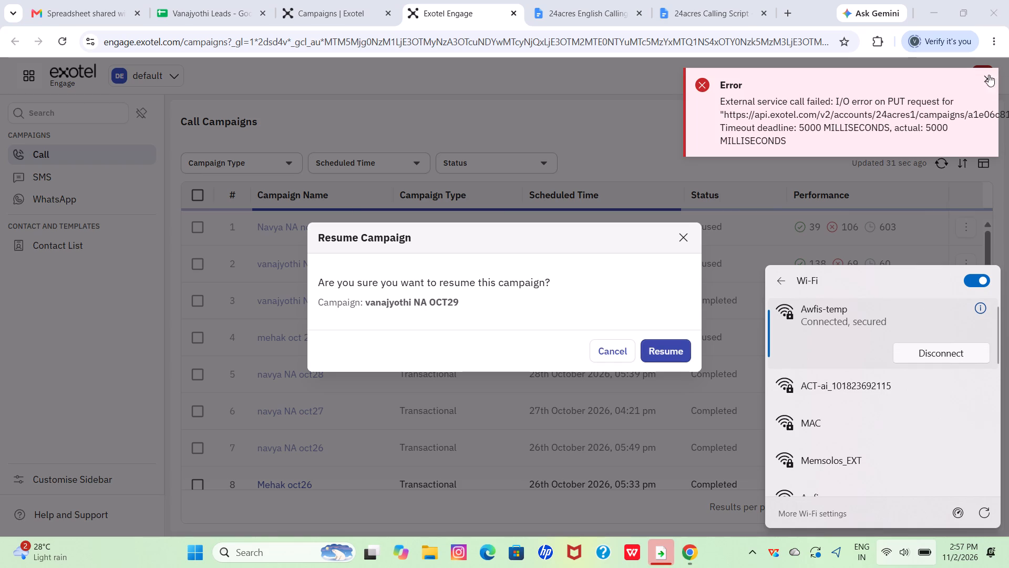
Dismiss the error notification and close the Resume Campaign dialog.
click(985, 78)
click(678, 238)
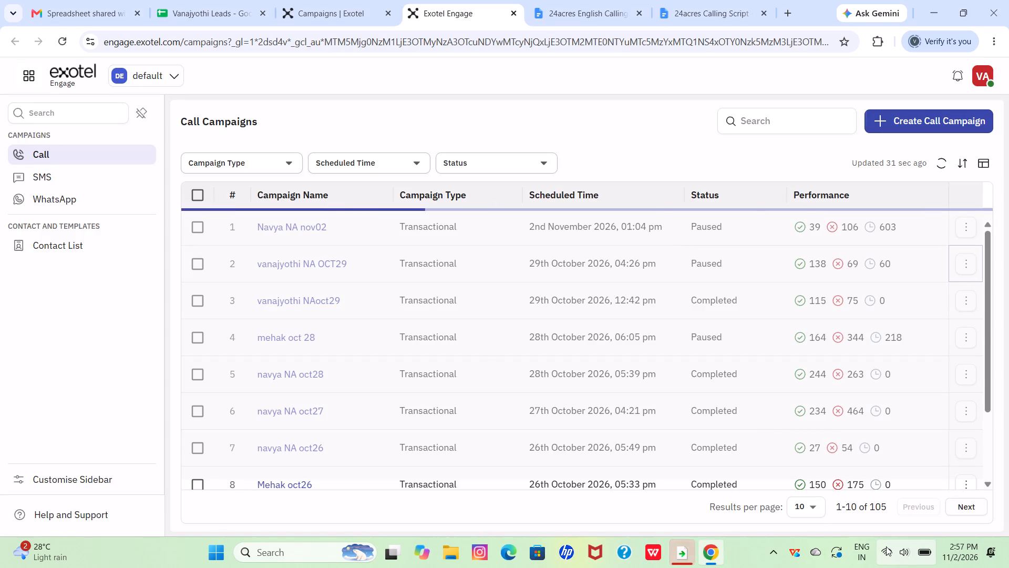
Check the computer's Wi-Fi connection, then leave the network settings.
click(883, 546)
click(820, 310)
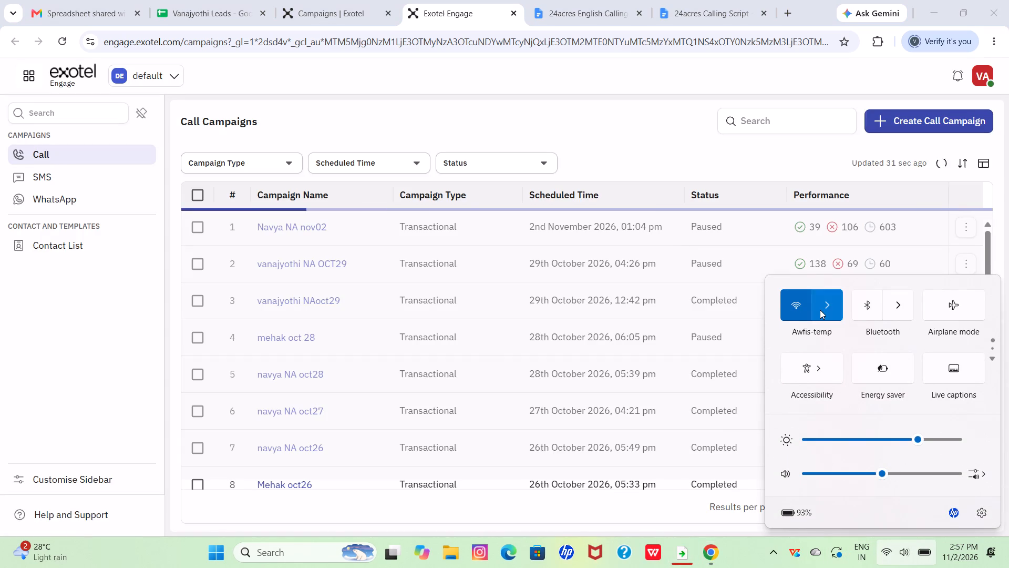
click(786, 284)
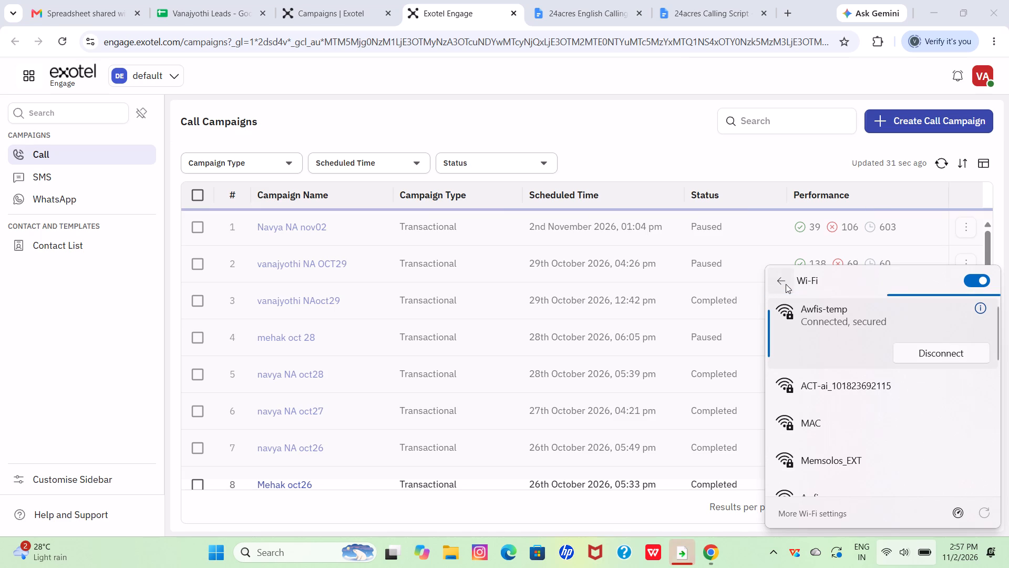
click(12, 47)
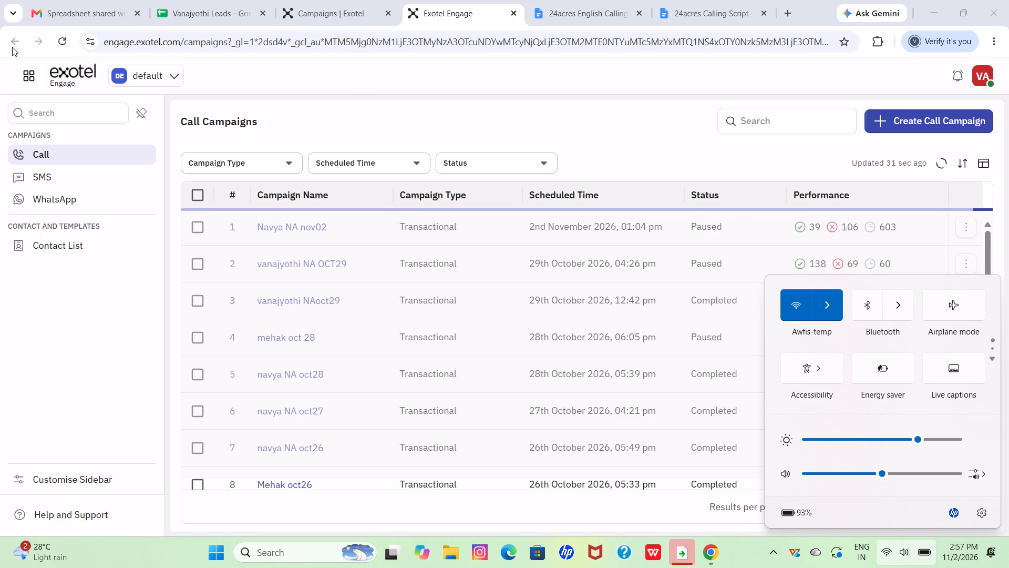
Close the Exotel Engage page, reopen Call campaigns in Engage from Exotel's Campaigns page, and reload it.
click(512, 13)
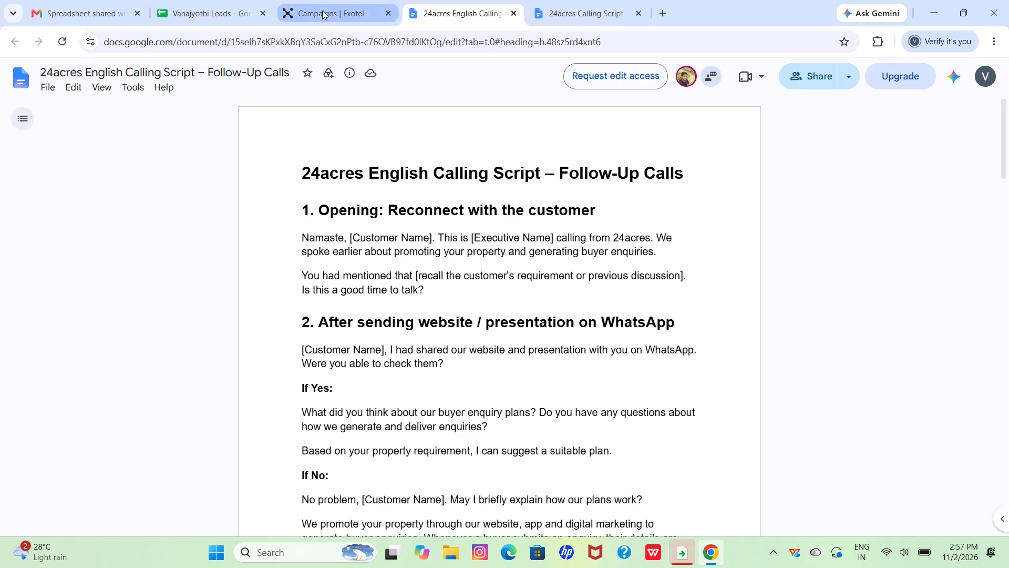
click(318, 8)
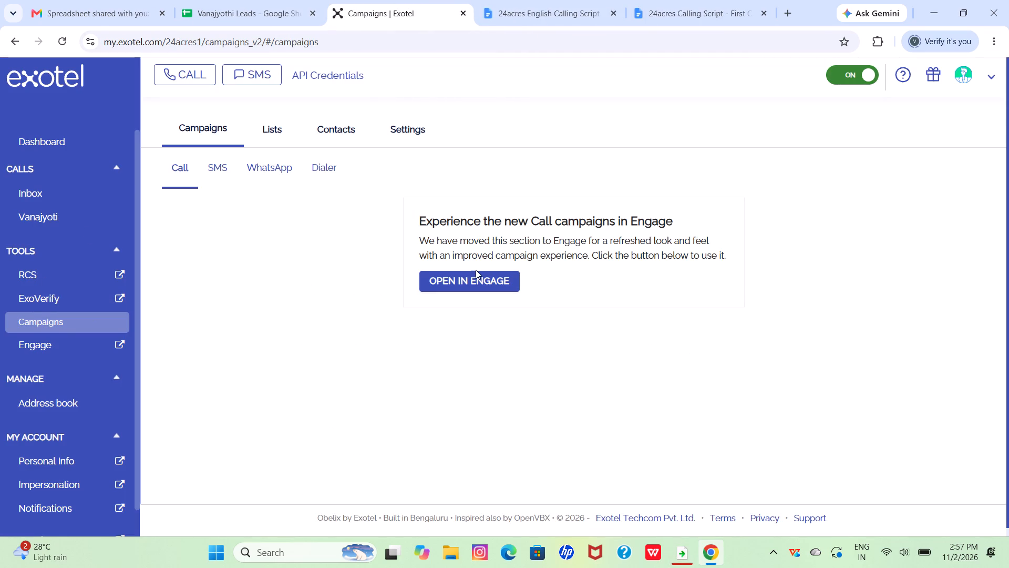
click(473, 273)
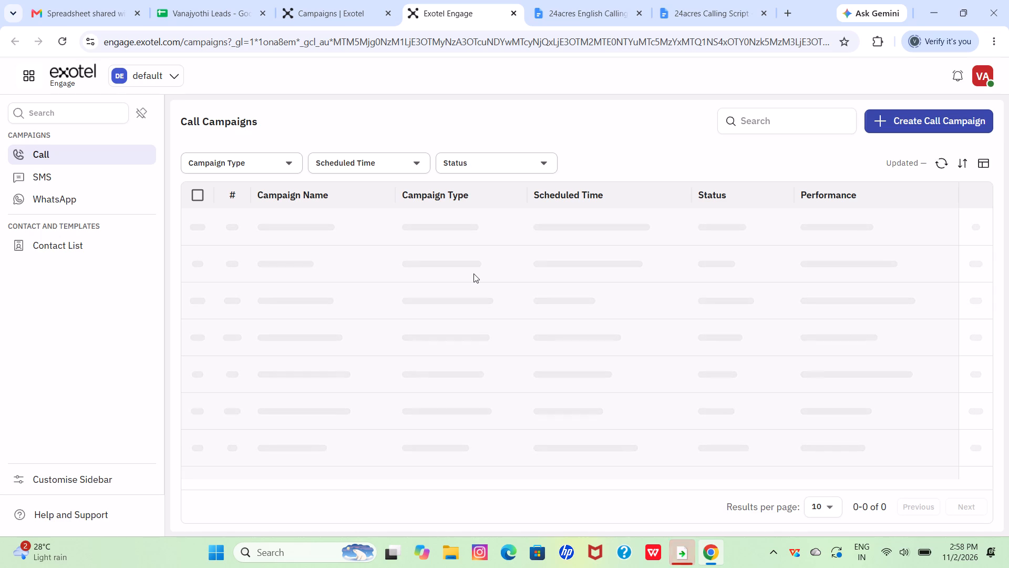
scroll(473, 273, down, 1)
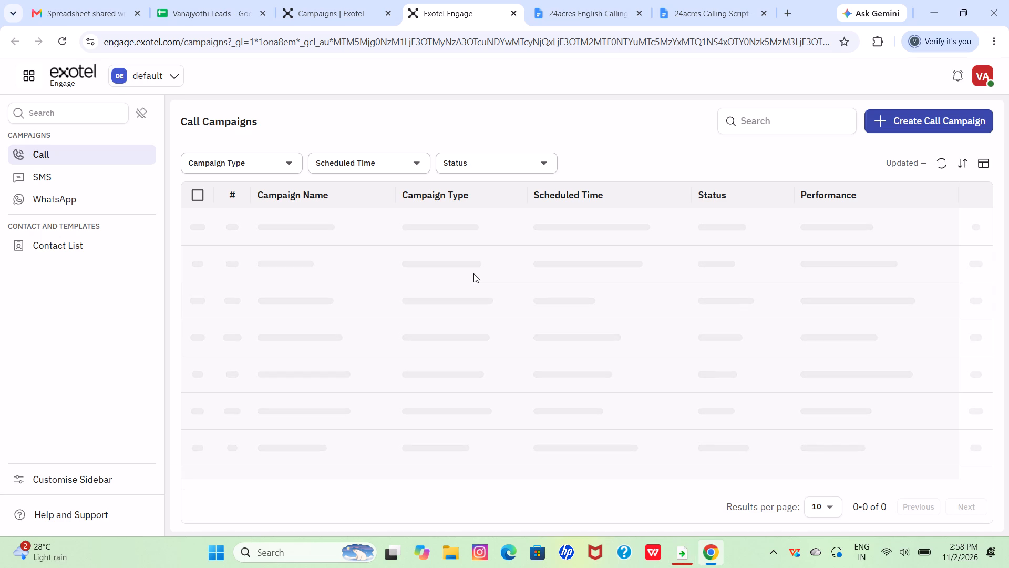
scroll(473, 273, down, 1)
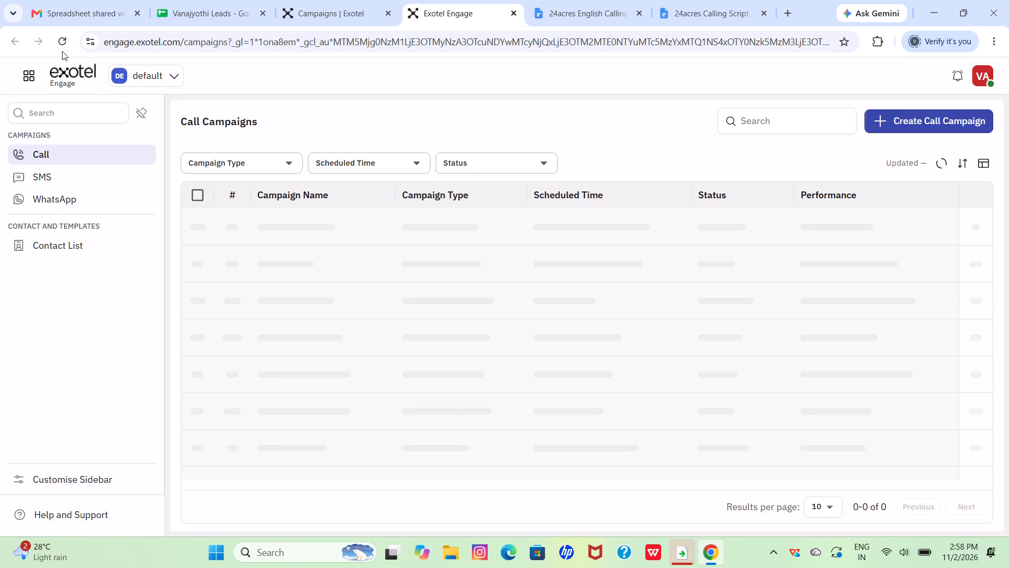
click(61, 40)
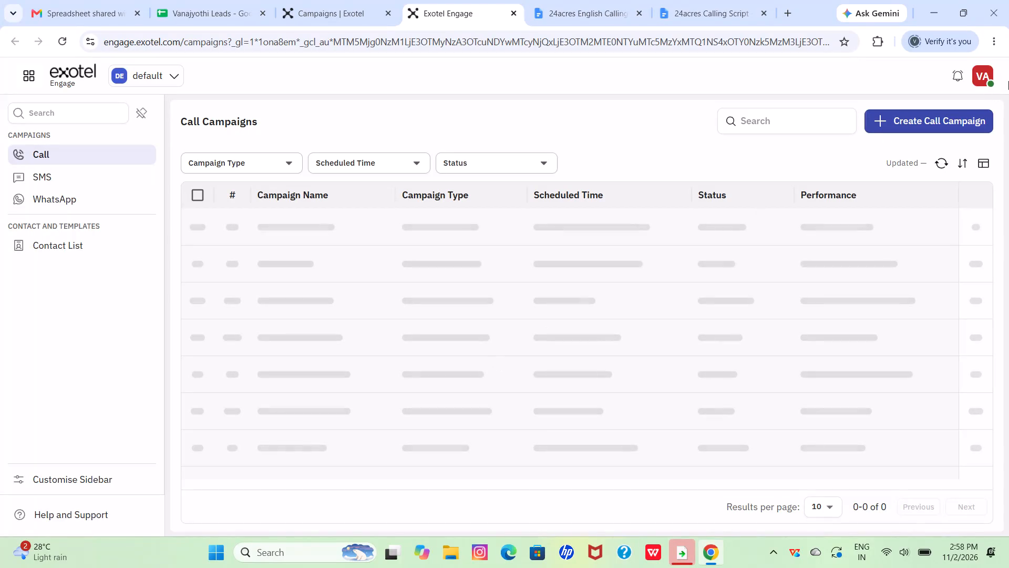
Minimize the browser, restart the computer's Wi-Fi, and reconnect to the Awfis-temp network.
click(937, 9)
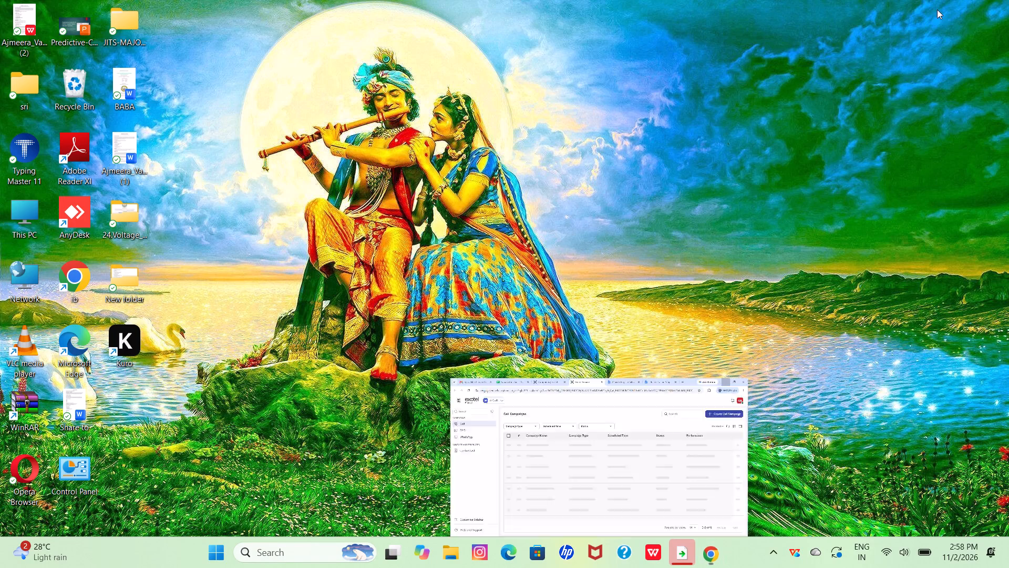
click(889, 542)
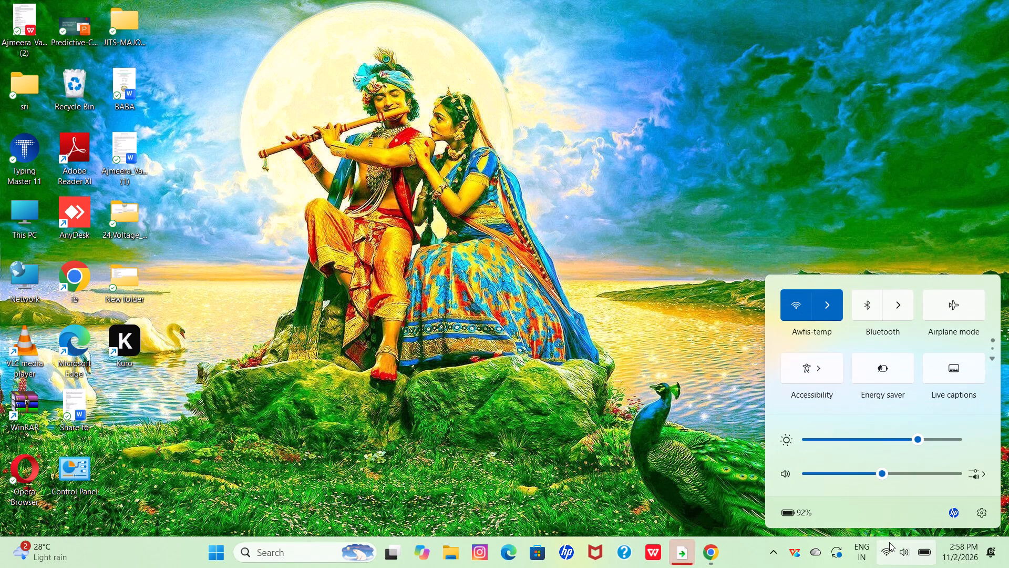
click(779, 313)
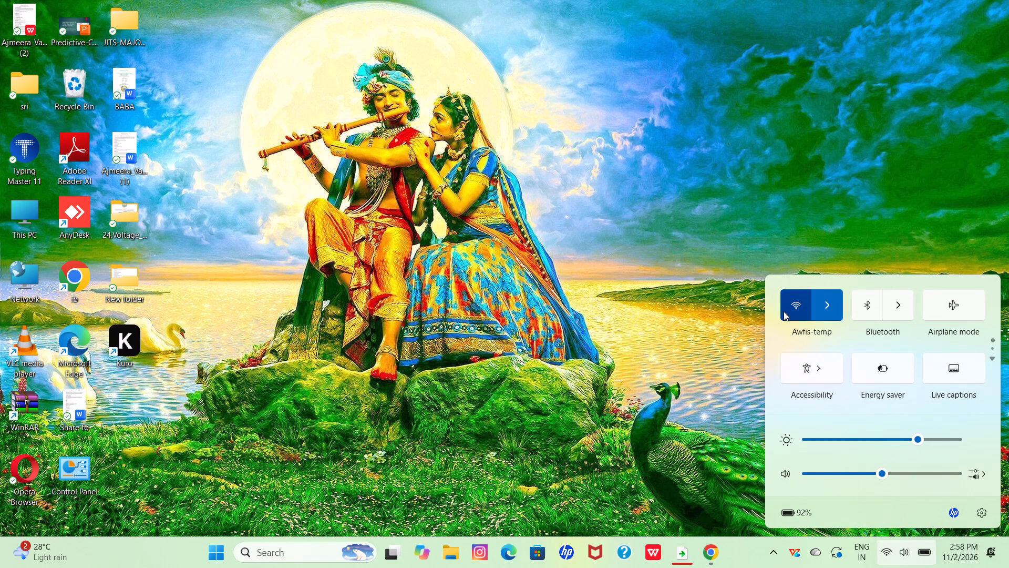
click(784, 311)
double_click(802, 308)
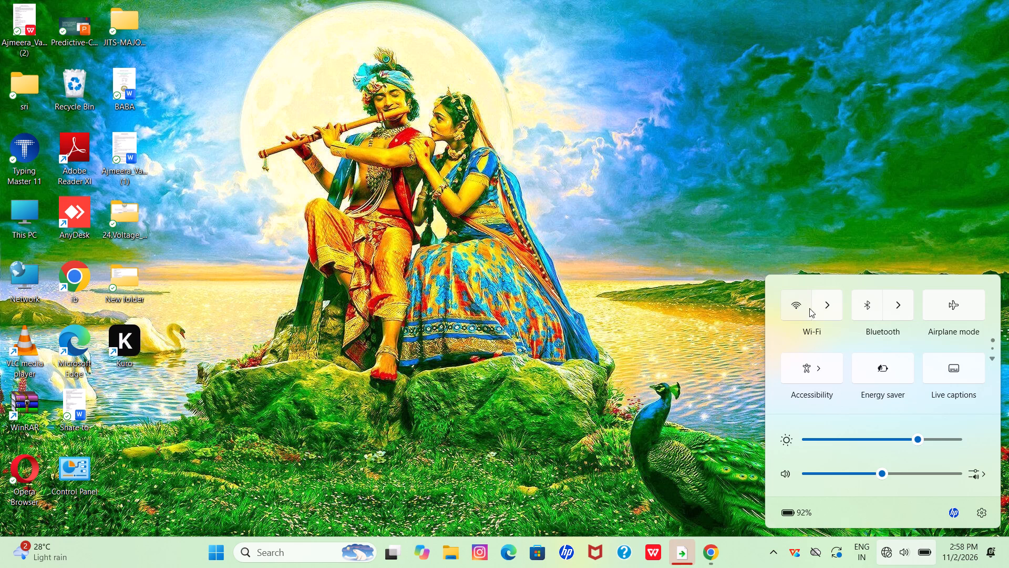
double_click(834, 309)
click(971, 280)
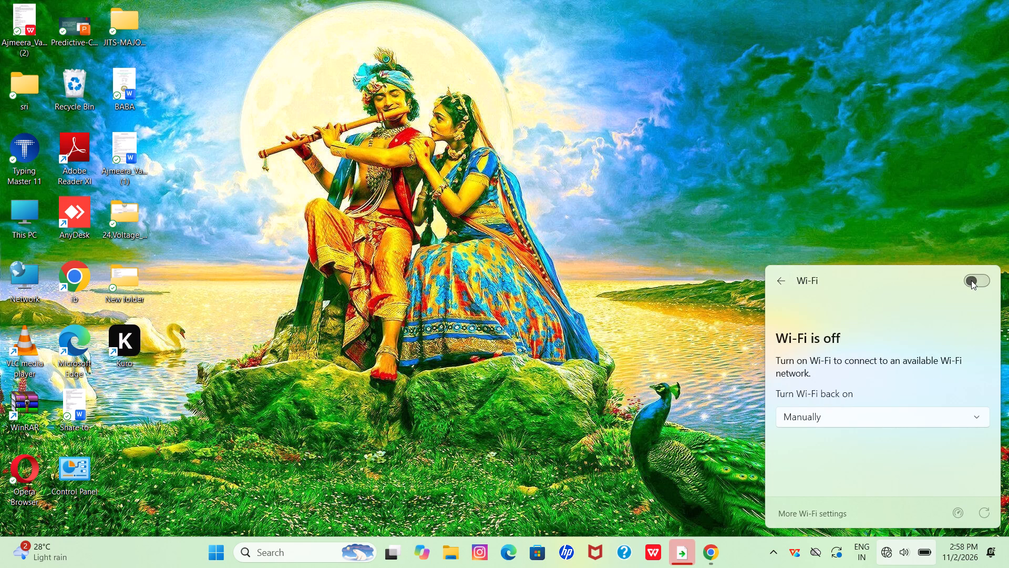
click(881, 311)
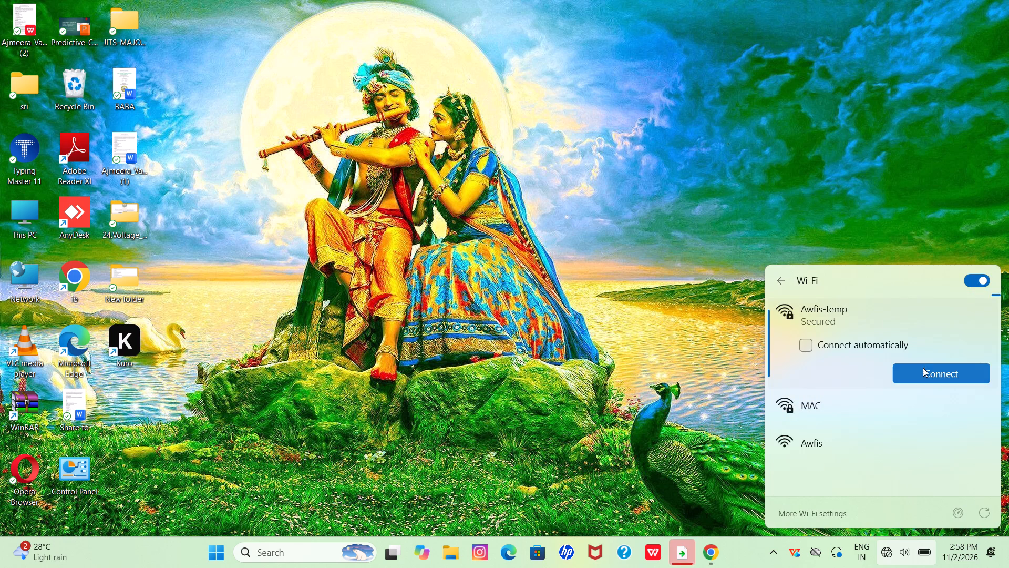
click(926, 369)
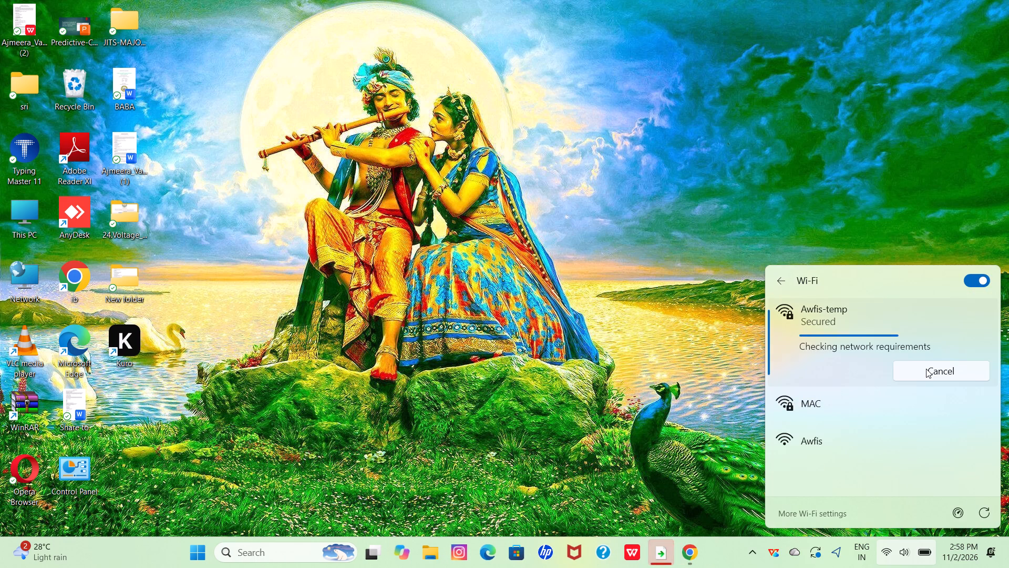
click(781, 283)
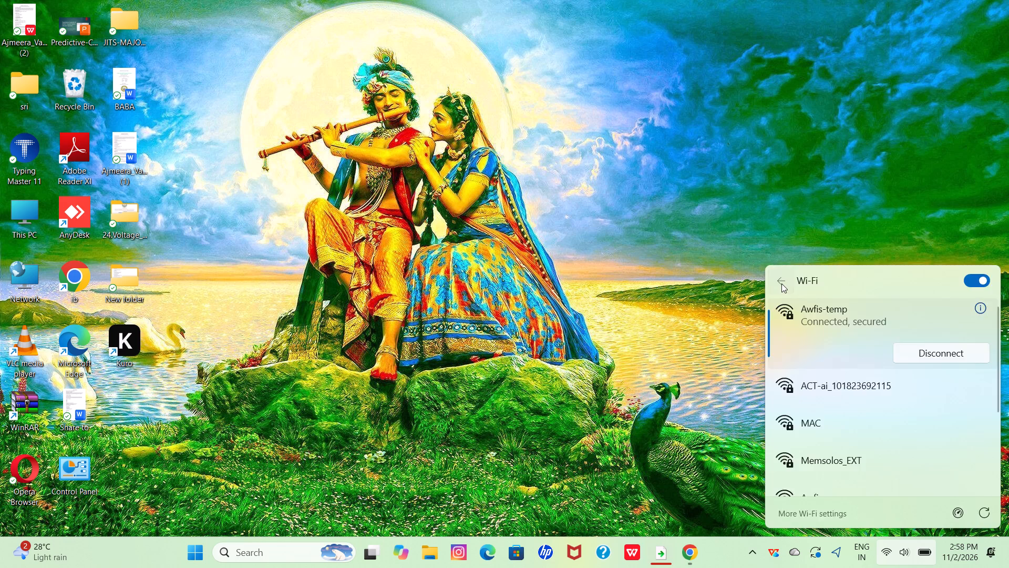
click(748, 222)
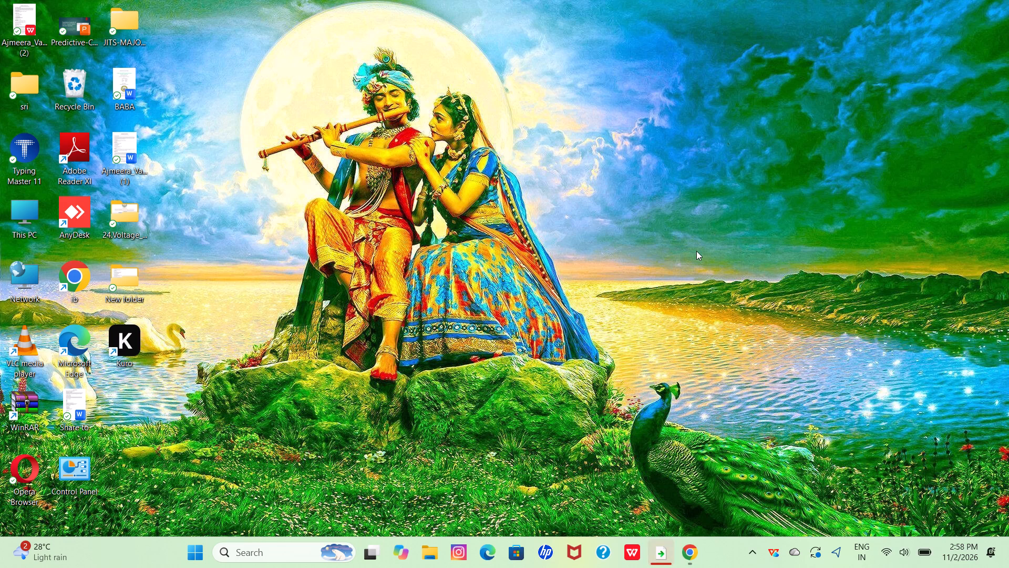
Return to Exotel Engage in Chrome and resume the vanajyothi NA OCT29 call campaign.
click(712, 555)
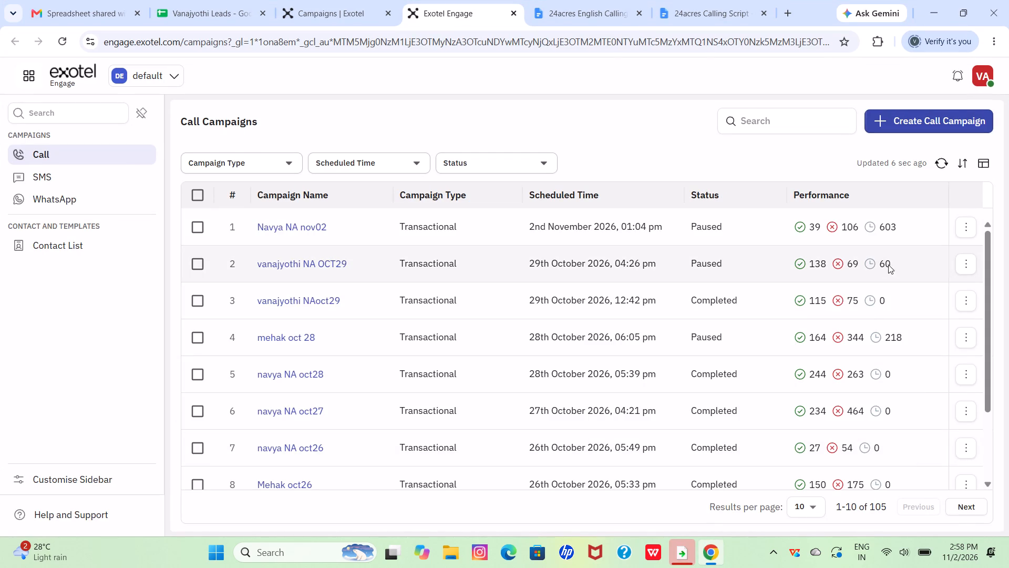
click(966, 265)
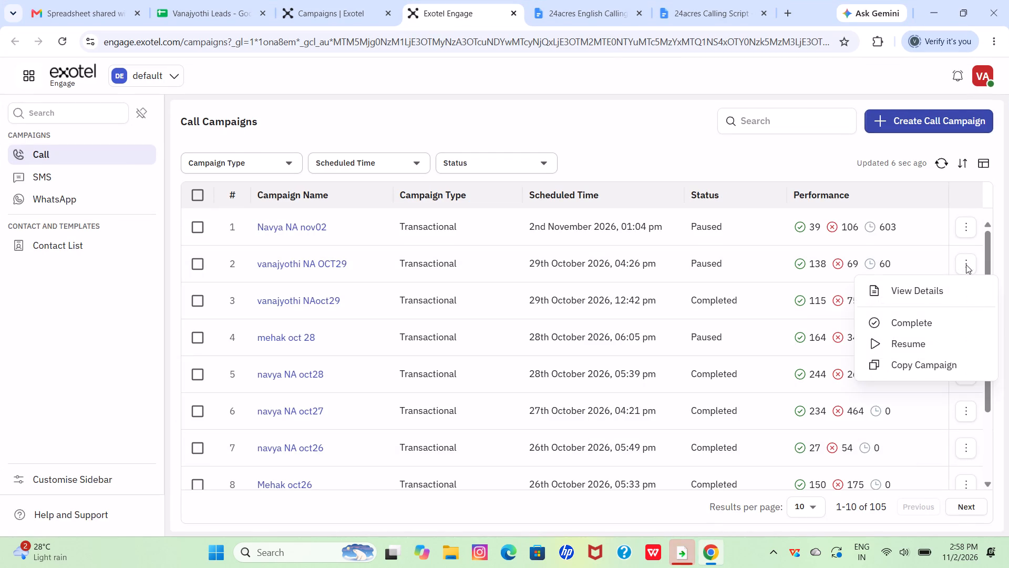
click(900, 342)
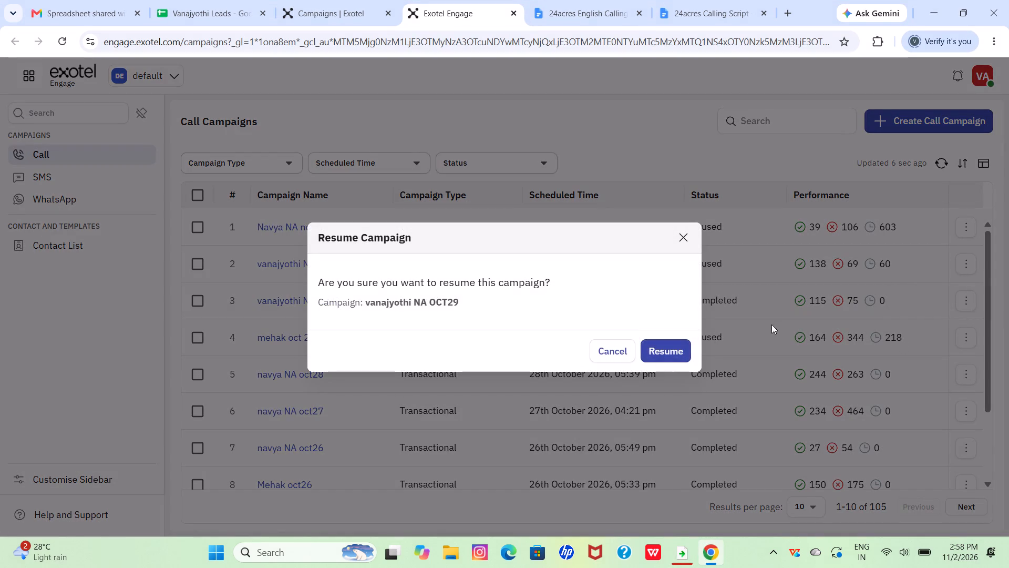
click(654, 340)
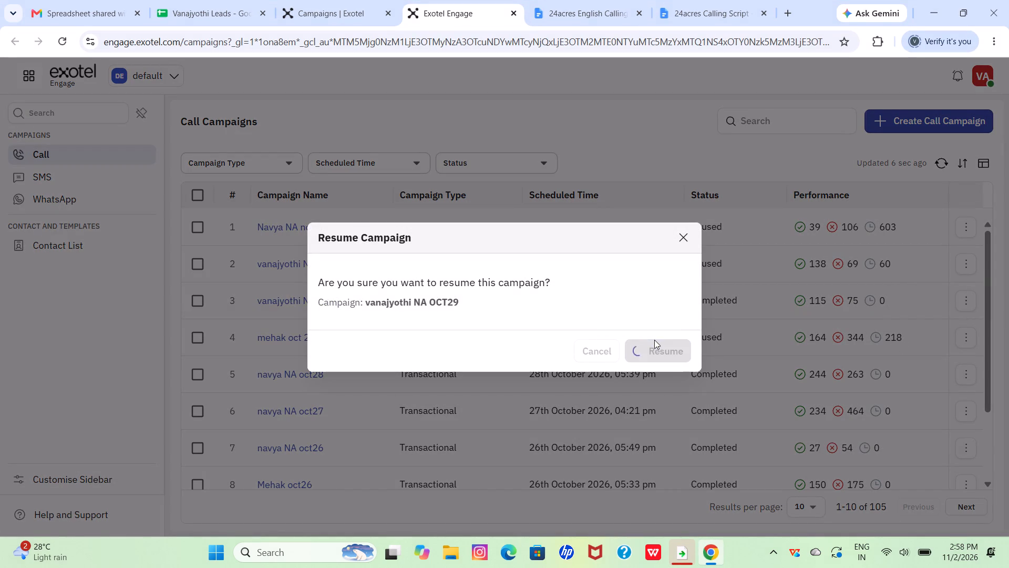
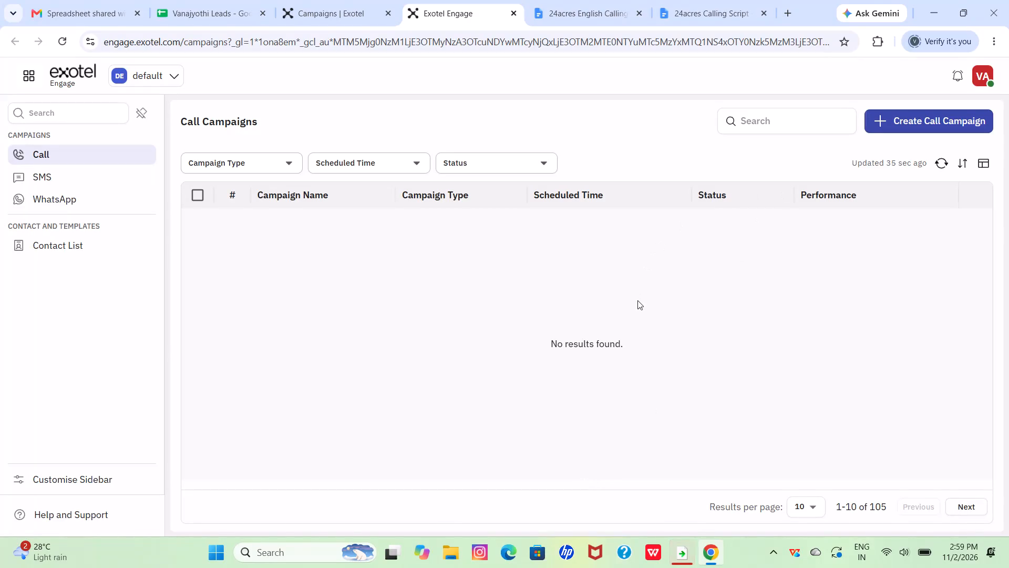
Reload the Call Campaigns page and look over the status and performance of the listed campaigns.
click(613, 326)
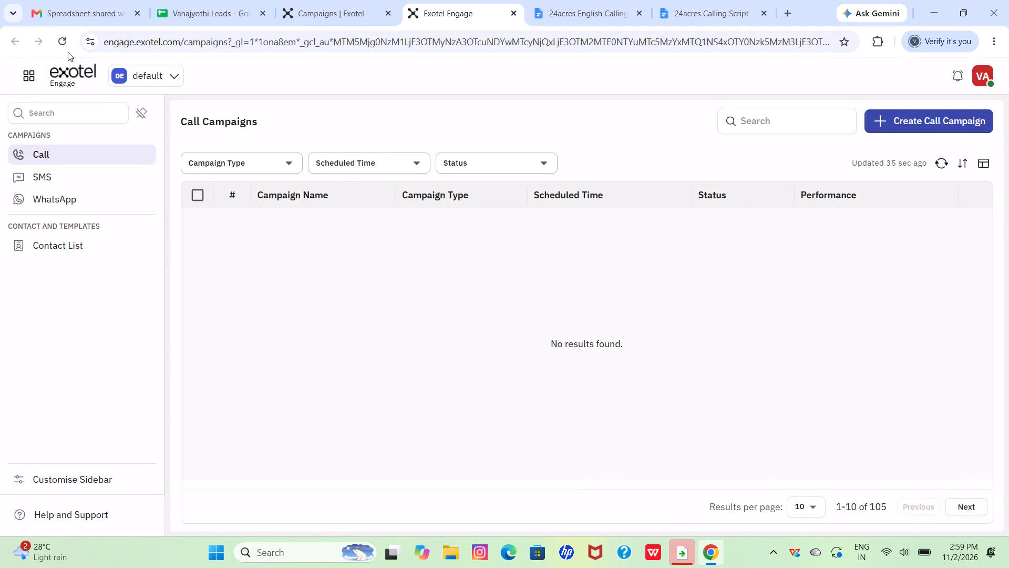
click(66, 50)
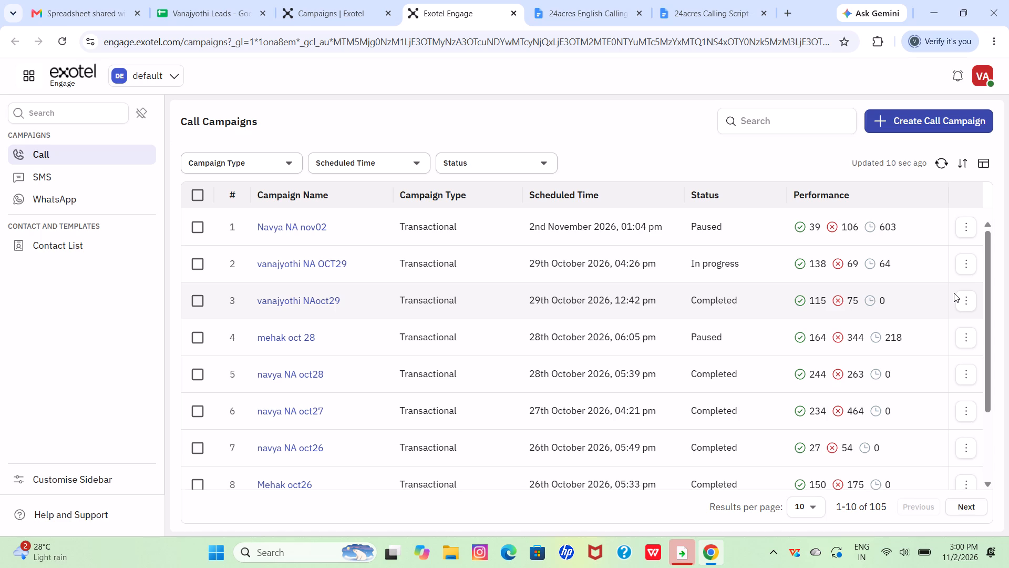
scroll(746, 374, down, 2)
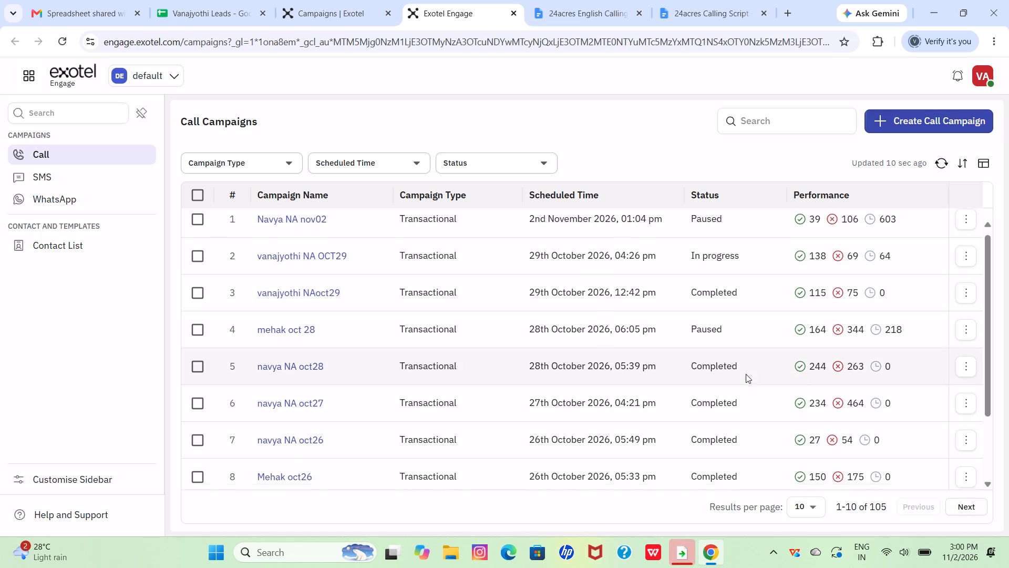
scroll(746, 374, down, 2)
scroll(746, 374, up, 4)
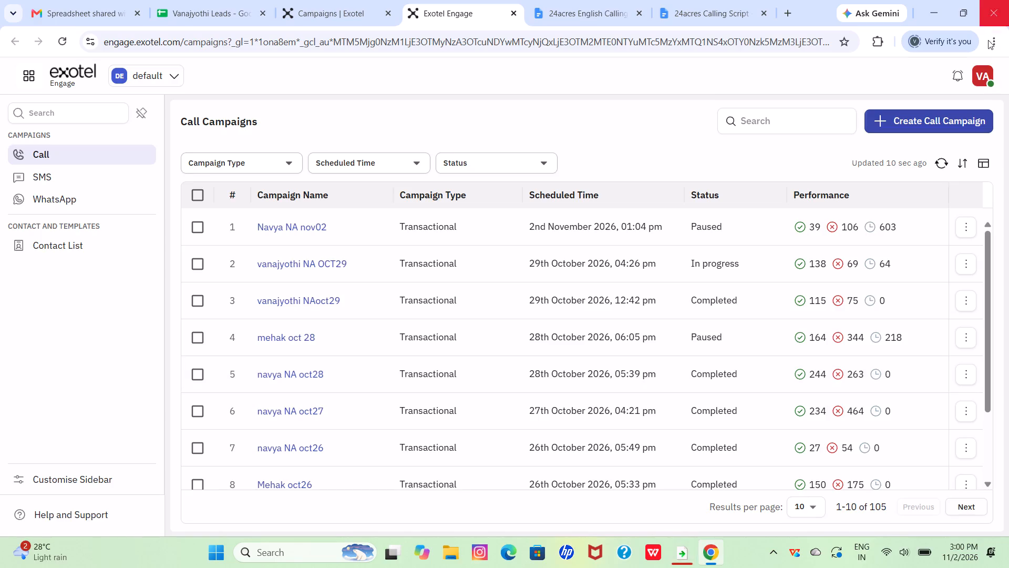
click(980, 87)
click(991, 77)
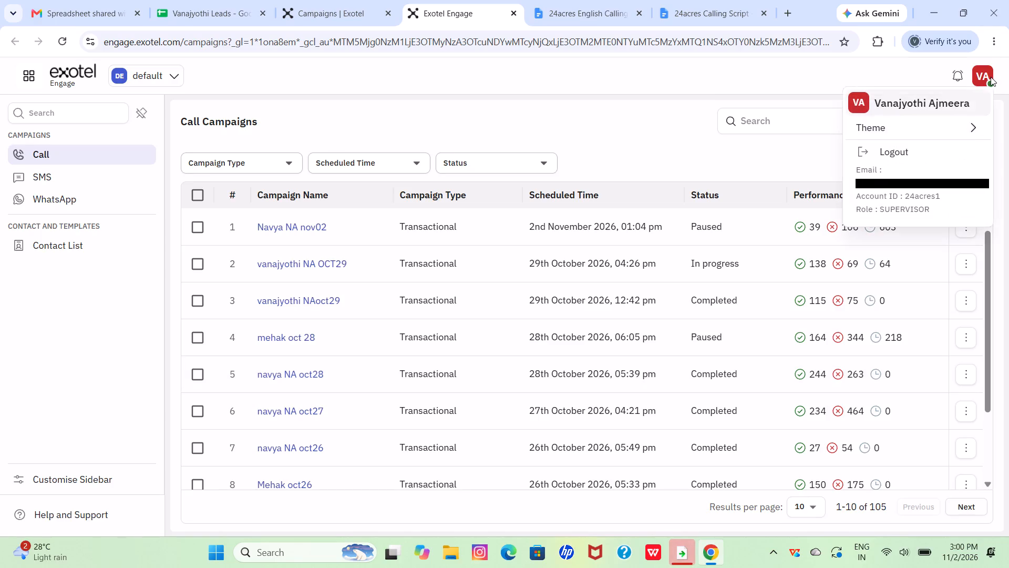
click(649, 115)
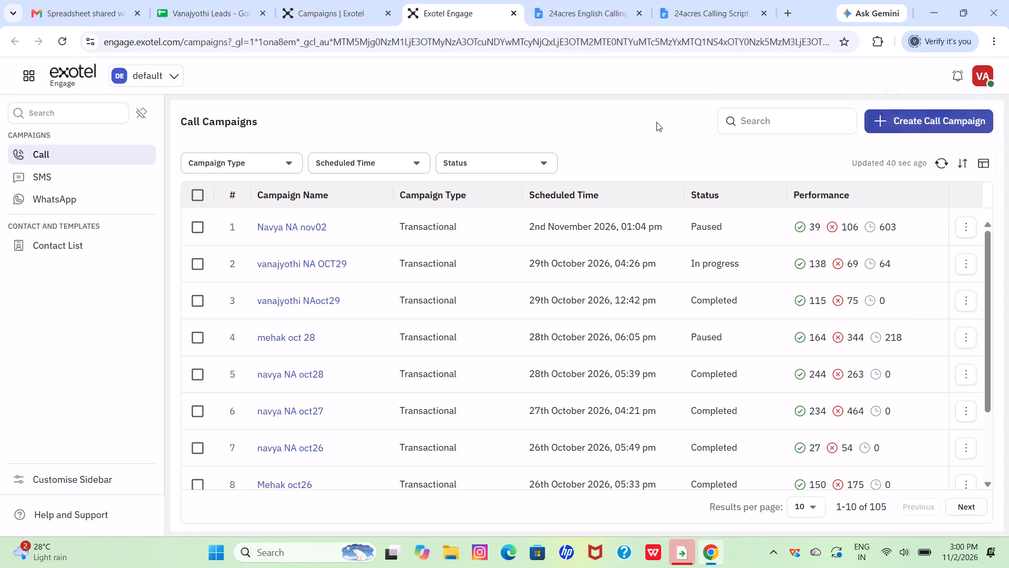
Check the available actions for the vanajyothi NA OCT29 campaign, reload the page and check them again.
click(961, 266)
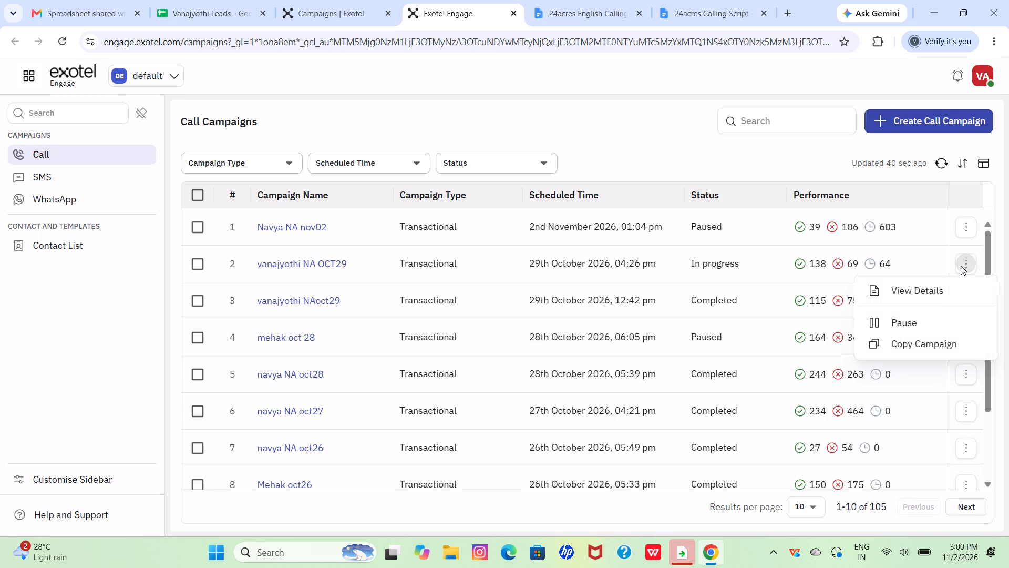
click(682, 132)
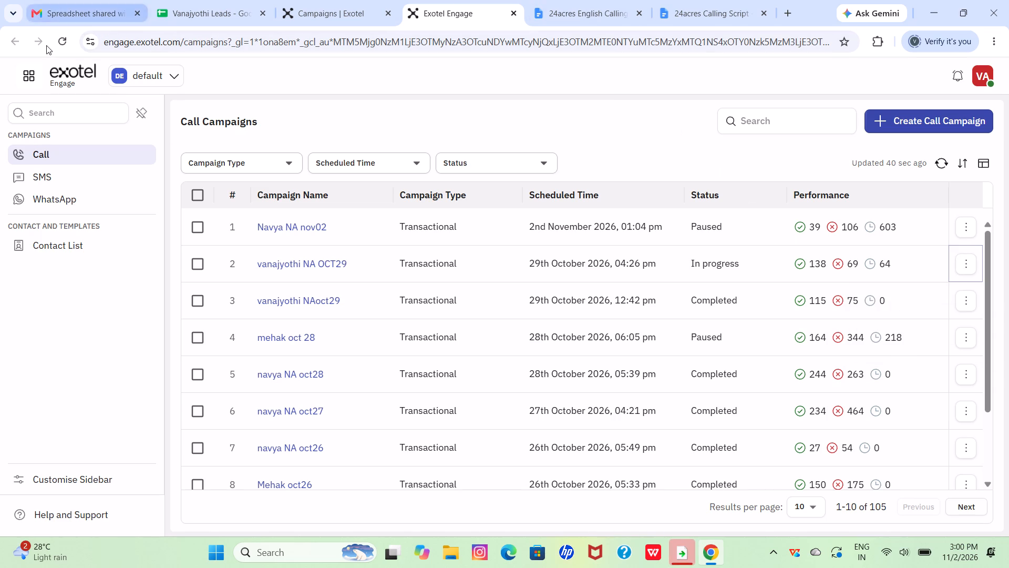
click(64, 44)
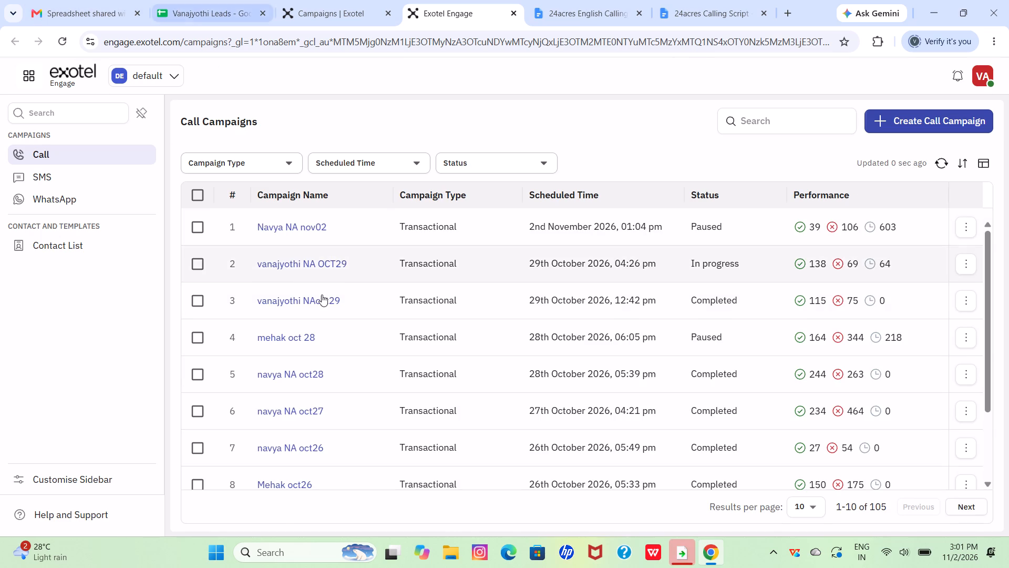
click(962, 270)
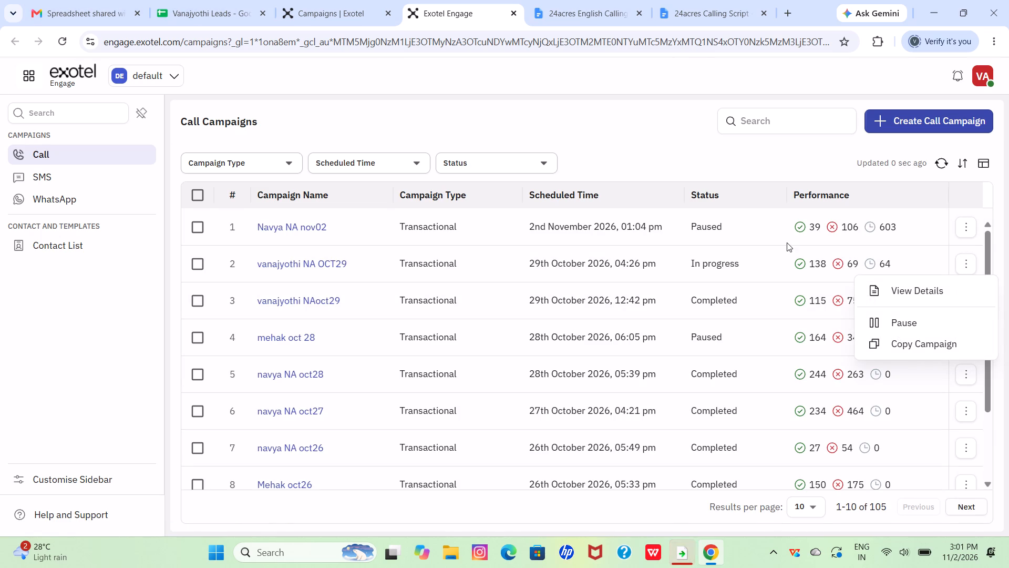
click(645, 139)
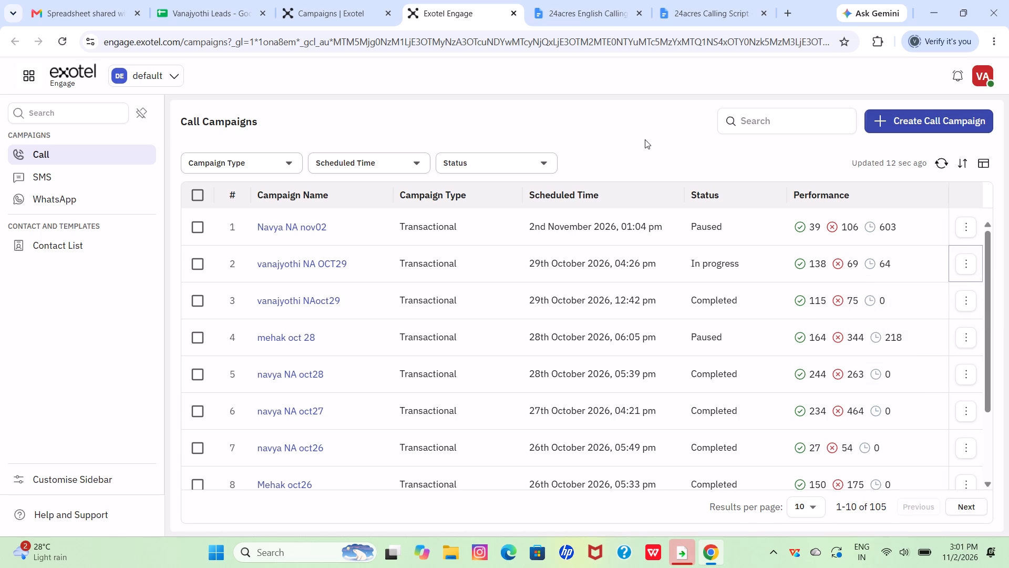
Return to the main Exotel site and review the dashboard's Agent Performance overall stats for all agents, today so far.
click(353, 0)
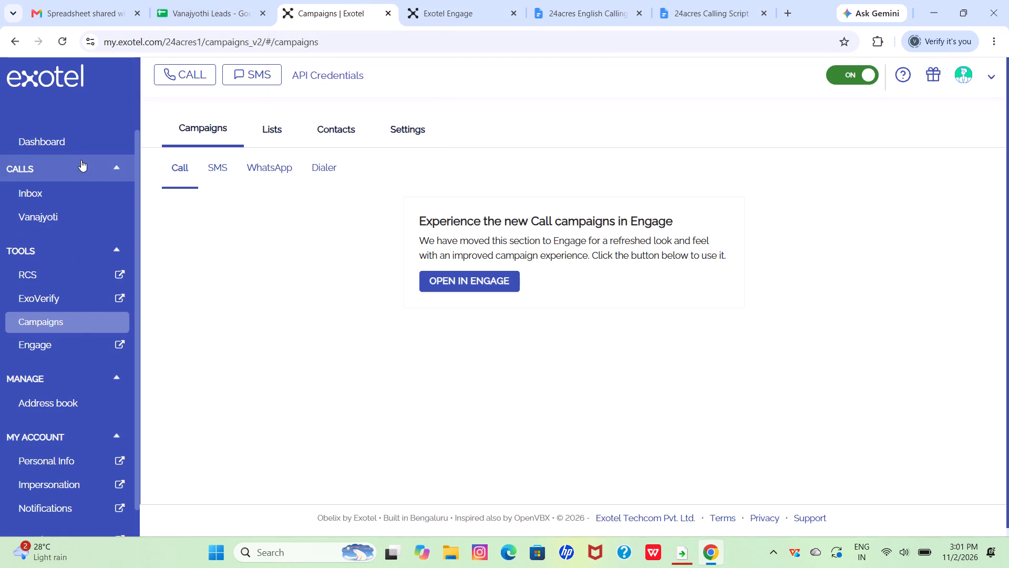
click(85, 152)
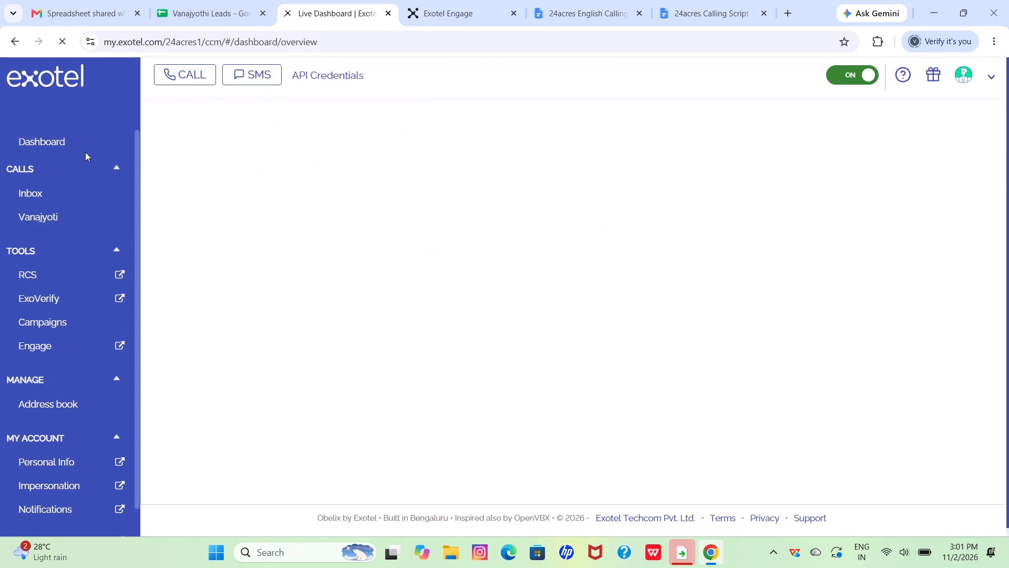
click(584, 136)
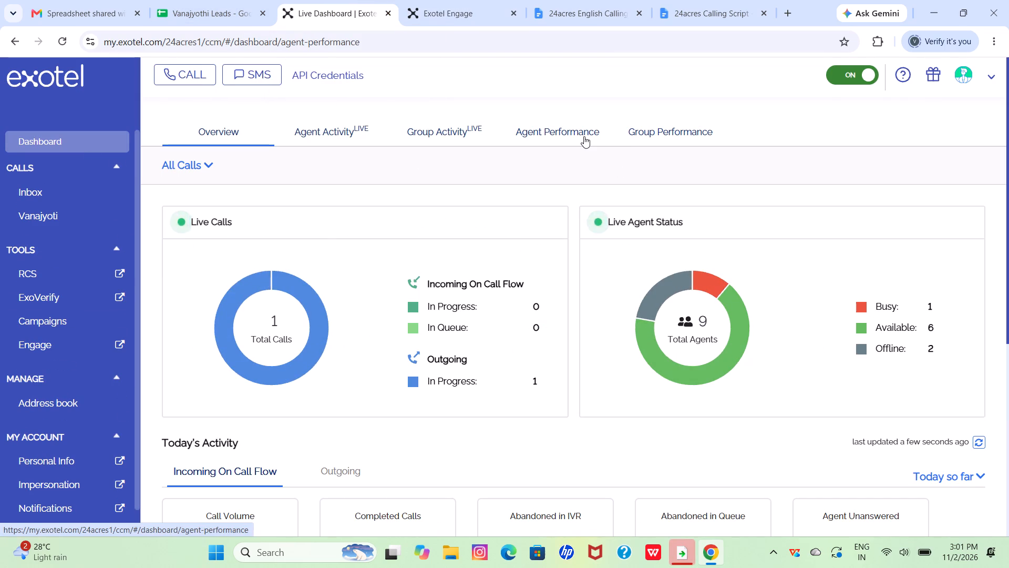
scroll(615, 360, down, 7)
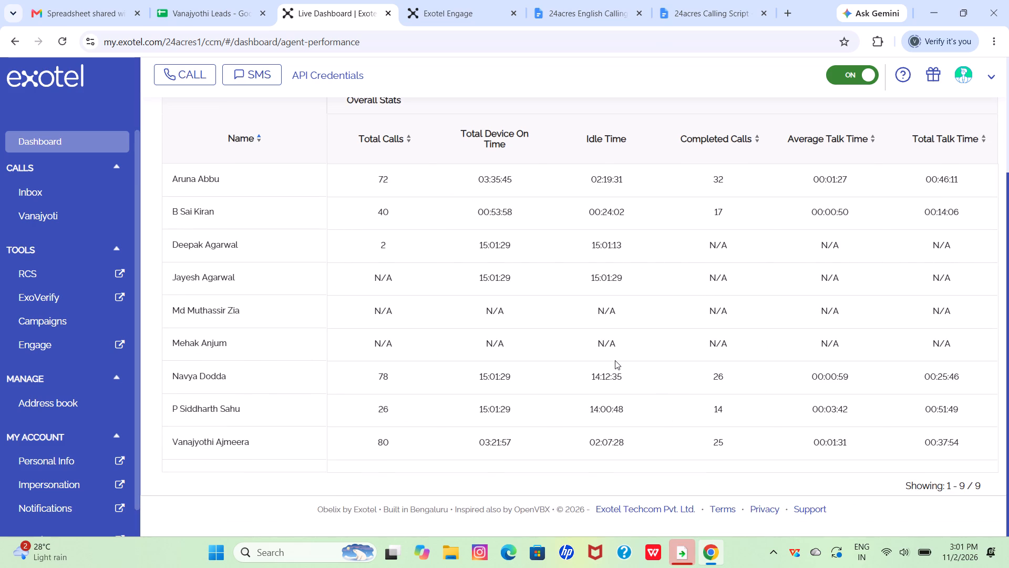
scroll(615, 360, up, 4)
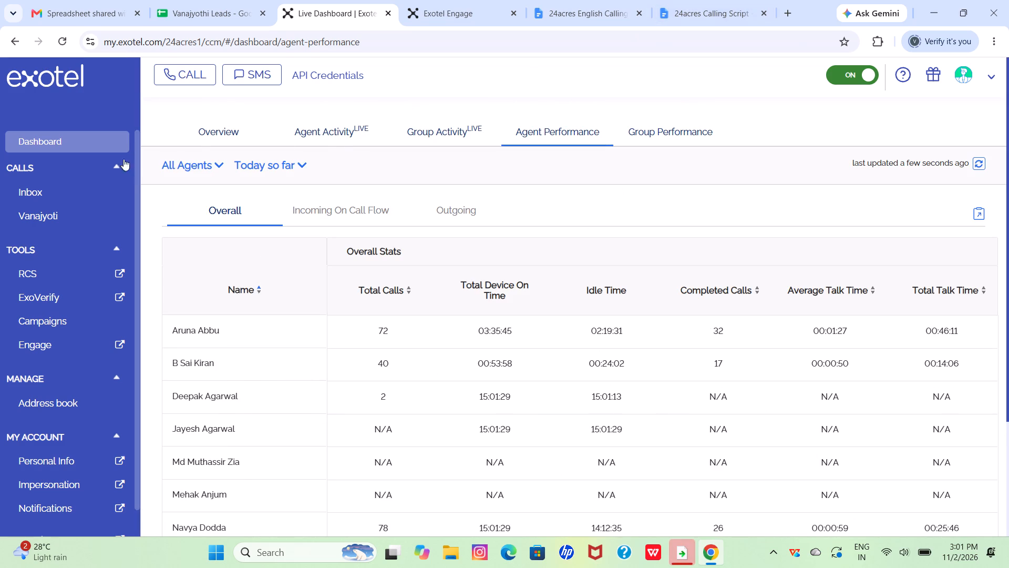
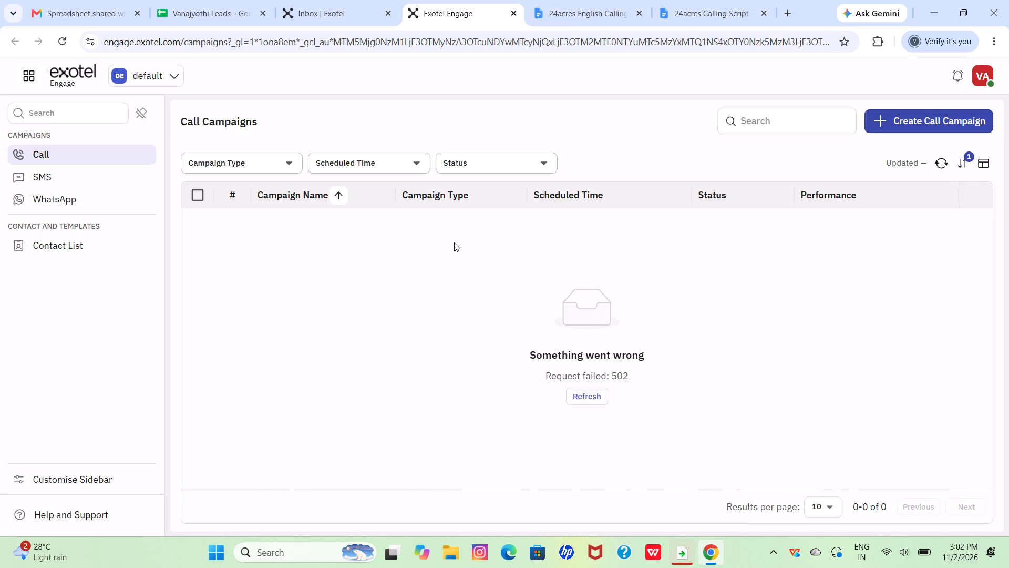
Reverse the Campaign Name sort order in the Call Campaigns list and reload the page.
click(297, 198)
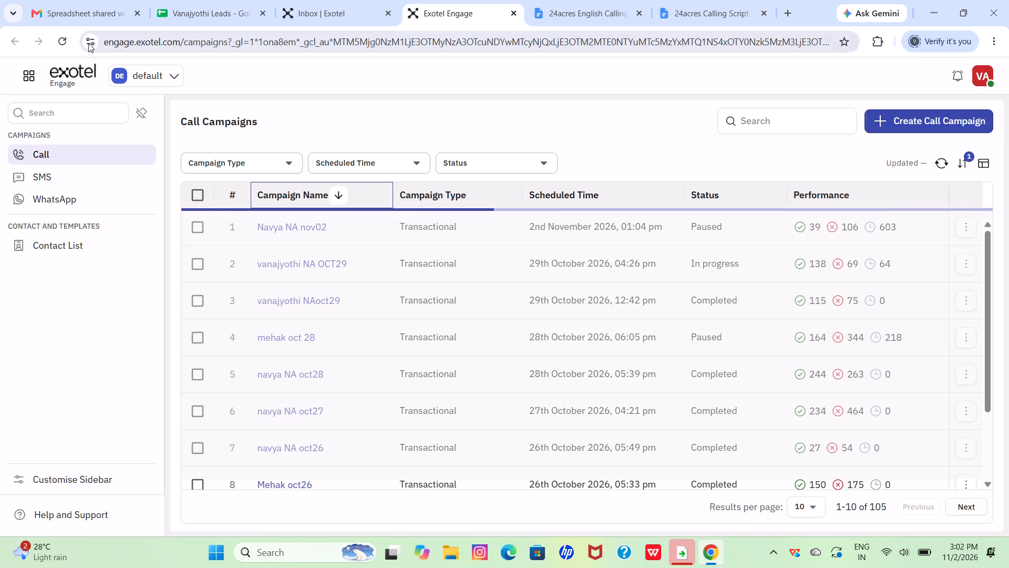
click(65, 36)
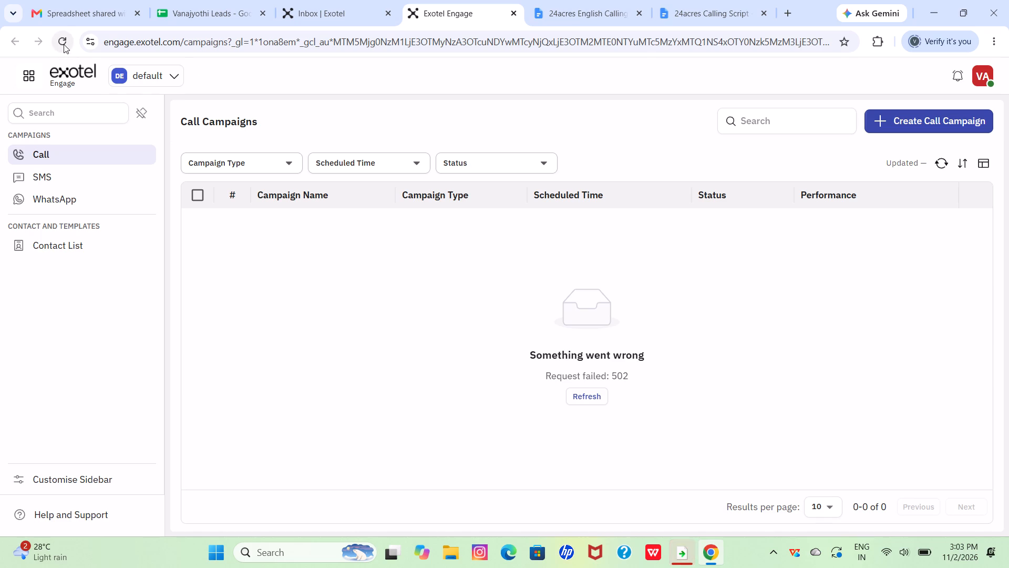
Switch to SMS Campaigns and back to Call Campaigns to reload the list, and try to open the second campaign's actions.
click(84, 179)
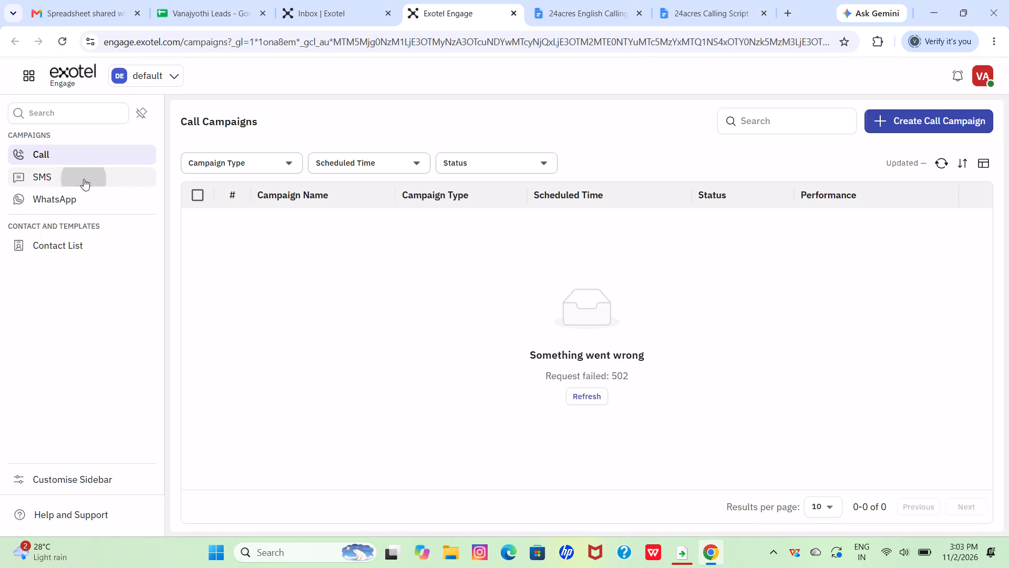
click(100, 156)
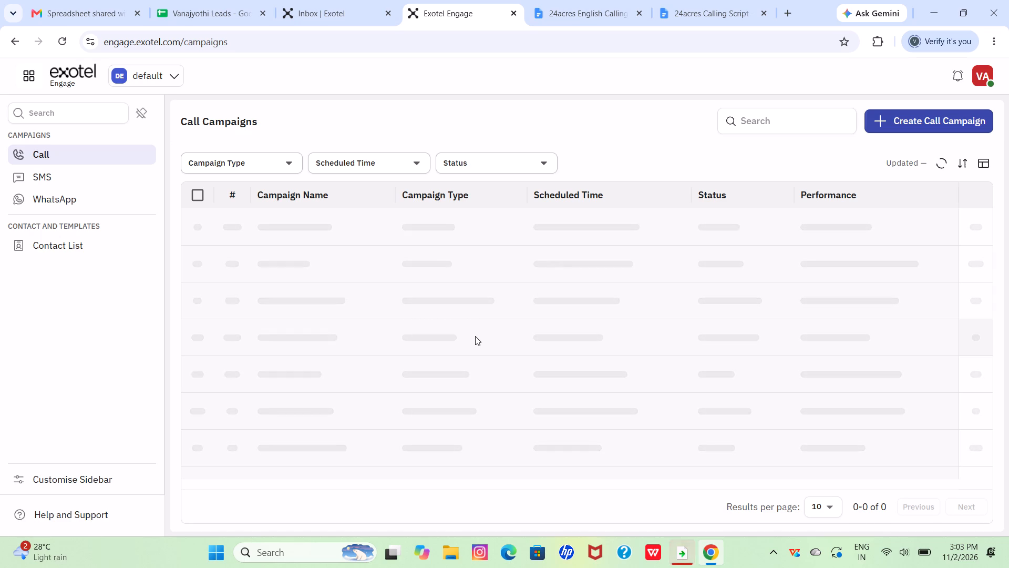
scroll(475, 336, down, 6)
scroll(475, 336, up, 7)
click(980, 270)
click(973, 266)
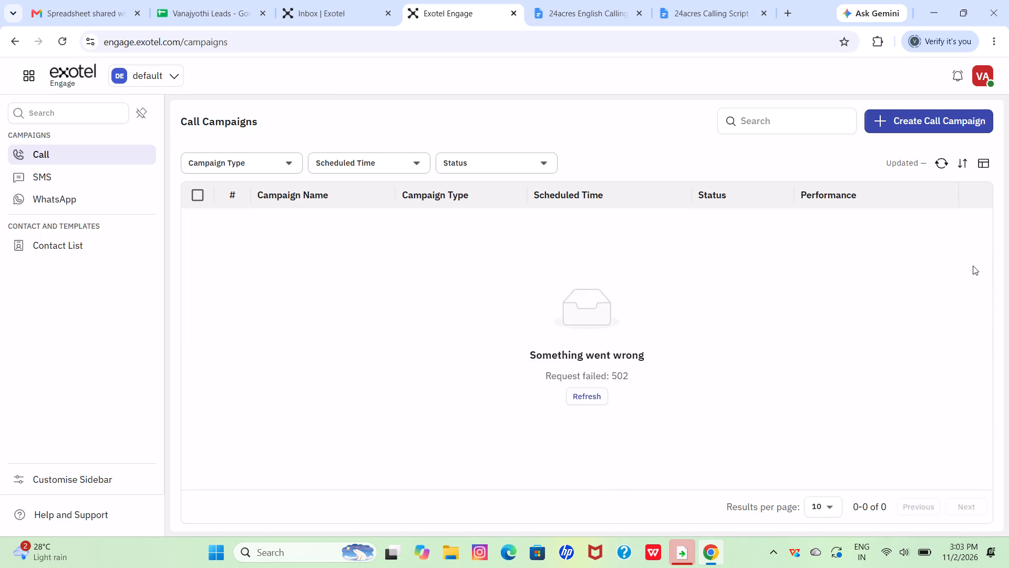
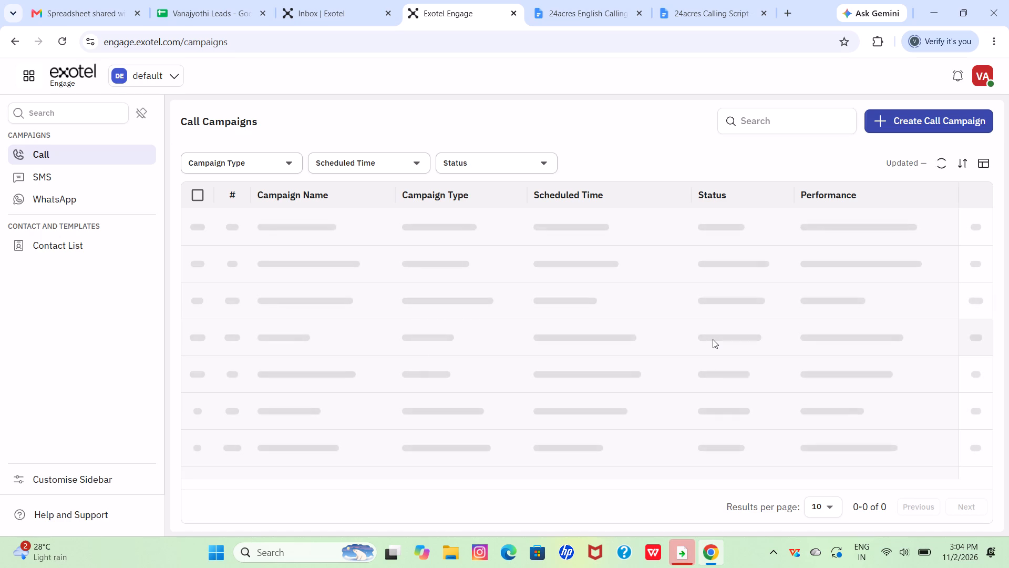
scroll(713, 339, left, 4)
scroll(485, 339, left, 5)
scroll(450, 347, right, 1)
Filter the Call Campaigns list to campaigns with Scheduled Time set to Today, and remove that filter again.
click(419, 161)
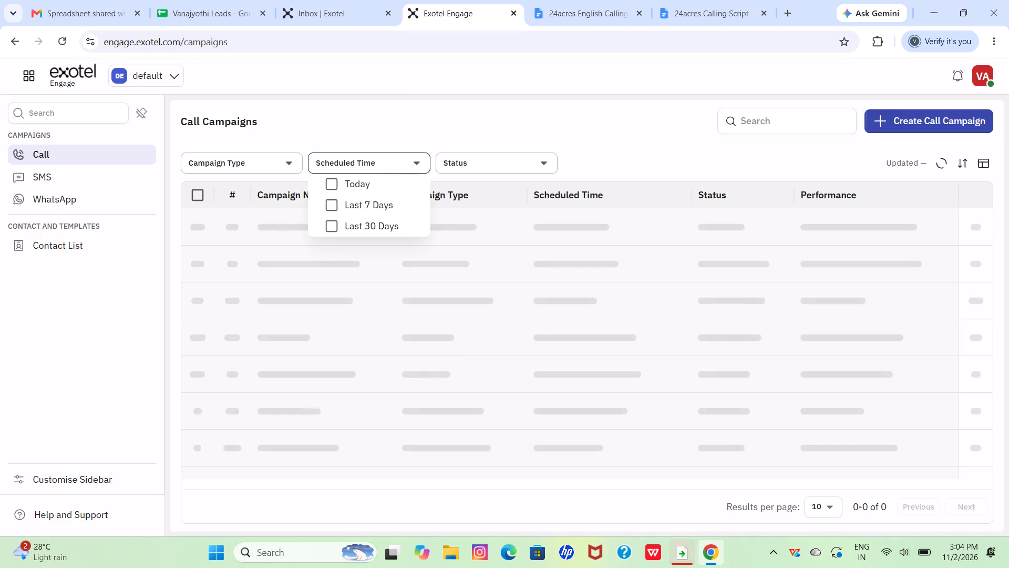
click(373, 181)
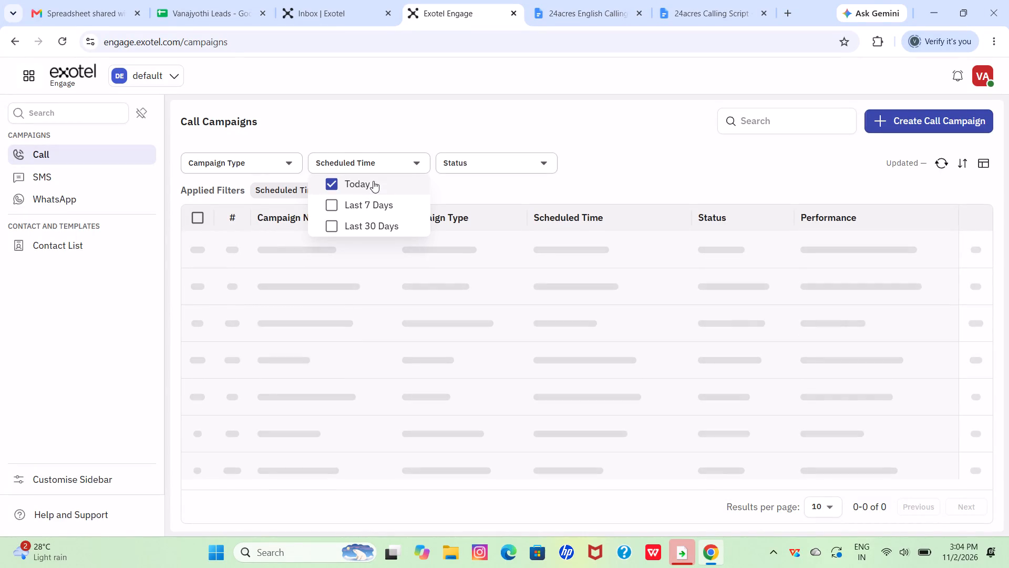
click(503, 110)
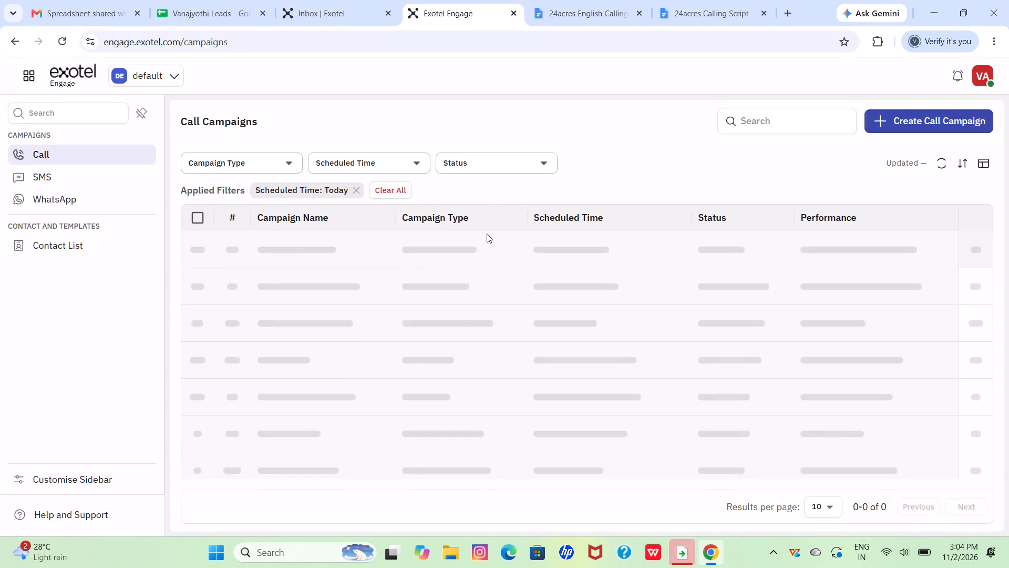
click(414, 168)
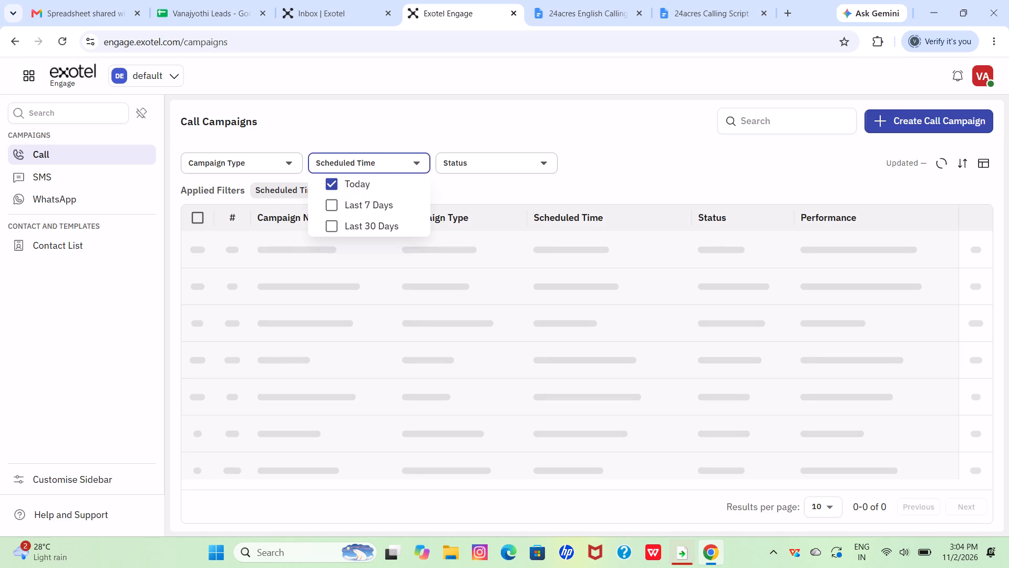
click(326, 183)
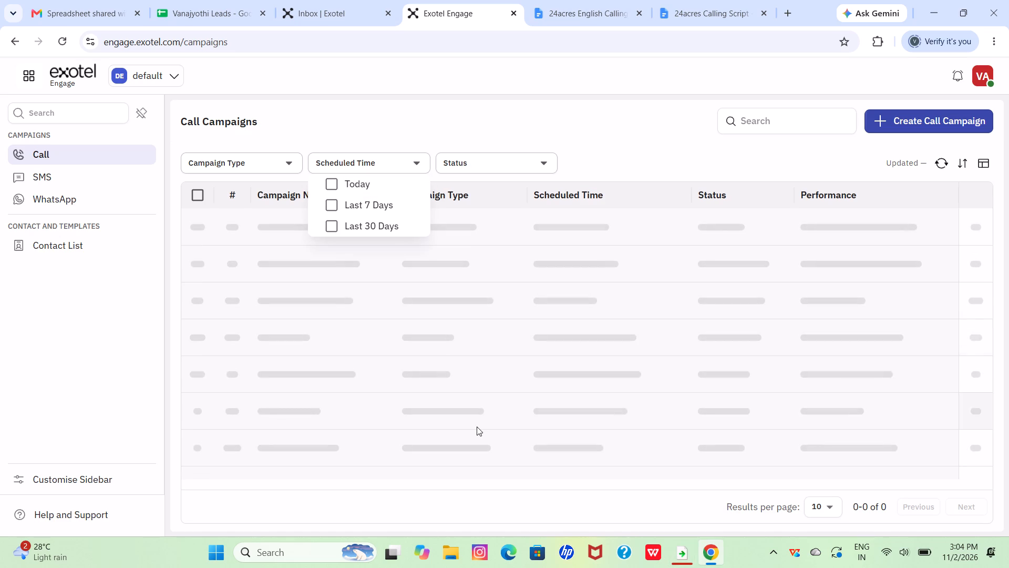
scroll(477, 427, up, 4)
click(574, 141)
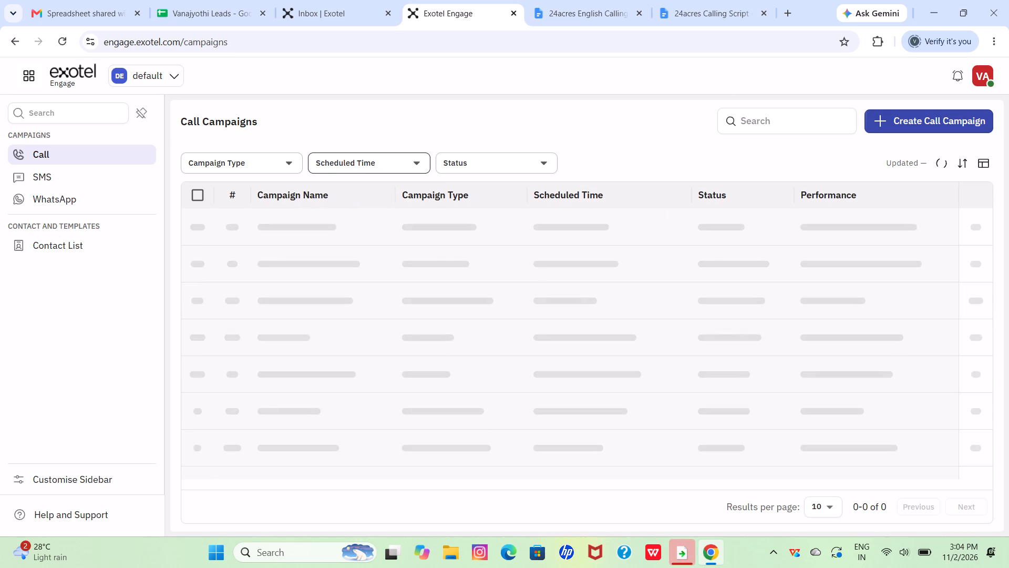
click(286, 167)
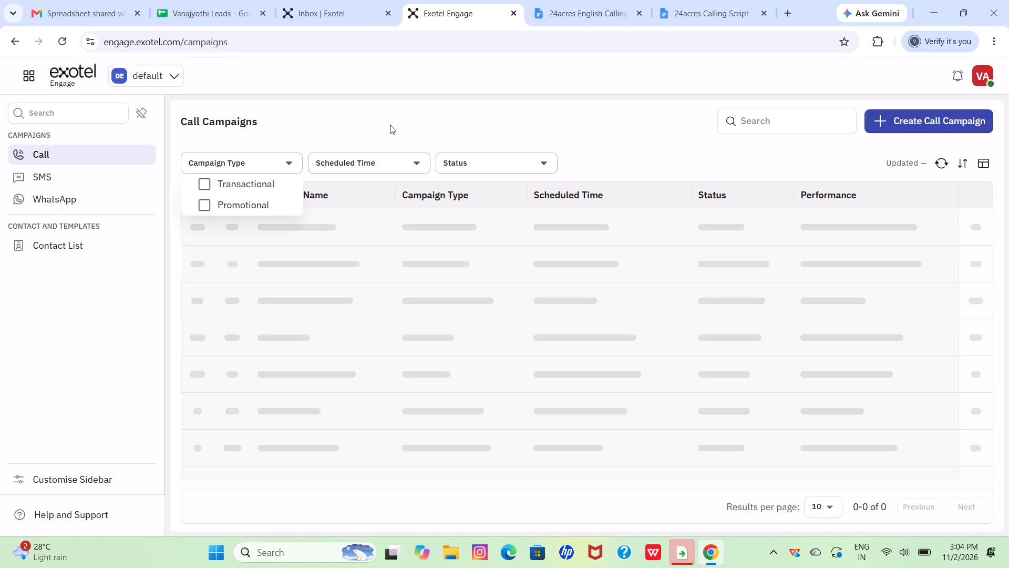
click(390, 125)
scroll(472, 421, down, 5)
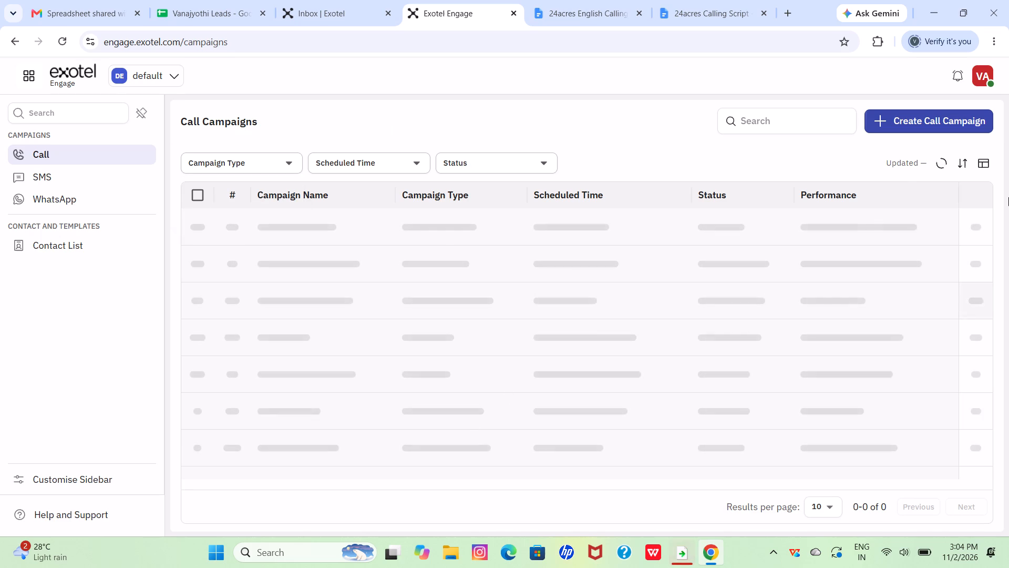
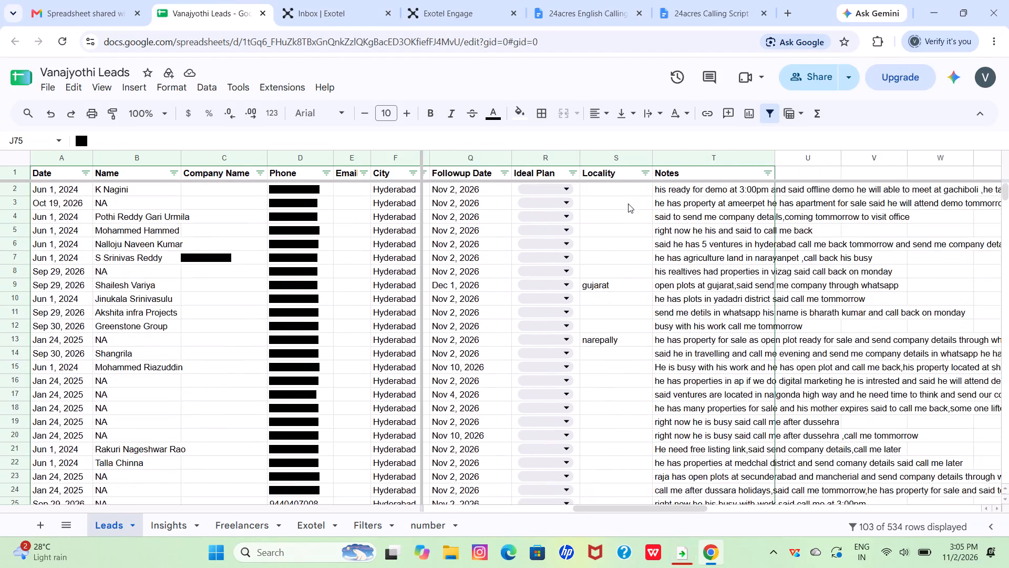
Review the statuses, follow-up dates and notes of the filtered leads in the Leads sheet, from row 2 to row 77.
scroll(628, 204, left, 7)
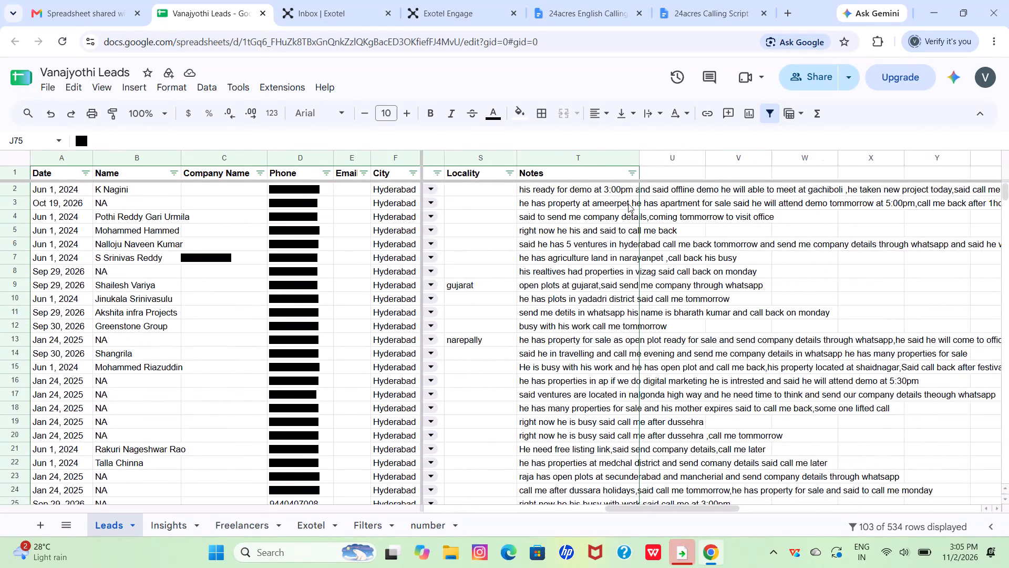
scroll(628, 204, left, 2)
scroll(628, 204, right, 10)
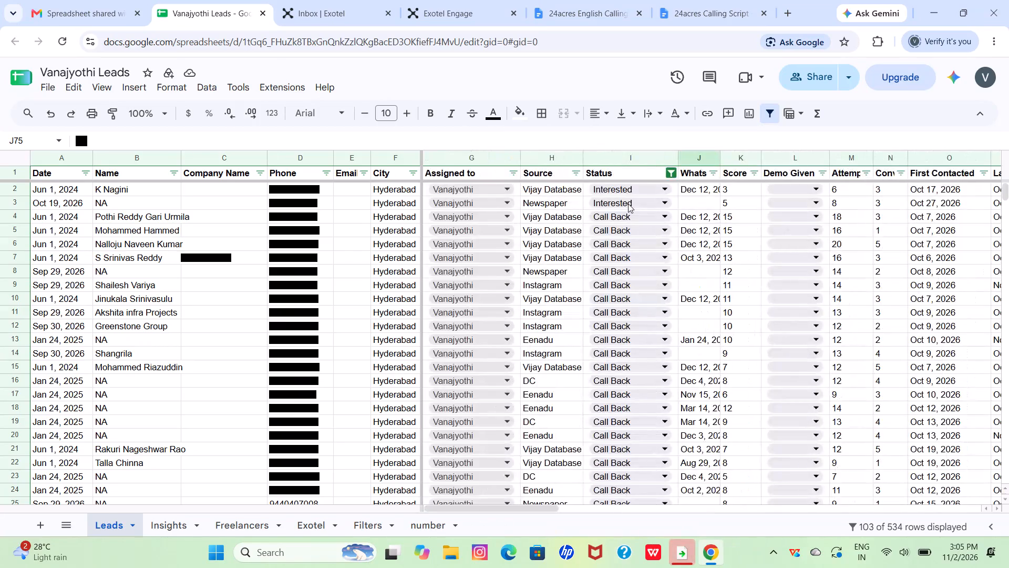
scroll(628, 204, left, 9)
scroll(628, 204, right, 1)
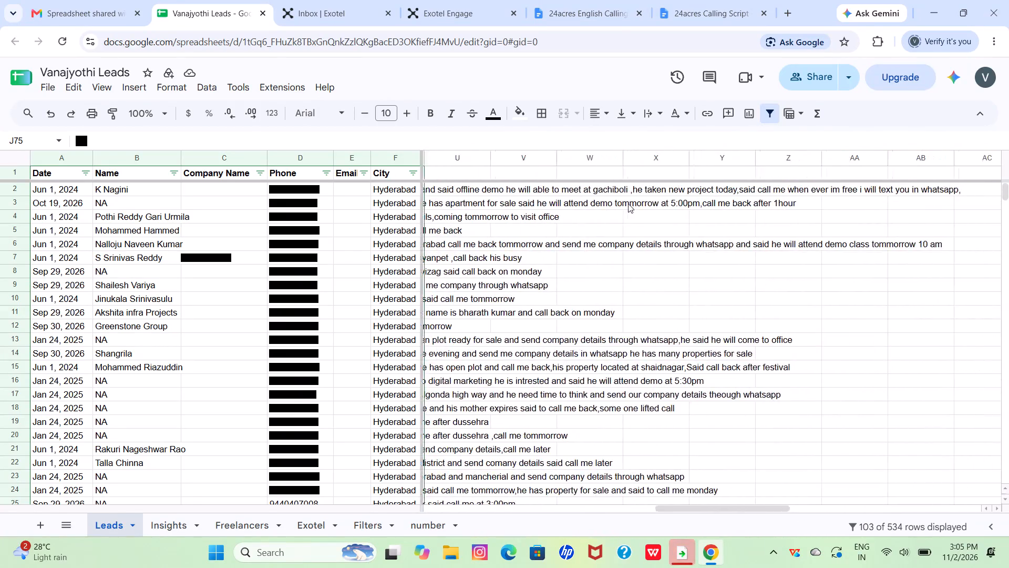
scroll(628, 204, right, 1)
scroll(628, 204, down, 2)
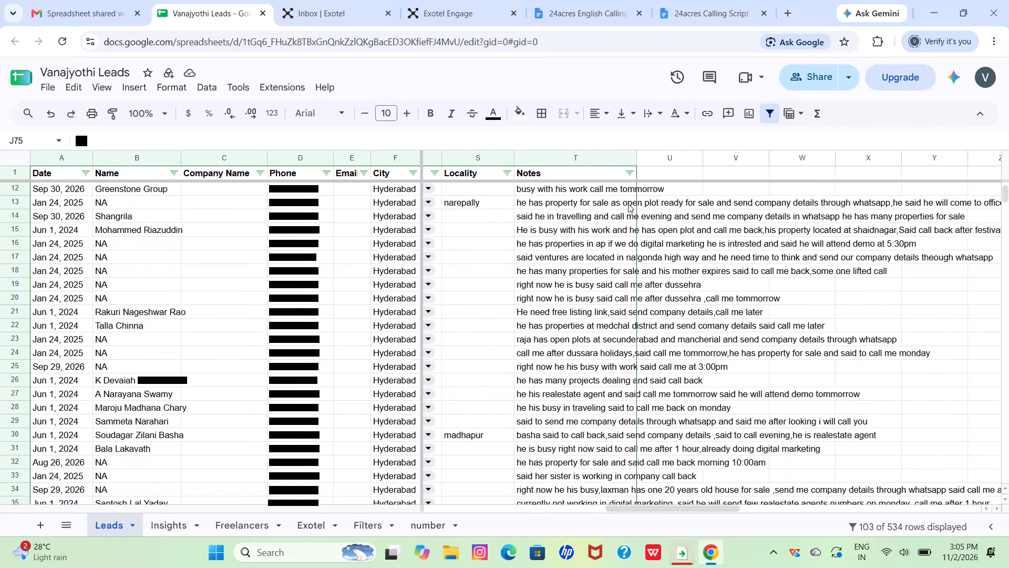
scroll(628, 204, right, 1)
scroll(628, 204, left, 3)
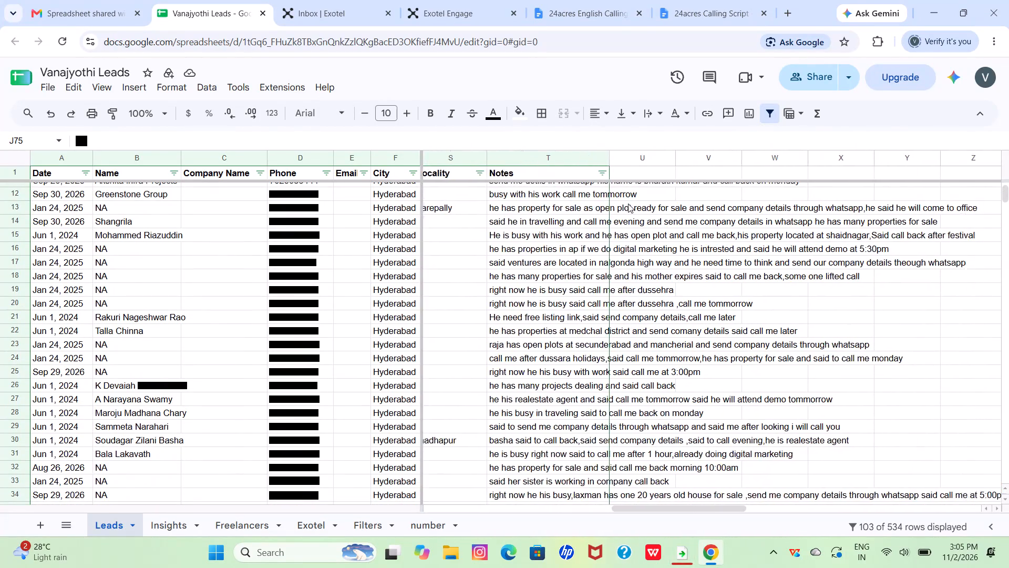
scroll(628, 204, left, 2)
scroll(628, 204, right, 9)
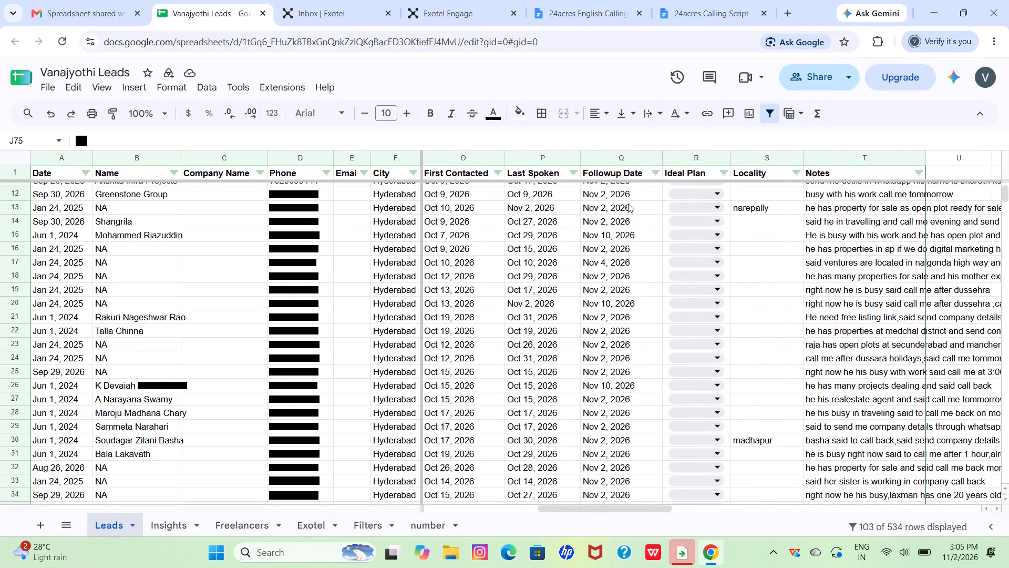
scroll(628, 204, down, 2)
scroll(628, 204, left, 4)
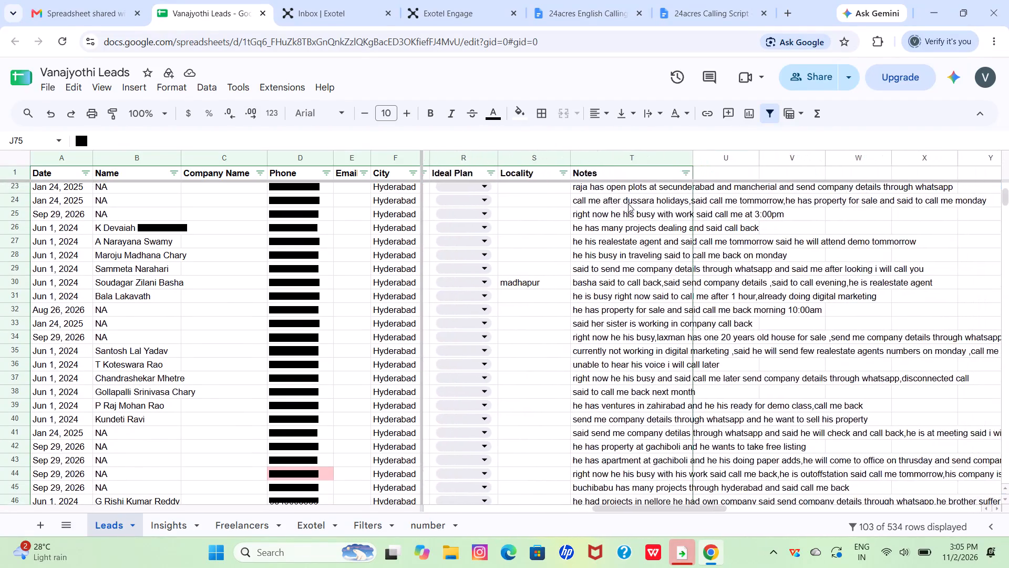
scroll(628, 204, down, 5)
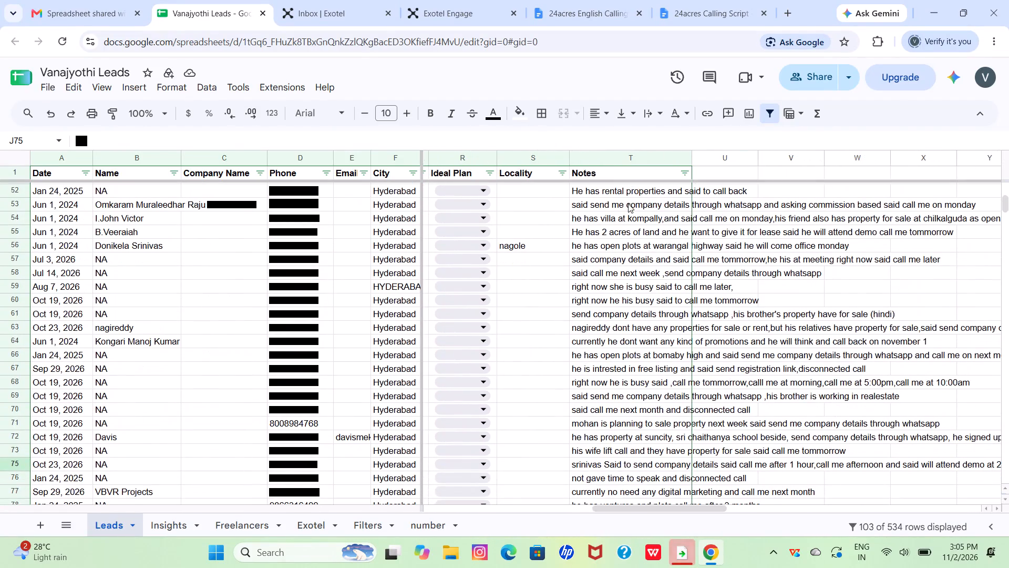
scroll(628, 204, right, 5)
scroll(756, 232, right, 1)
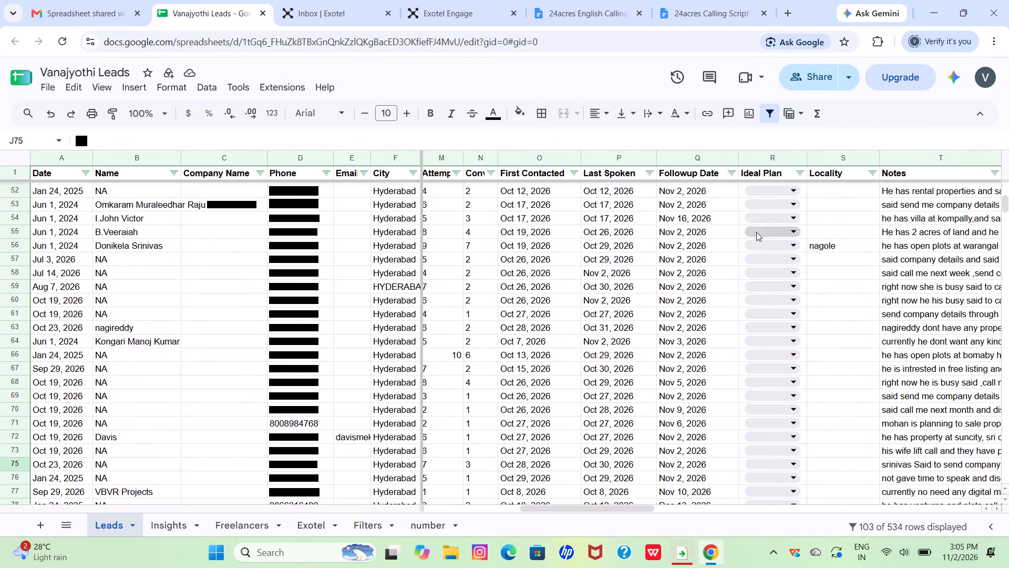
scroll(756, 232, right, 1)
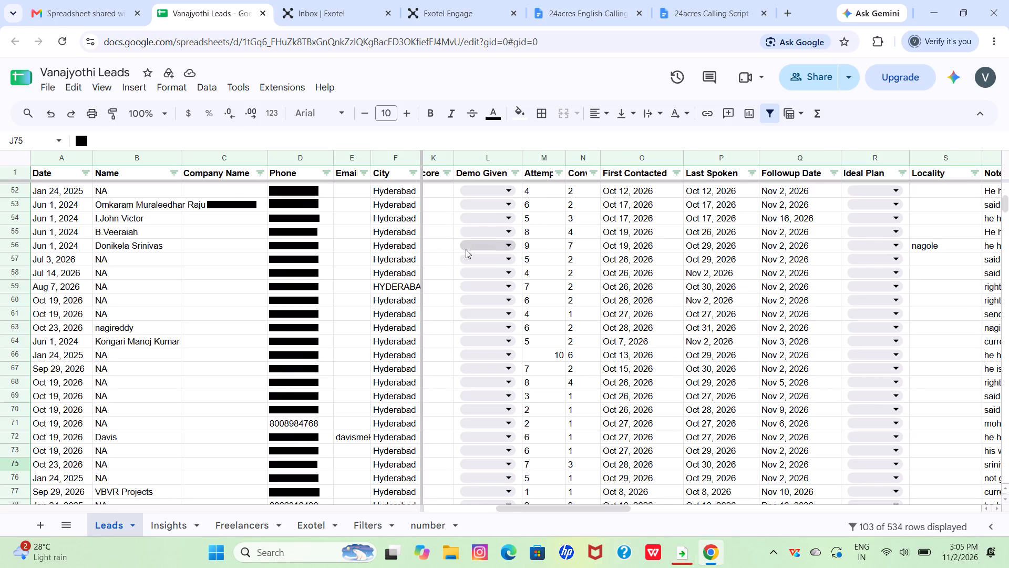
Examine the row 56 lead's phone number, and check the follow-up dates and notes of the remaining filtered leads through row 109.
click(320, 244)
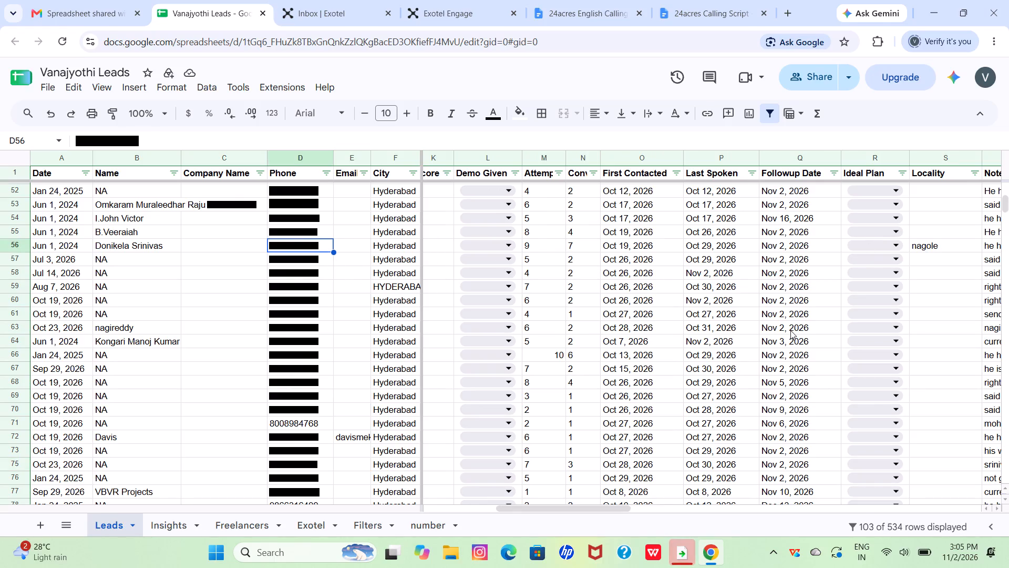
scroll(866, 383, down, 3)
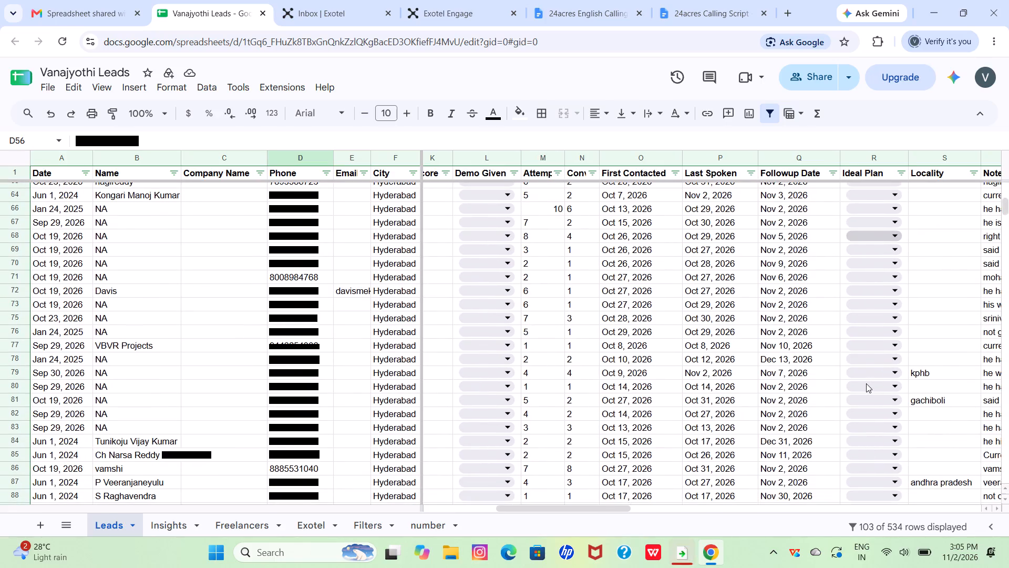
scroll(866, 383, down, 2)
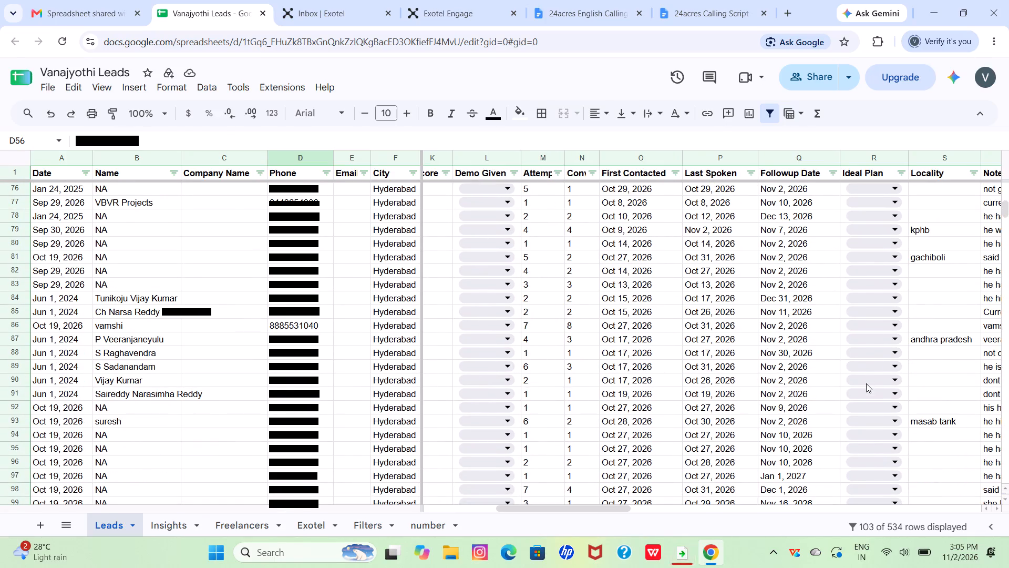
scroll(867, 369, down, 2)
scroll(867, 369, up, 1)
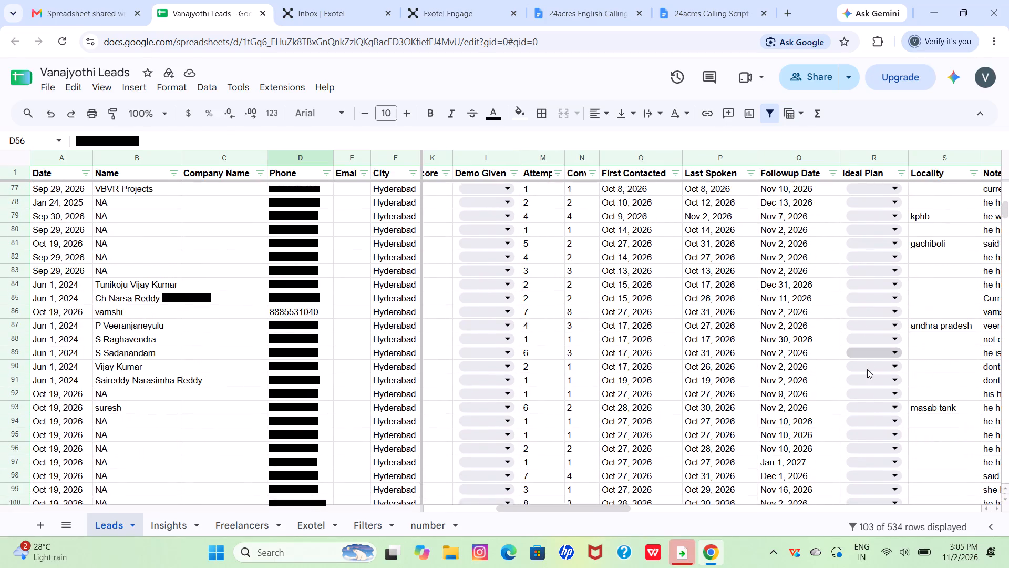
scroll(867, 369, up, 2)
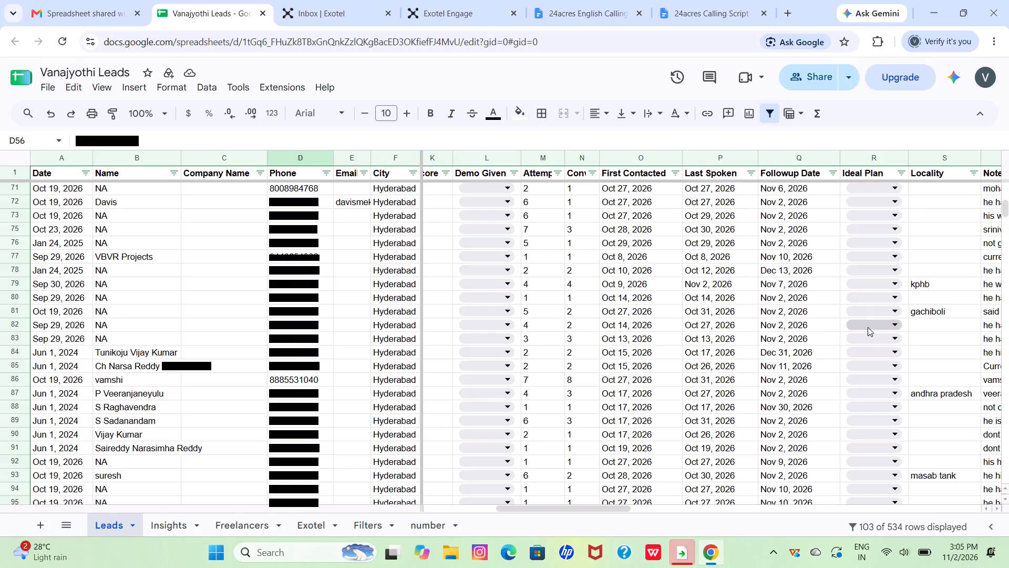
scroll(868, 327, down, 4)
scroll(868, 327, left, 1)
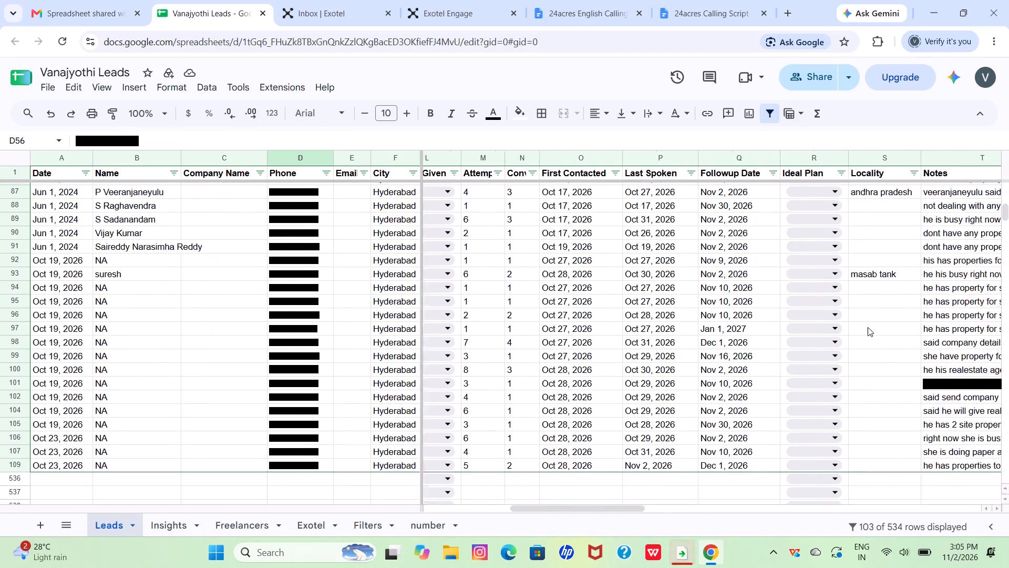
scroll(868, 327, left, 1)
scroll(868, 327, up, 4)
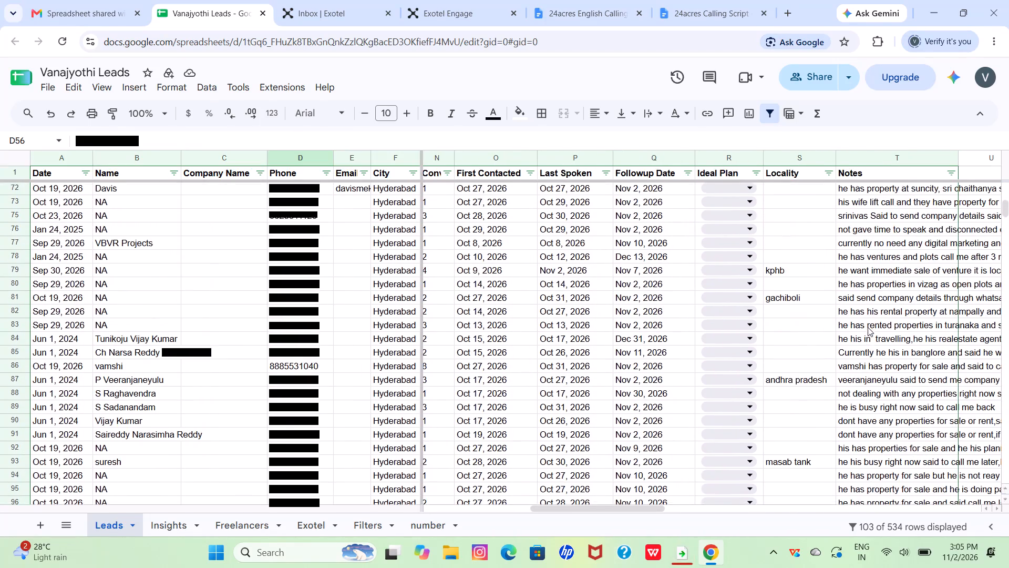
scroll(868, 327, up, 4)
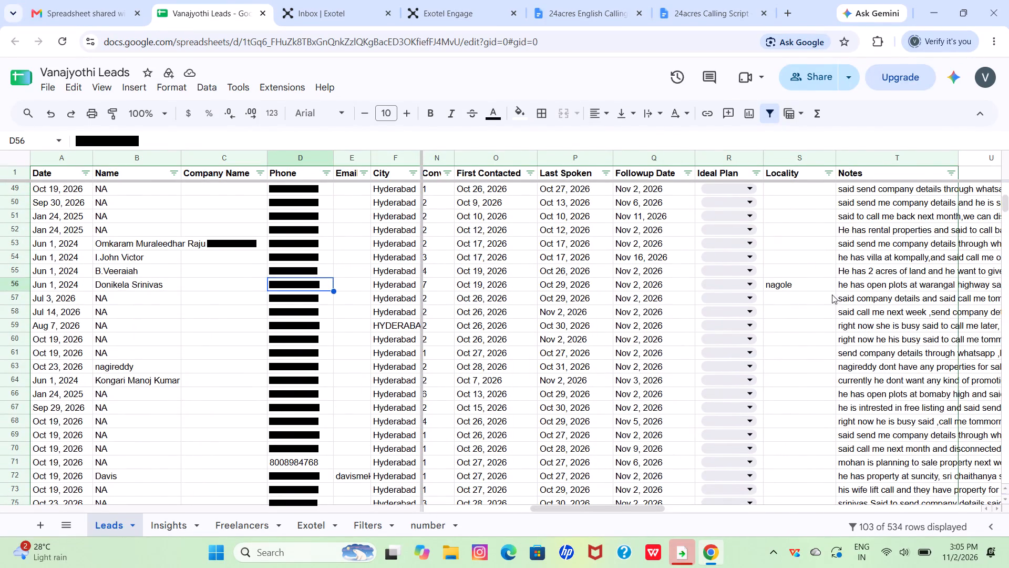
Set the Followup Date of the lead in row 55 to Nov 3, 2026.
scroll(841, 307, left, 1)
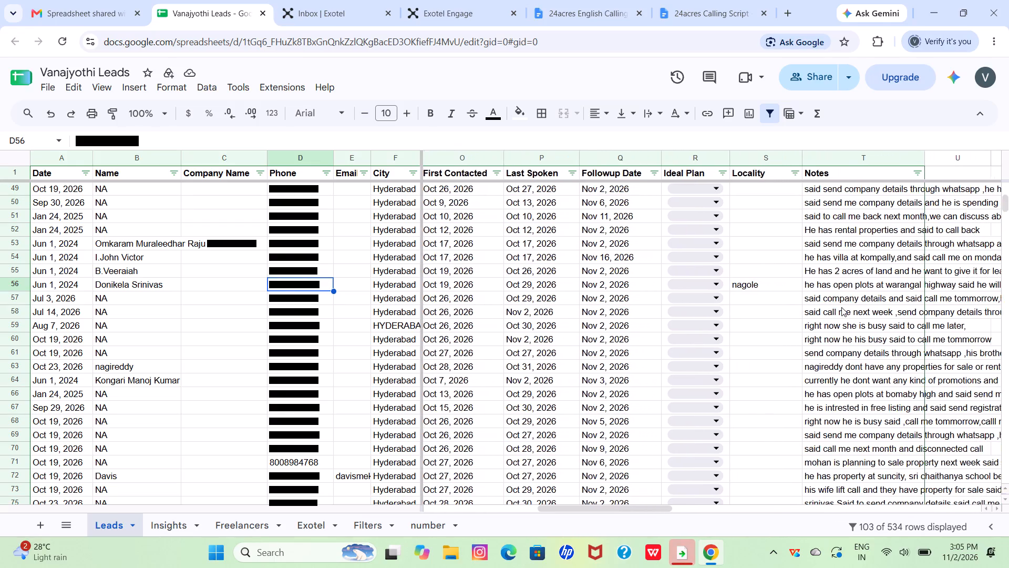
scroll(841, 307, left, 2)
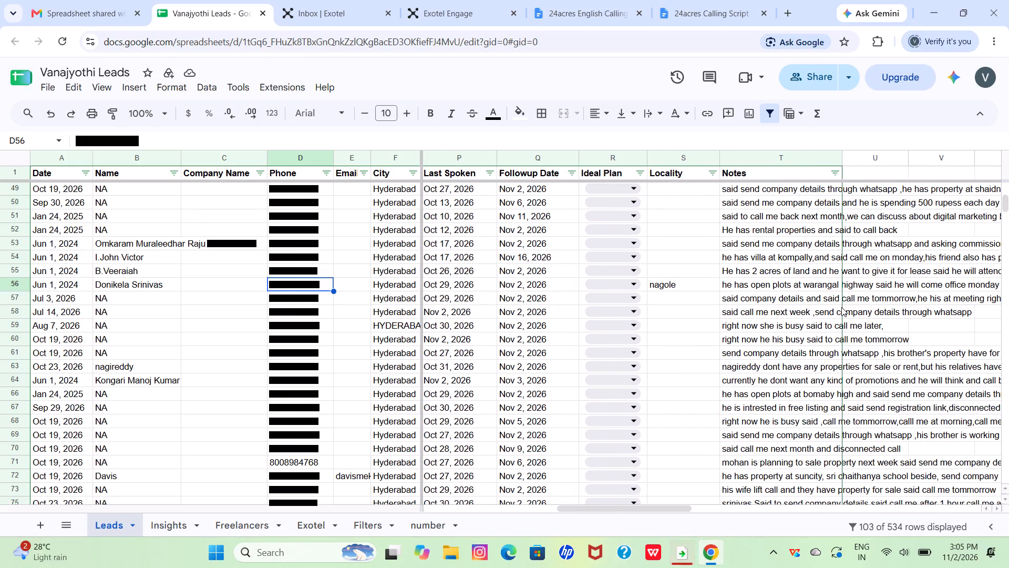
scroll(841, 307, left, 1)
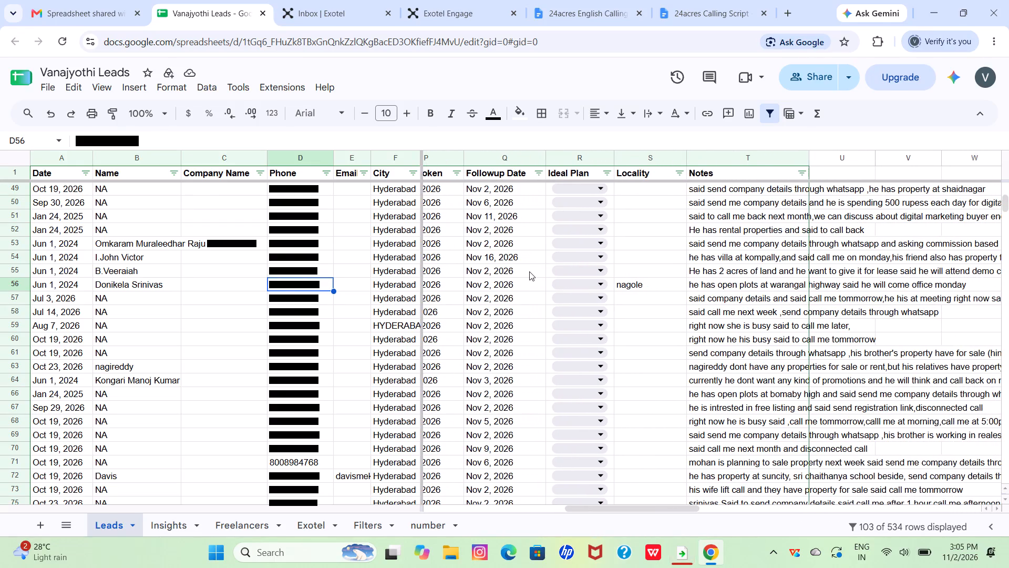
double_click(529, 271)
click(477, 328)
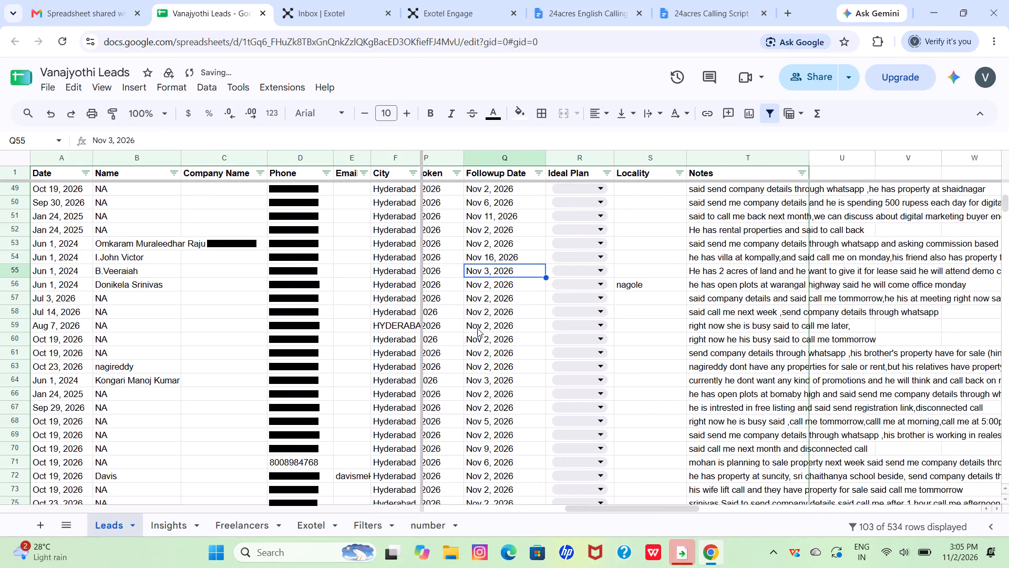
Append "10:00pm" to the end of the Notes entry for the lead in row 55.
click(646, 271)
scroll(646, 271, left, 2)
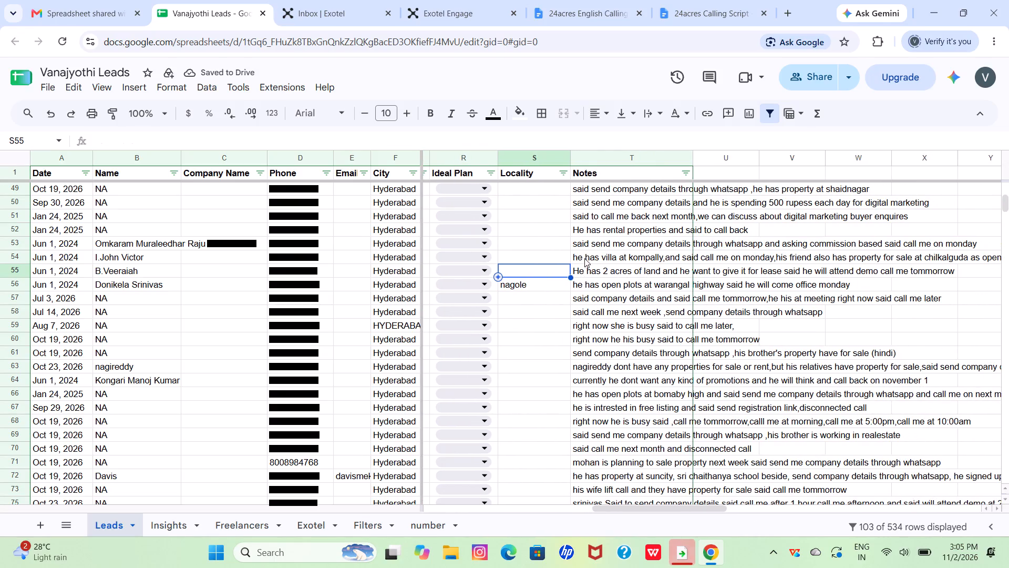
double_click(582, 262)
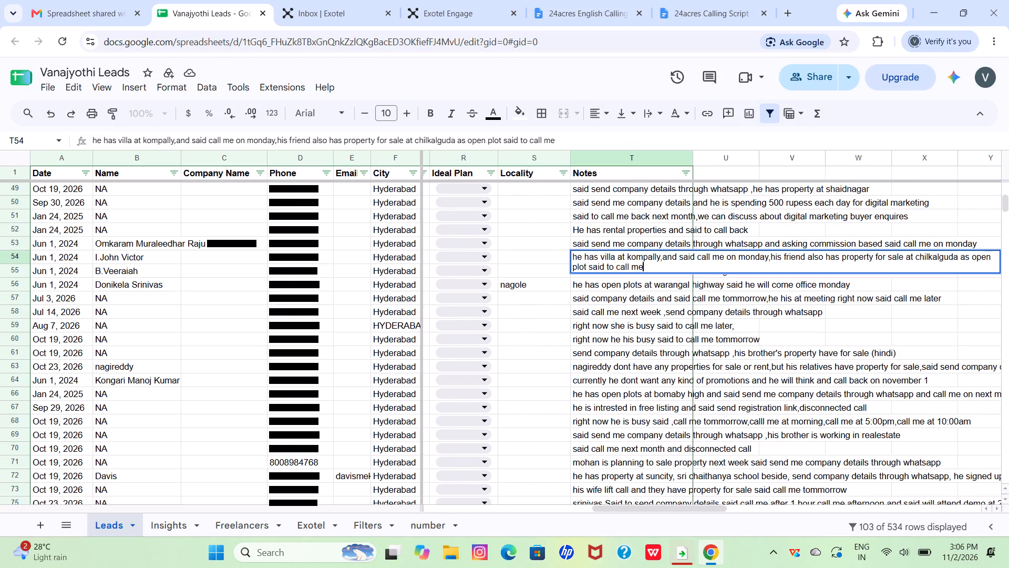
key(space)
click(533, 253)
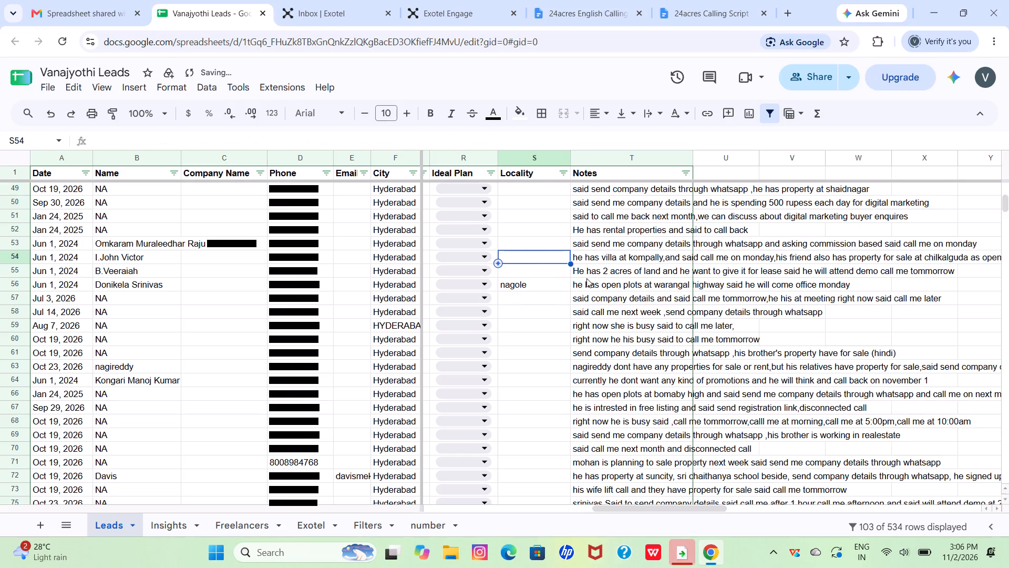
click(580, 272)
double_click(580, 272)
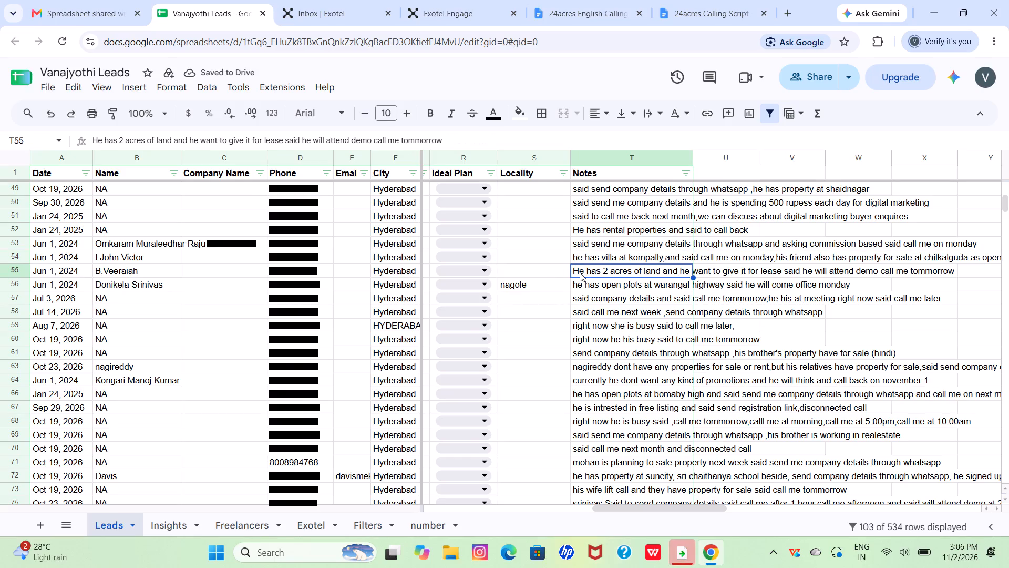
key(space)
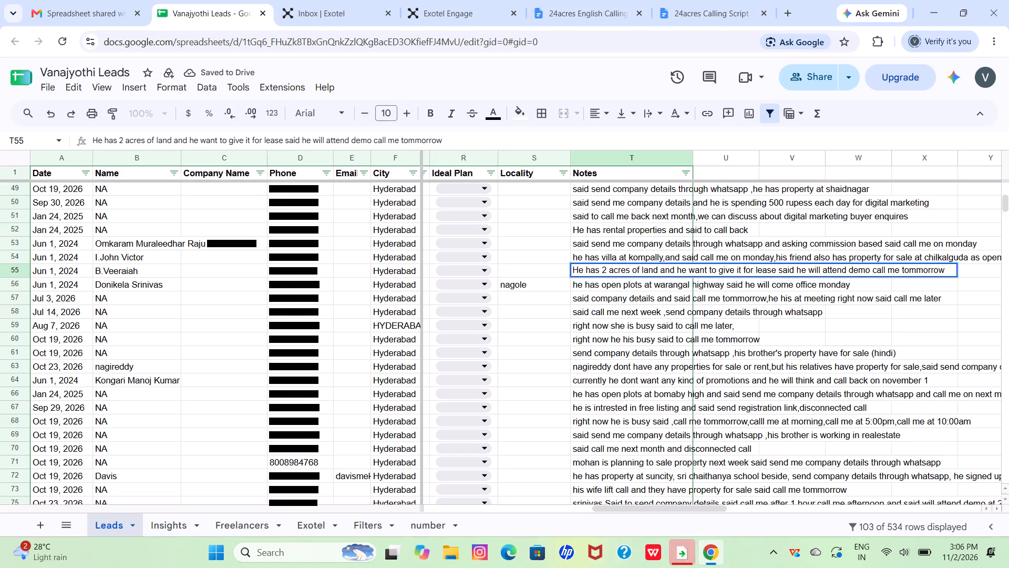
text(10)
text(:00pm)
key(Return)
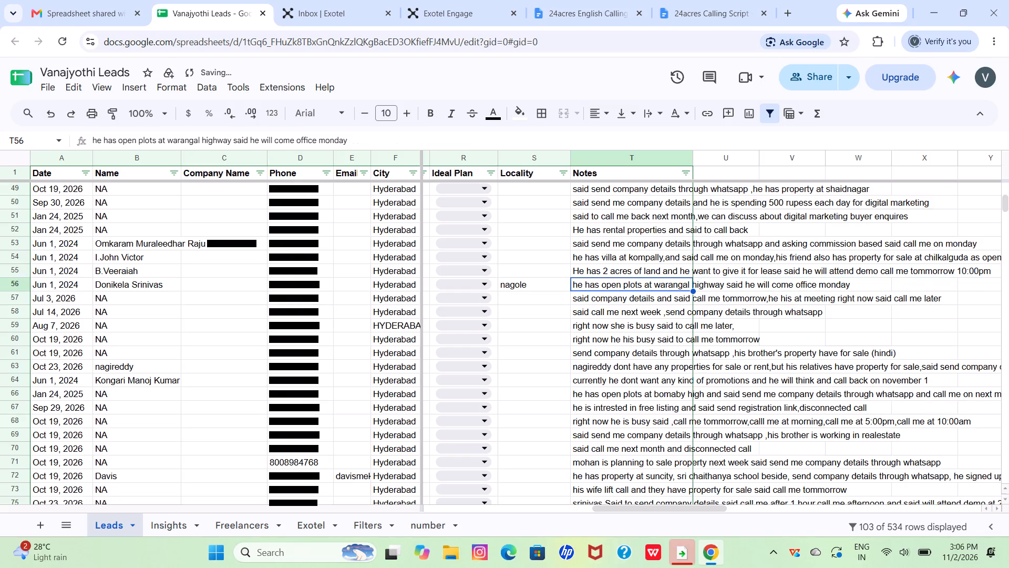
Switch to Exotel Engage and check the Call Campaigns list.
click(600, 0)
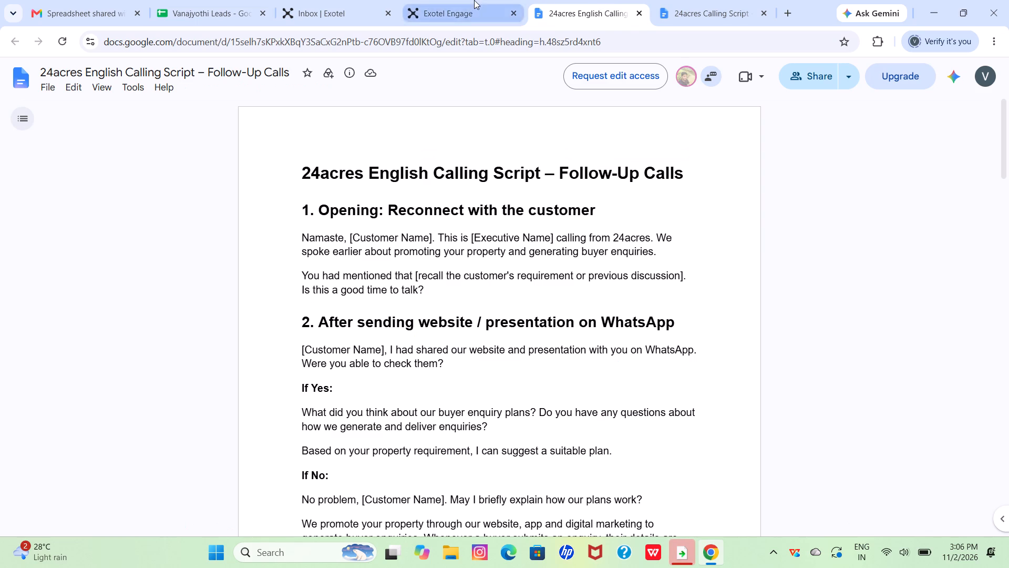
click(474, 0)
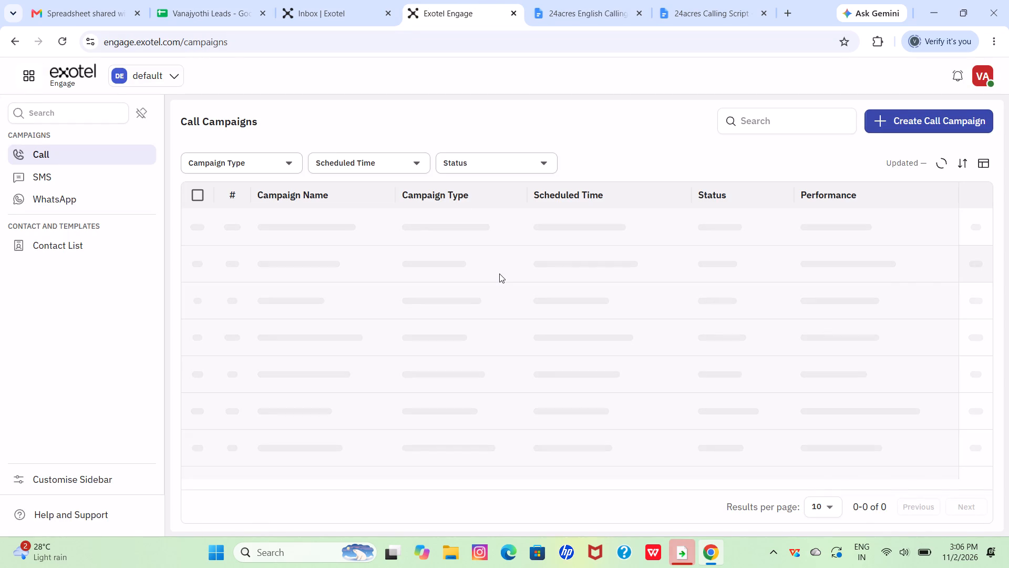
scroll(499, 273, down, 5)
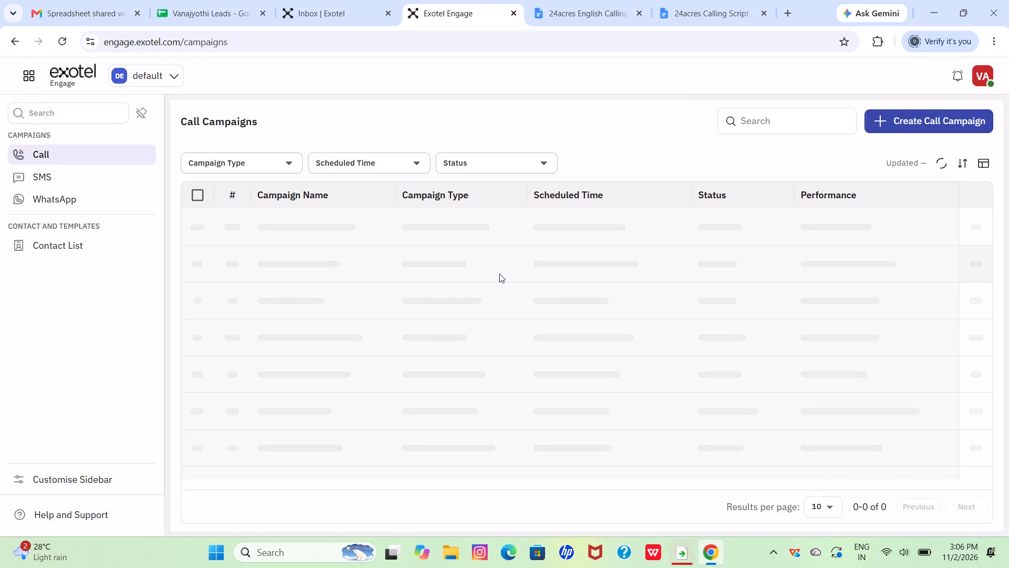
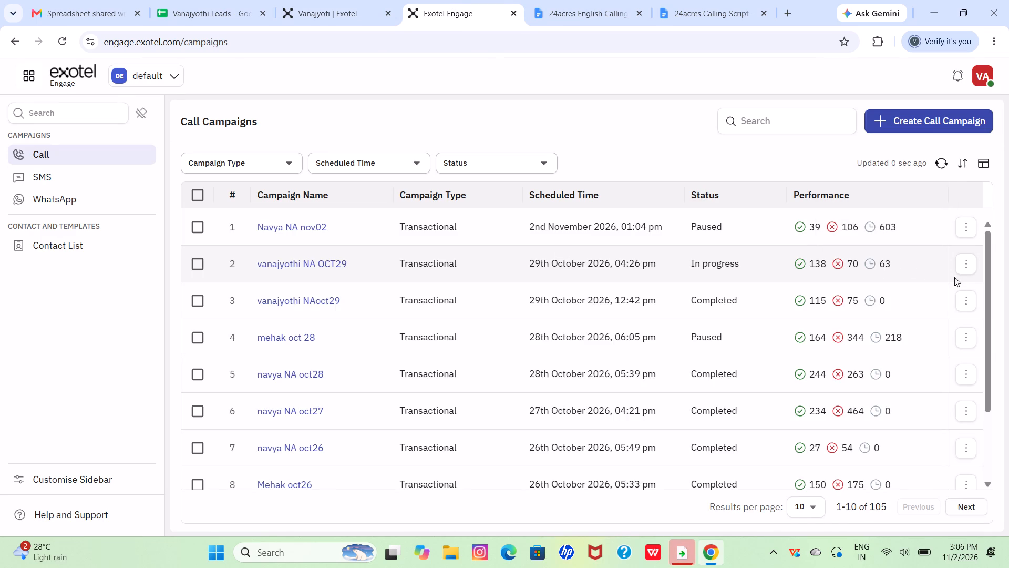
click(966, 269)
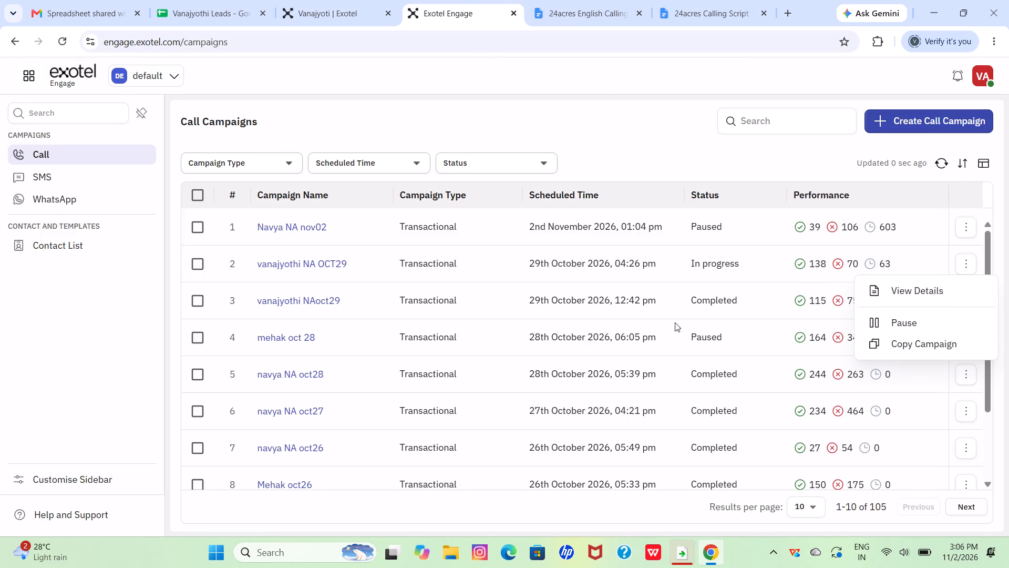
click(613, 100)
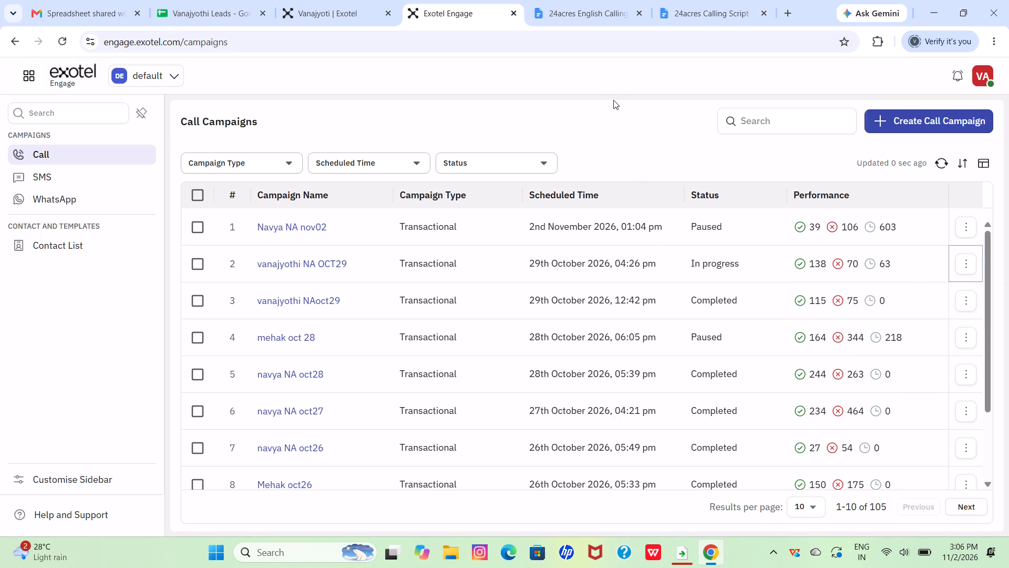
Switch to the Vanajyoti call log in Exotel and refresh it repeatedly to check for new calls.
click(320, 0)
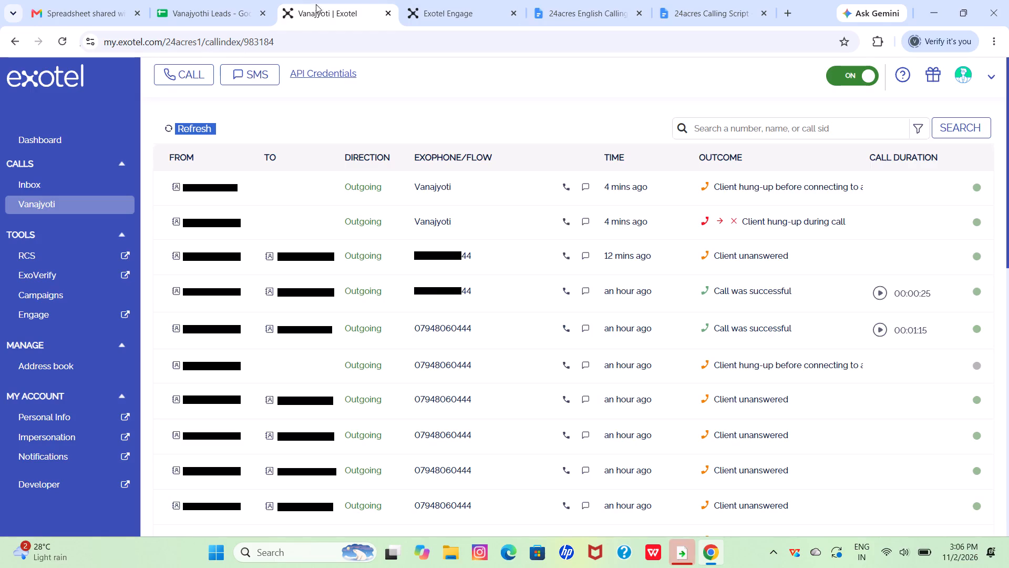
triple_click(196, 124)
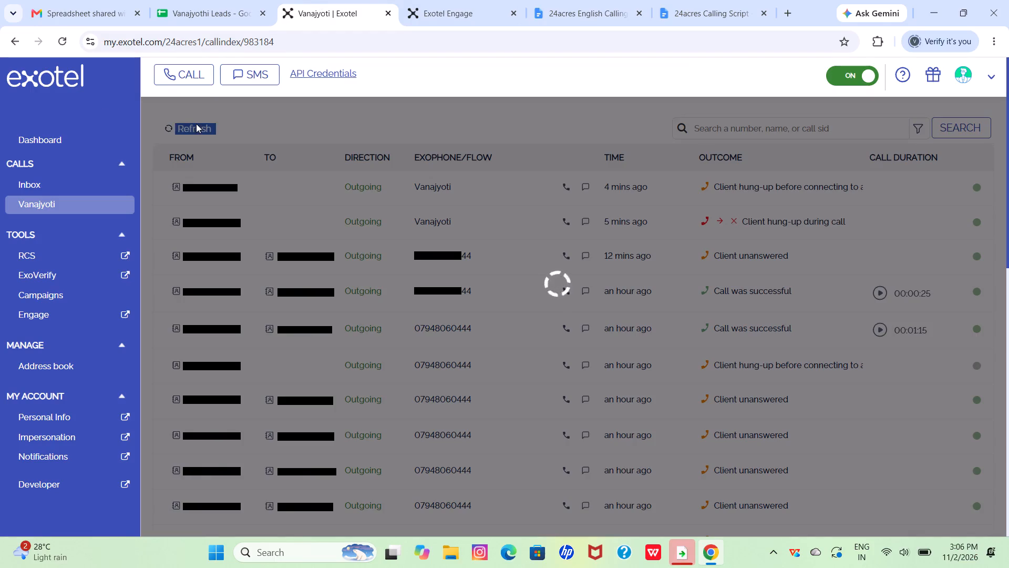
triple_click(196, 124)
click(196, 124)
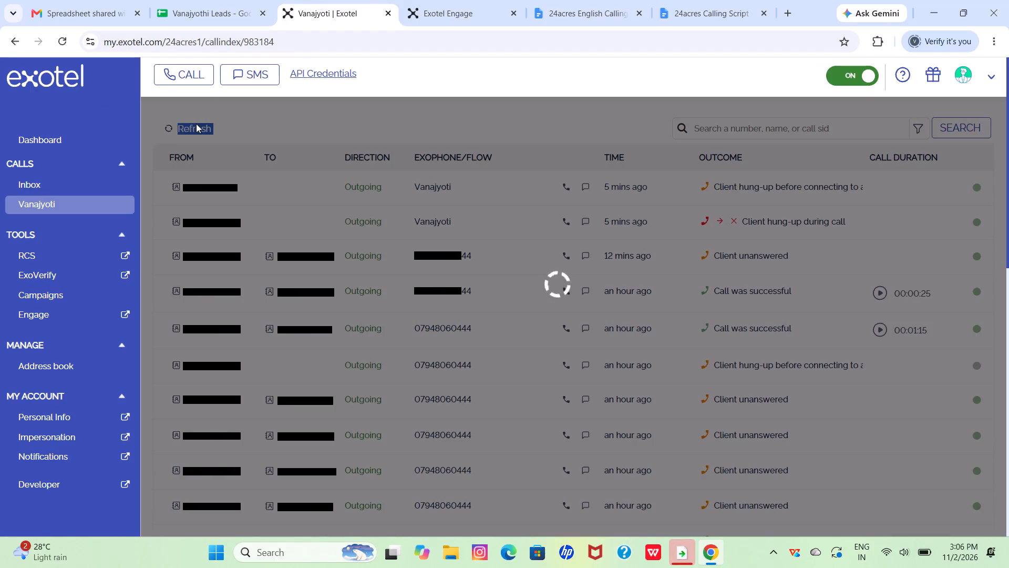
triple_click(196, 124)
triple_click(196, 124)
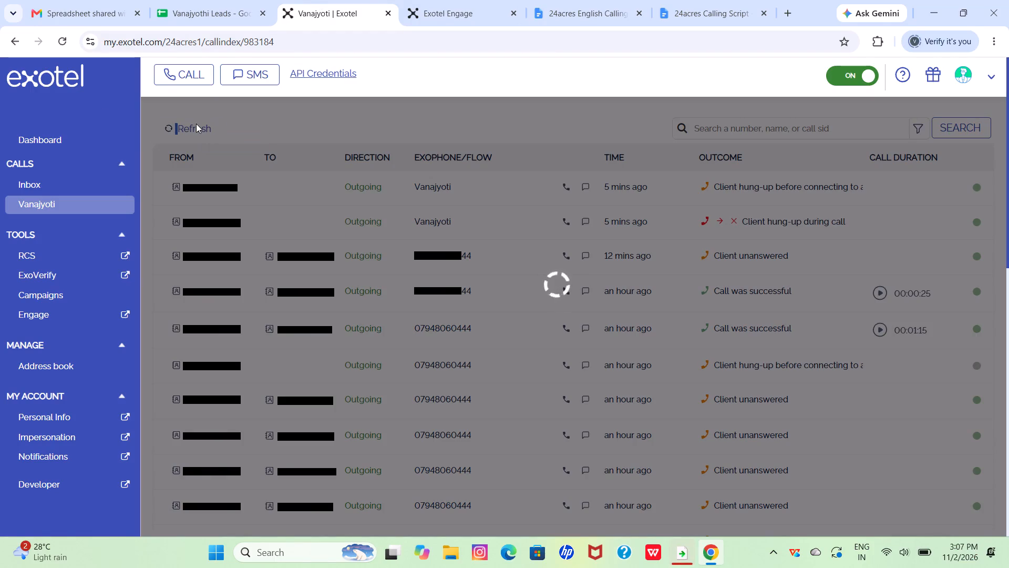
triple_click(196, 124)
triple_click(196, 124)
click(196, 124)
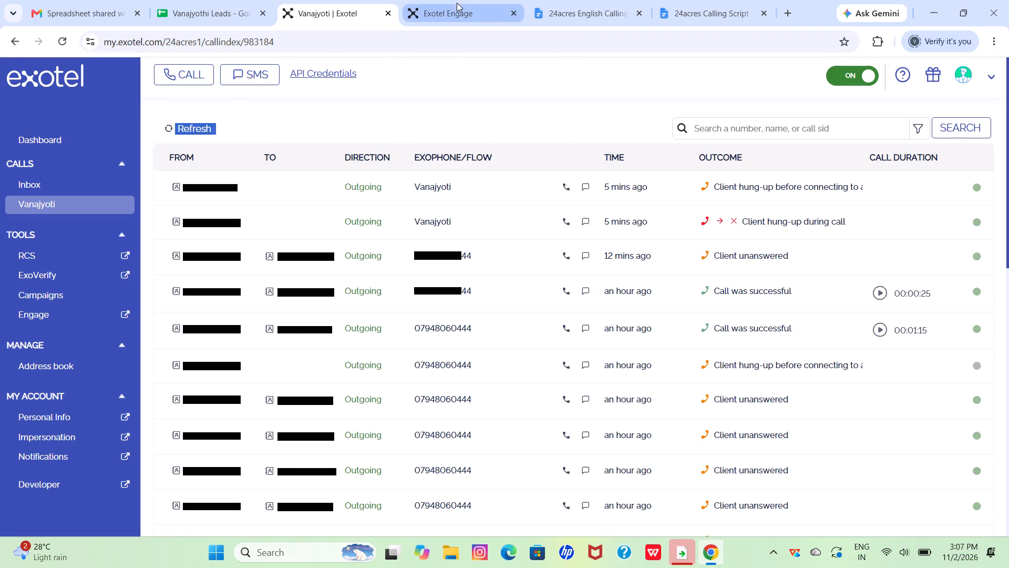
Return to Exotel Engage and check the status and performance of the campaigns in the Call Campaigns list.
click(457, 3)
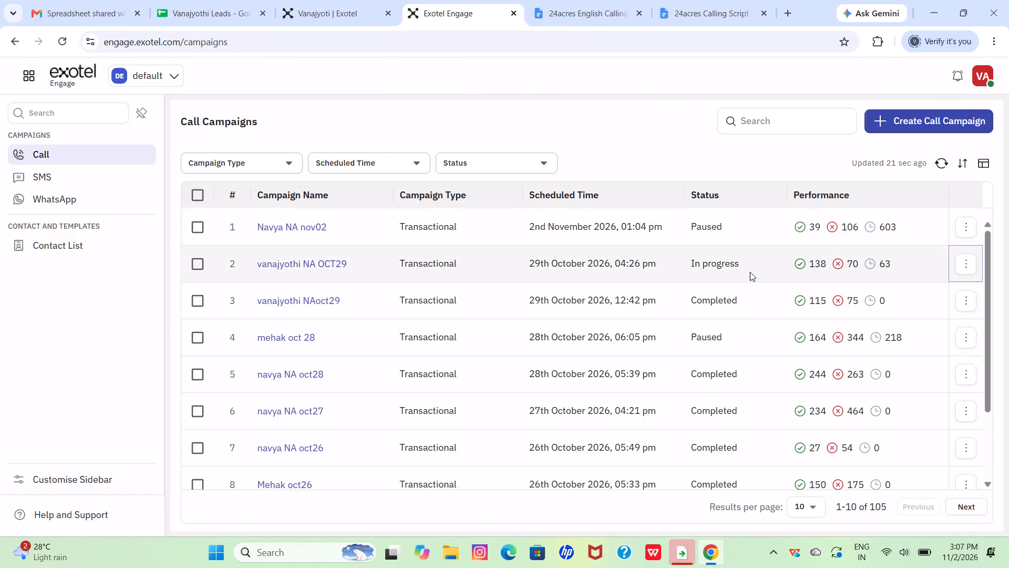
scroll(750, 272, down, 1)
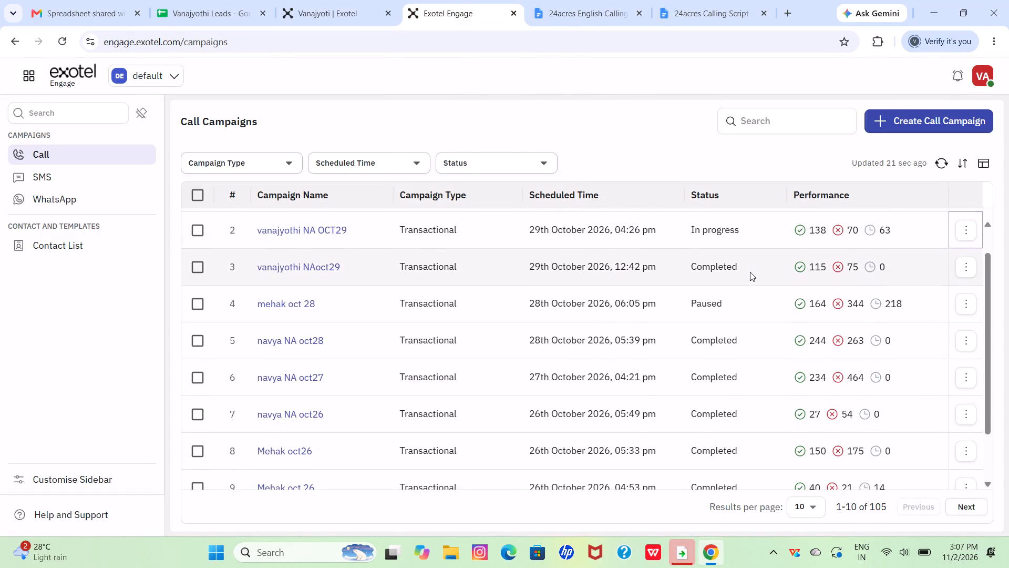
scroll(750, 272, up, 1)
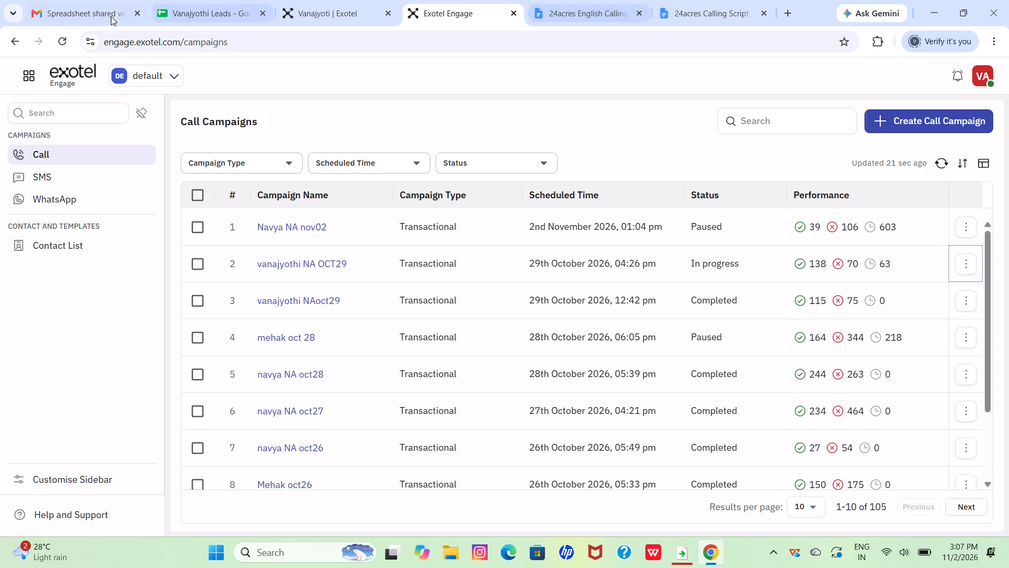
On the Vanajyoti call log page, start a new call and select the outgoing From number in its advanced options.
click(335, 0)
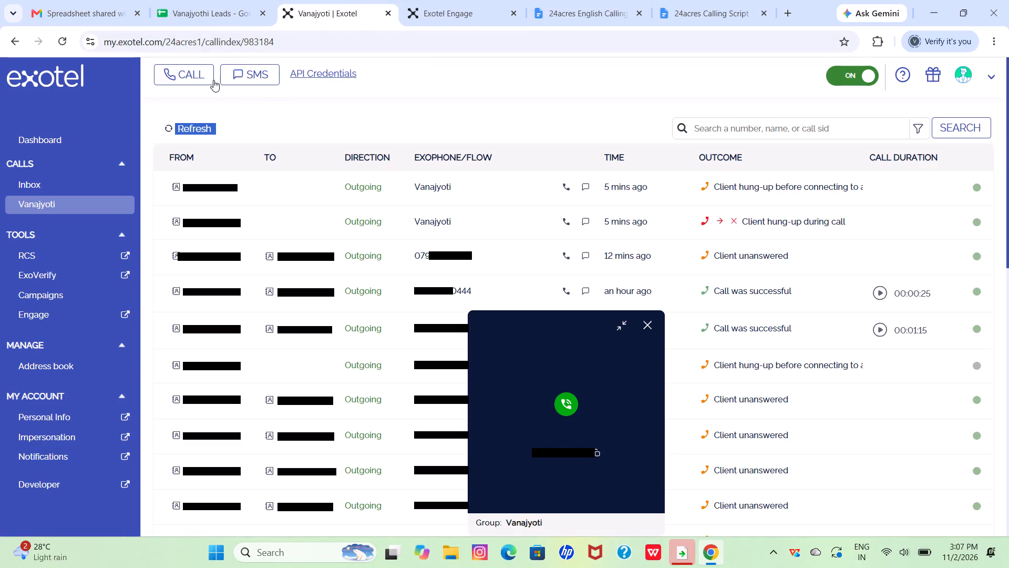
click(209, 77)
click(384, 174)
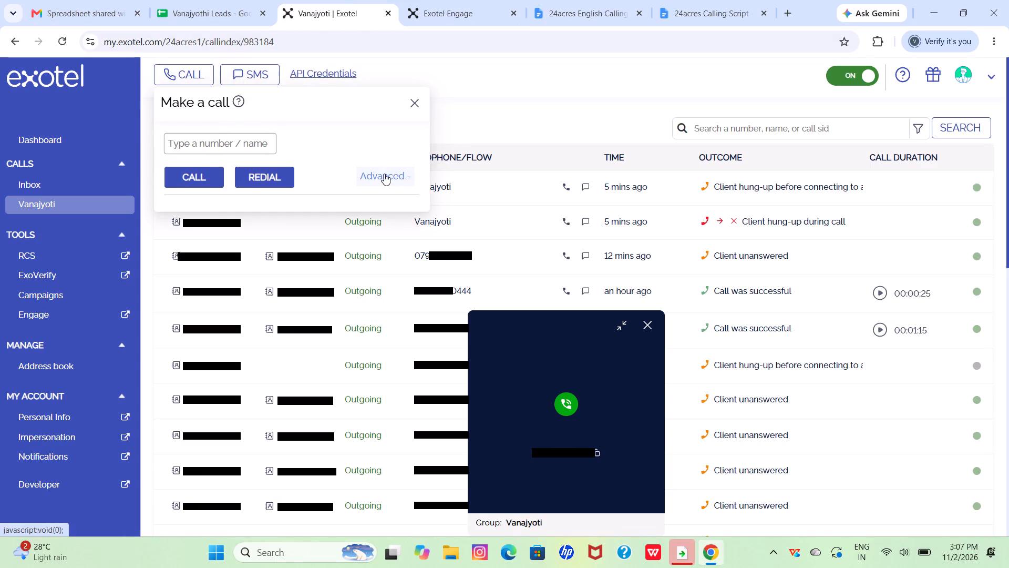
click(384, 174)
click(384, 174)
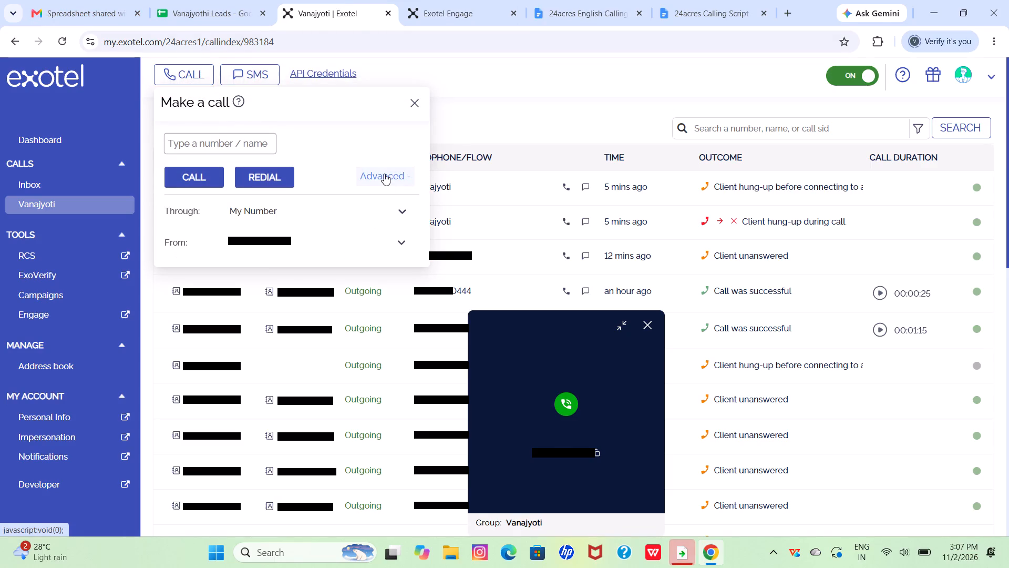
click(403, 241)
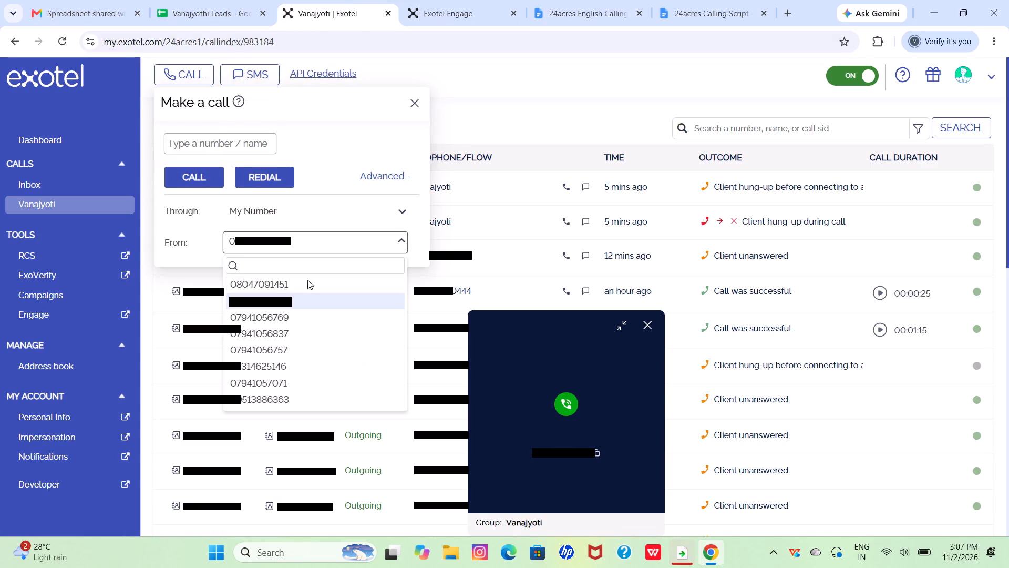
click(285, 298)
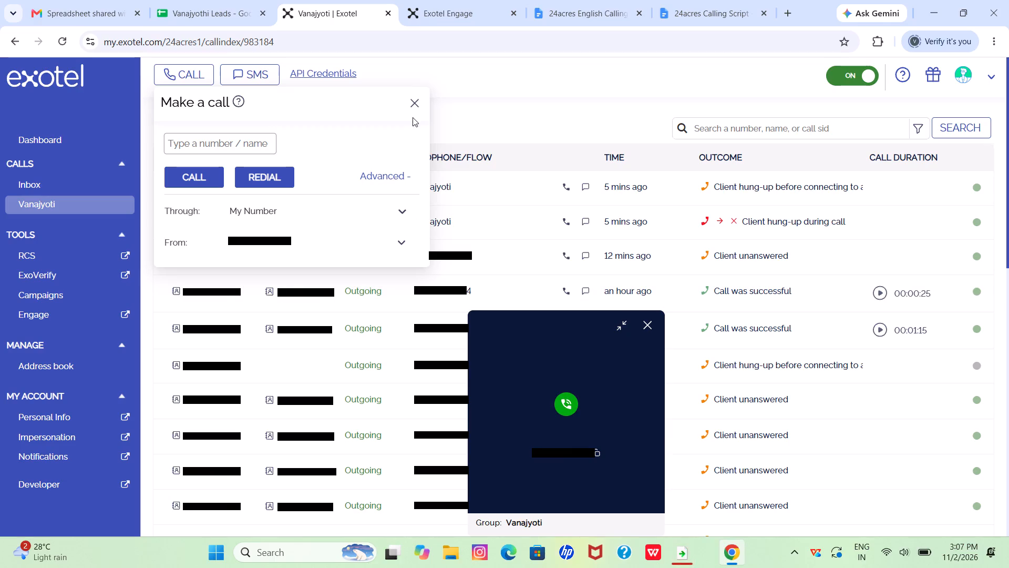
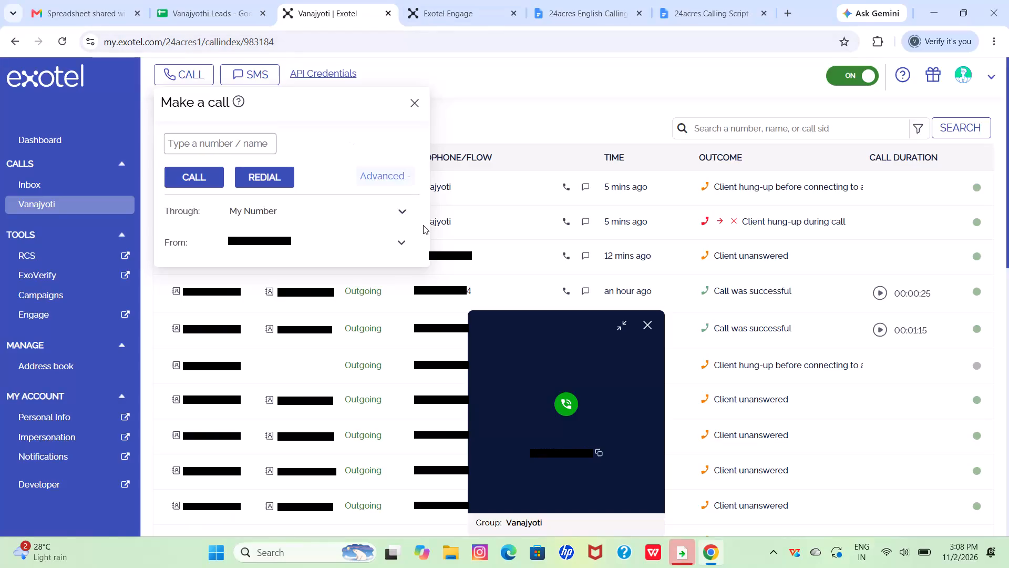
Switch to Exotel Engage to check the vanajyothi NA OCT29 campaign in the Call Campaigns list.
click(436, 0)
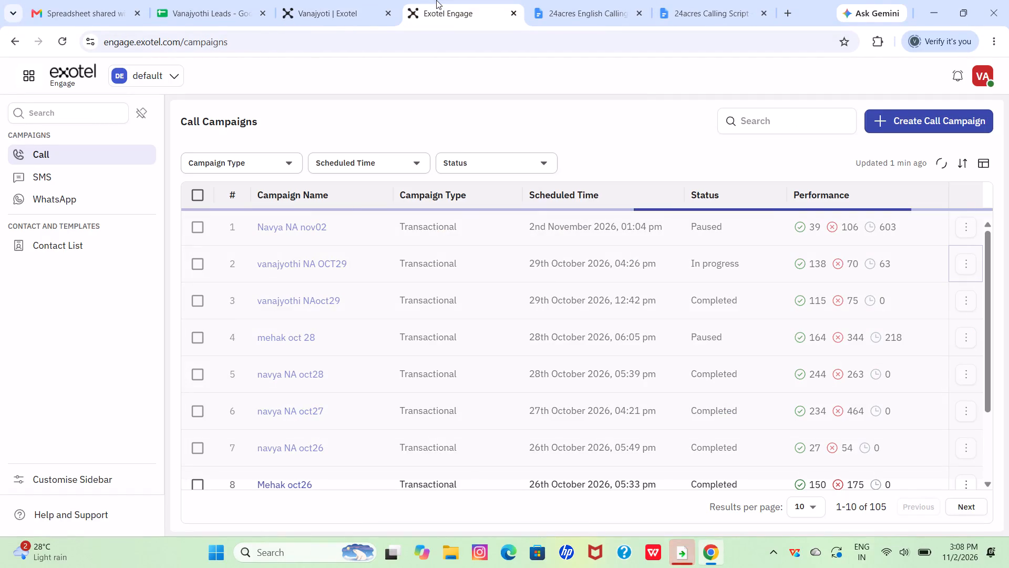
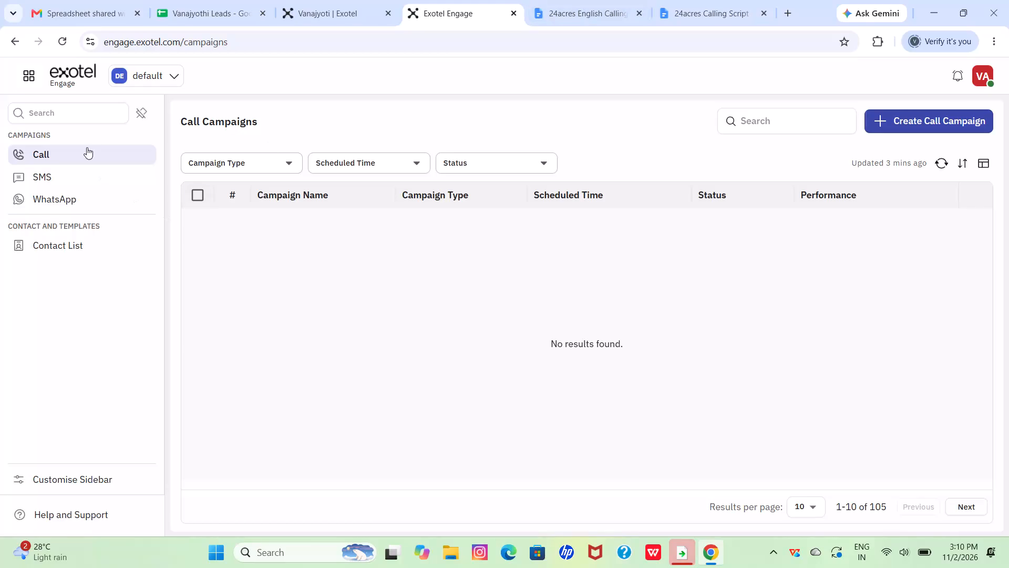
Reload the Call Campaigns page in Exotel Engage.
click(68, 45)
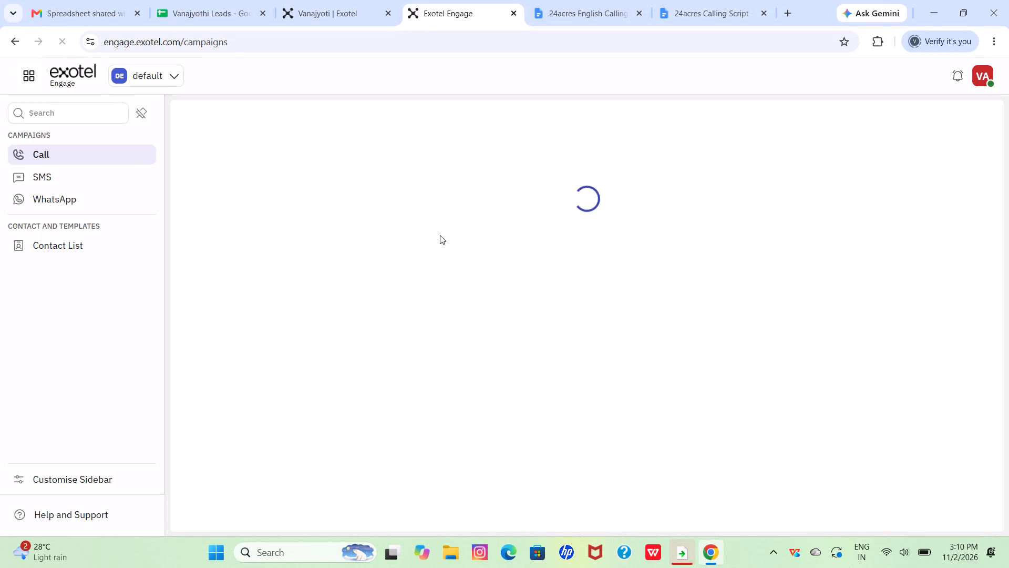
Switch to the Exotel Vanajyoti call log, dismiss the Make a call form, refresh the log and review recent call outcomes.
click(314, 1)
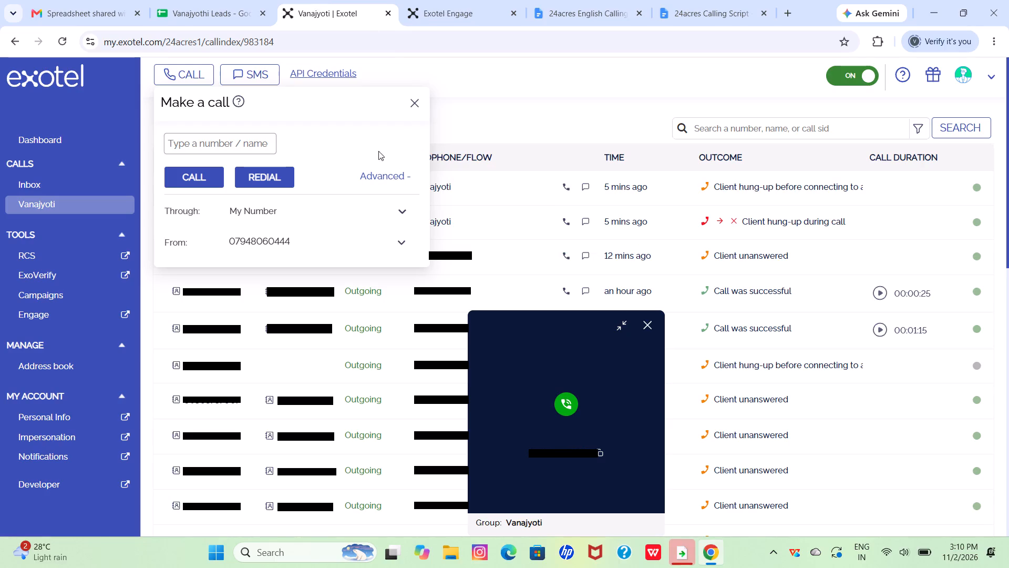
click(418, 99)
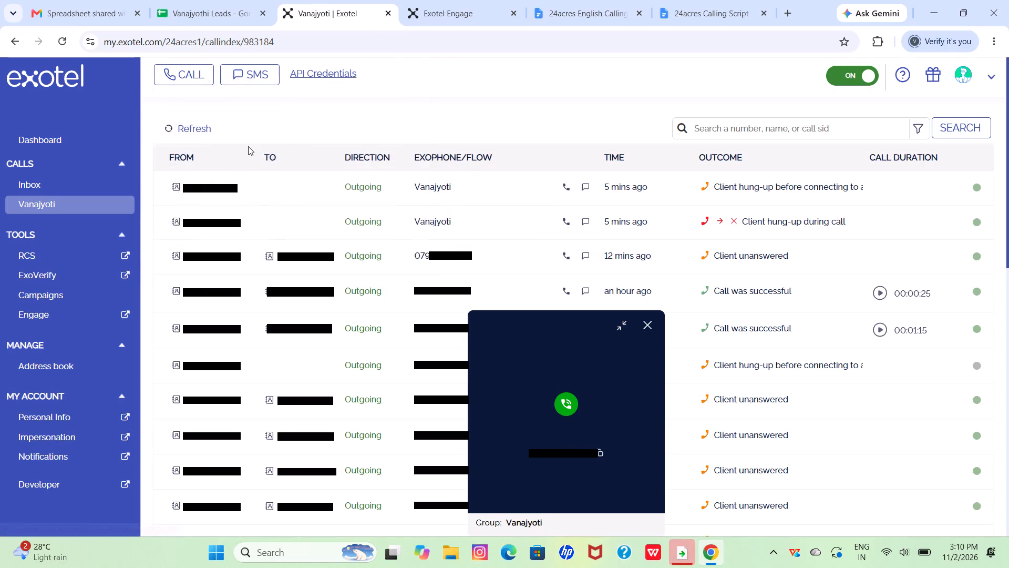
double_click(206, 123)
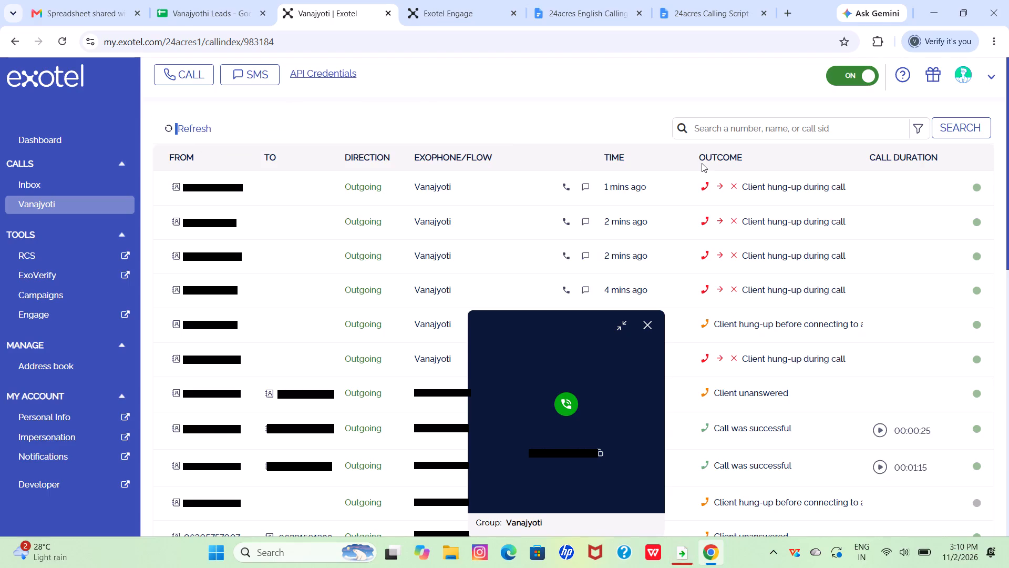
scroll(702, 163, down, 2)
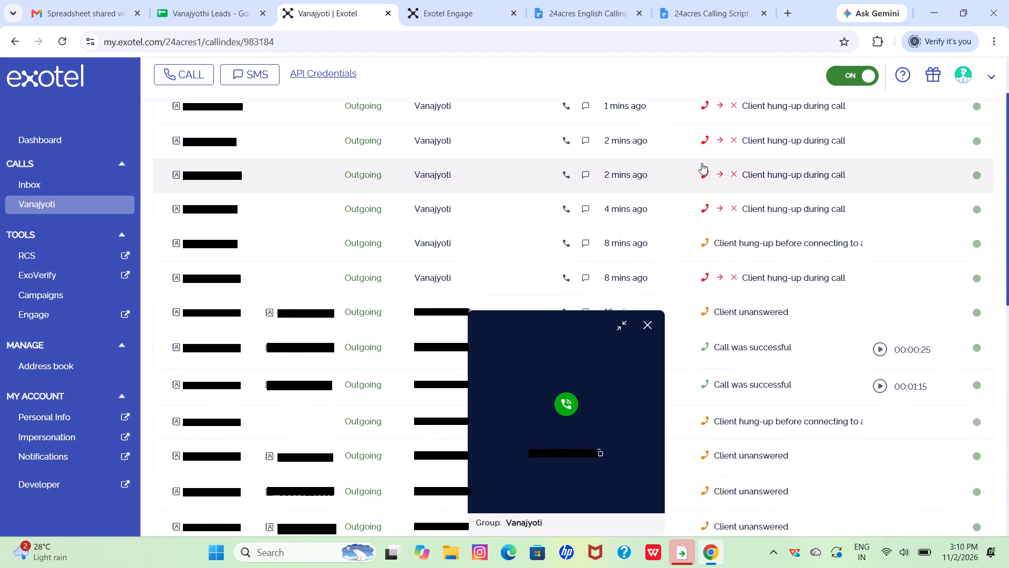
scroll(702, 163, up, 3)
scroll(702, 163, right, 2)
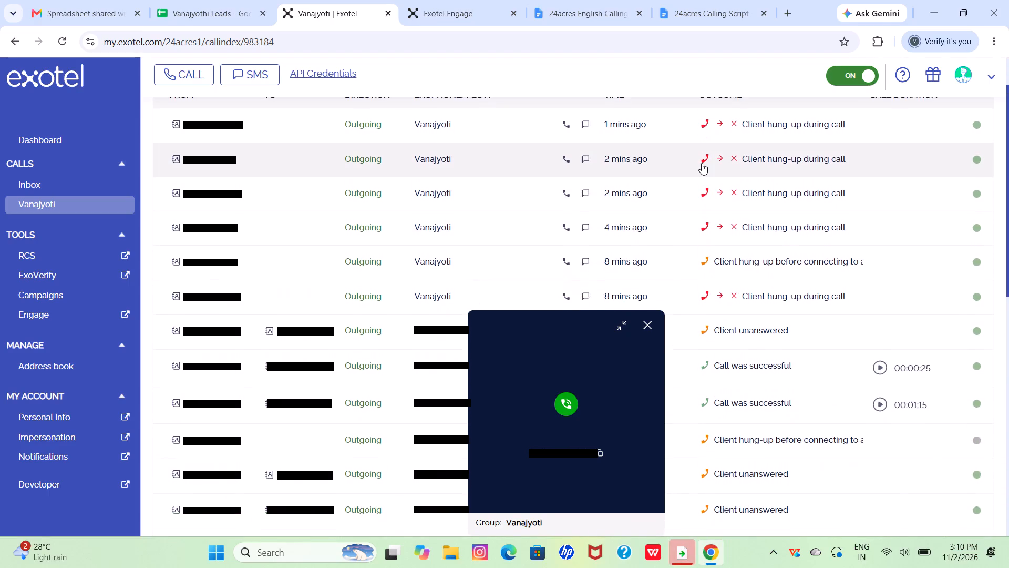
scroll(702, 163, up, 3)
scroll(702, 163, left, 6)
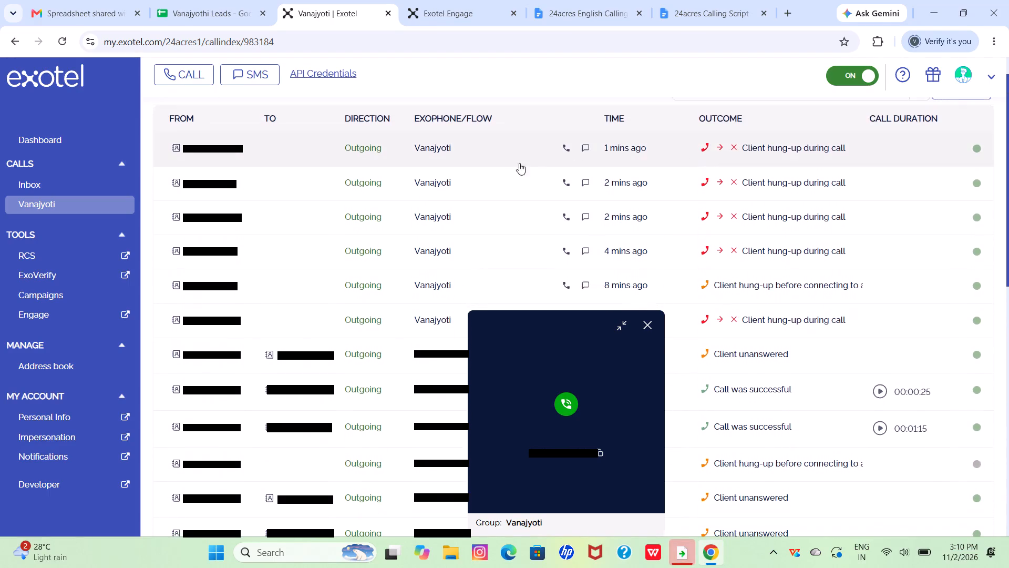
scroll(510, 167, up, 3)
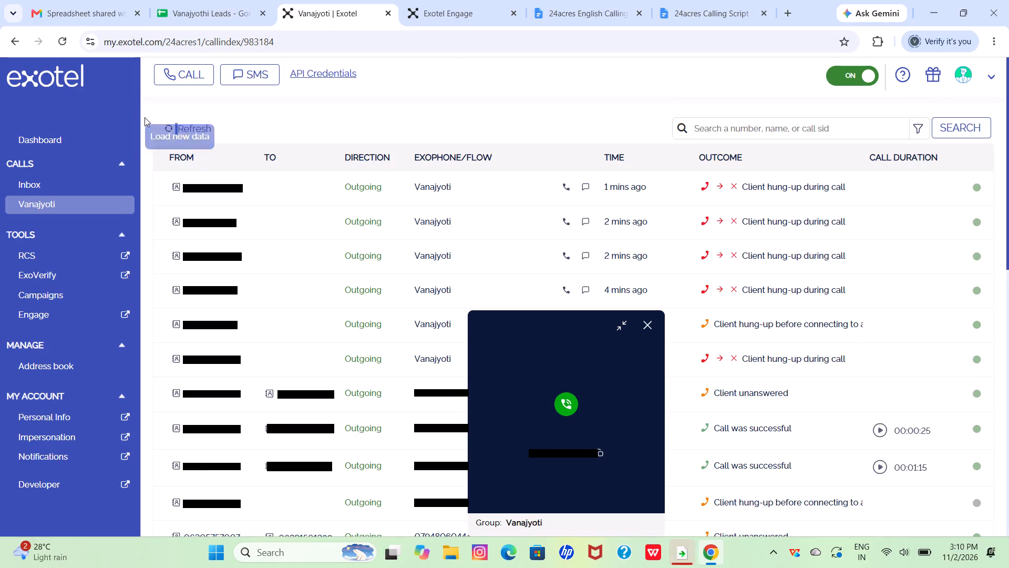
triple_click(181, 118)
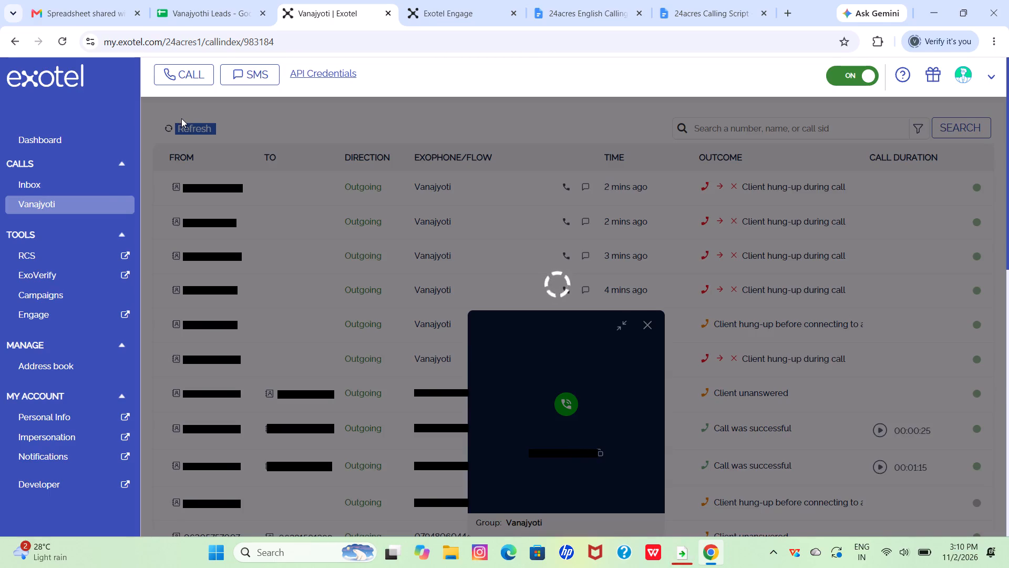
Return to Exotel Engage and check the progress of the vanajyothi NA OCT29 campaign.
click(455, 0)
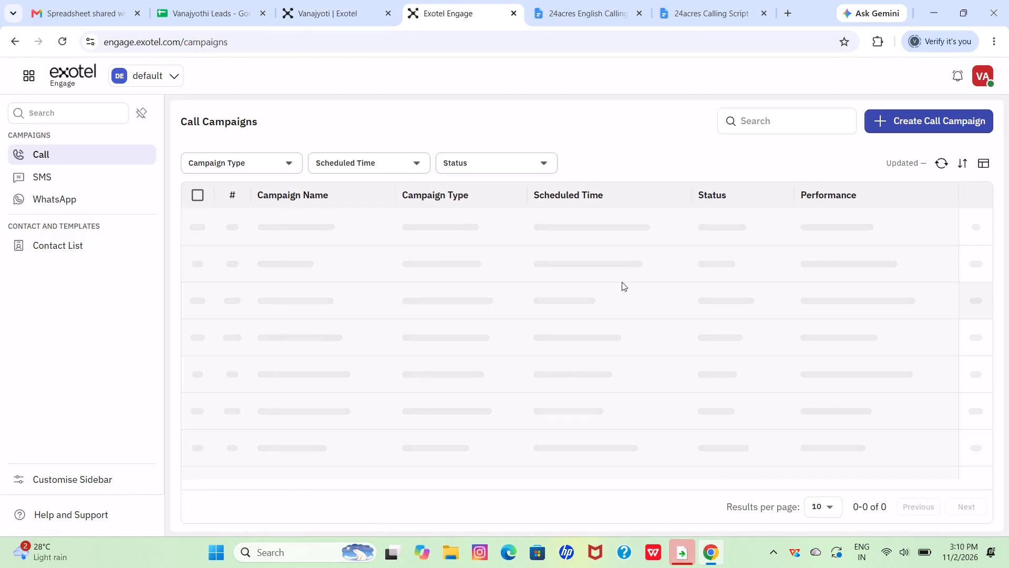
scroll(622, 282, down, 2)
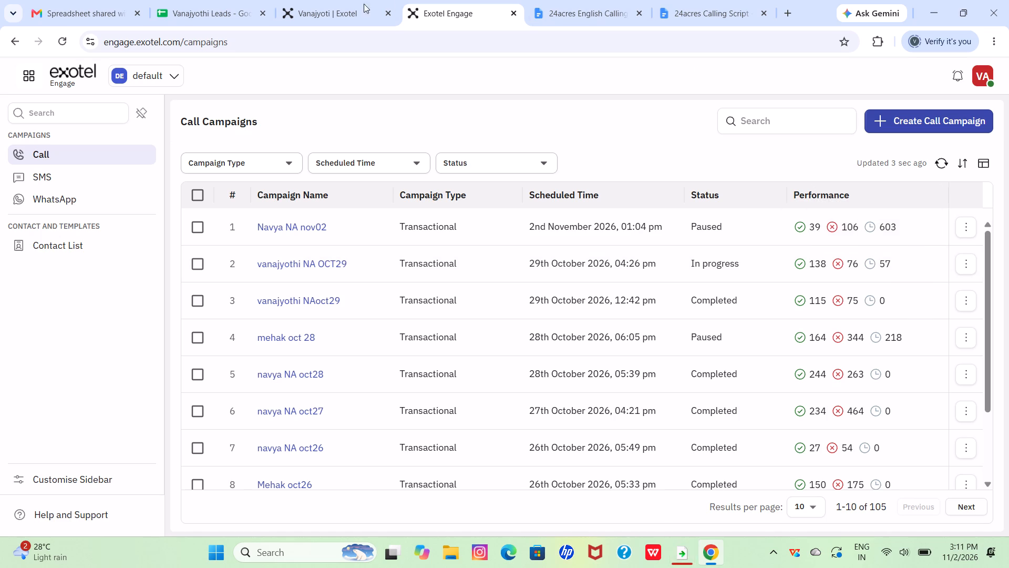
Switch to the Exotel Vanajyoti call log, refresh it and review the latest outgoing calls.
click(340, 7)
double_click(186, 133)
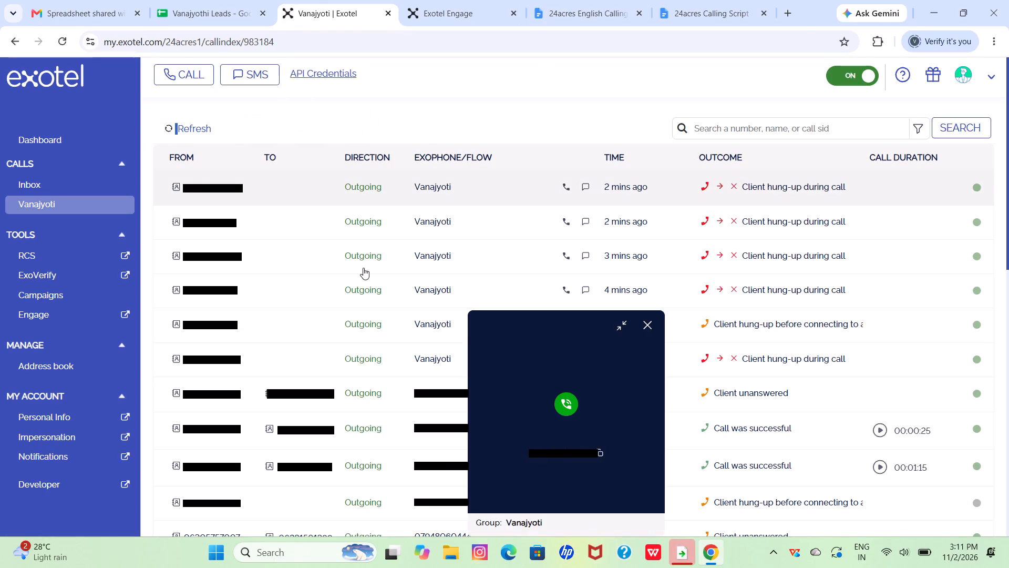
scroll(363, 268, right, 2)
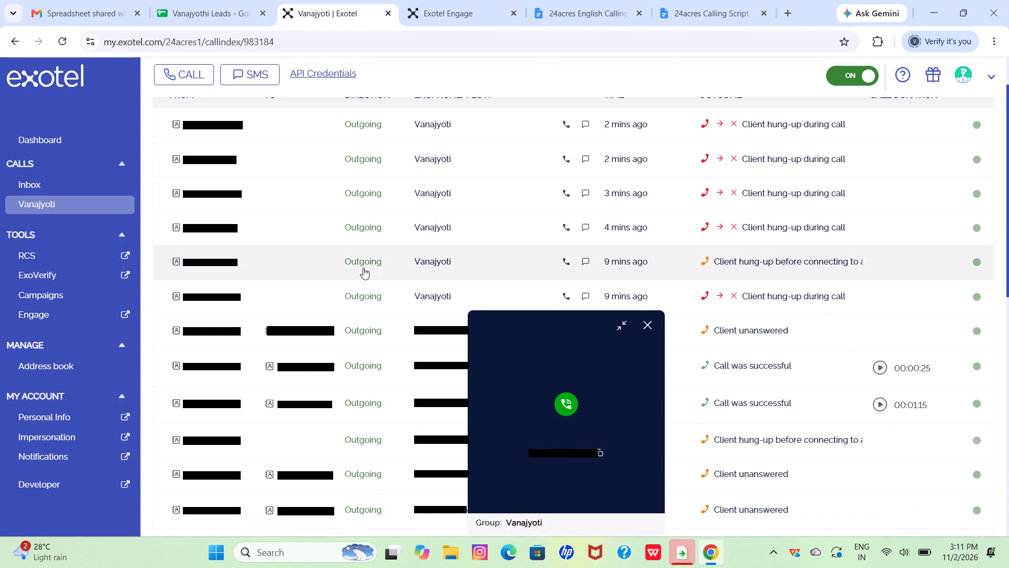
scroll(363, 268, up, 2)
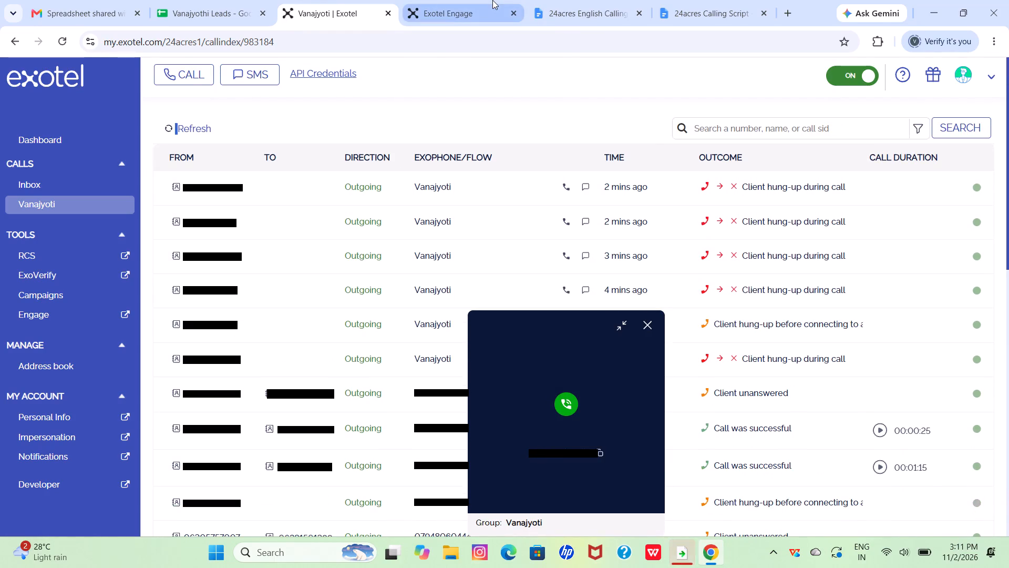
Return to Exotel Engage and reload the Call Campaigns list.
click(449, 2)
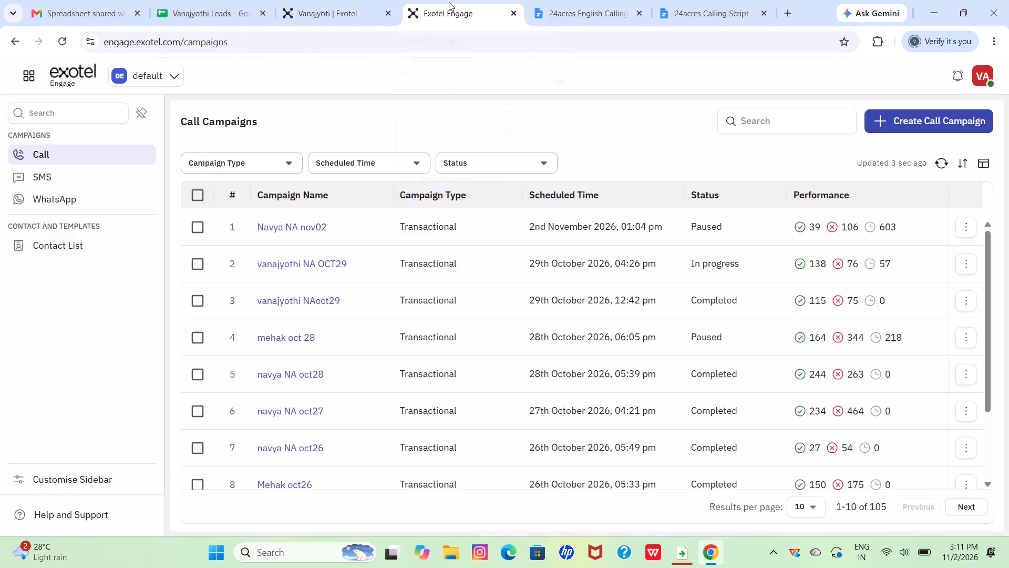
click(64, 39)
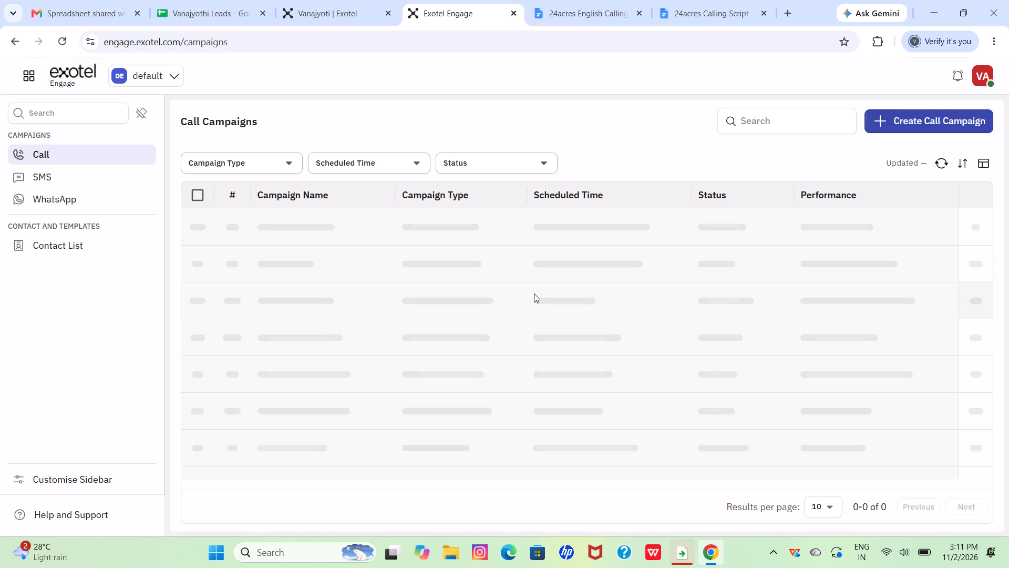
Switch to the Exotel Vanajyoti call log and refresh it to look for new calls.
click(341, 0)
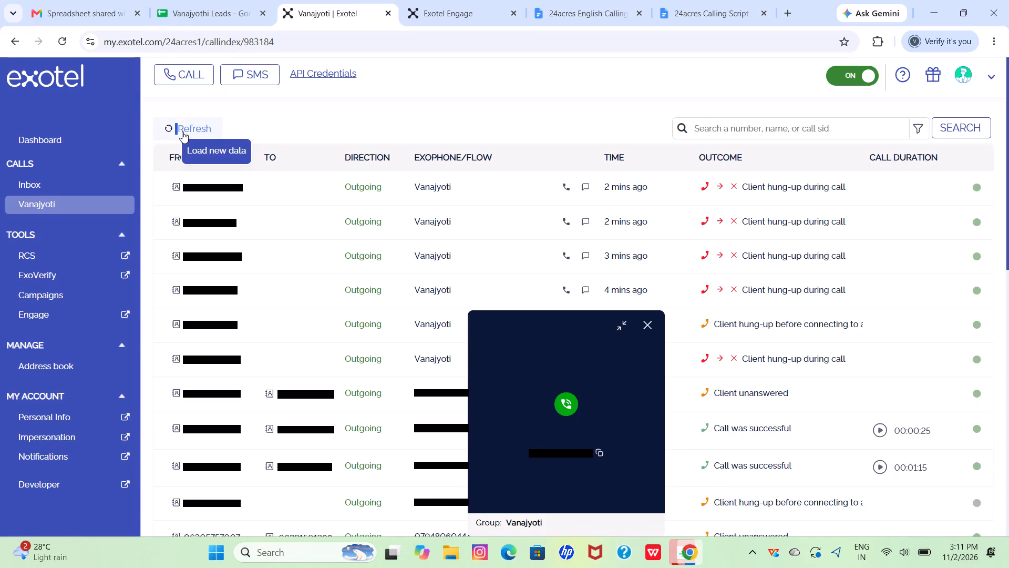
click(182, 131)
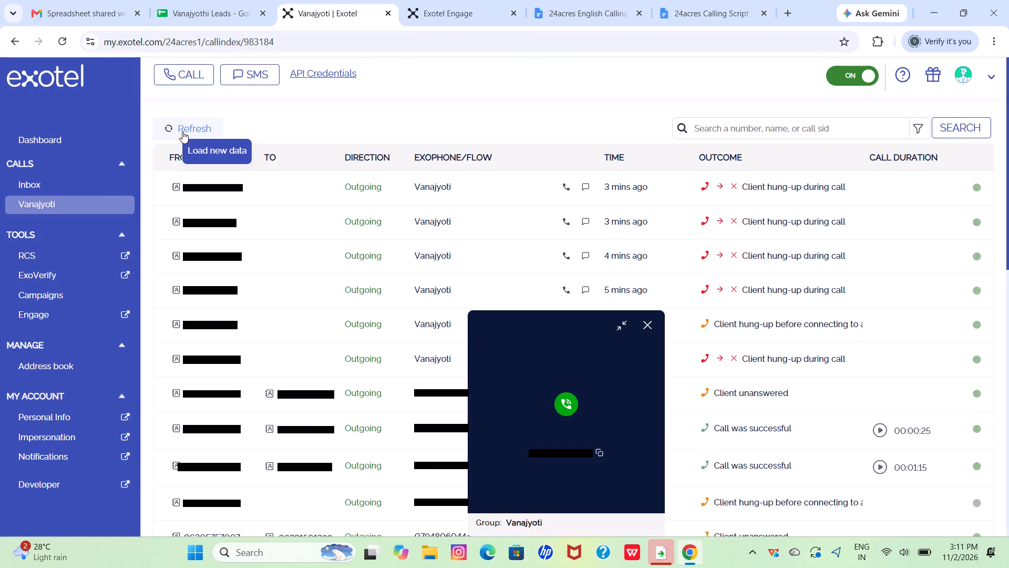
double_click(182, 131)
Switch back to Exotel Engage to check the Call Campaigns list.
click(467, 0)
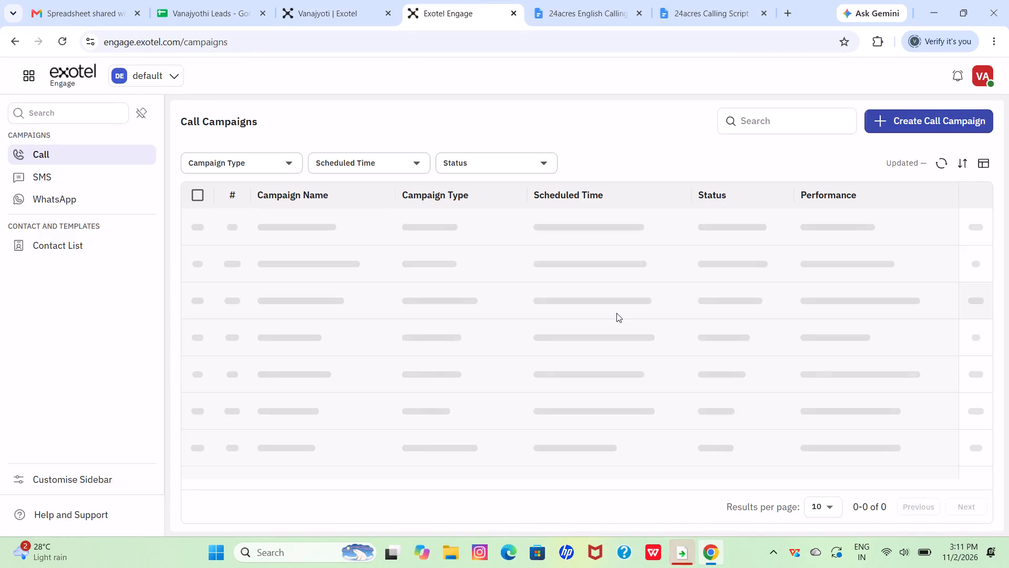
scroll(616, 313, down, 1)
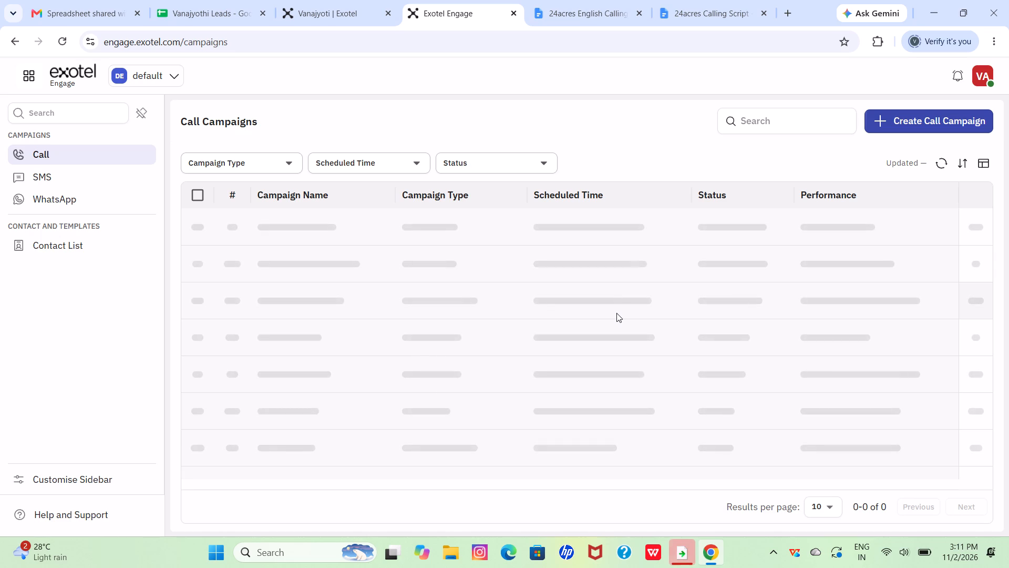
Switch to the Vanajyothi Leads spreadsheet and copy the phone number of the nagole lead in row 56.
click(284, 0)
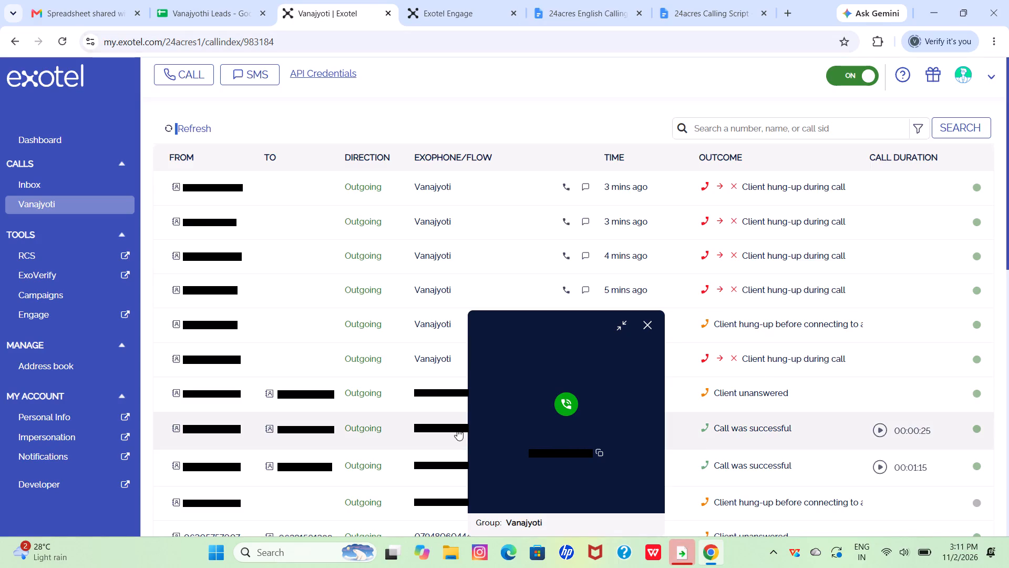
click(265, 0)
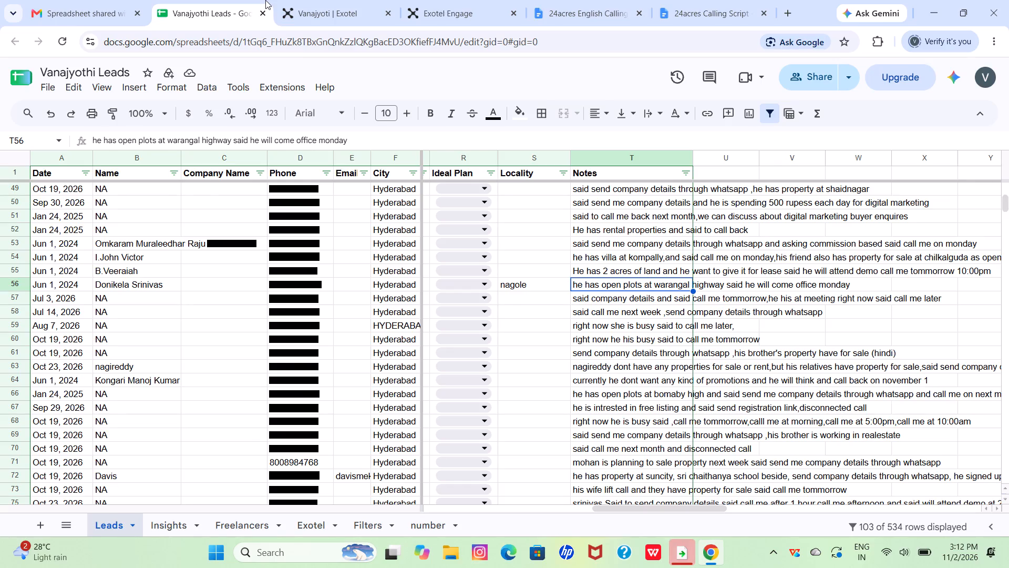
click(536, 293)
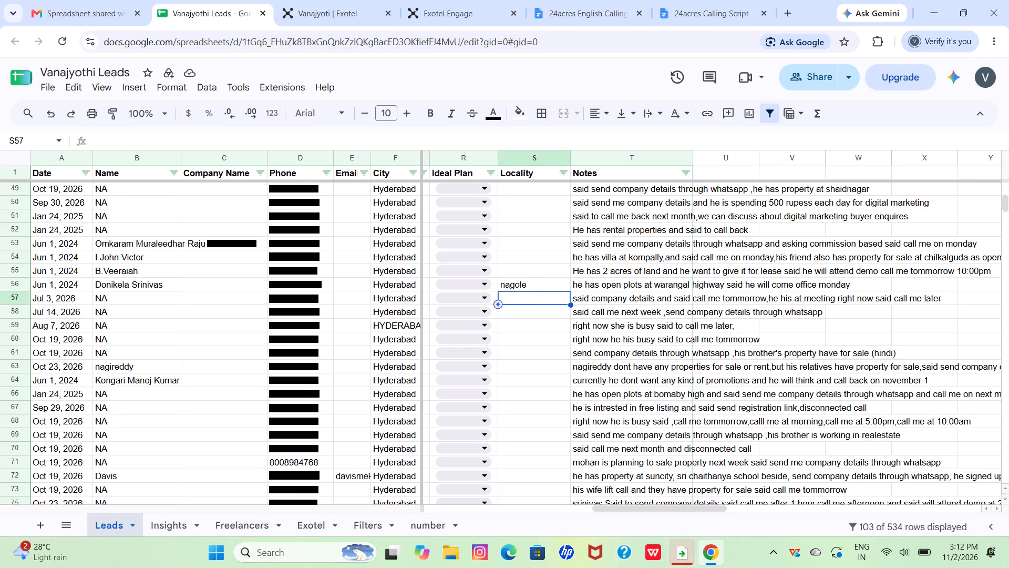
click(529, 283)
click(308, 280)
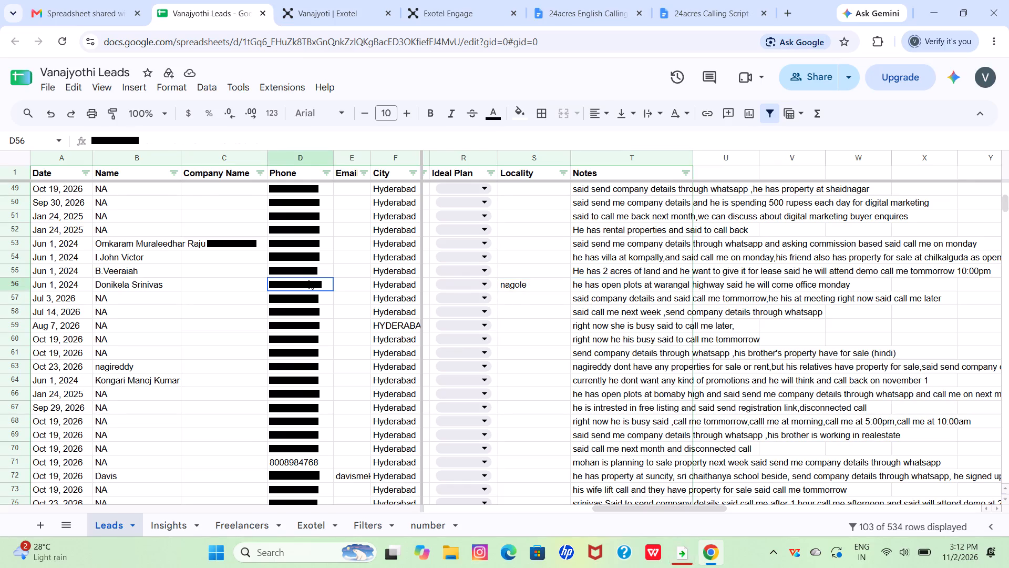
scroll(308, 280, right, 9)
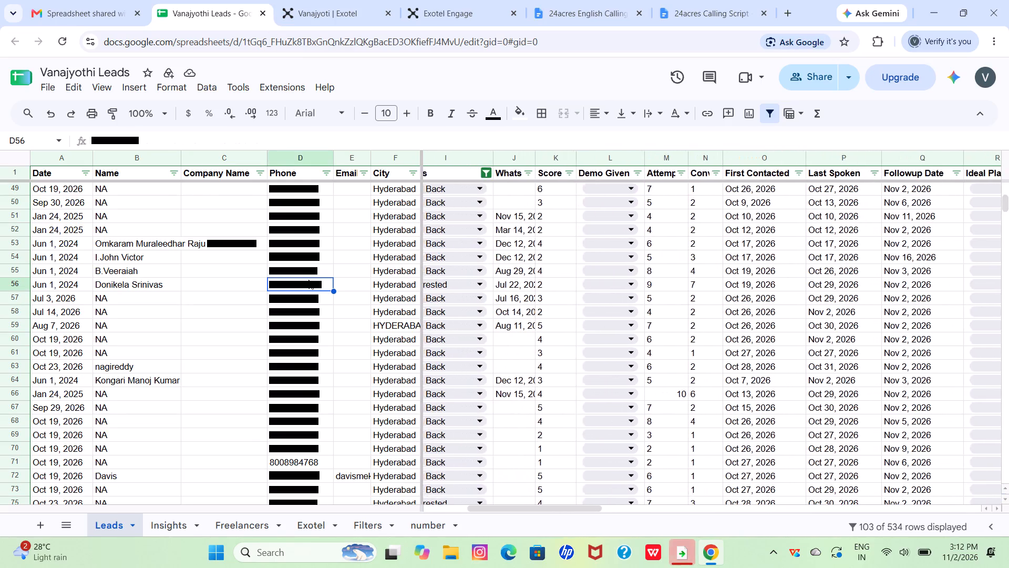
key(ctrl+c)
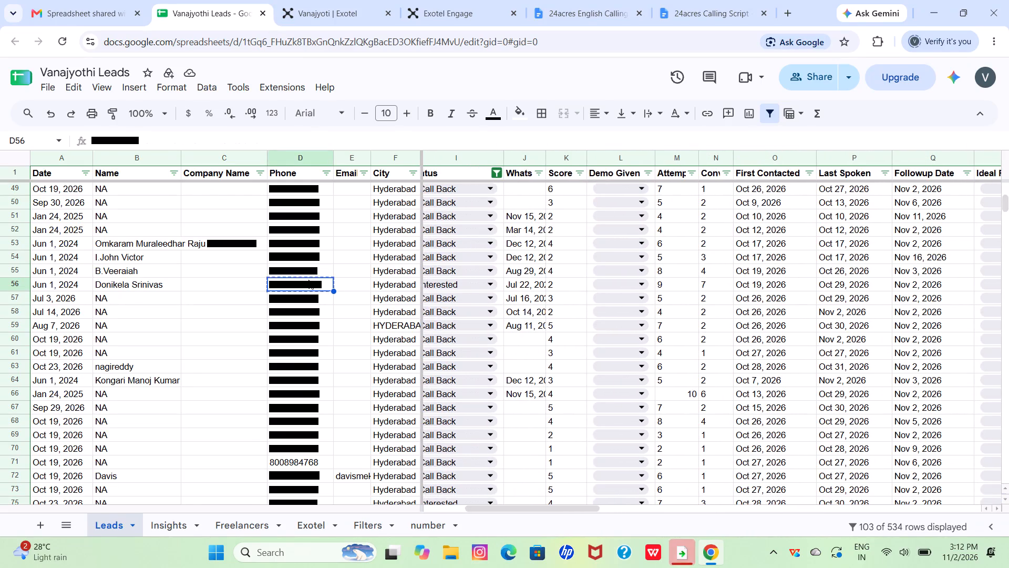
Place an outgoing call in Exotel to the number copied from the nagole lead.
click(339, 0)
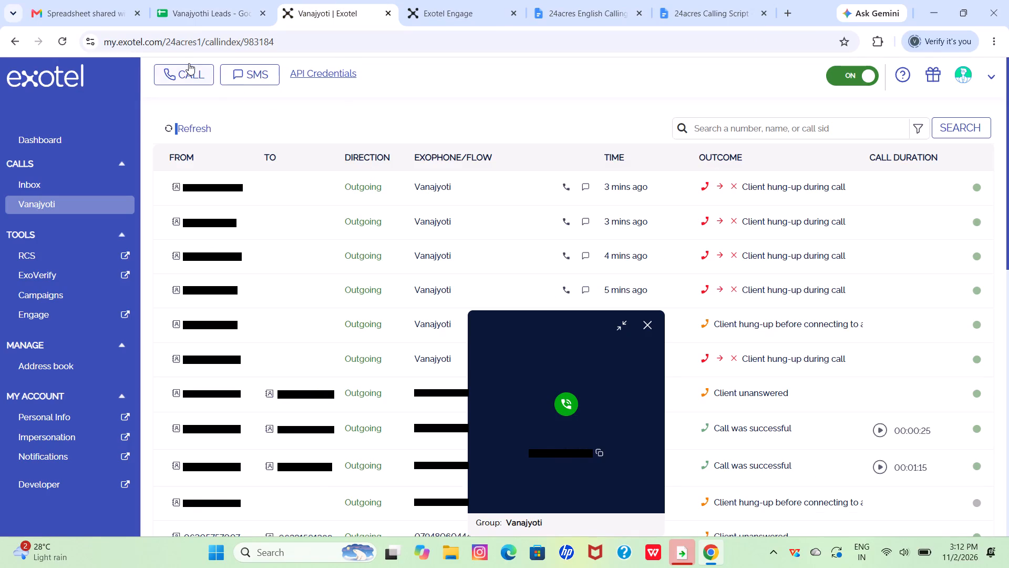
click(189, 63)
click(195, 79)
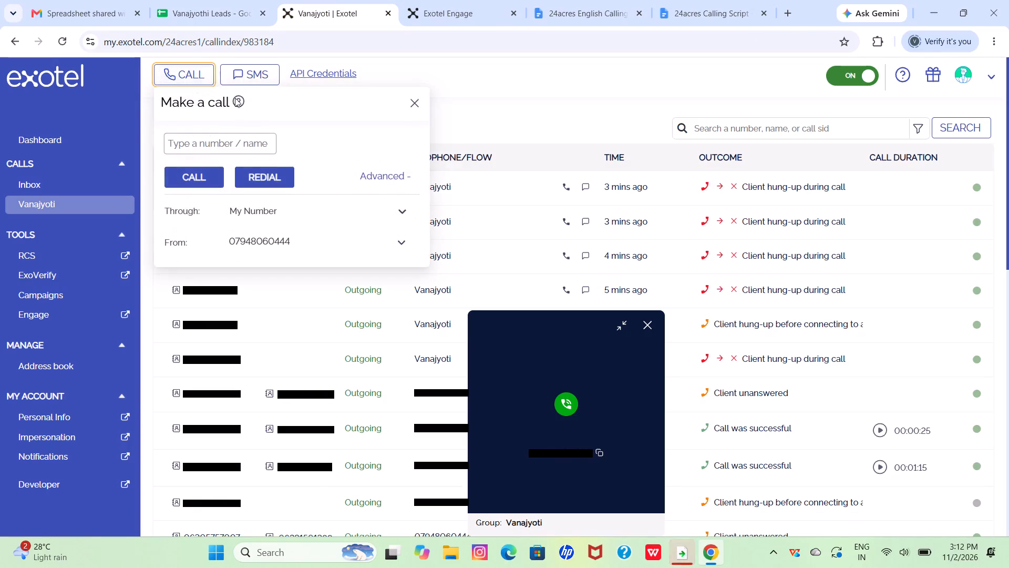
click(258, 147)
key(ctrl+v)
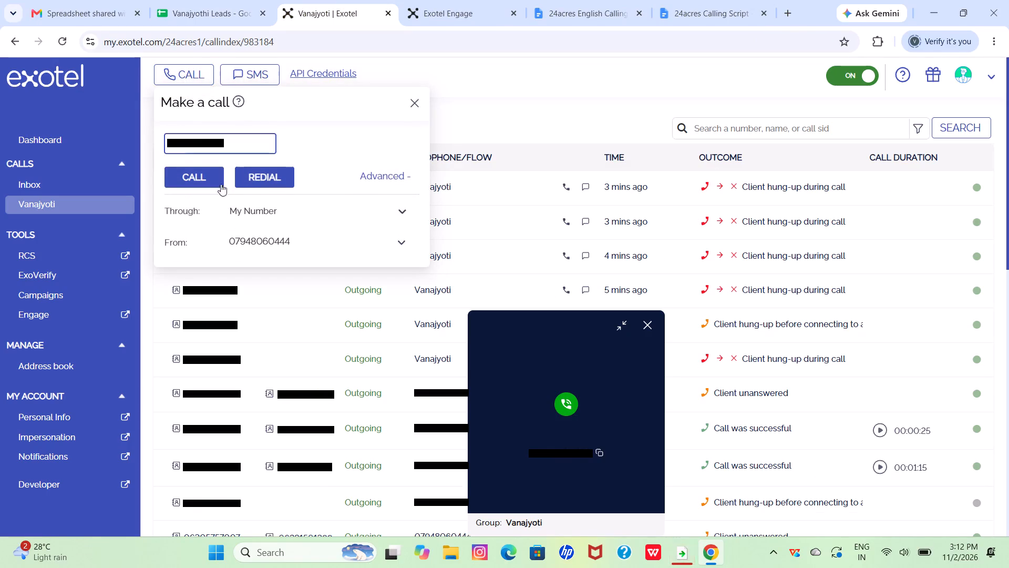
click(213, 178)
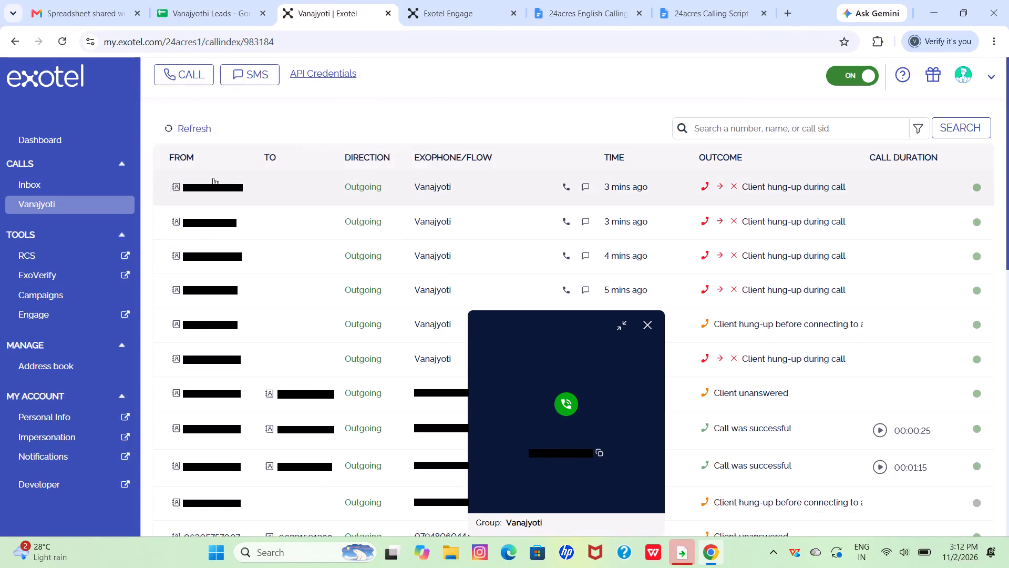
Refresh the Vanajyoti call log to check for the newly placed call.
click(205, 111)
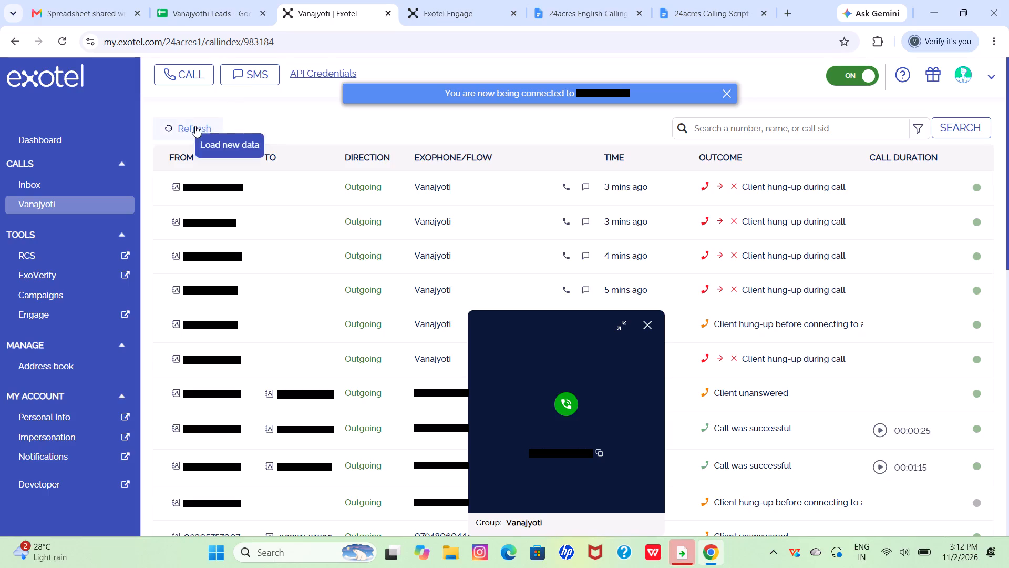
triple_click(195, 126)
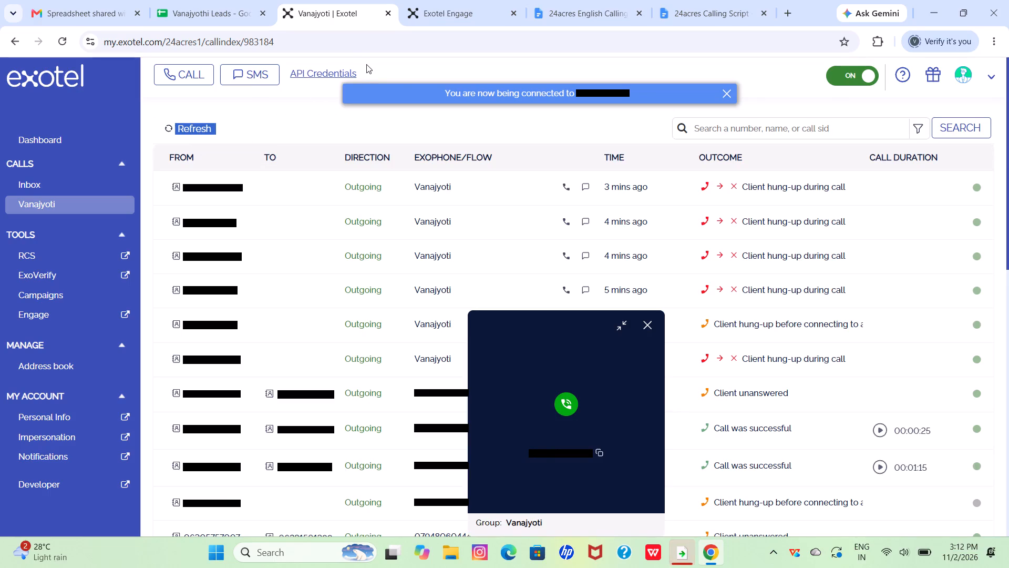
Switch to Exotel Engage to check the status and performance of the vanajyothi NA OCT29 campaign.
click(426, 0)
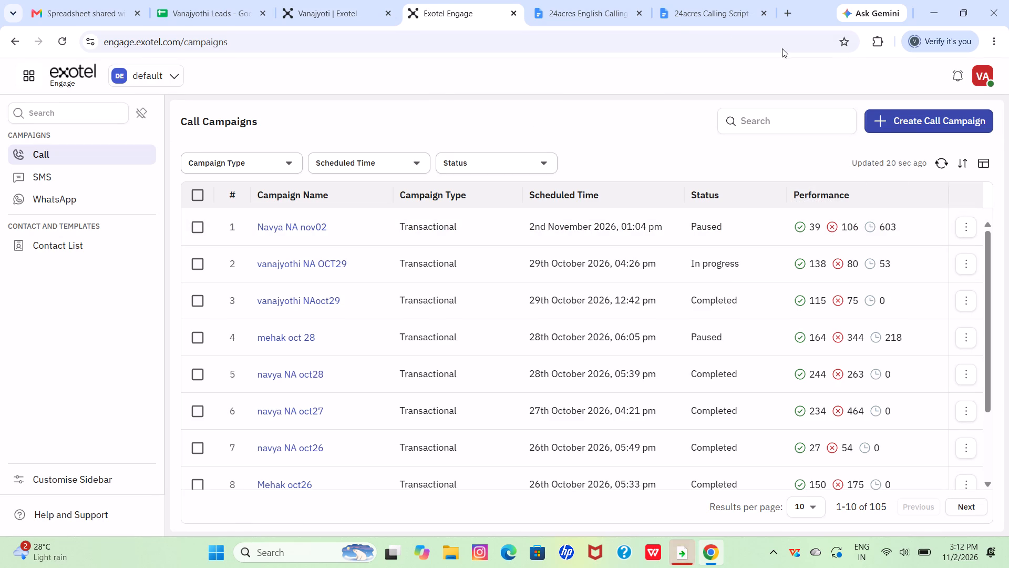
Open the 24acres English Calling Script – Follow-Up Calls document.
click(596, 0)
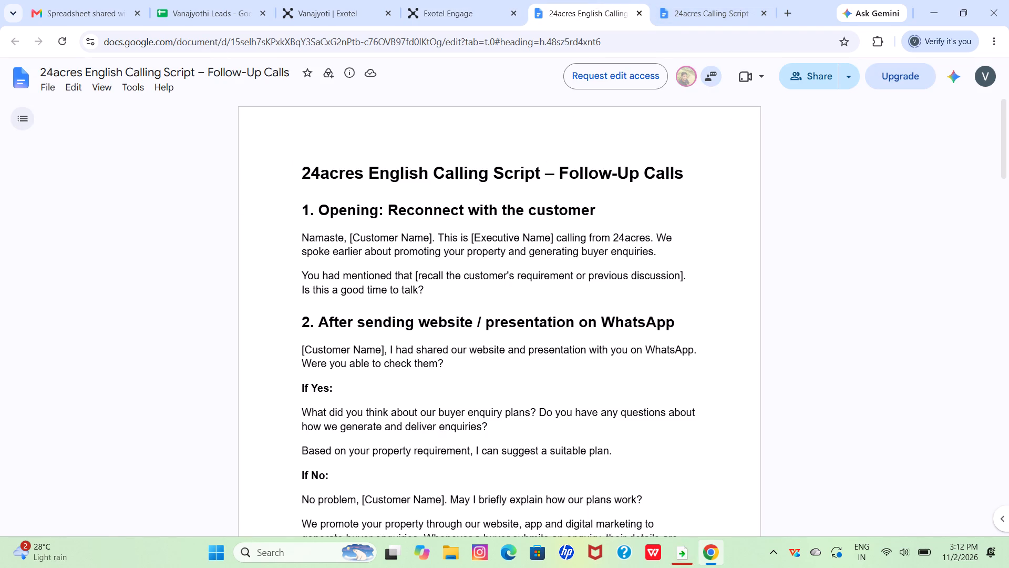
Read the opening of the Follow-Up Calls script and switch to the 24acres Calling Script - First Call document.
scroll(519, 332, down, 1)
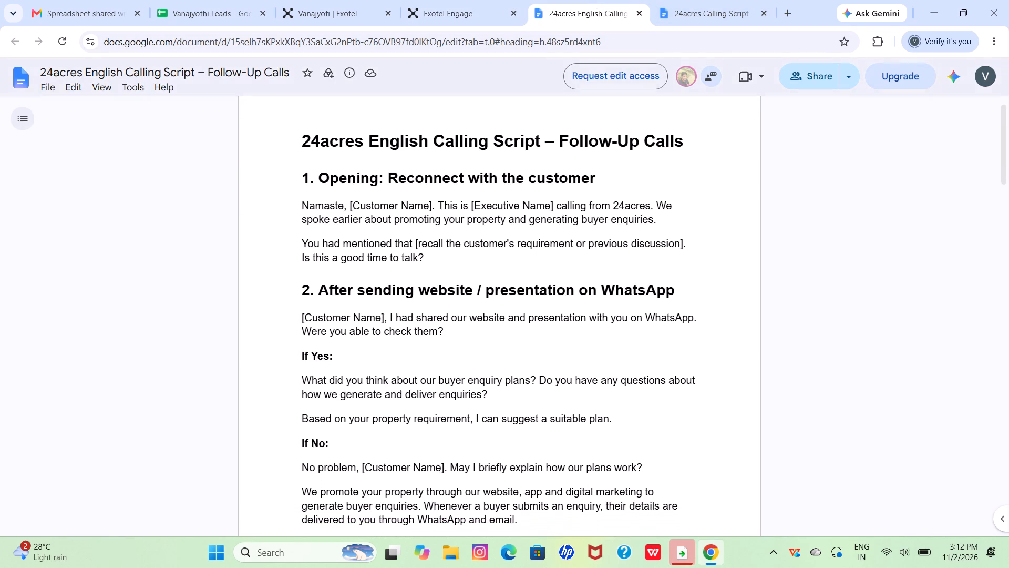
scroll(519, 332, down, 1)
click(677, 0)
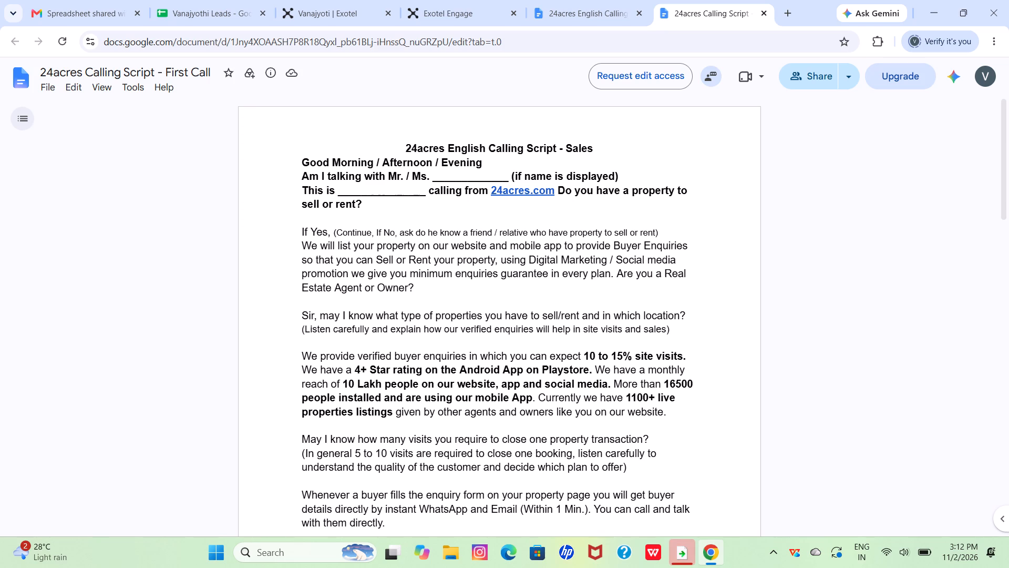
Glance at the Exotel Engage campaigns, and refresh the Vanajyoti call log to check for new calls.
click(449, 5)
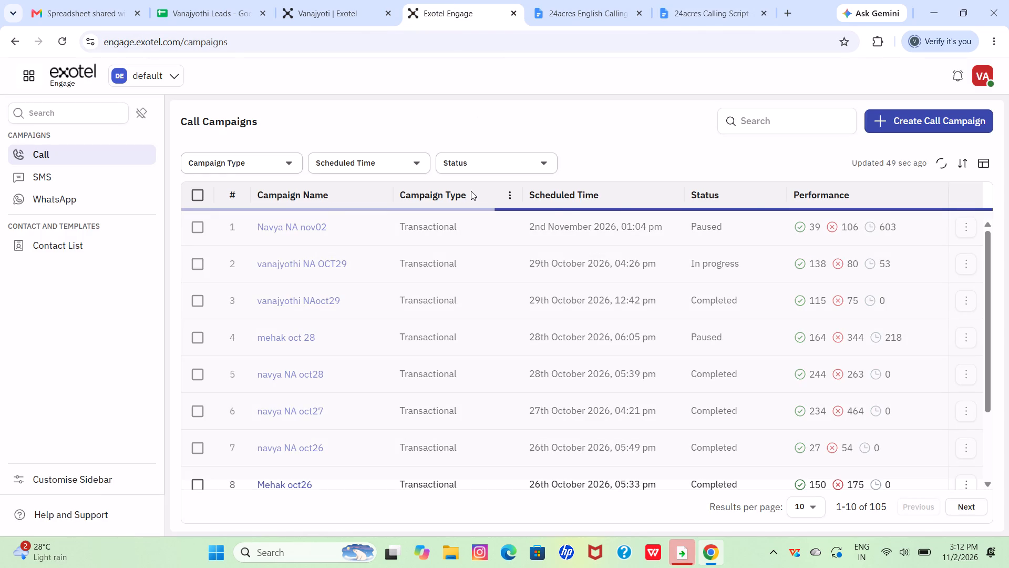
click(323, 7)
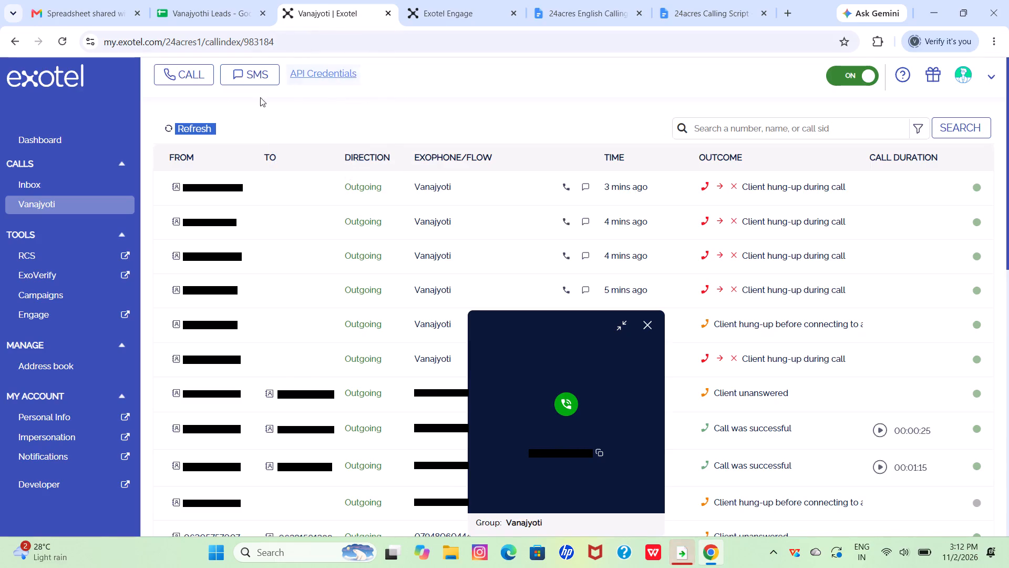
triple_click(200, 128)
click(200, 128)
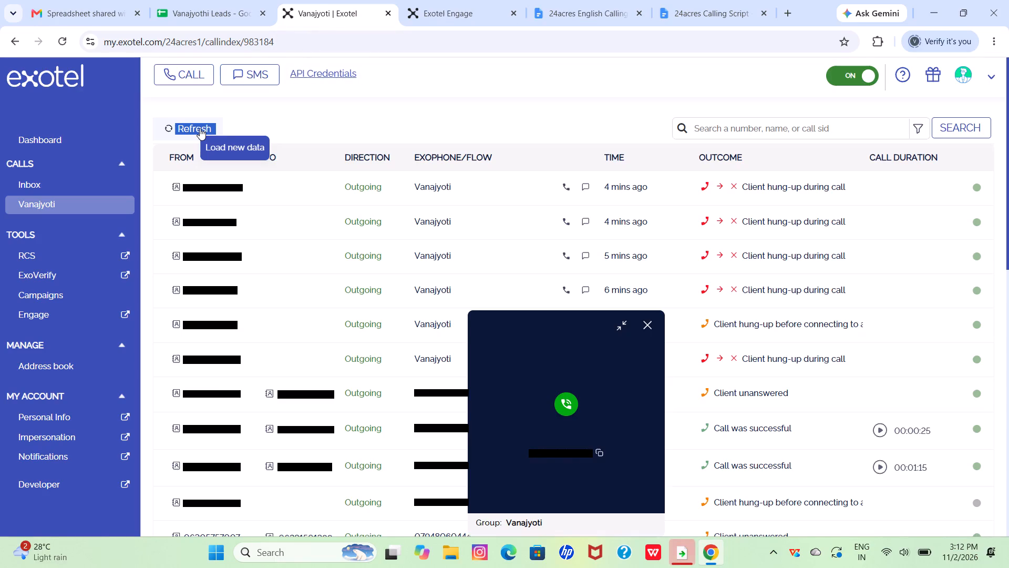
triple_click(200, 128)
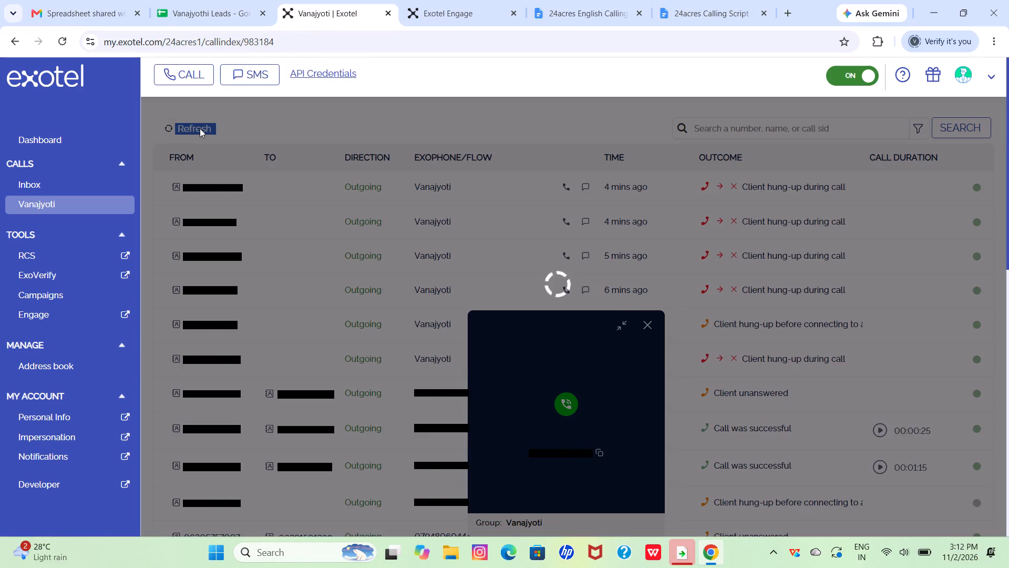
Reload the Call Campaigns page in Exotel Engage.
click(477, 0)
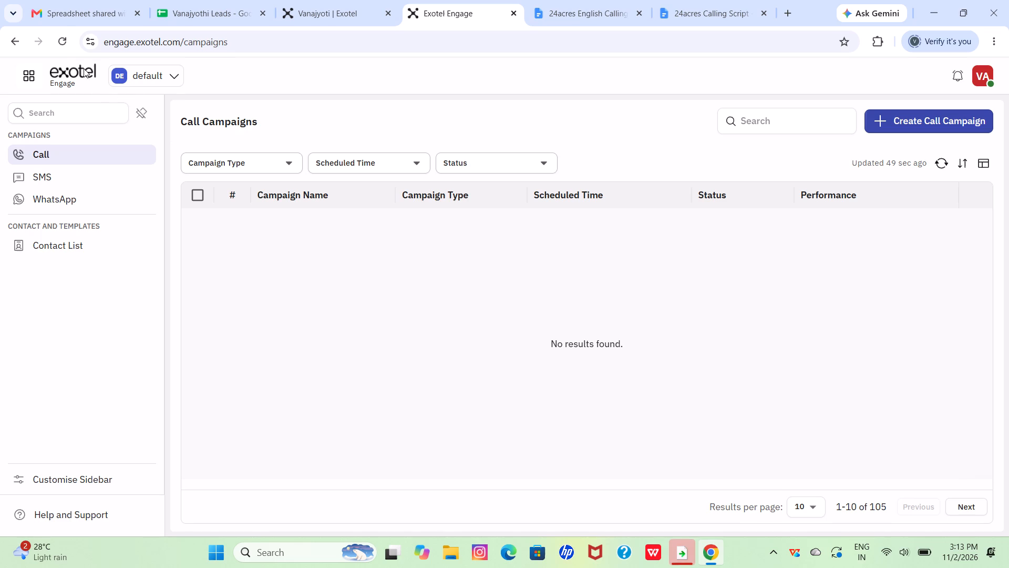
click(55, 43)
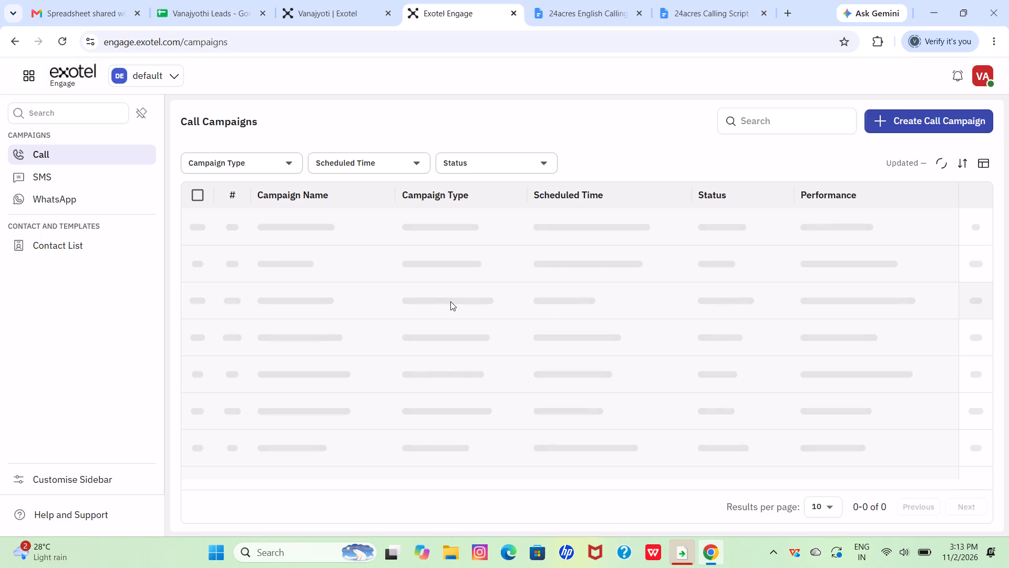
Look through the Vanajyoti call log in Exotel and refresh it to check for new calls.
click(339, 0)
scroll(668, 286, down, 1)
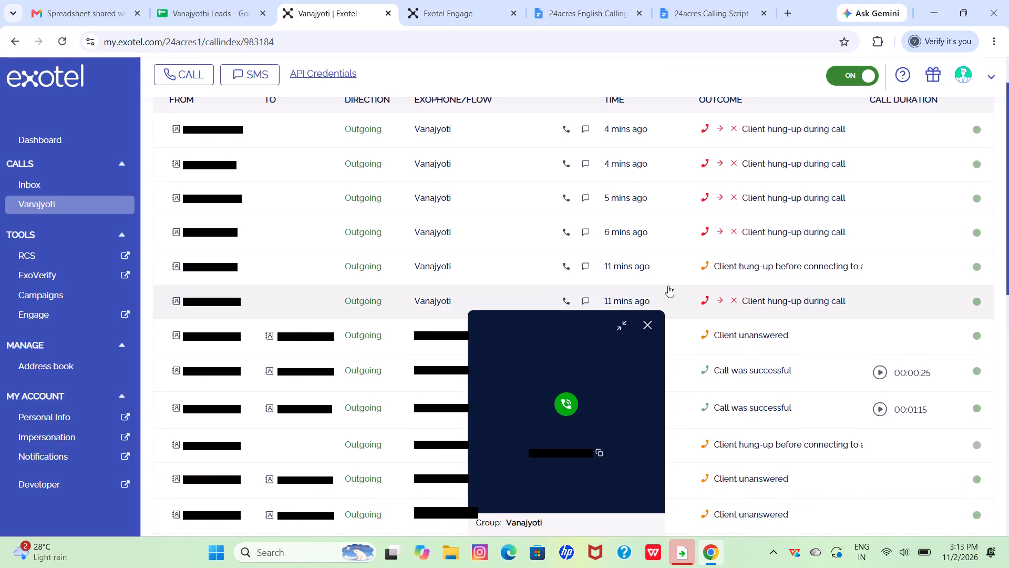
scroll(668, 286, down, 2)
scroll(668, 286, up, 3)
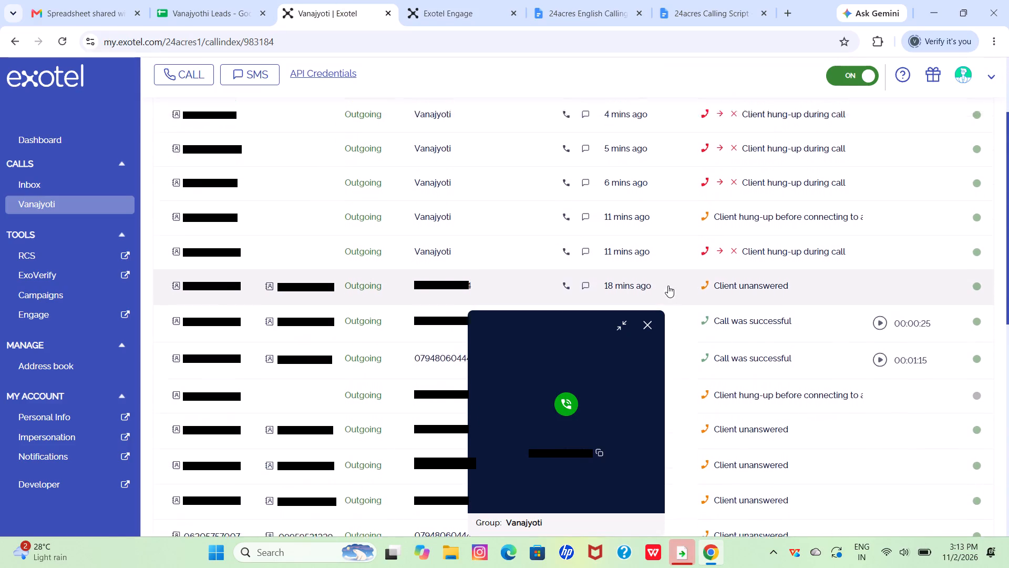
scroll(668, 286, up, 6)
triple_click(197, 120)
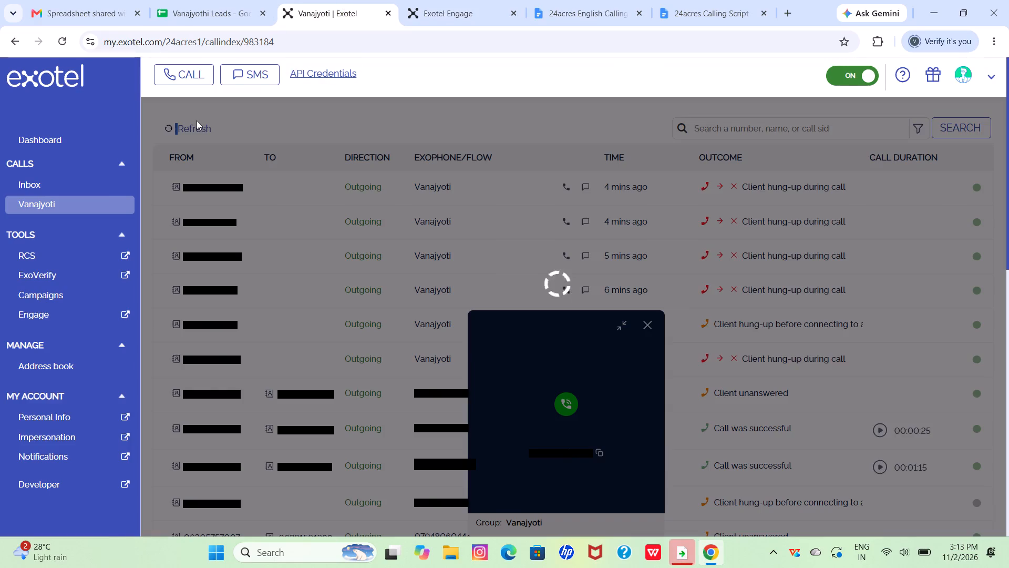
double_click(197, 120)
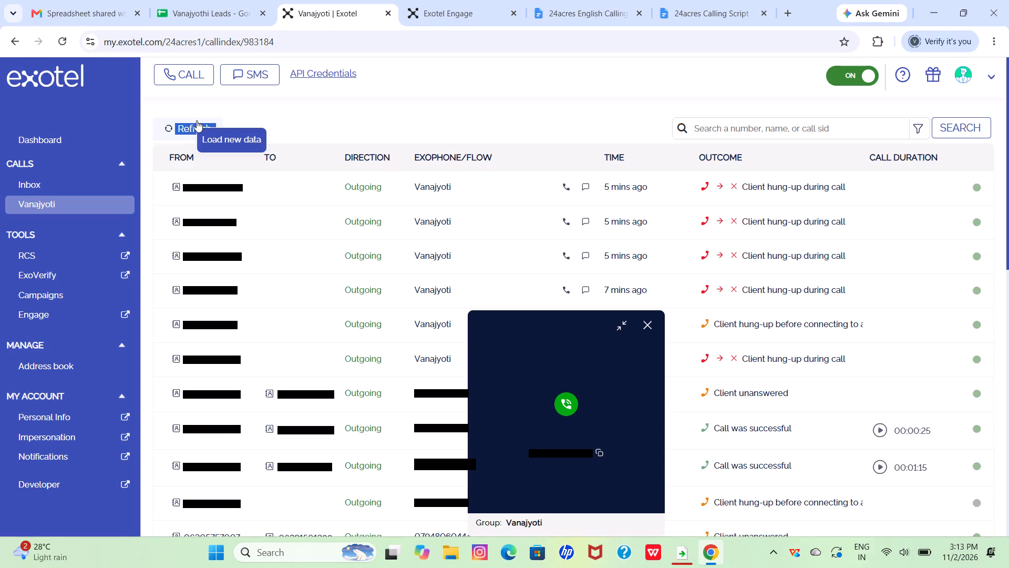
Check the Call Campaigns list in Exotel Engage.
click(474, 5)
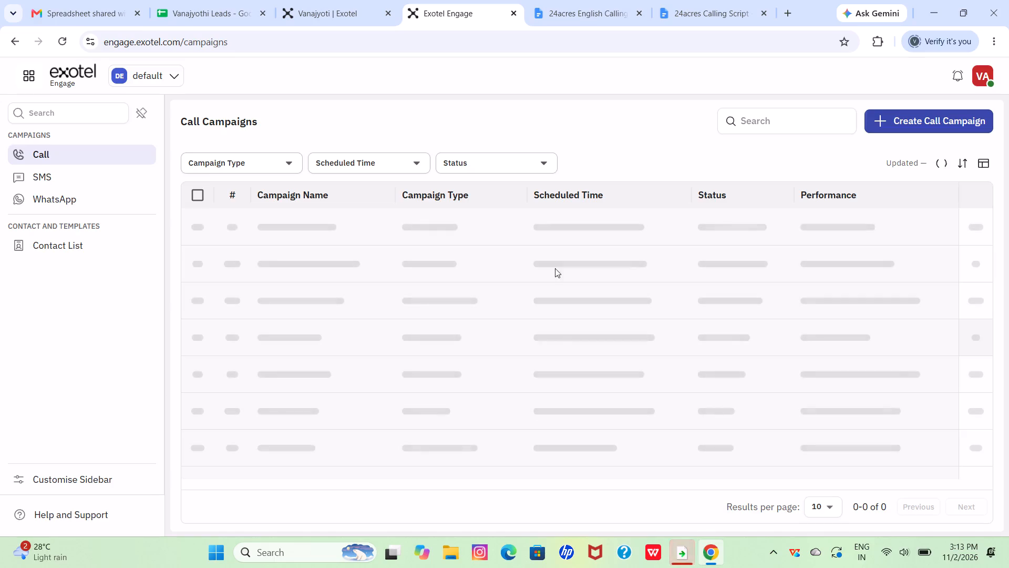
Dismiss the call pop-up covering the Vanajyoti call log, leaving no call details open.
click(330, 0)
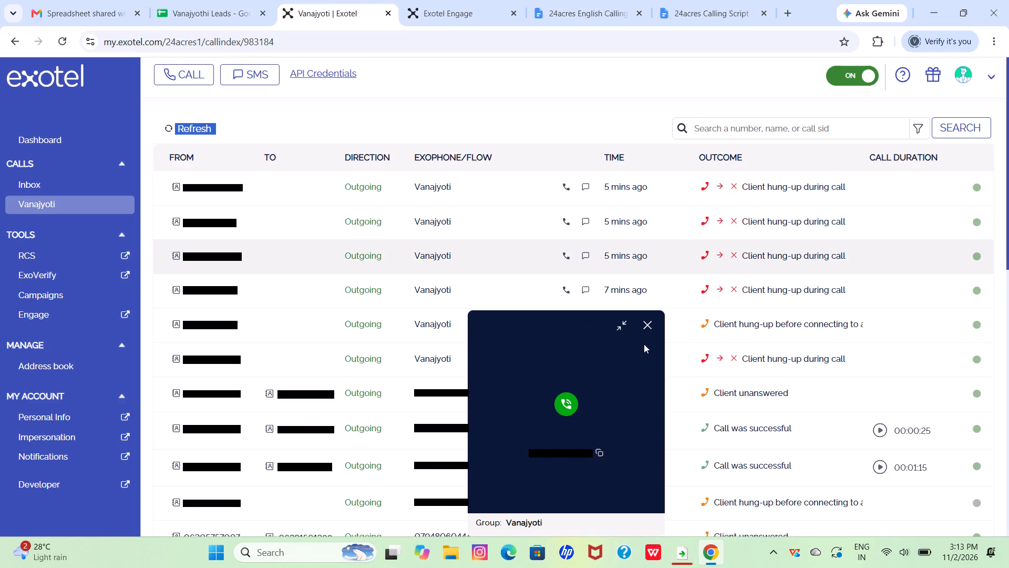
click(641, 323)
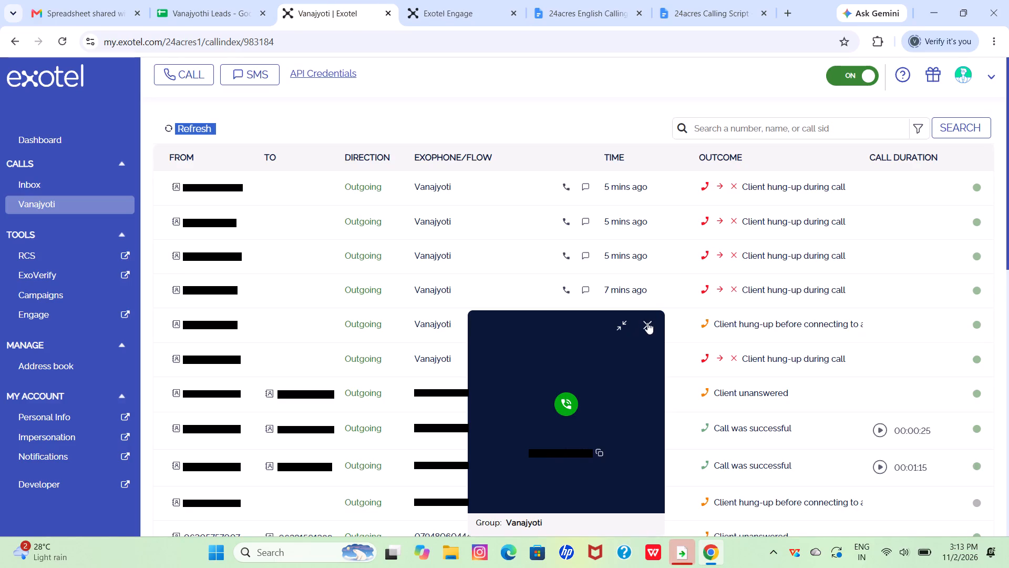
double_click(647, 322)
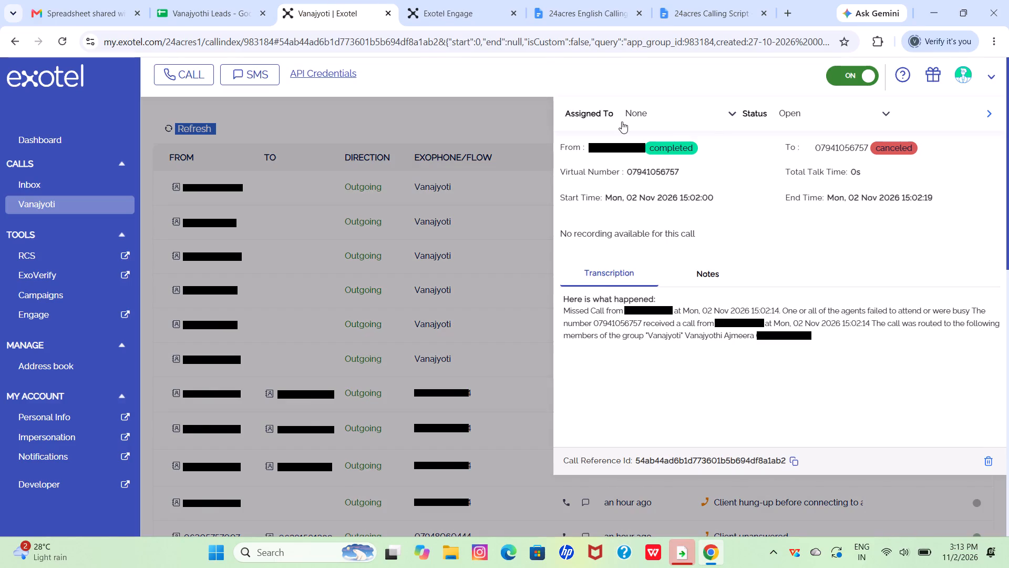
click(982, 116)
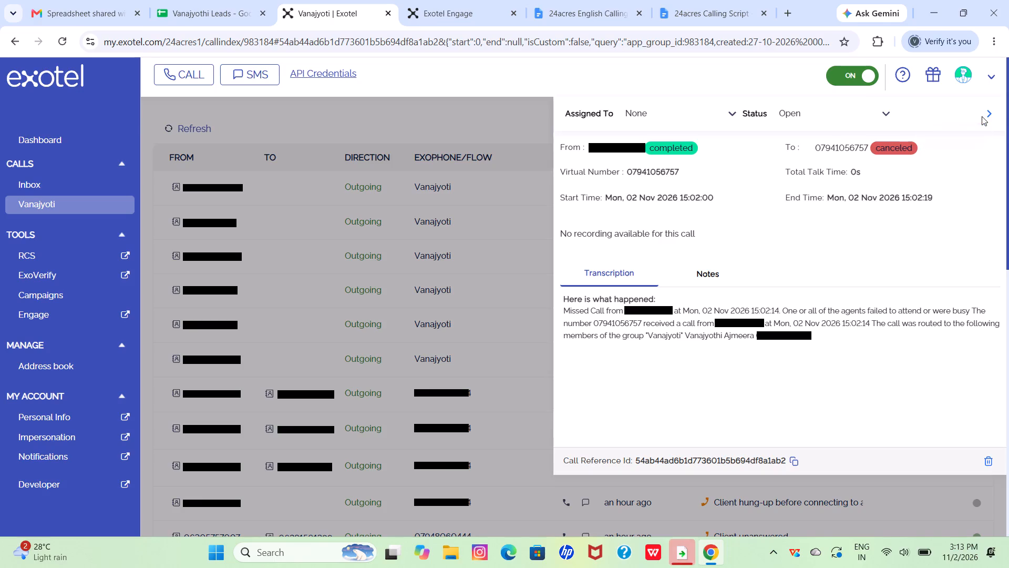
click(989, 116)
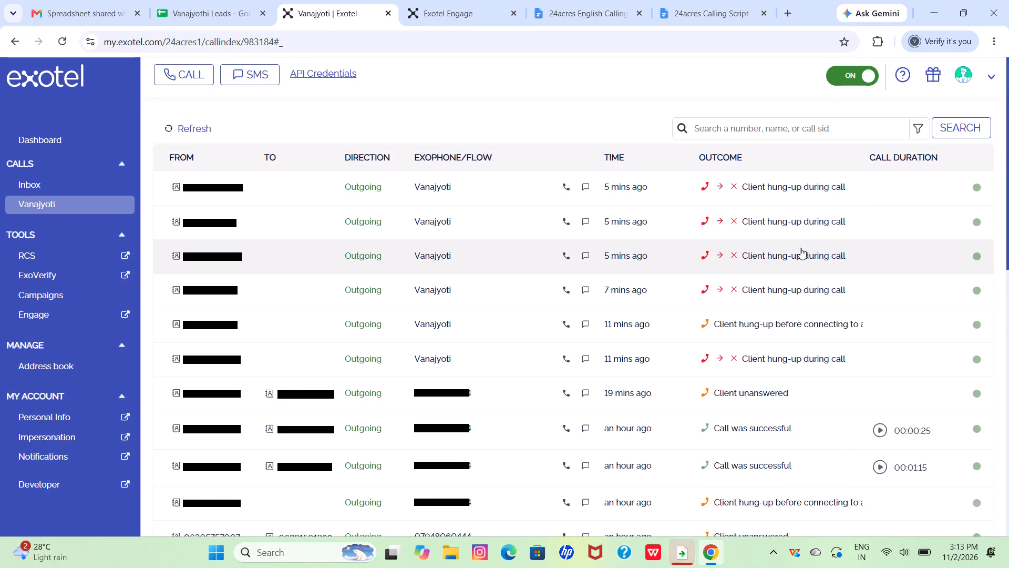
Refresh the Vanajyoti call log to load the latest outgoing calls.
scroll(800, 248, up, 2)
triple_click(184, 124)
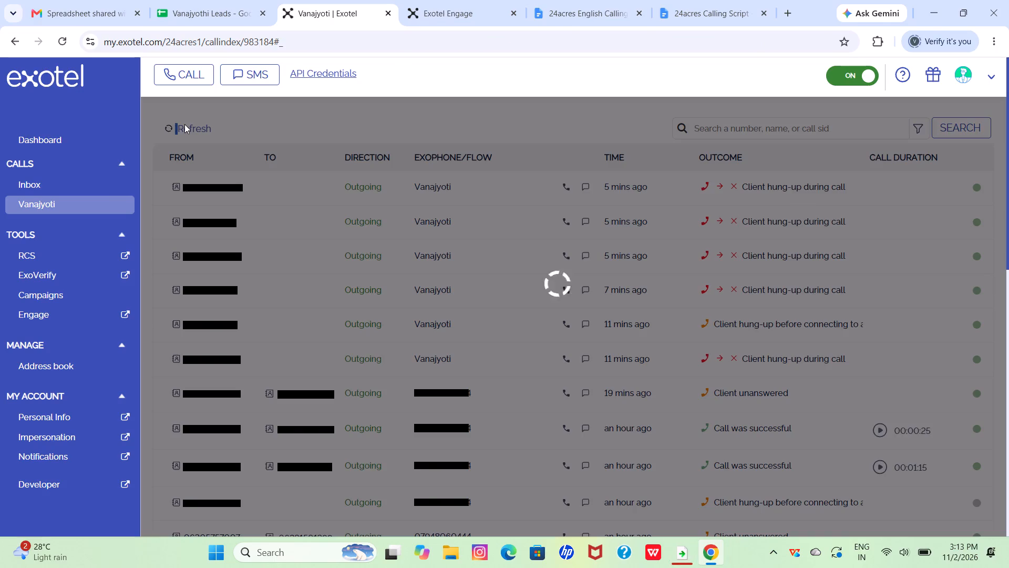
click(184, 124)
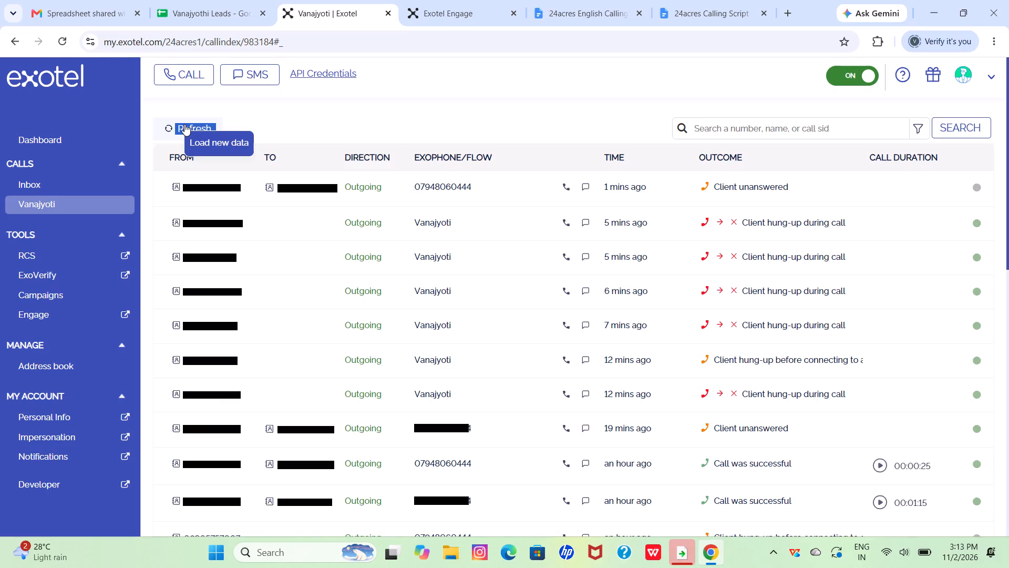
Return to the Call Campaigns list in Exotel Engage and reload the page.
click(469, 0)
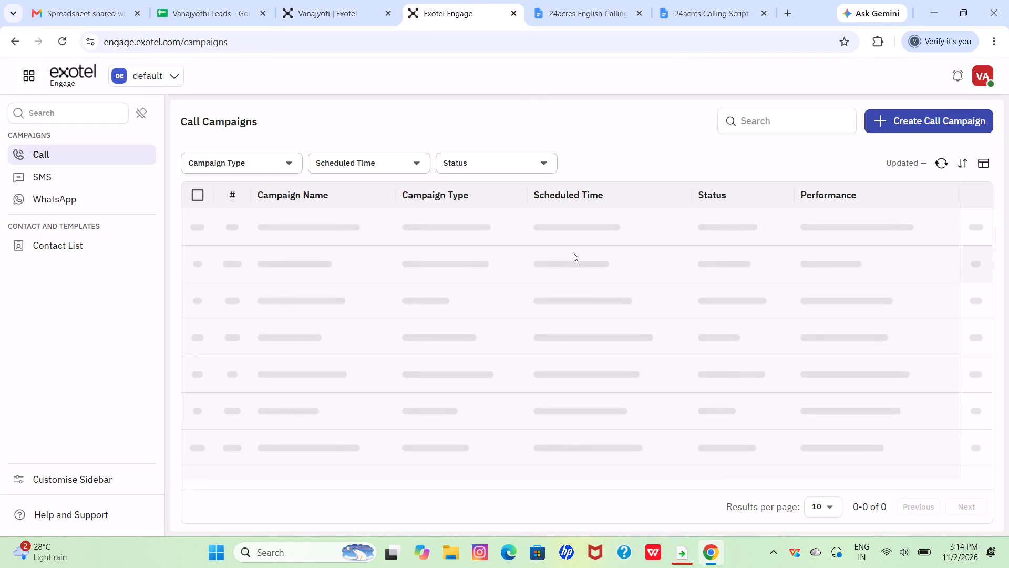
scroll(573, 252, down, 1)
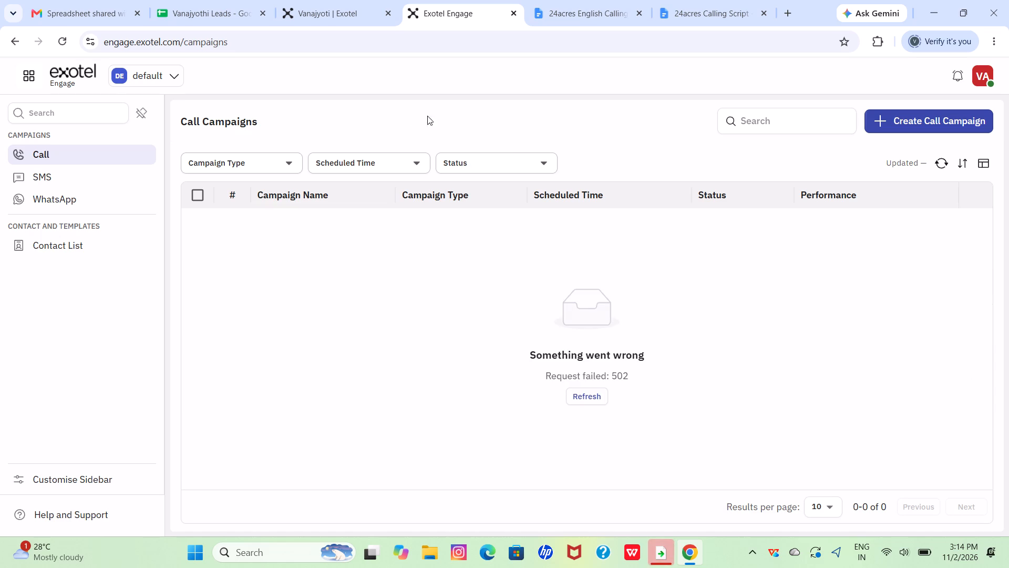
click(64, 40)
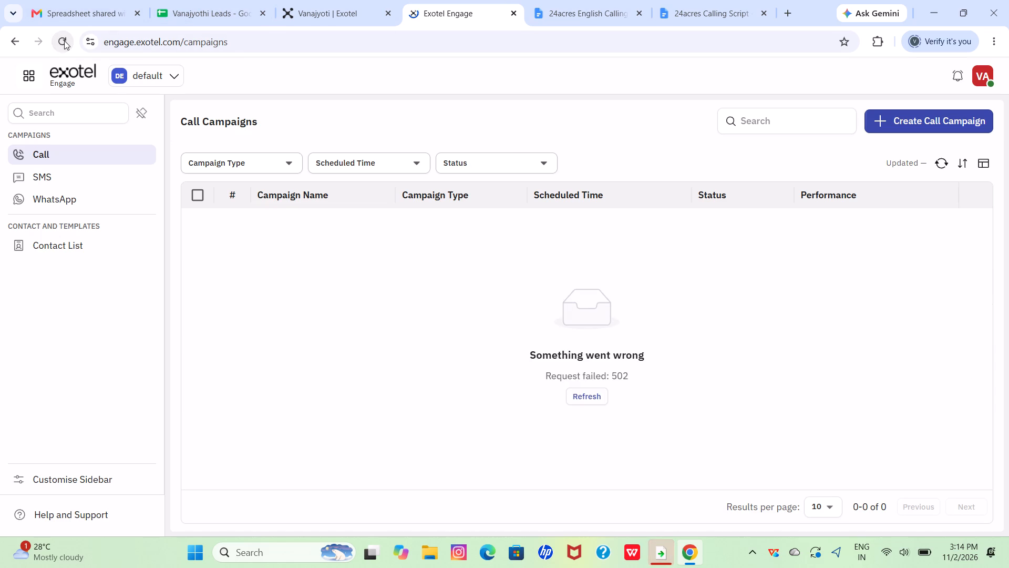
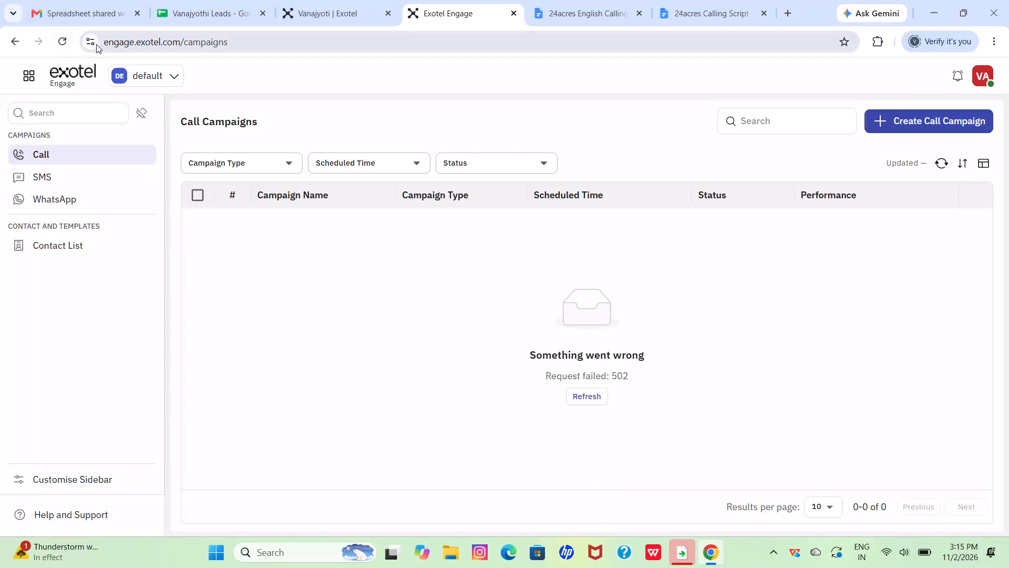
Reload the Call Campaigns list in Exotel Engage.
click(63, 44)
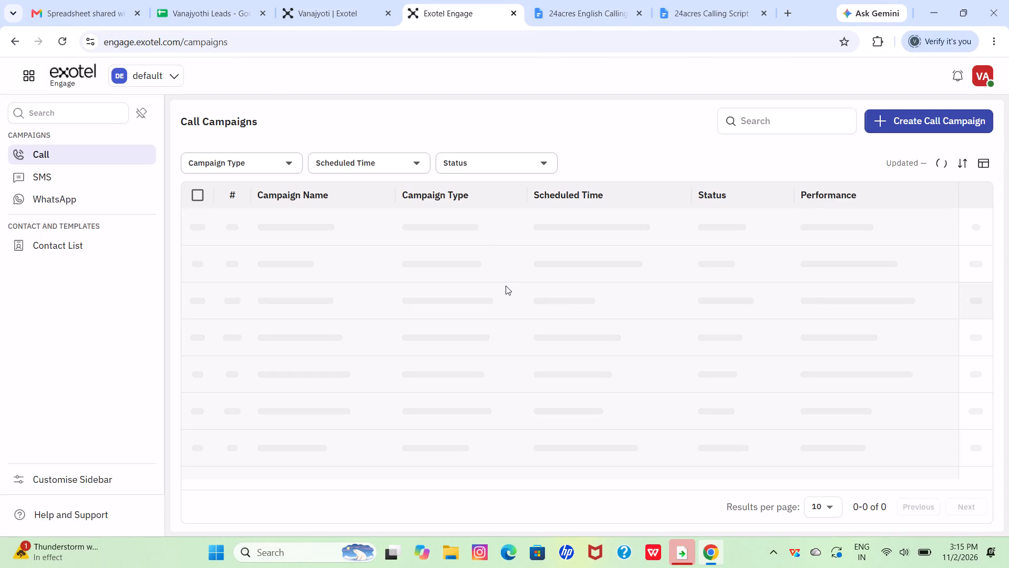
Return to the Vanajyoti call log in Exotel and refresh it to load the latest calls.
click(354, 0)
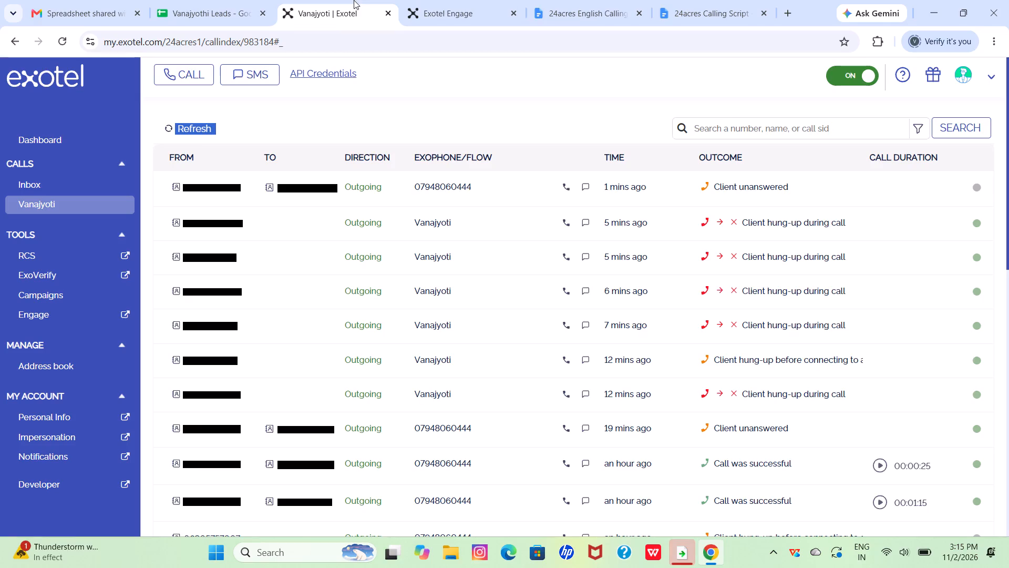
triple_click(195, 116)
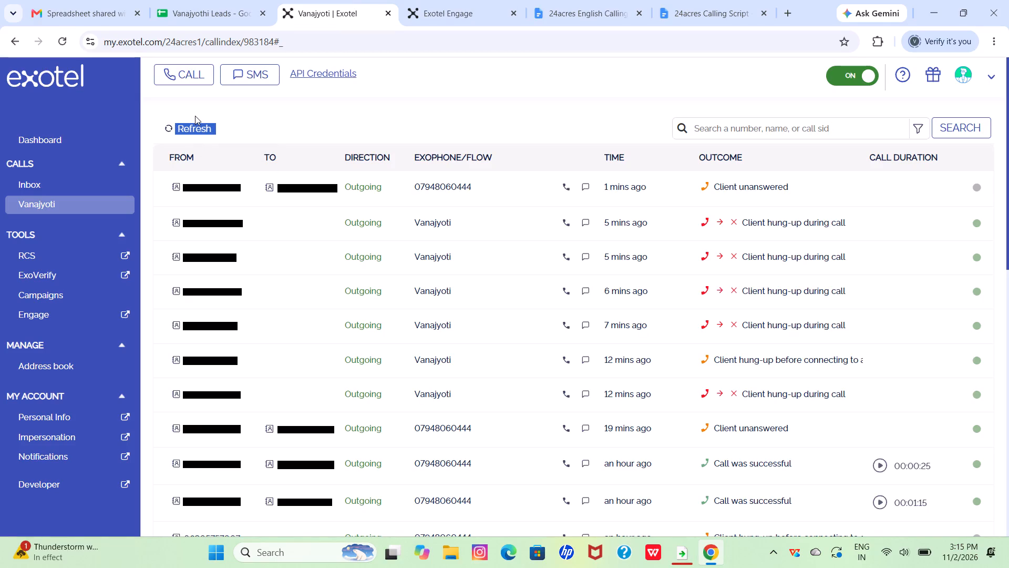
double_click(194, 133)
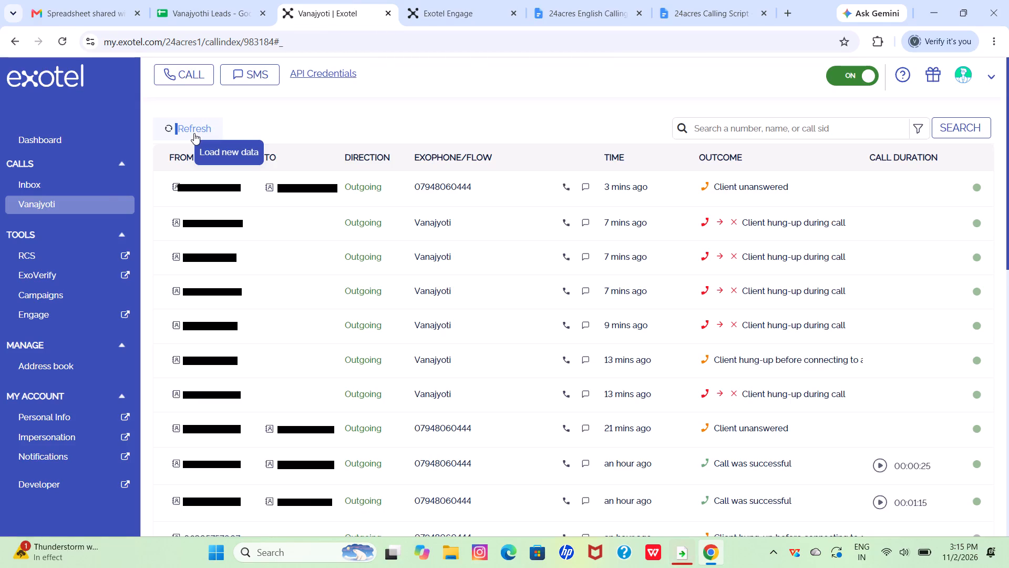
triple_click(194, 133)
double_click(194, 133)
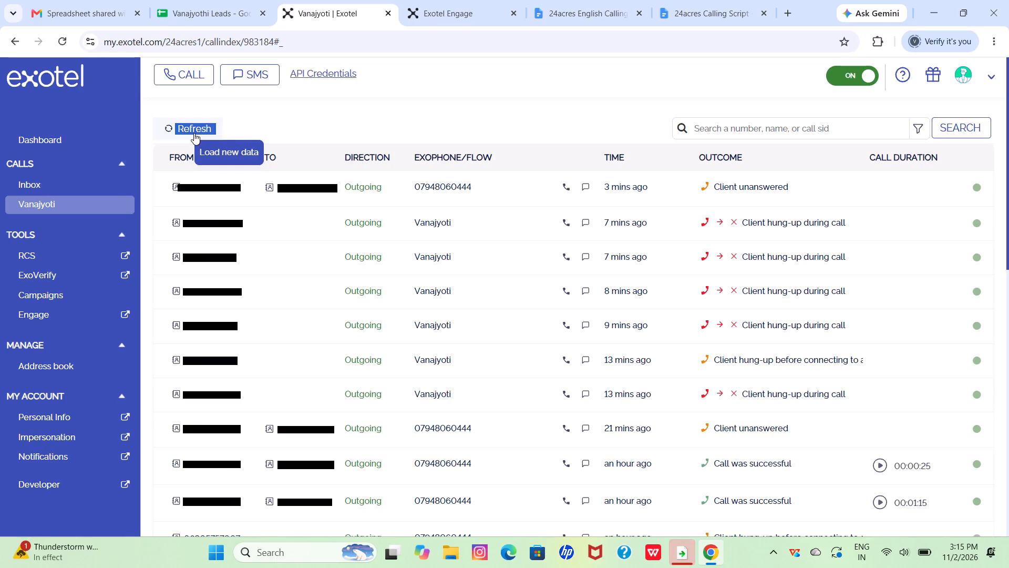
triple_click(194, 133)
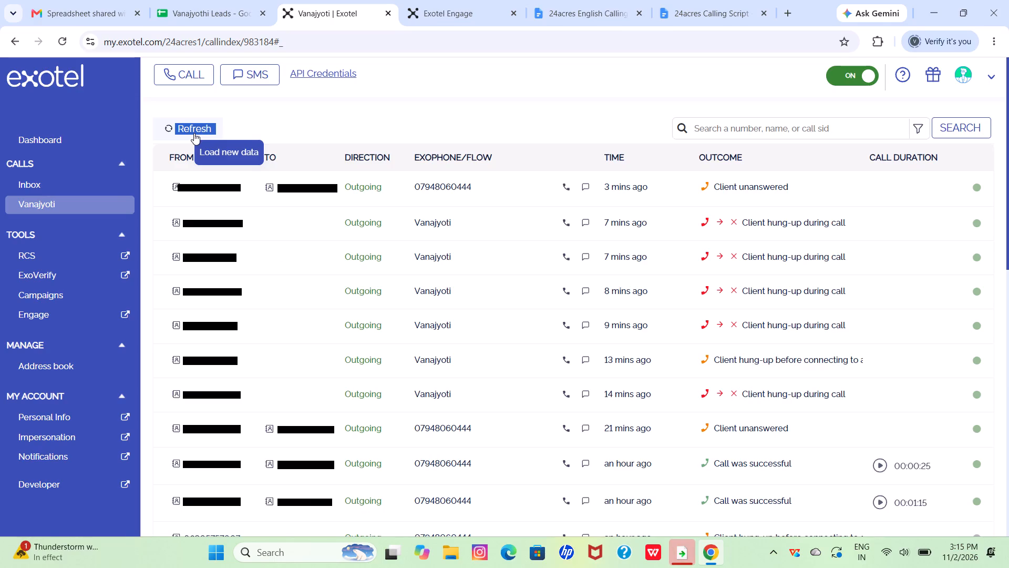
In the Vanajyothi Leads spreadsheet, set the Attempts value of the lead in row 56 to 10.
click(199, 0)
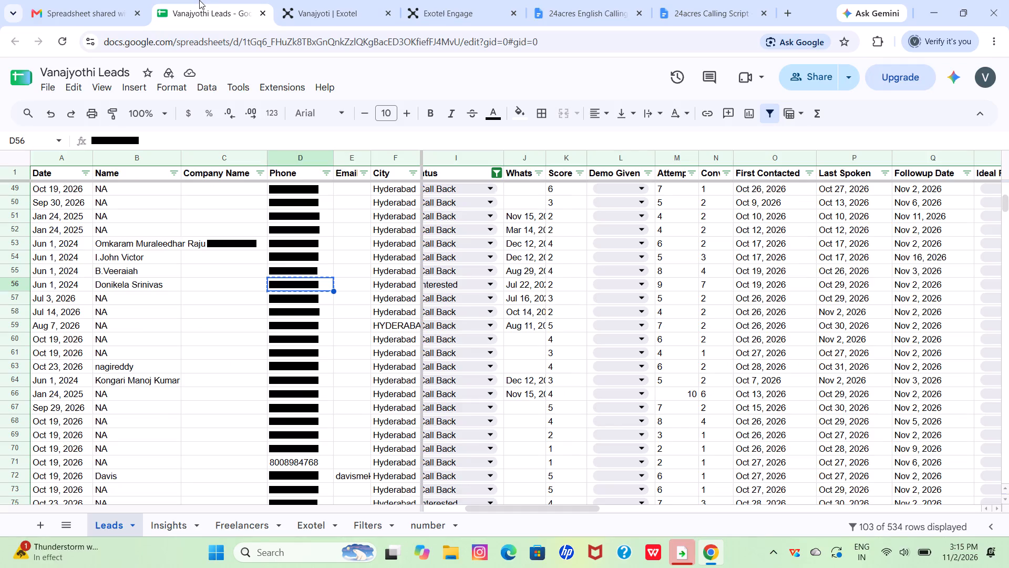
click(676, 287)
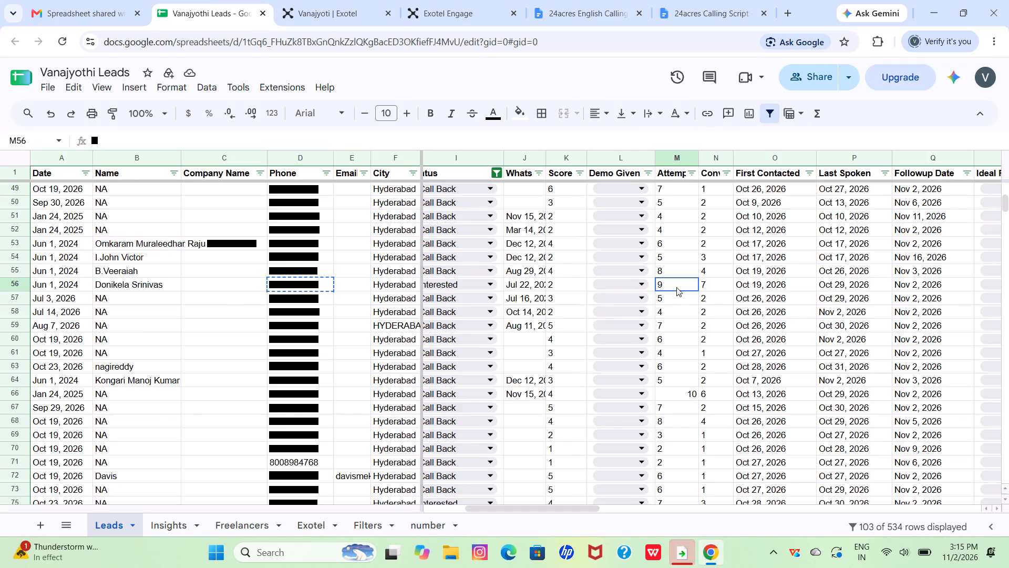
text(10)
click(709, 288)
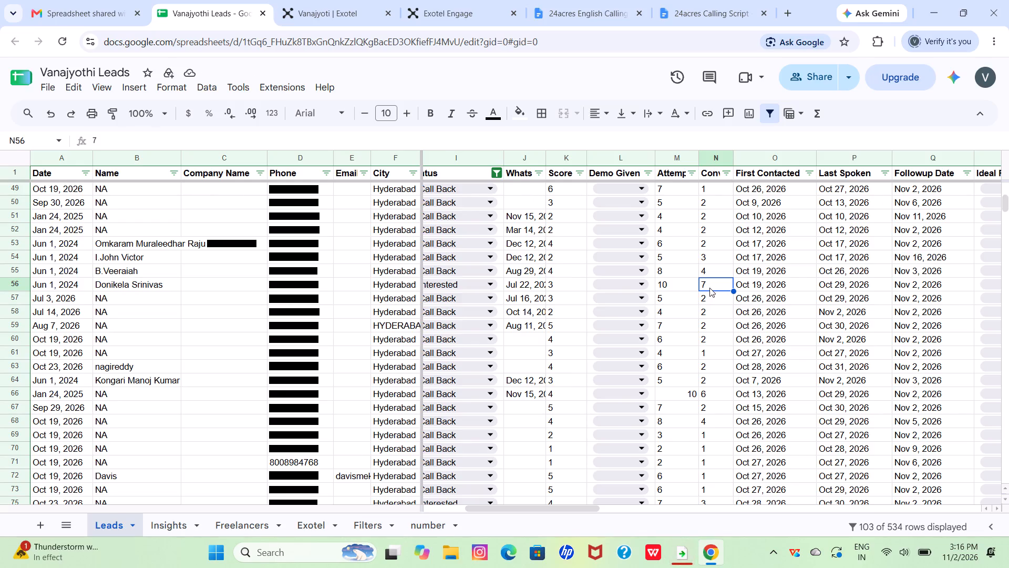
Review the contact dates, locality and notes of the lead in row 56.
click(761, 288)
scroll(761, 288, left, 1)
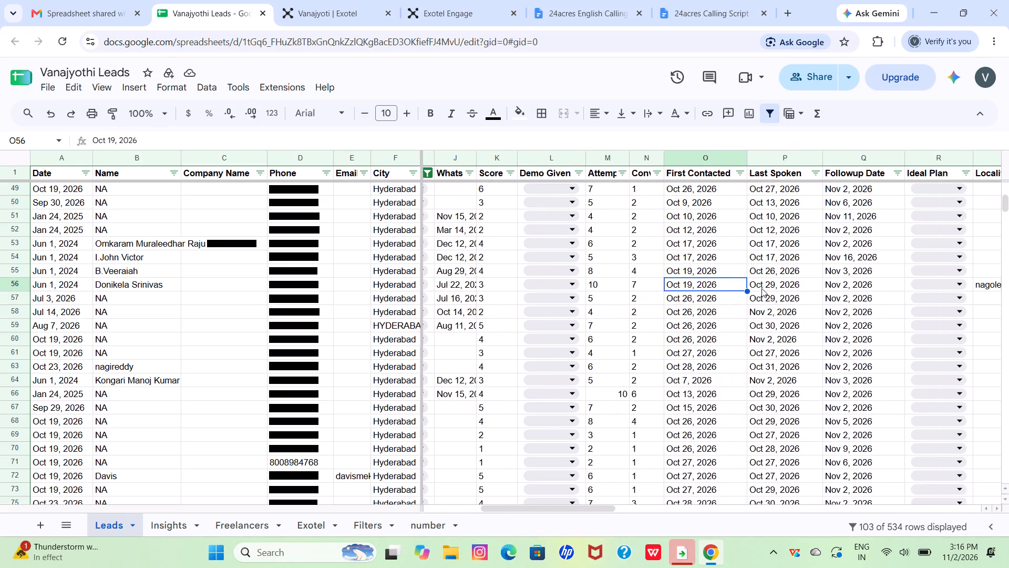
scroll(761, 288, left, 1)
click(774, 289)
scroll(774, 289, left, 4)
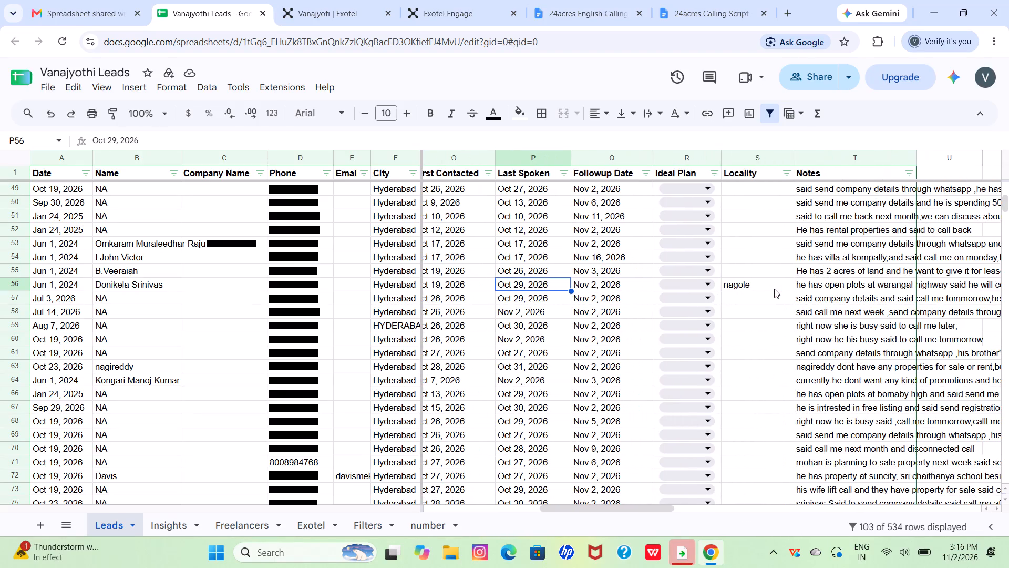
click(774, 289)
scroll(774, 289, left, 1)
click(774, 289)
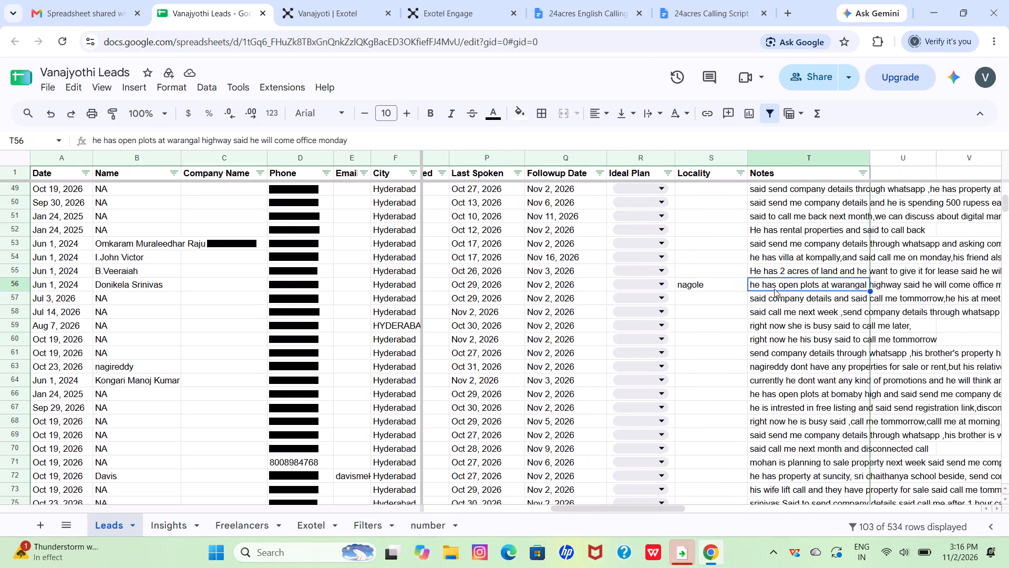
click(757, 277)
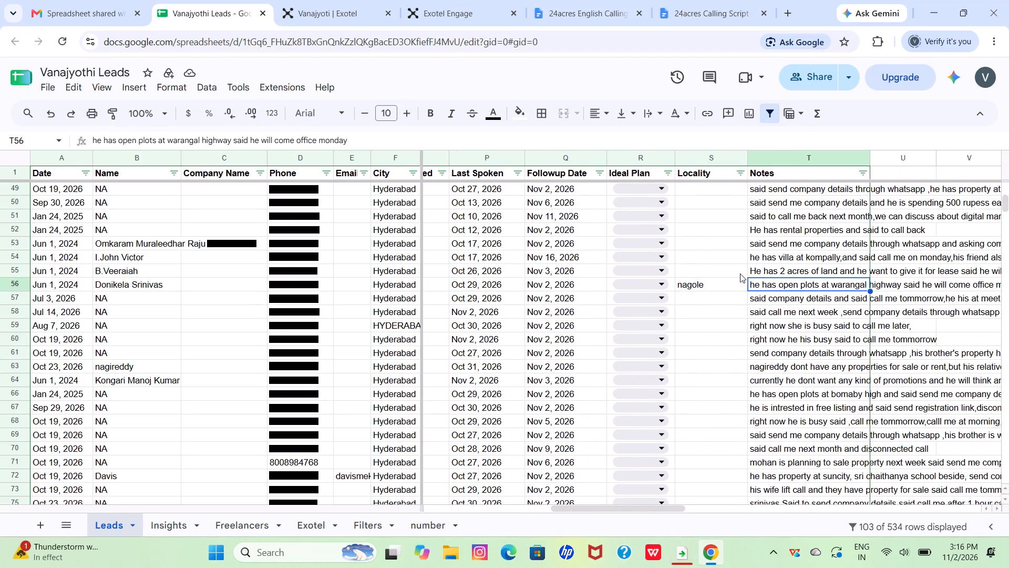
Remove the existing filter from the Leads sheet and create a new one showing only leads with the status Interested.
scroll(666, 251, up, 10)
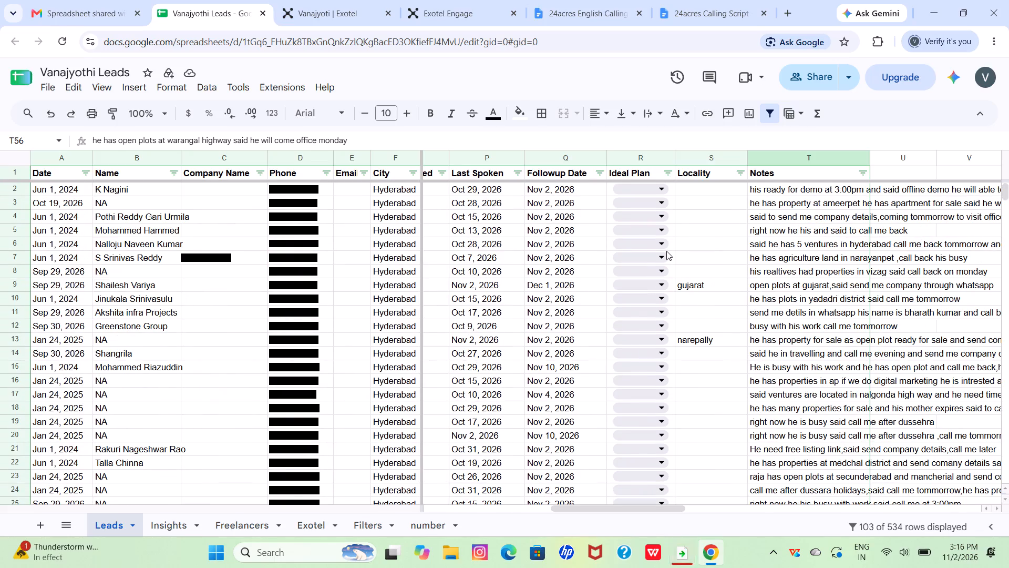
scroll(666, 251, up, 1)
click(772, 113)
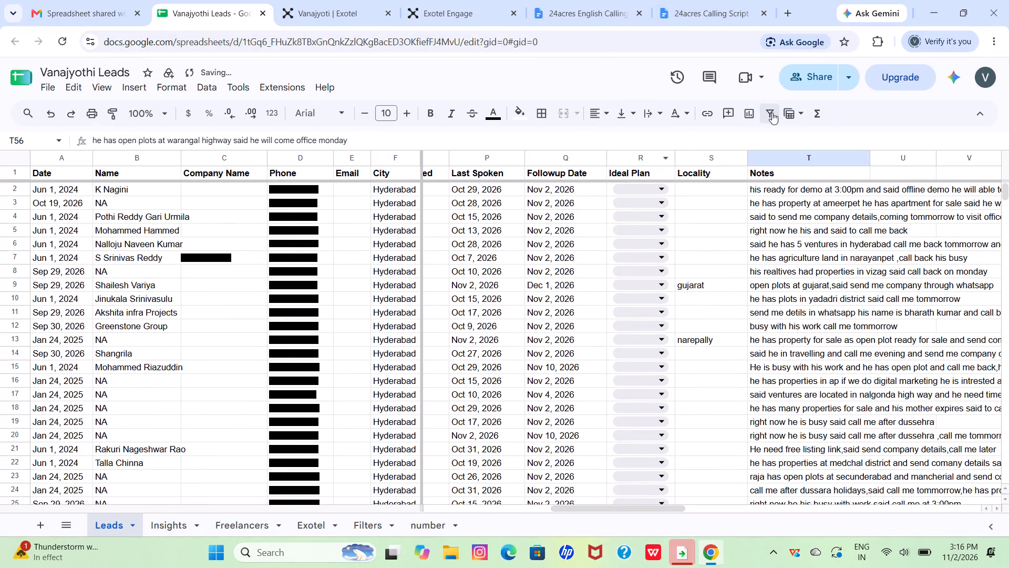
scroll(633, 286, right, 13)
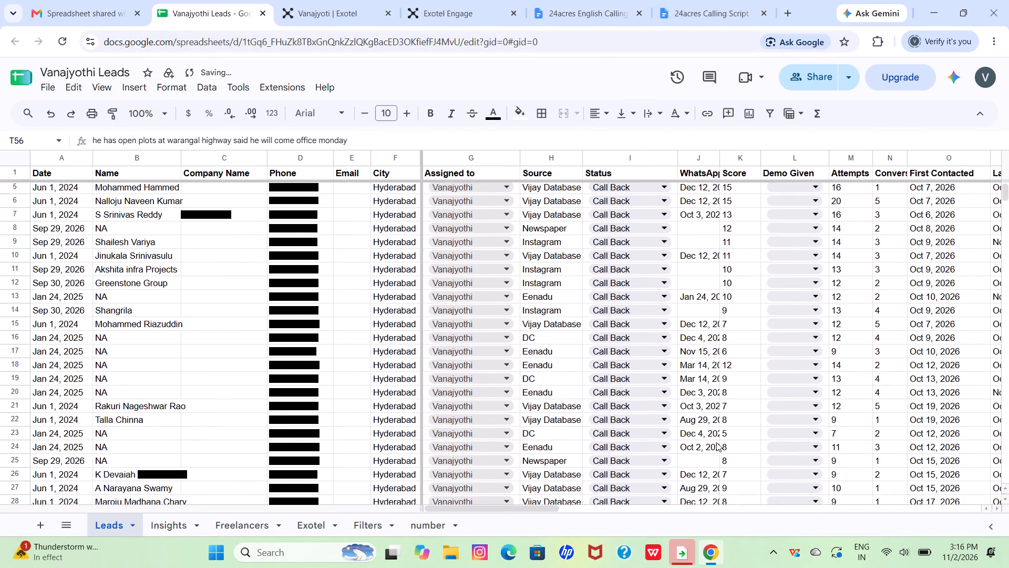
scroll(716, 442, up, 3)
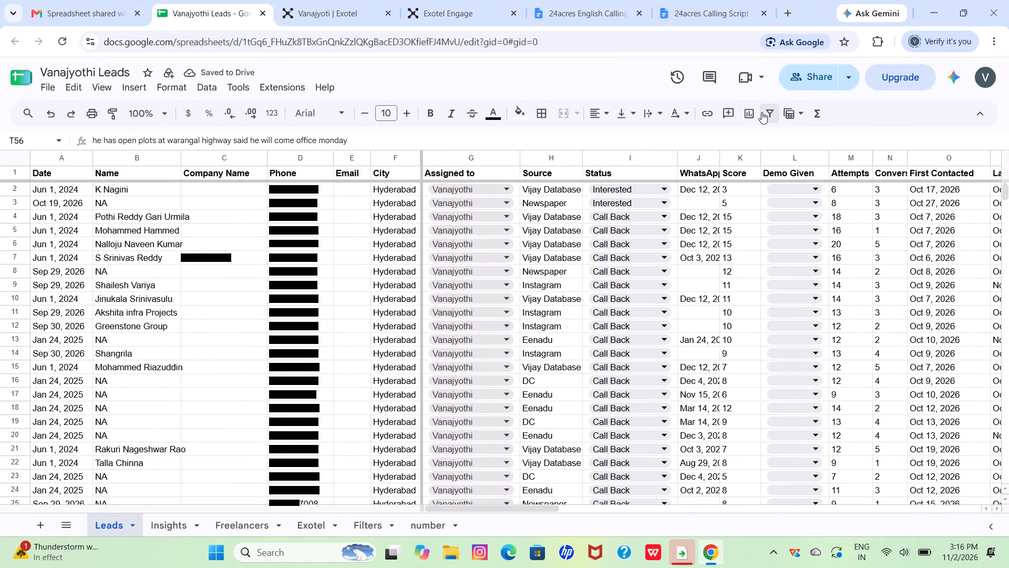
click(766, 111)
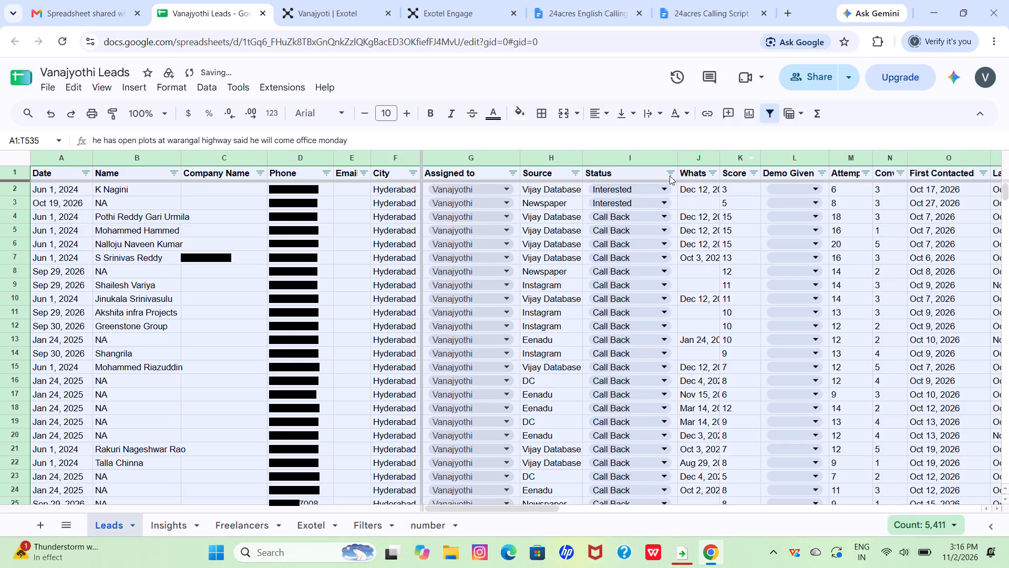
click(671, 170)
double_click(542, 334)
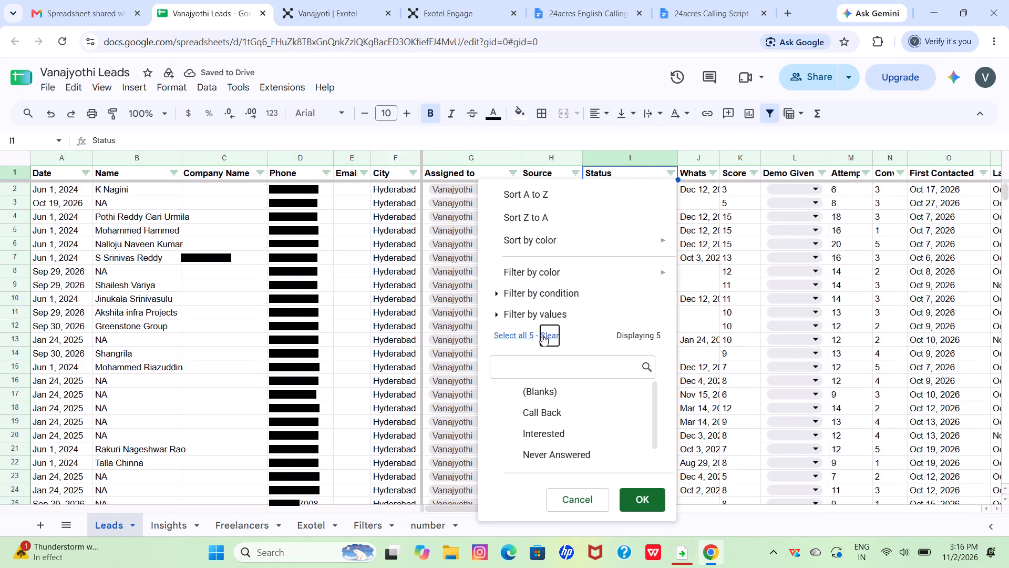
click(544, 439)
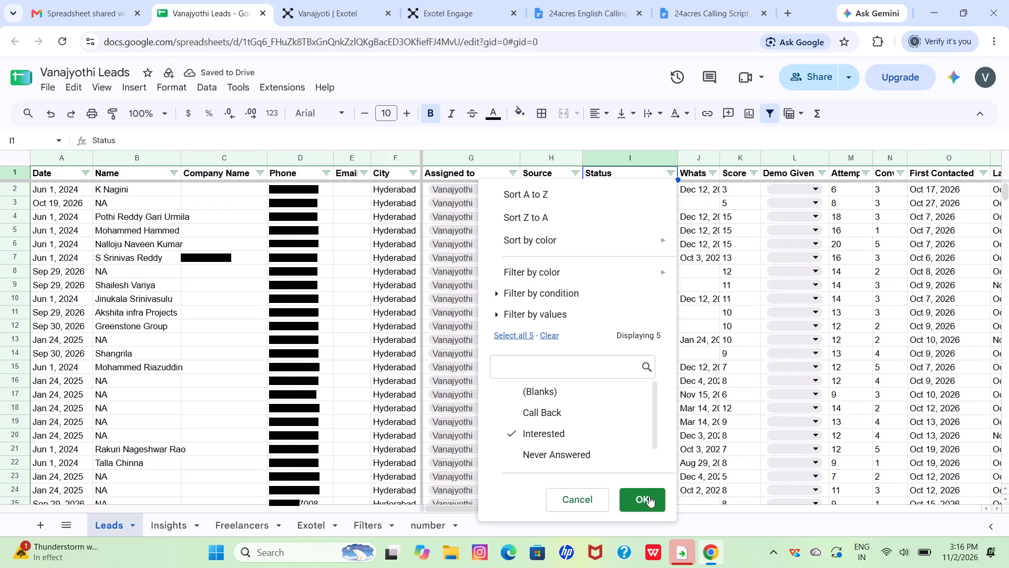
click(649, 496)
scroll(649, 496, up, 1)
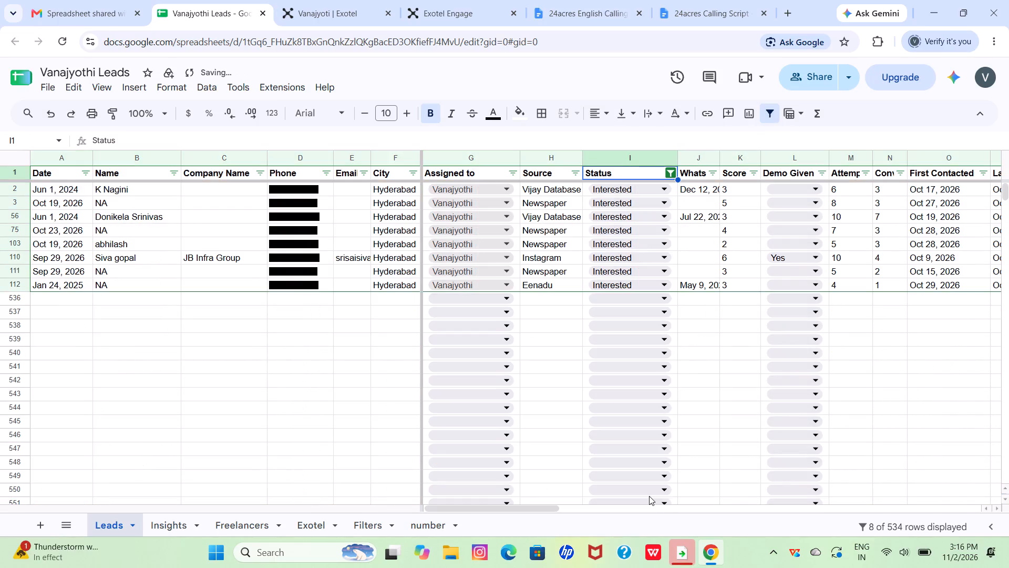
Check the Call Campaigns list in Exotel Engage.
click(445, 0)
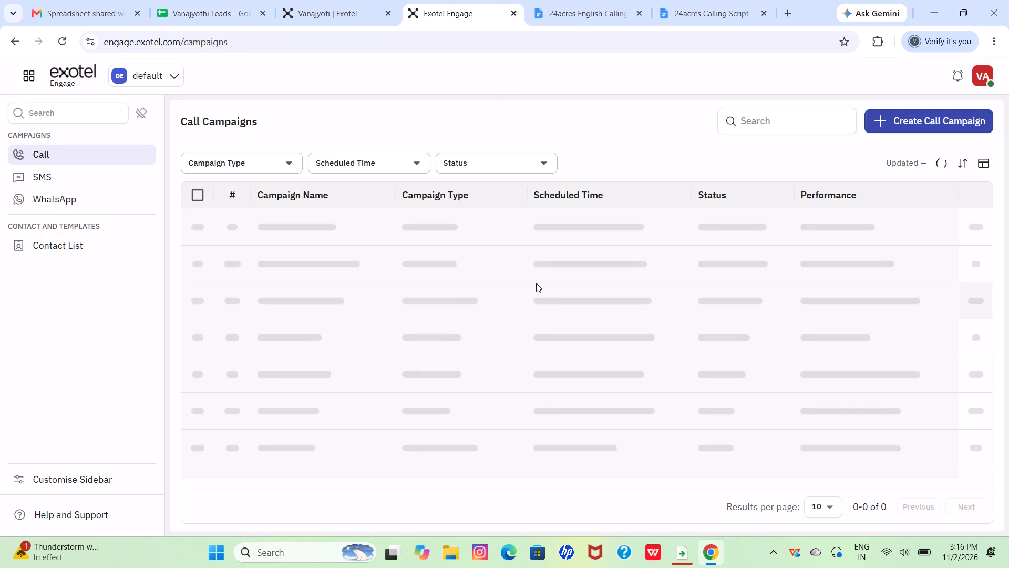
Return to the Leads sheet and review the follow-up dates and notes of the Interested leads.
click(236, 0)
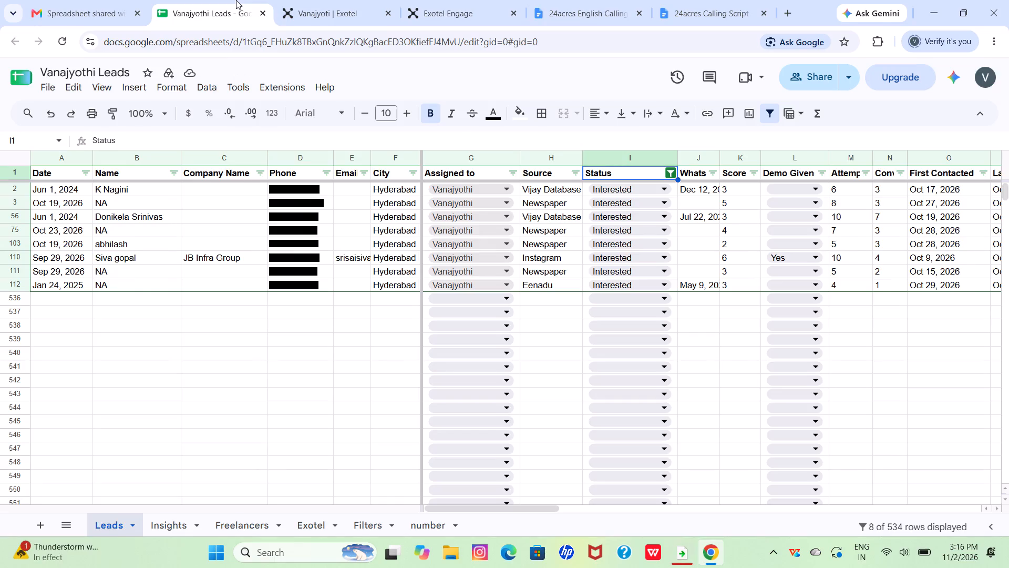
scroll(520, 189, up, 4)
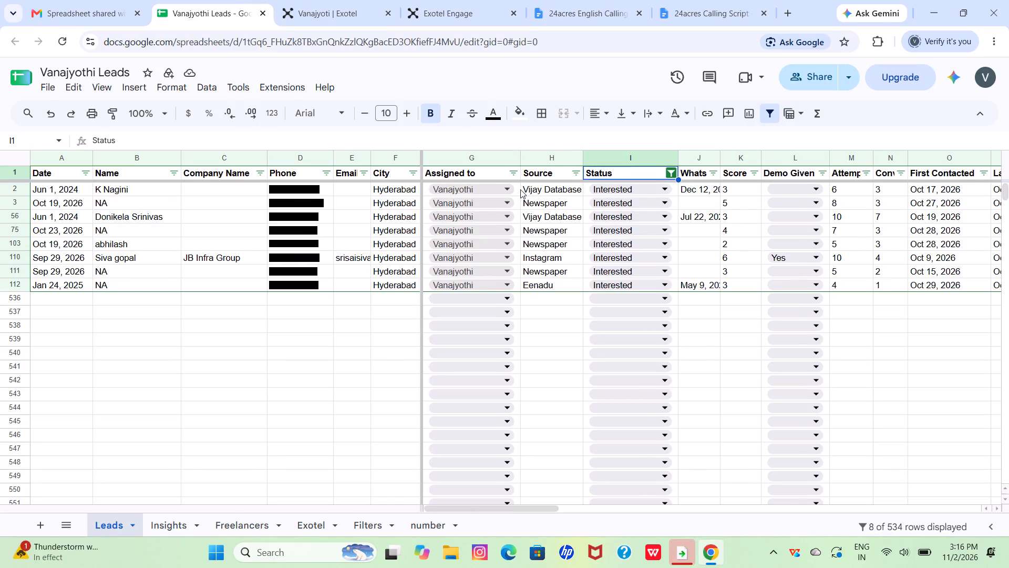
scroll(520, 189, left, 5)
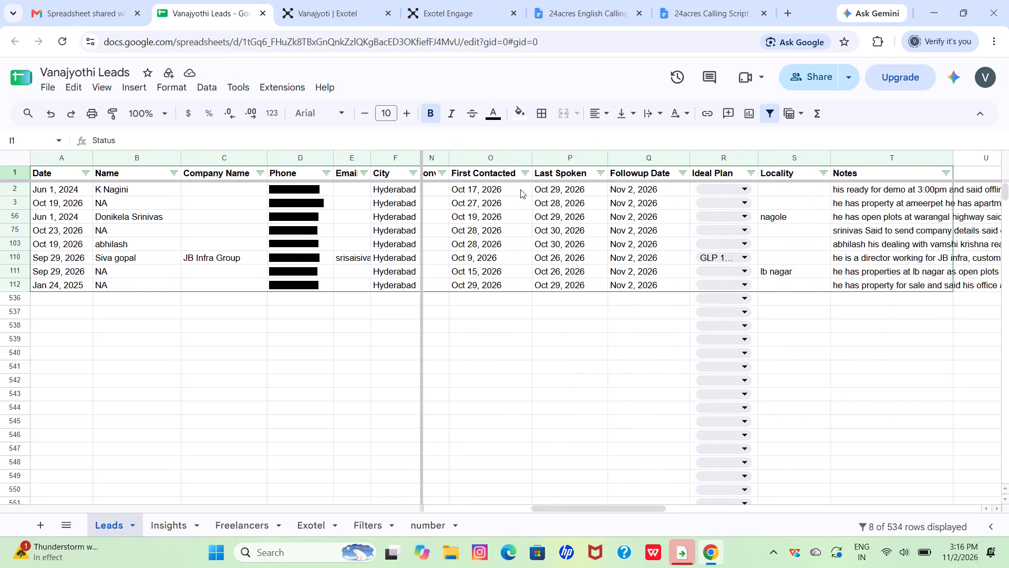
scroll(520, 189, left, 2)
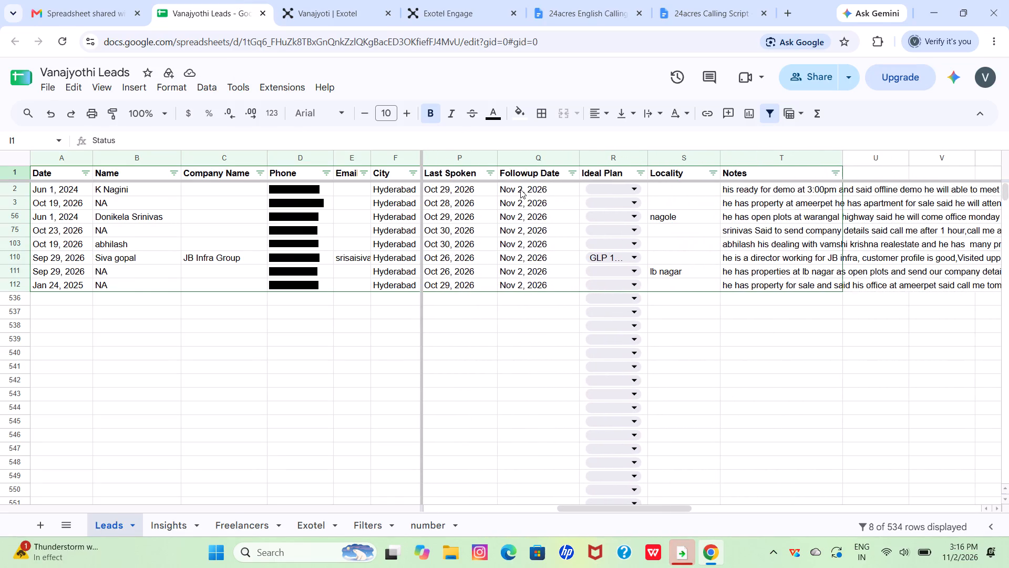
scroll(520, 189, left, 4)
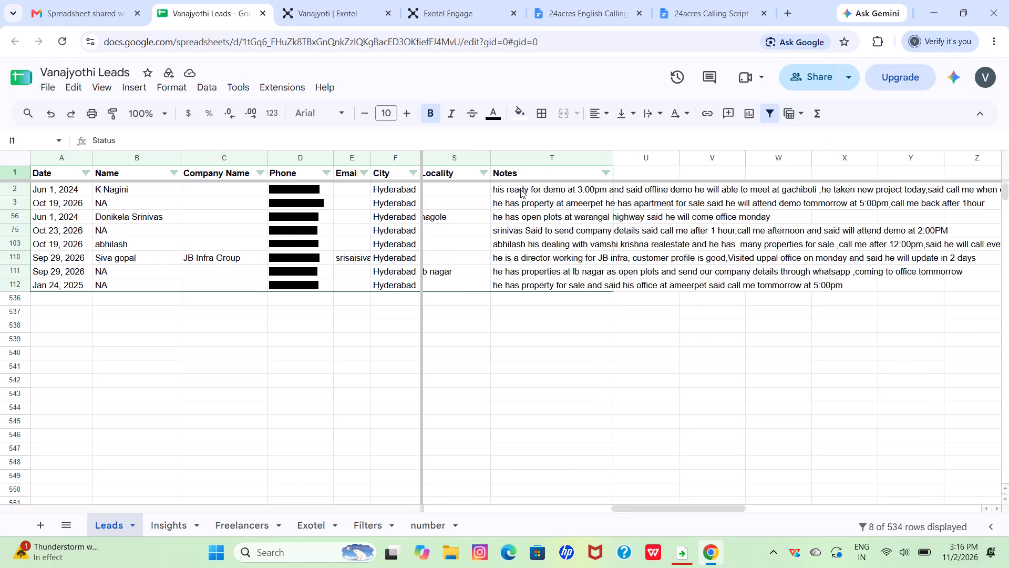
scroll(520, 189, left, 1)
scroll(520, 189, right, 8)
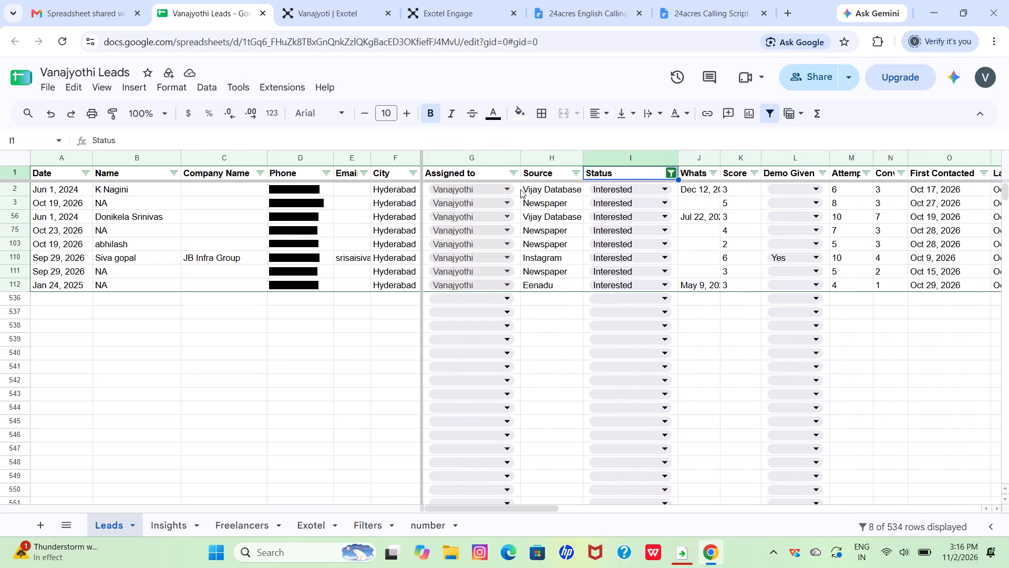
Copy the phone number of the Interested lead in row 2 and place an outgoing call to it from Exotel.
click(316, 194)
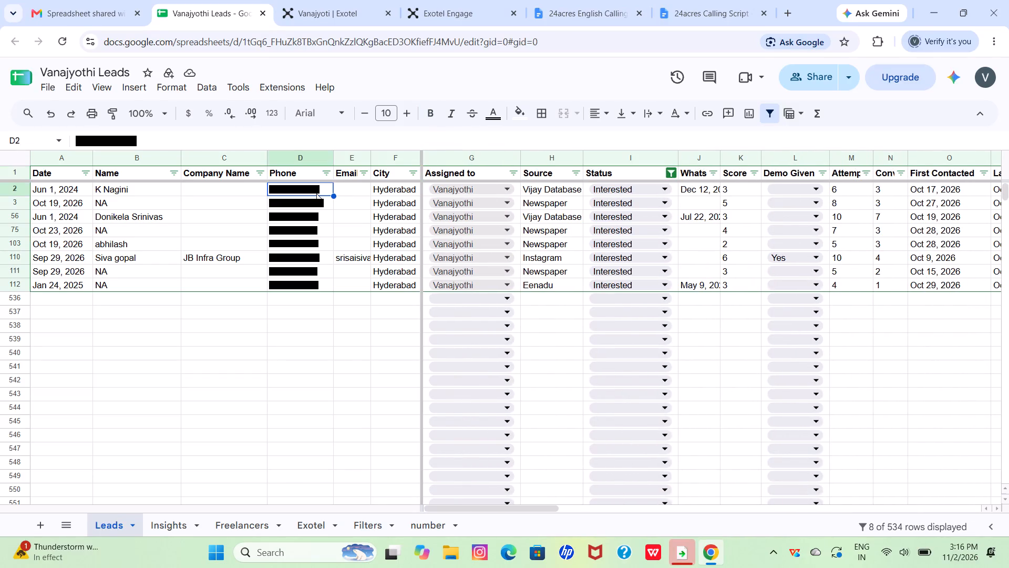
key(ctrl+c)
click(330, 0)
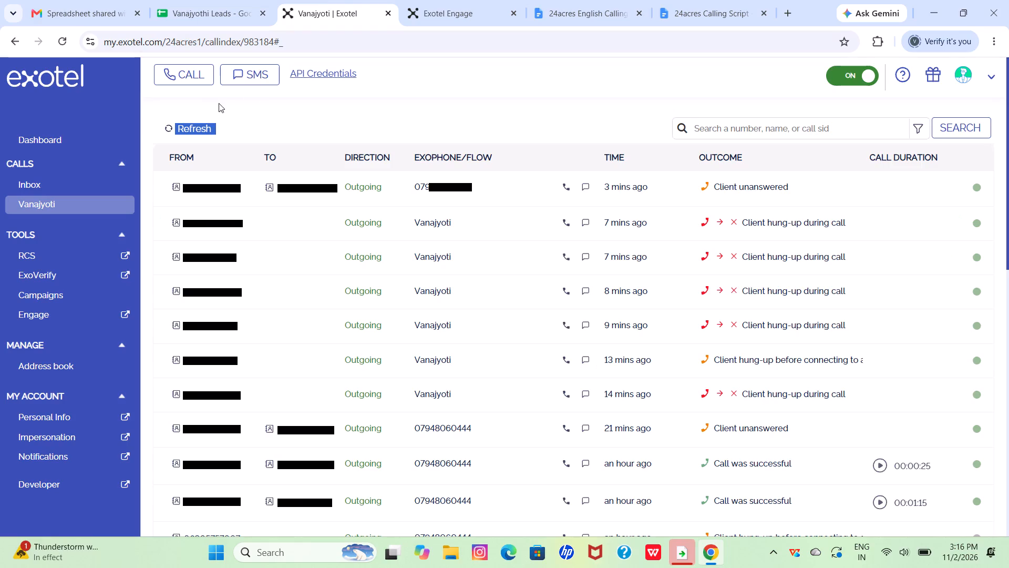
triple_click(188, 127)
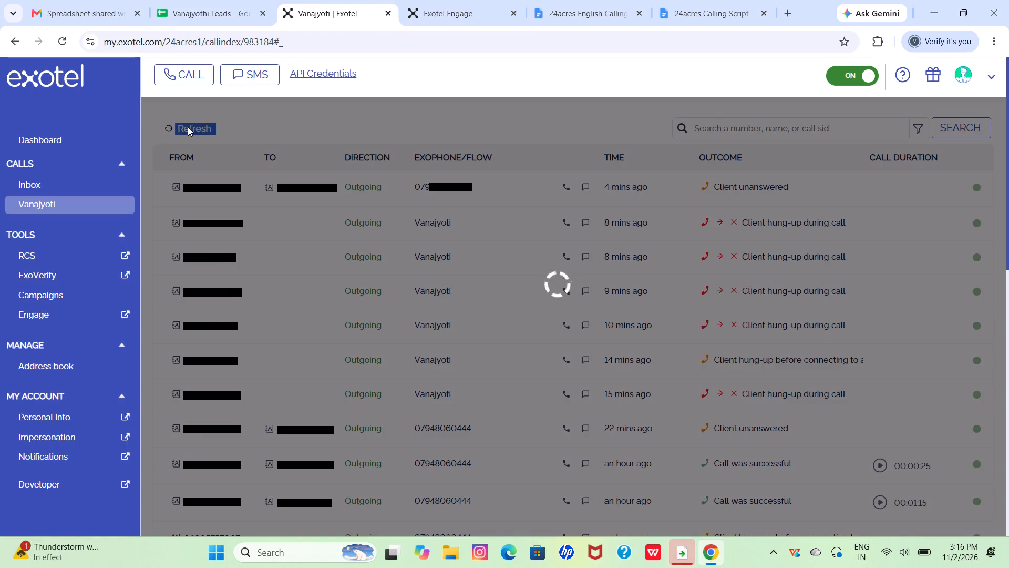
click(199, 73)
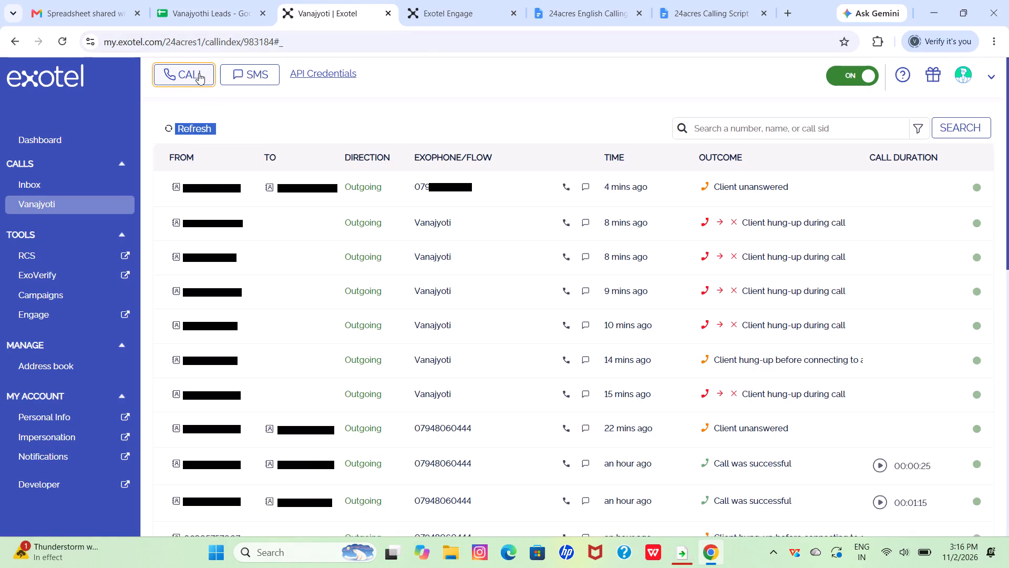
click(226, 137)
key(ctrl+v)
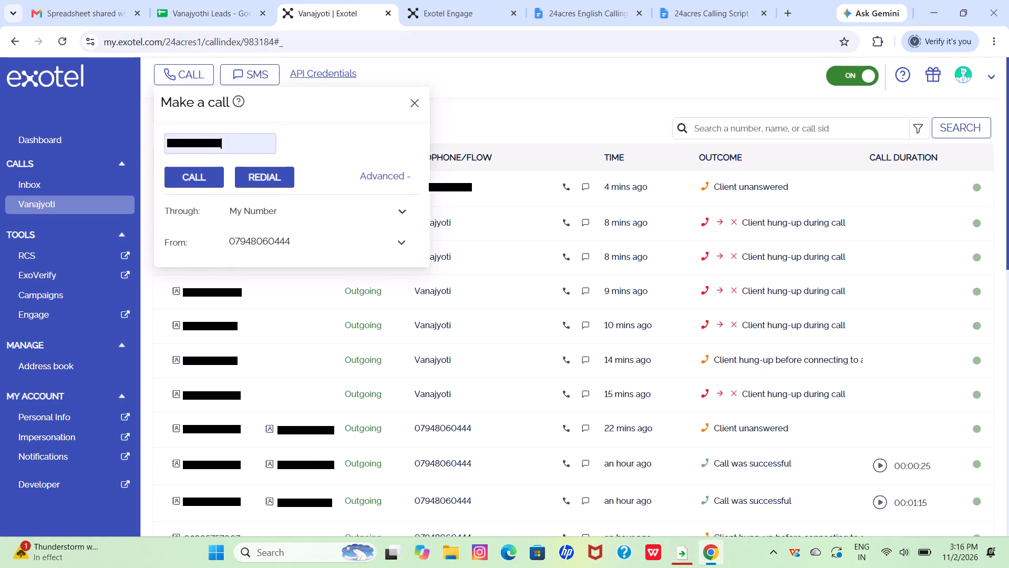
click(208, 181)
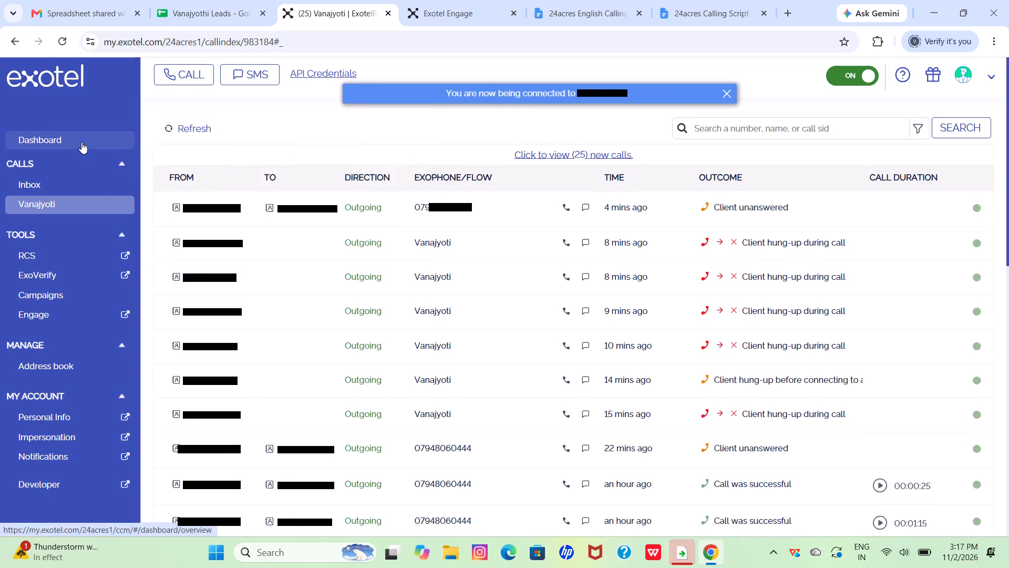
Open the Campaigns page from the Exotel call dashboard.
click(97, 300)
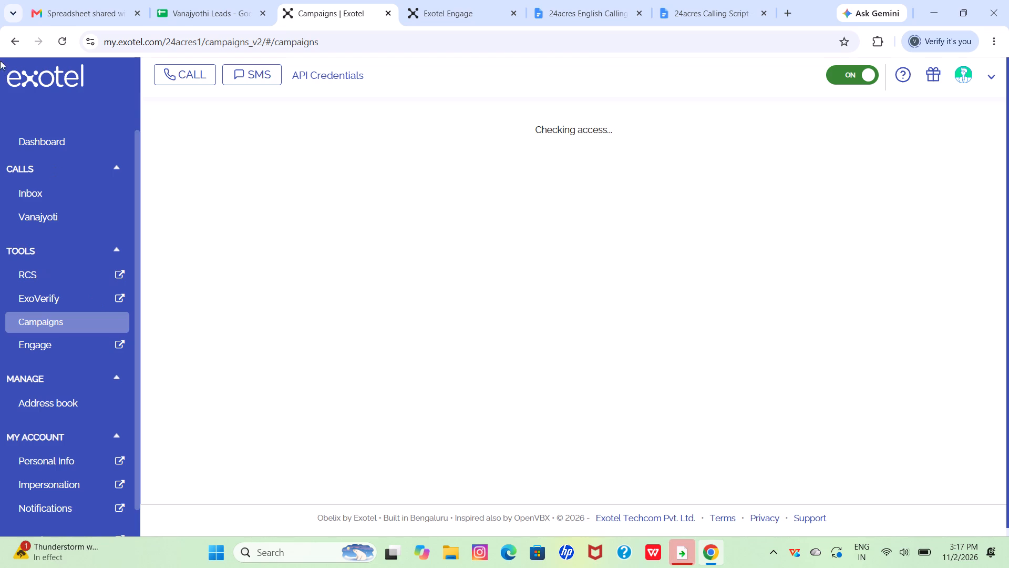
Return to the Leads sheet and set the attempts count of the Interested lead in row 2 to 7.
click(220, 4)
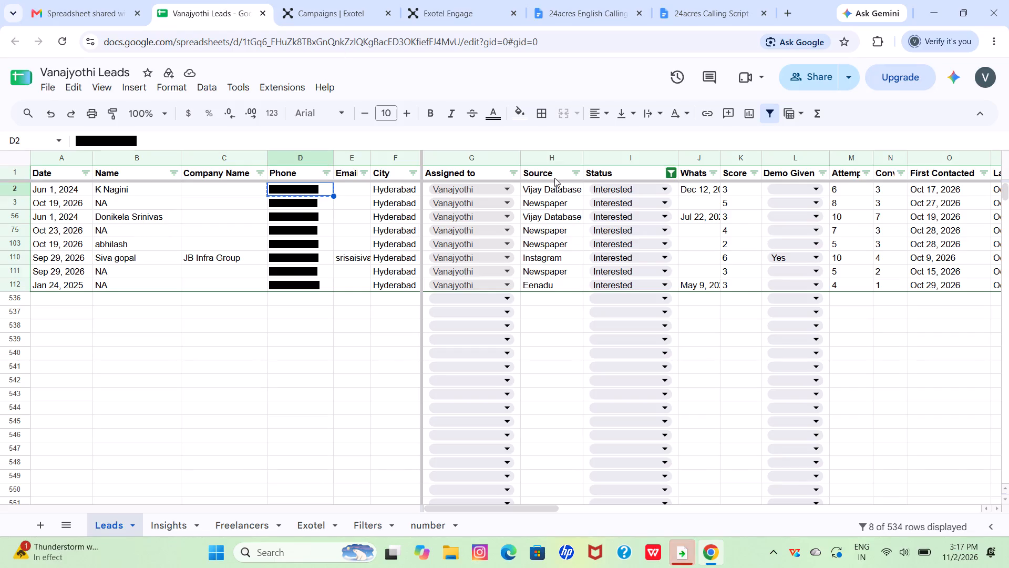
scroll(758, 198, left, 8)
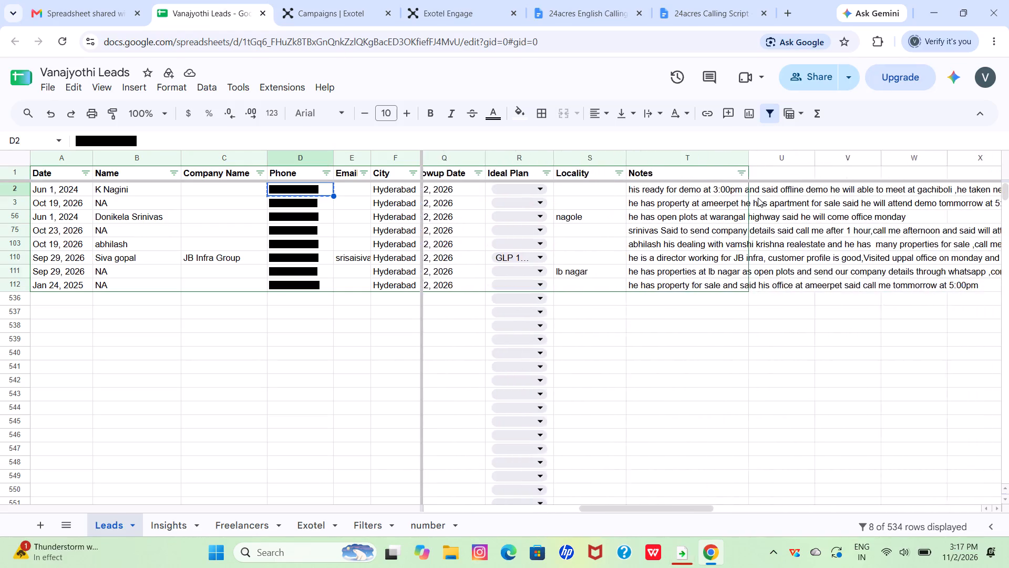
scroll(758, 198, left, 4)
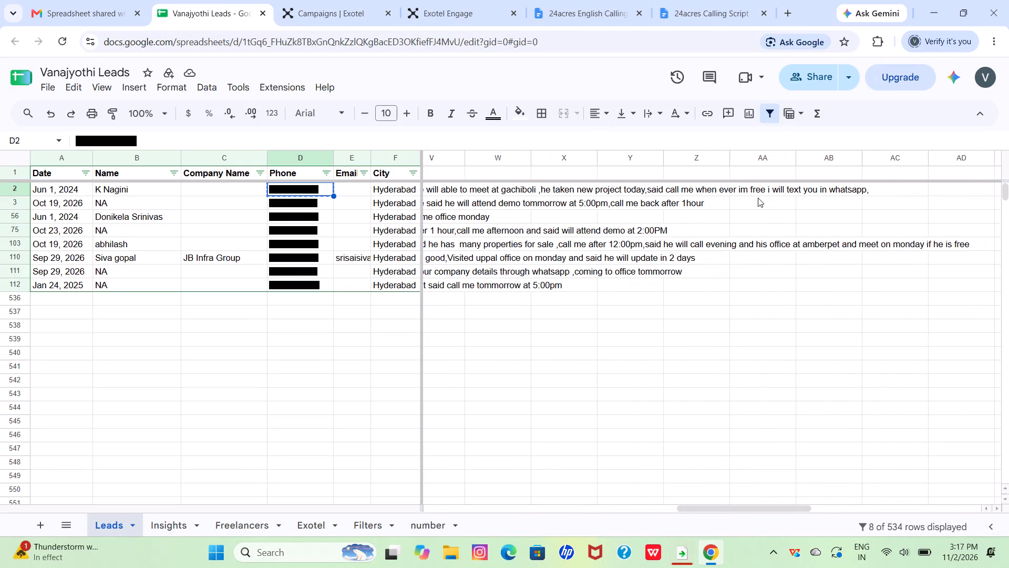
scroll(758, 198, right, 10)
scroll(758, 198, up, 9)
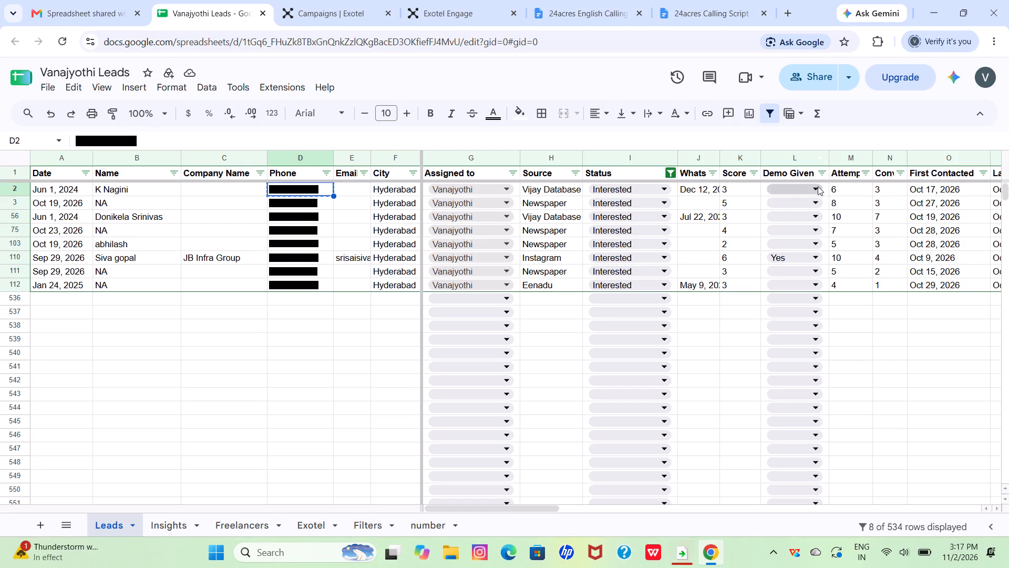
click(840, 184)
key(7)
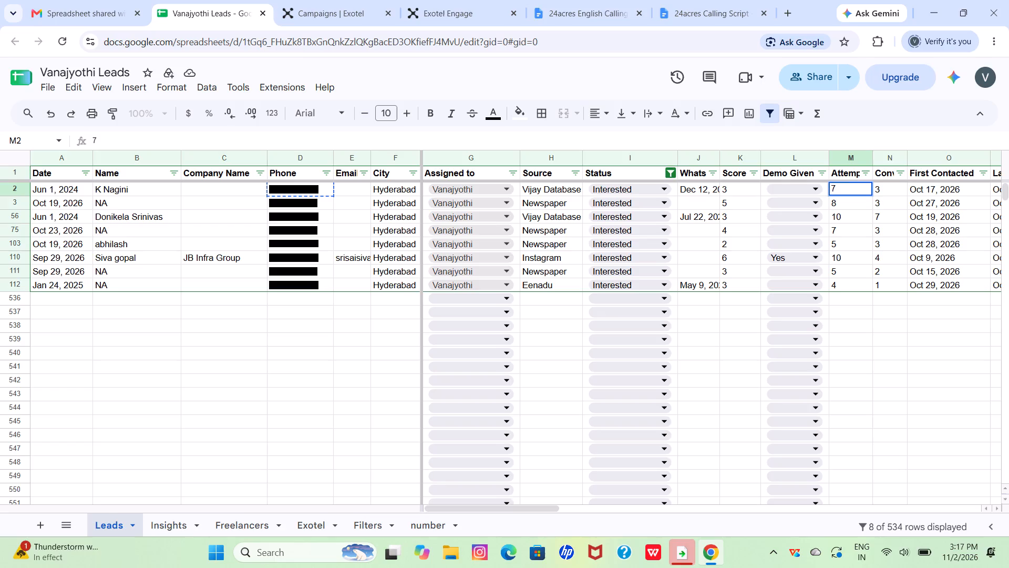
click(848, 210)
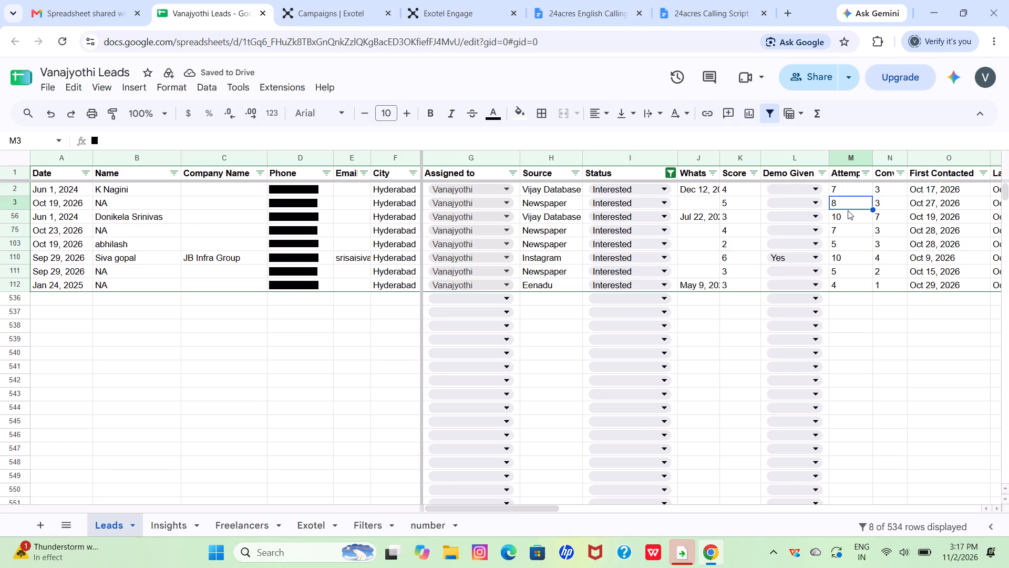
Copy the phone number of the Interested lead in row 3 and place an outgoing call to it from Exotel.
scroll(848, 210, left, 5)
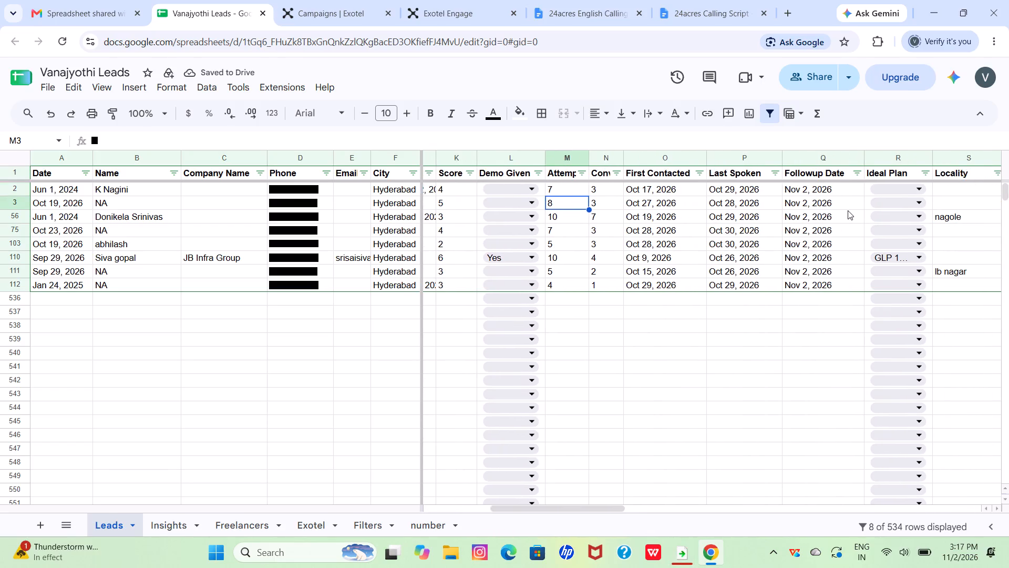
scroll(848, 210, left, 4)
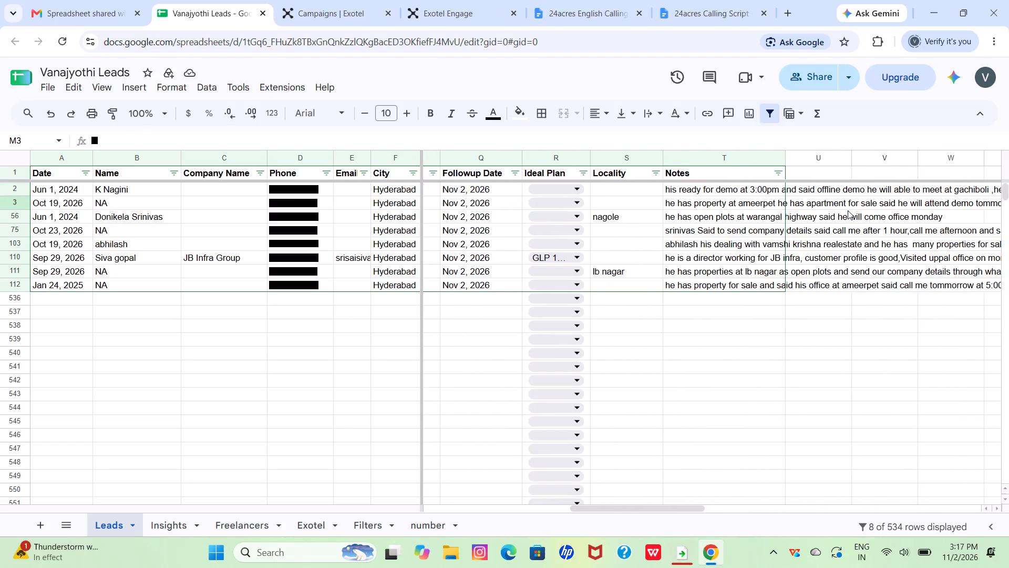
scroll(848, 210, left, 2)
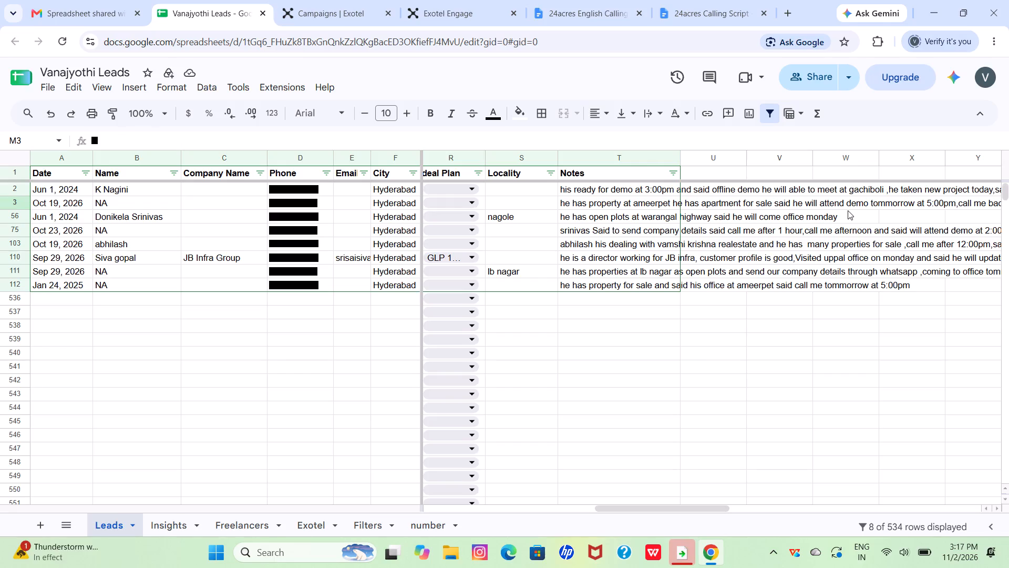
scroll(848, 210, right, 5)
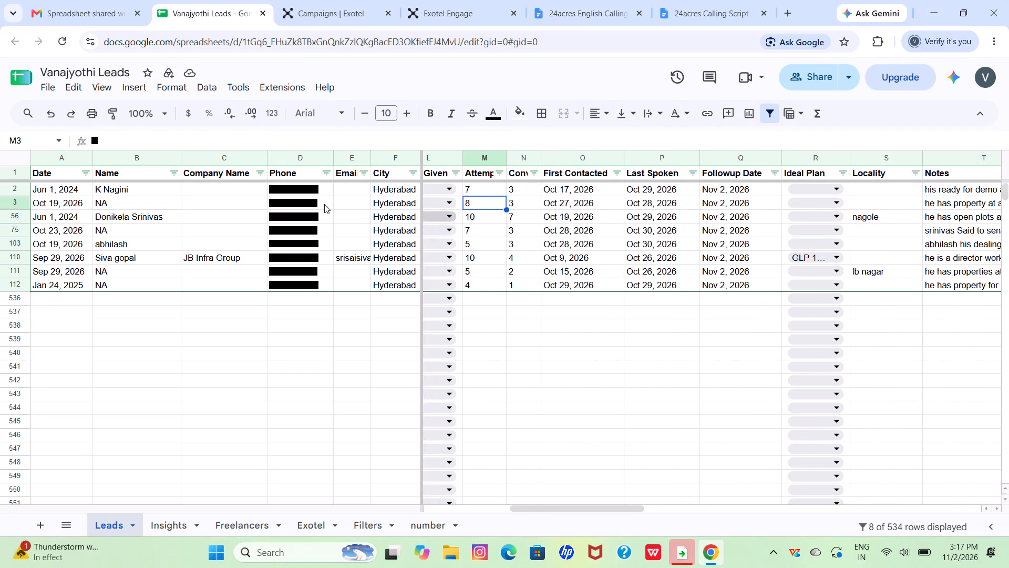
click(322, 203)
key(ctrl+c)
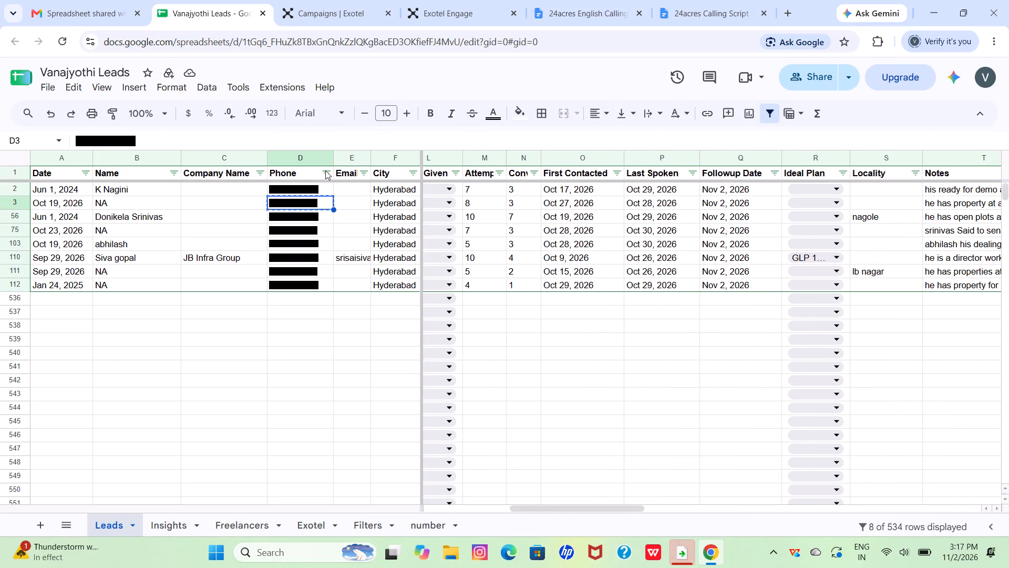
click(337, 0)
click(452, 0)
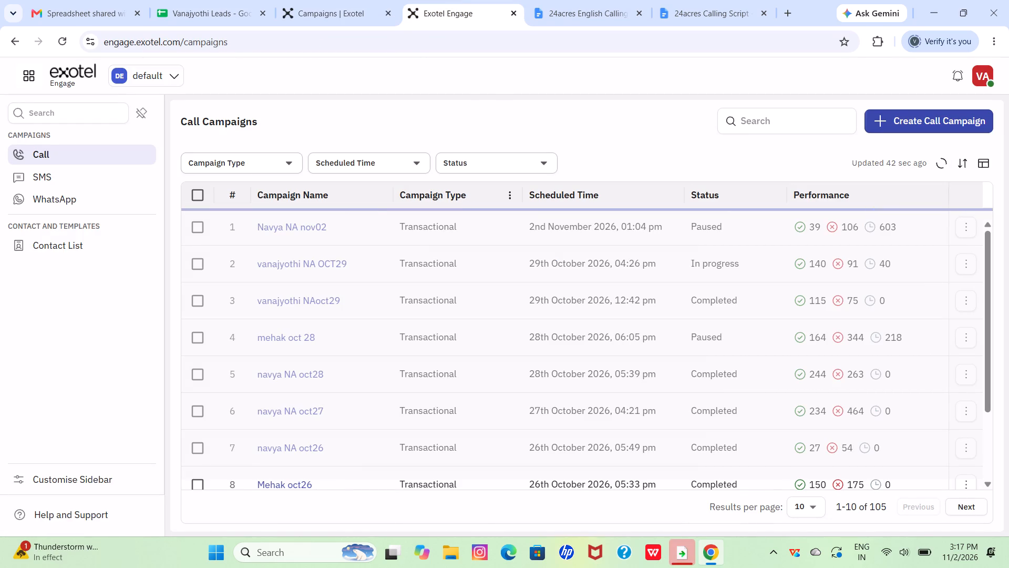
click(209, 0)
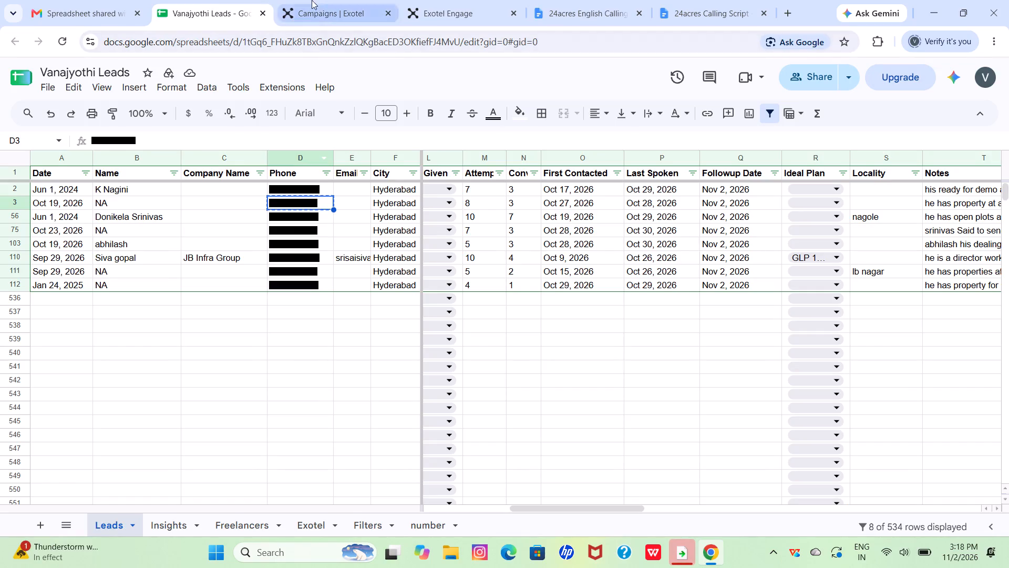
click(353, 1)
click(196, 72)
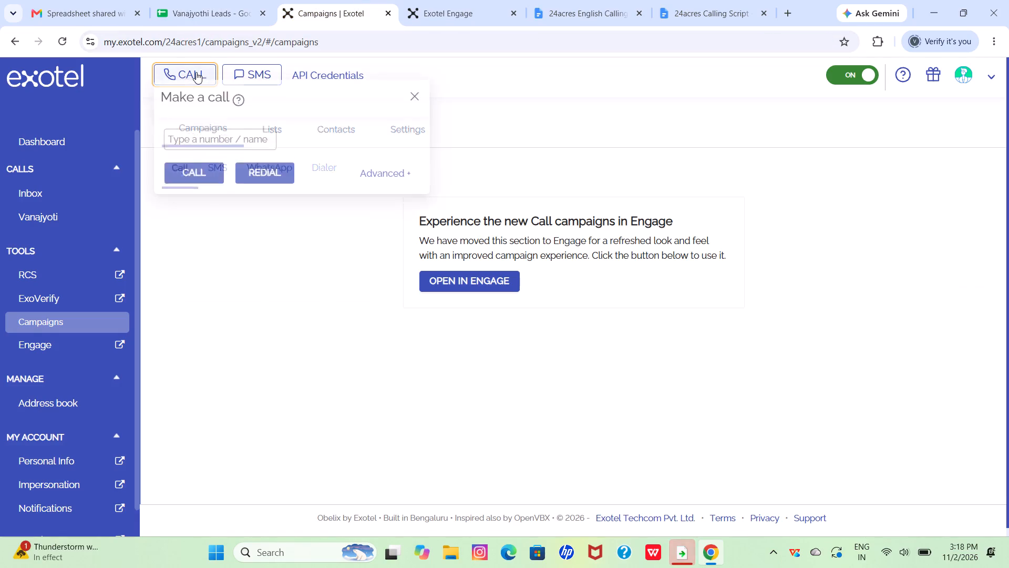
click(222, 147)
key(ctrl+v)
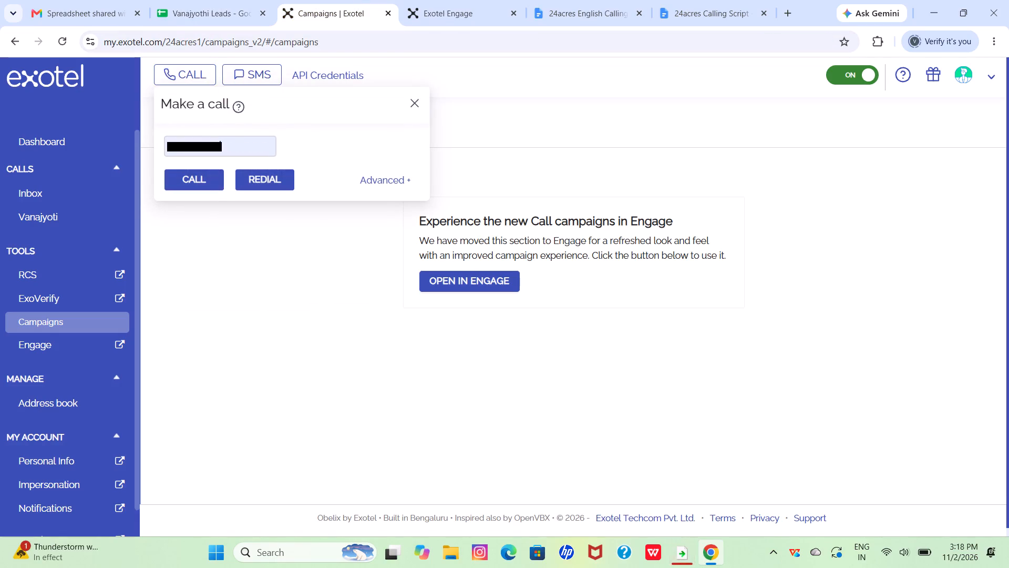
click(209, 175)
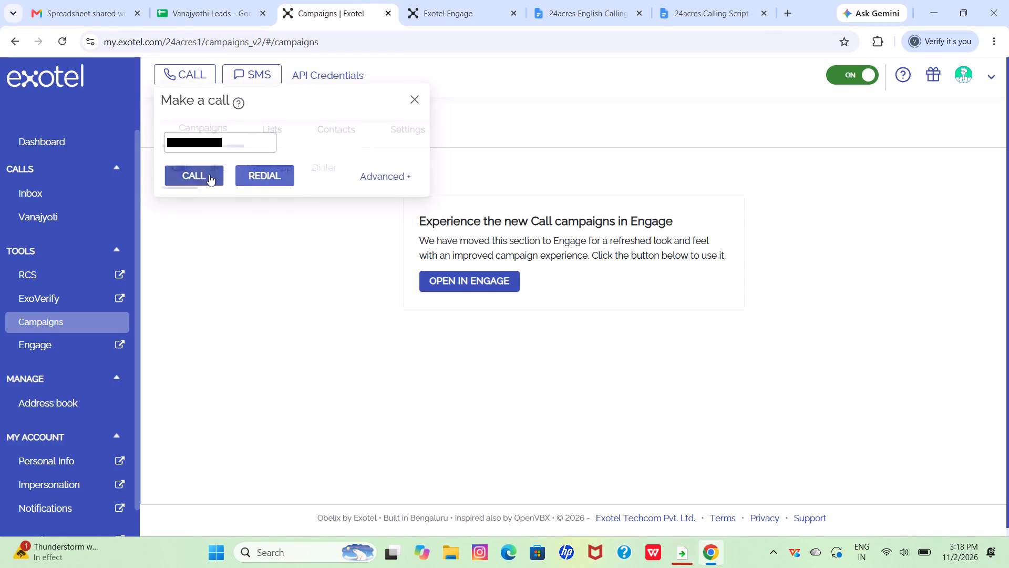
Return to the Leads sheet and review the attempts and follow-up details of the Interested leads in rows 3 and 56.
click(221, 0)
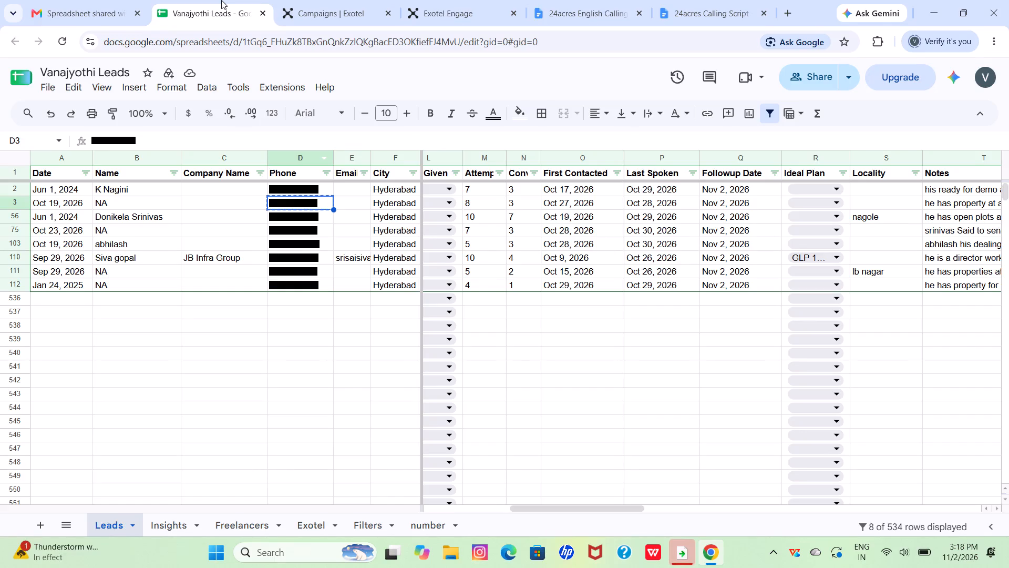
click(490, 205)
scroll(490, 205, left, 5)
scroll(490, 205, right, 6)
click(636, 222)
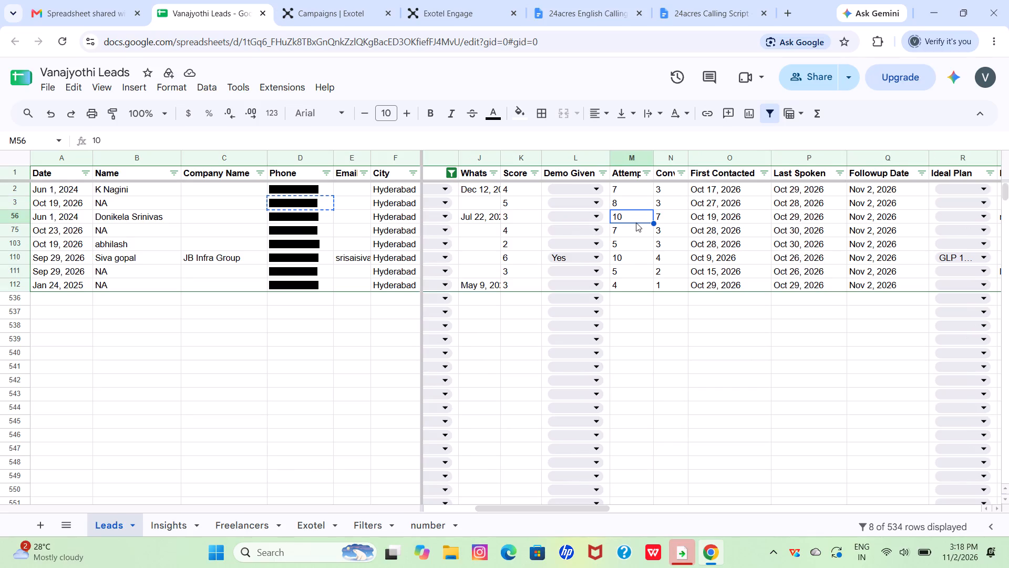
Switch back to the Exotel Campaigns page.
click(337, 3)
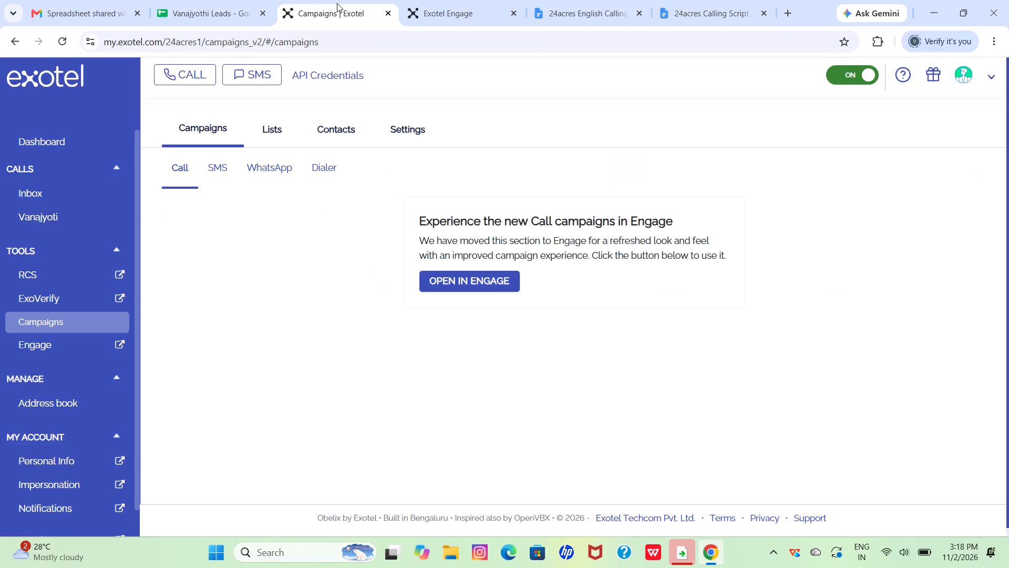
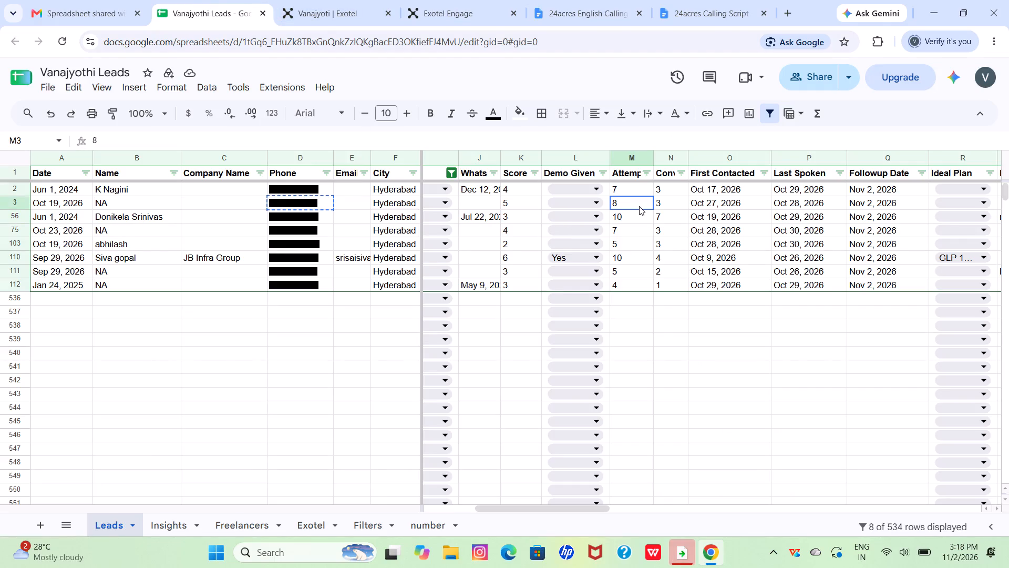
Review the follow-up dates, localities and call notes of the filtered Interested leads in the Leads sheet.
scroll(639, 206, left, 5)
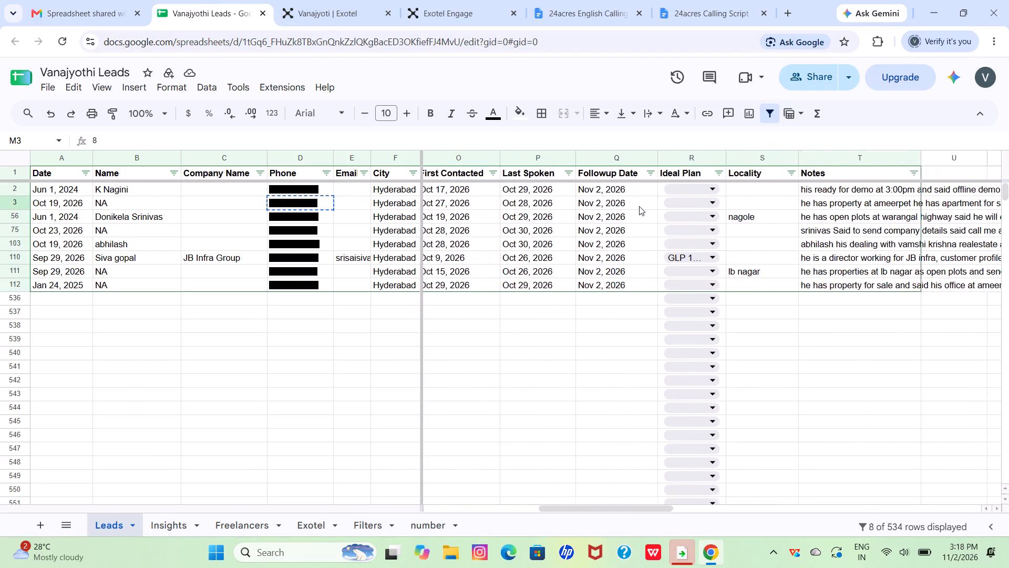
scroll(639, 206, left, 1)
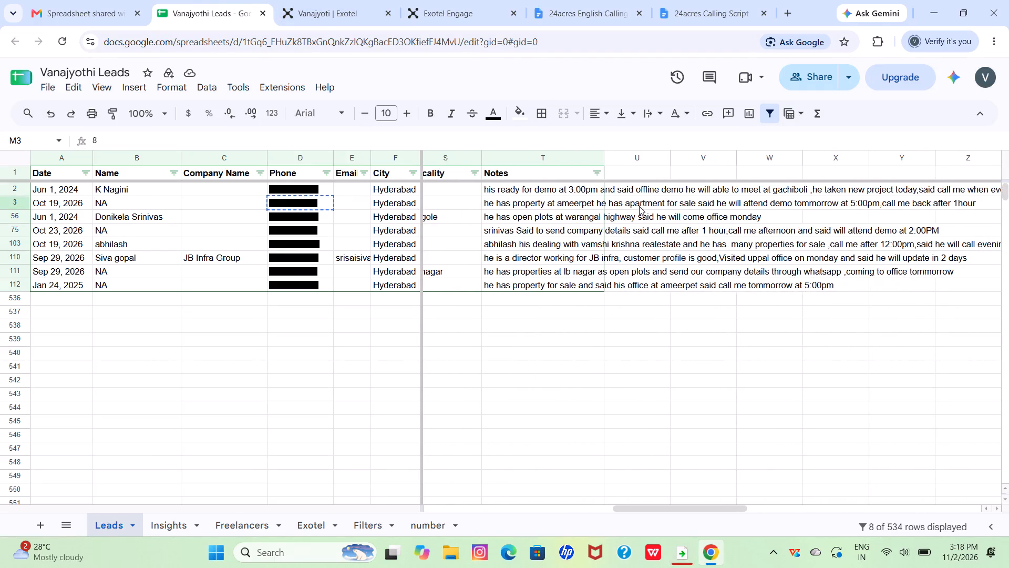
scroll(639, 206, right, 2)
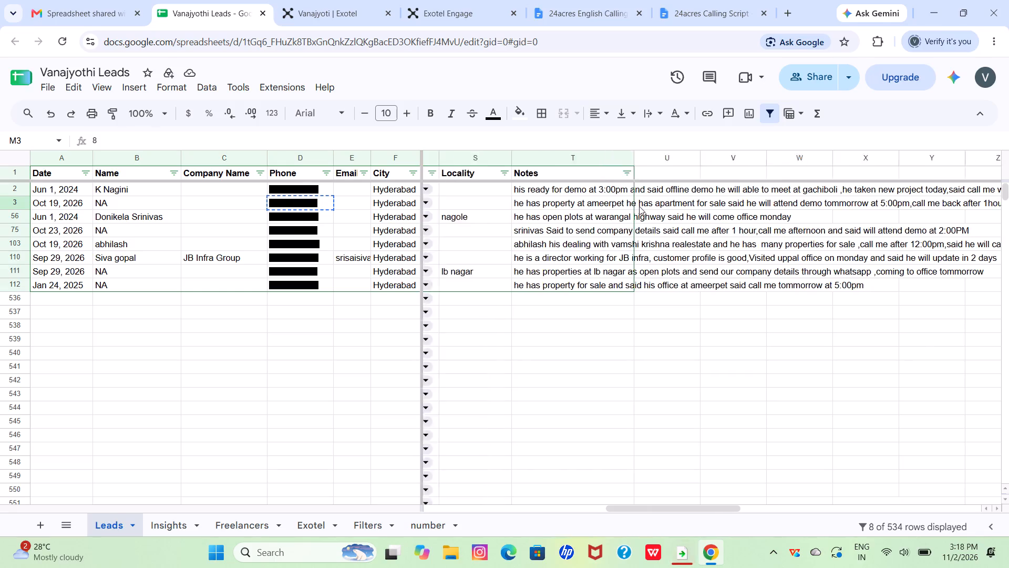
scroll(639, 206, right, 5)
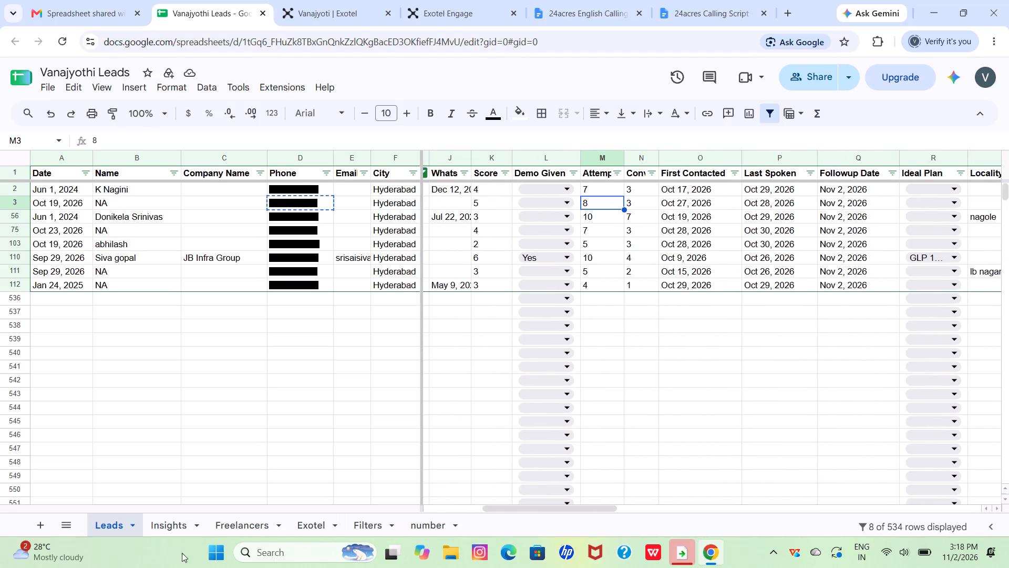
Switch from the Leads sheet to the WhatsApp desktop app.
click(223, 548)
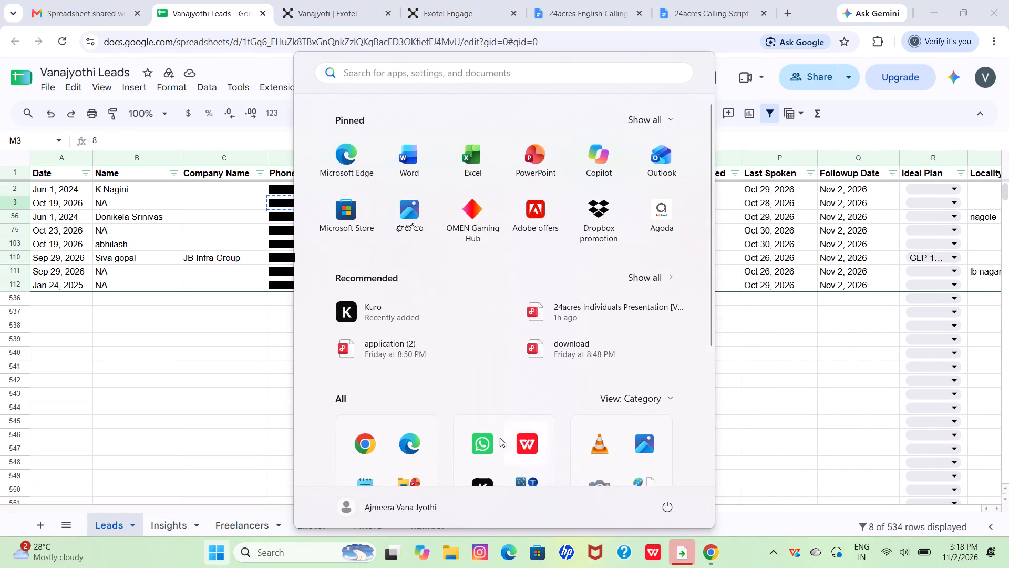
click(491, 441)
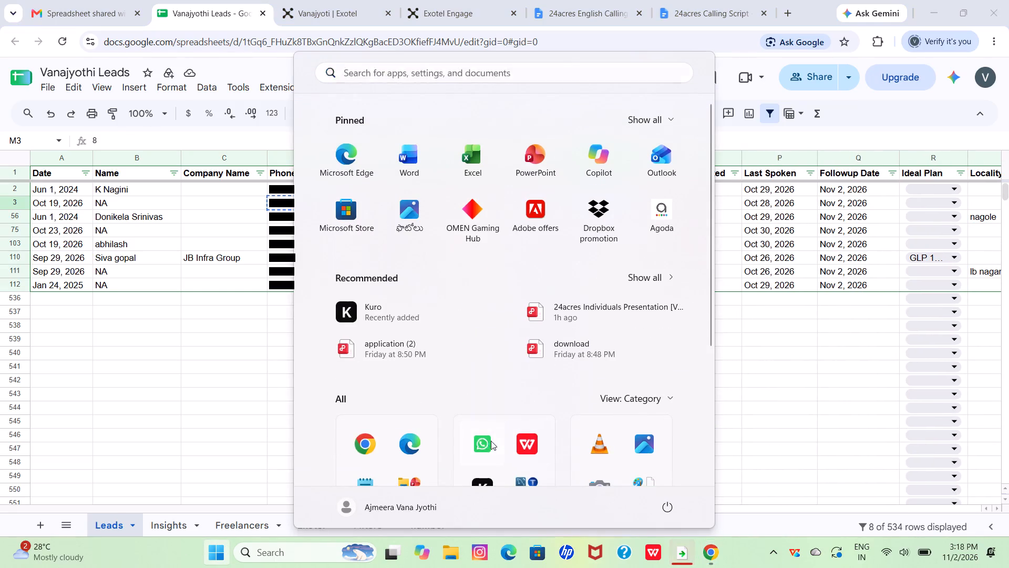
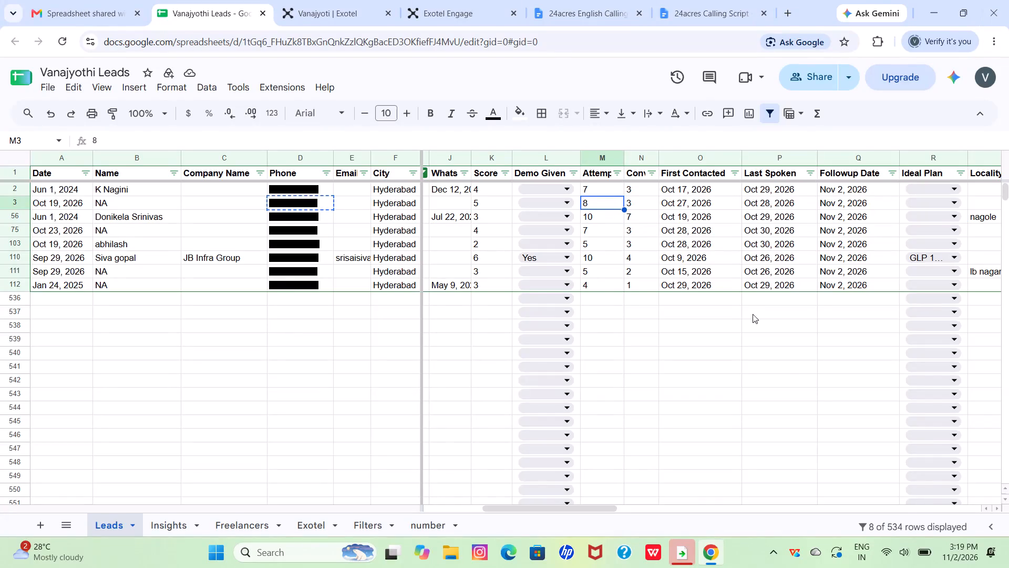
Review the conversation count, dates, locality and call notes of the lead in row 3 of the Leads sheet.
click(647, 203)
scroll(647, 203, left, 4)
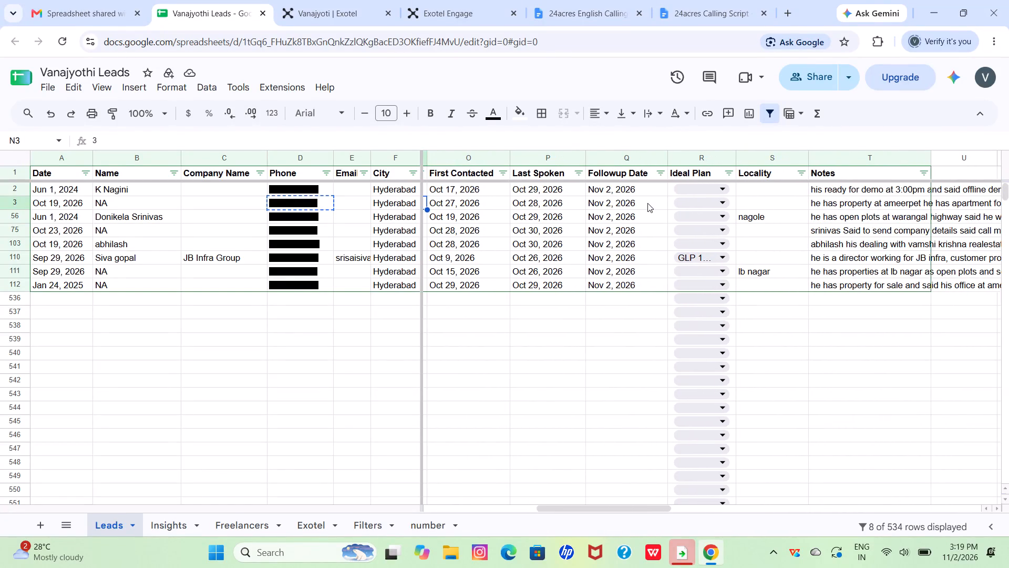
scroll(647, 203, left, 2)
click(708, 206)
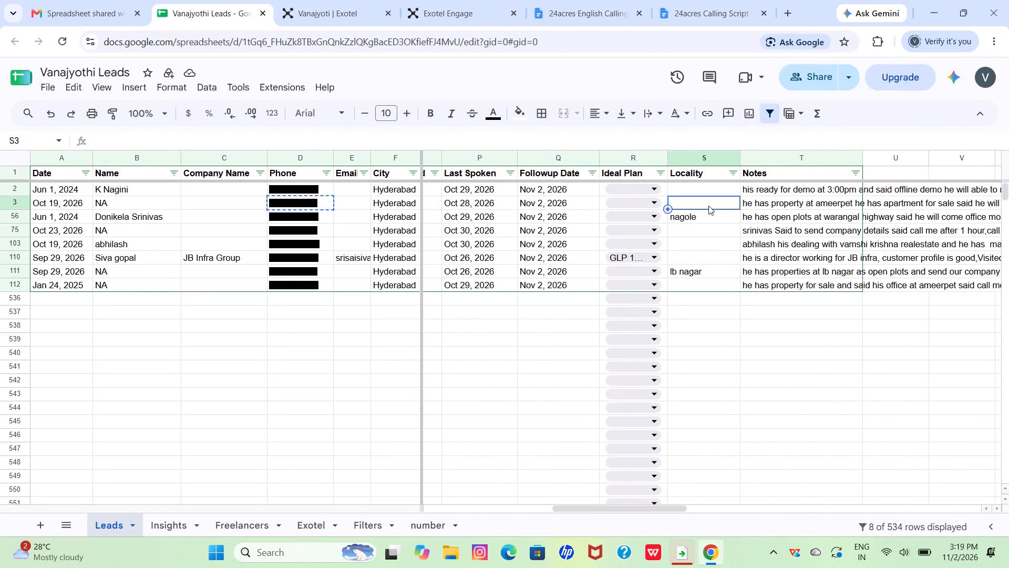
scroll(708, 206, left, 3)
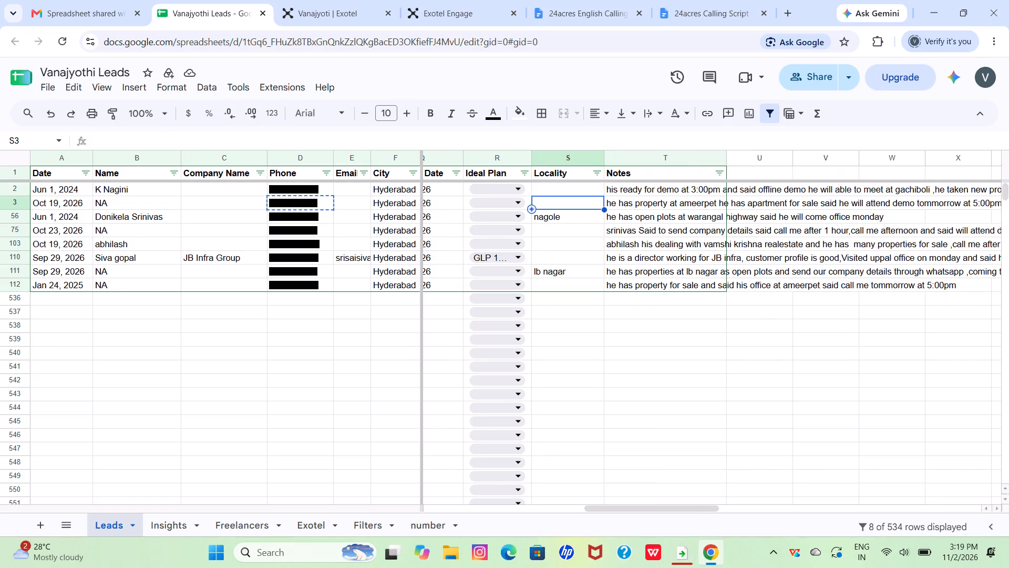
click(618, 205)
click(569, 217)
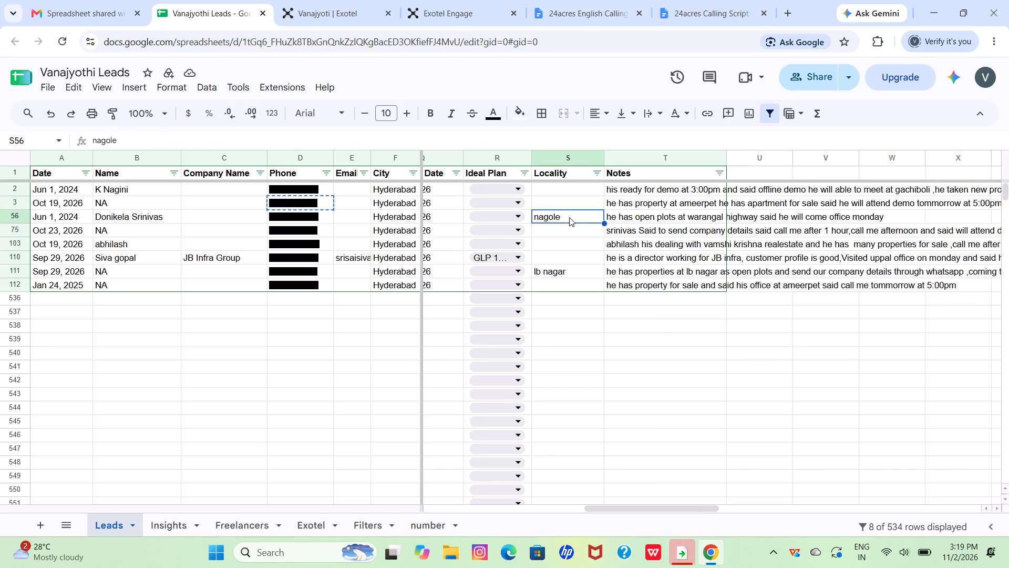
click(617, 203)
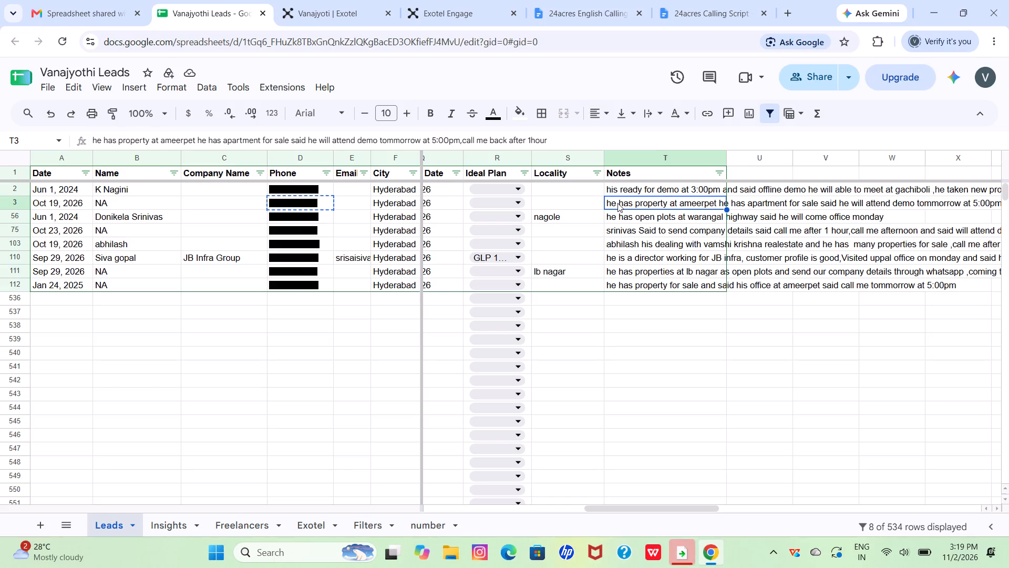
click(561, 207)
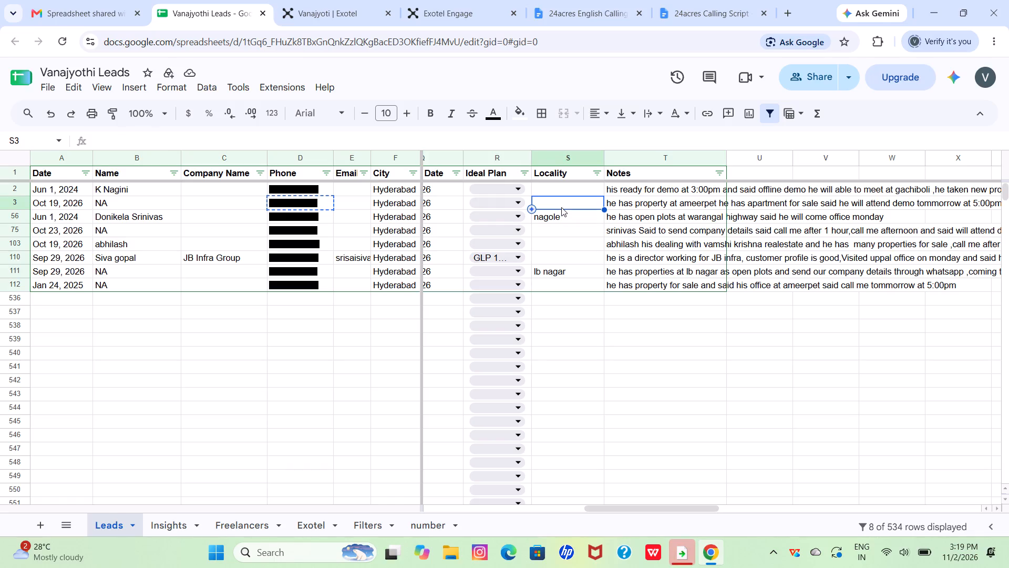
Change the status of the lead in row 3 to Call Back.
scroll(561, 207, right, 7)
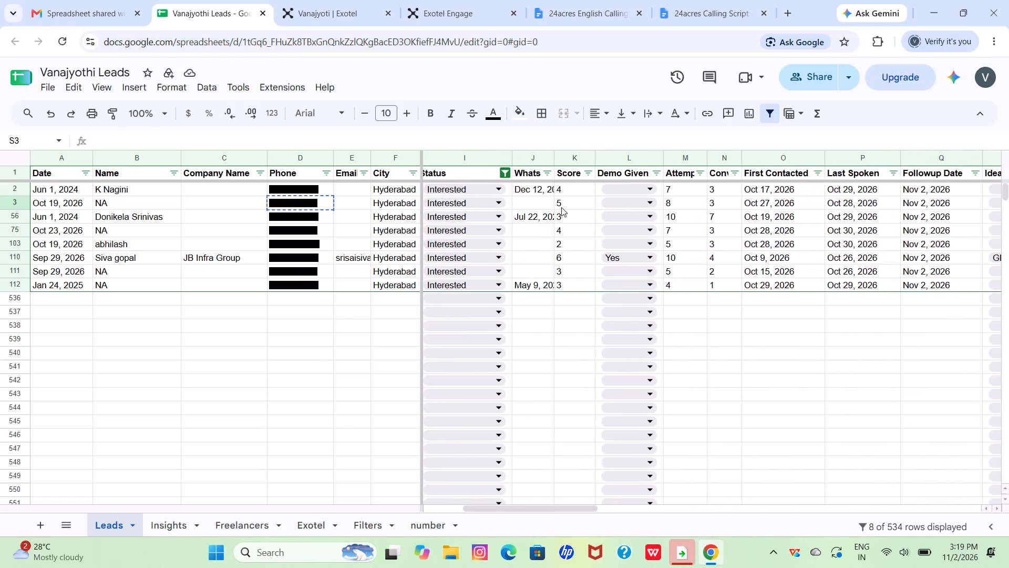
scroll(632, 206, right, 1)
click(565, 199)
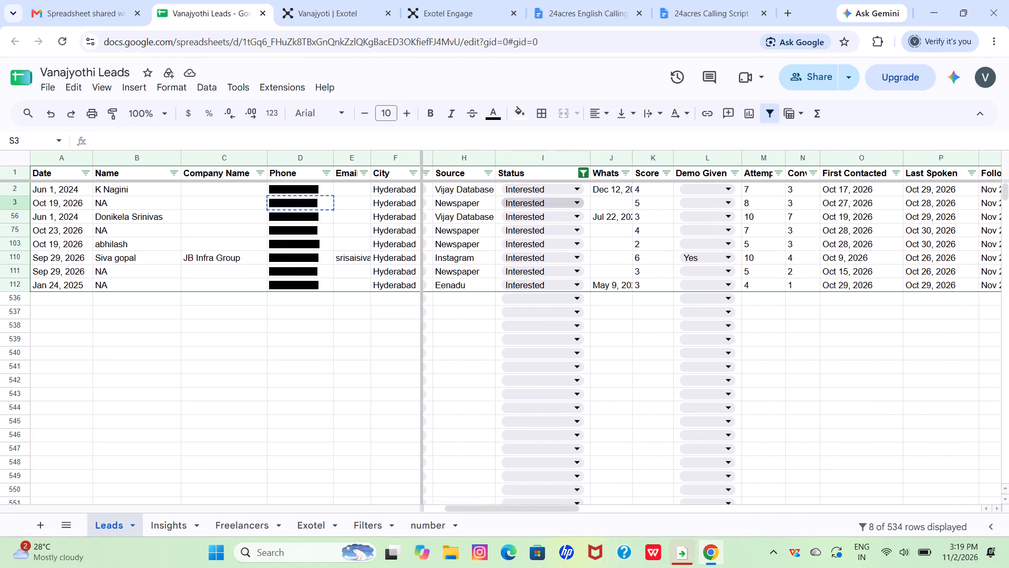
click(533, 257)
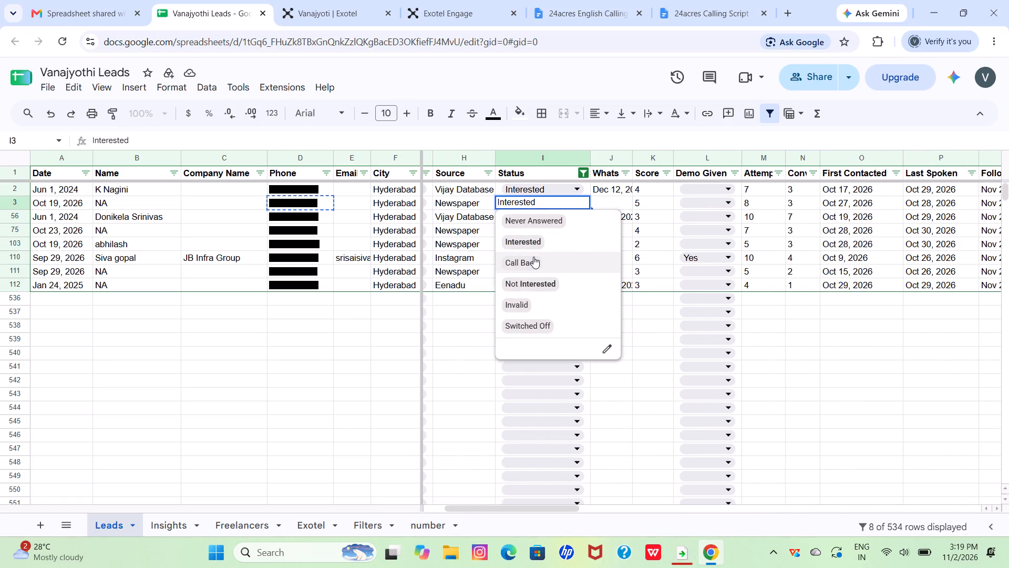
Set the follow-up date of the lead in row 3 to Nov 10, 2026.
scroll(533, 257, left, 5)
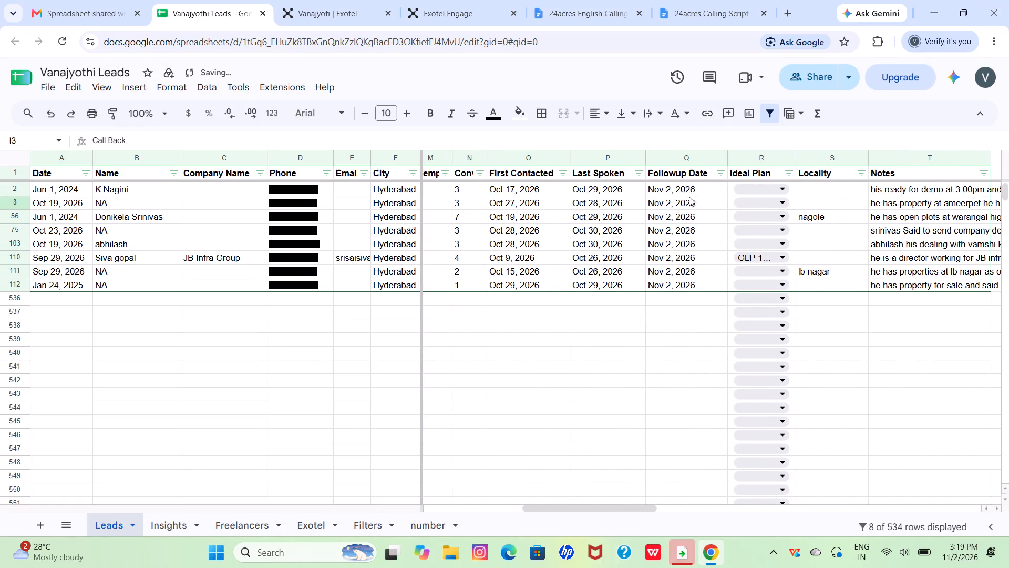
double_click(684, 201)
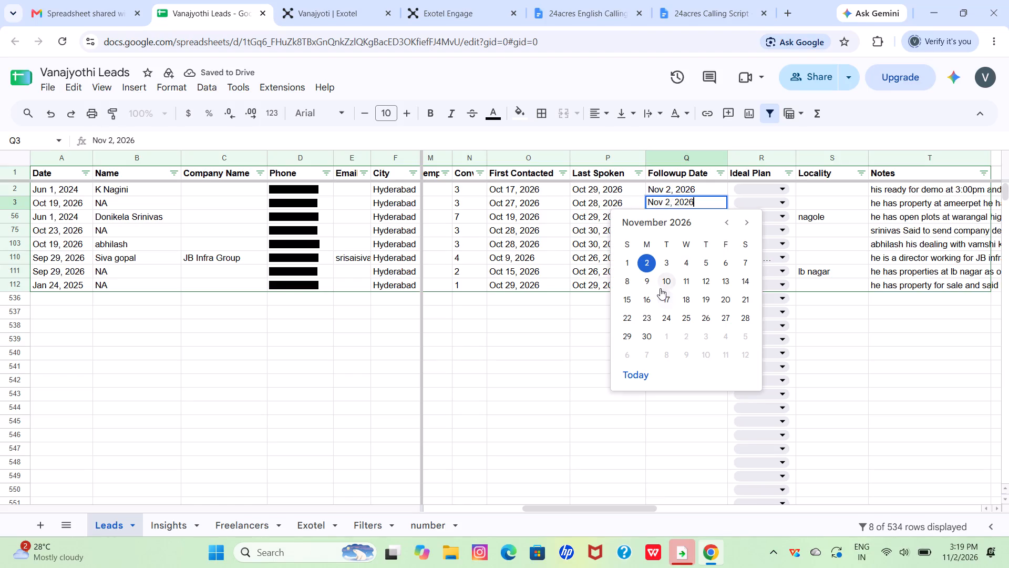
click(672, 286)
Replace the note in row 3 with "sold his property ,if his has any property for sale said to call us".
scroll(672, 286, left, 5)
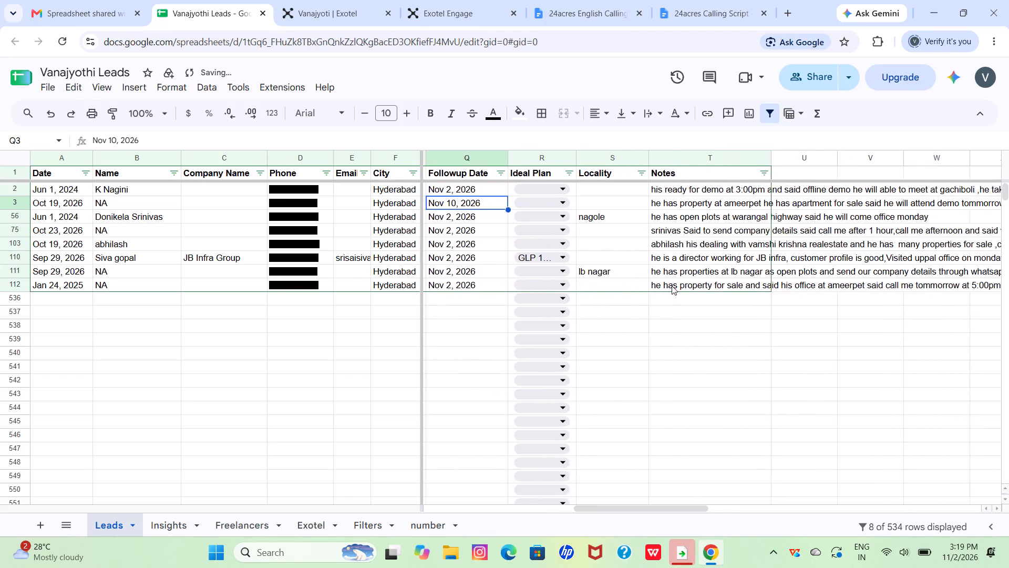
scroll(672, 286, left, 5)
scroll(672, 286, right, 1)
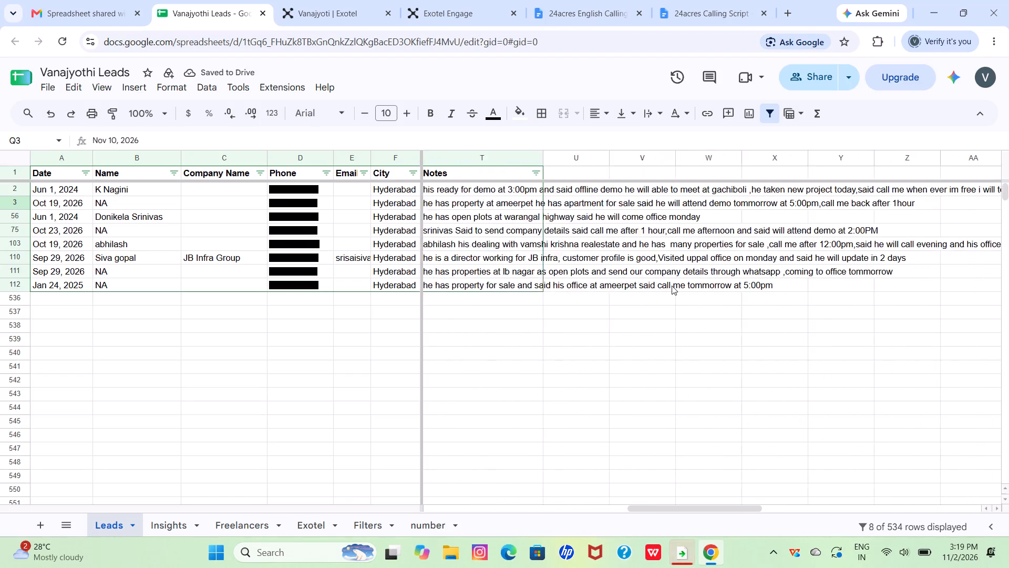
scroll(672, 286, right, 2)
double_click(686, 206)
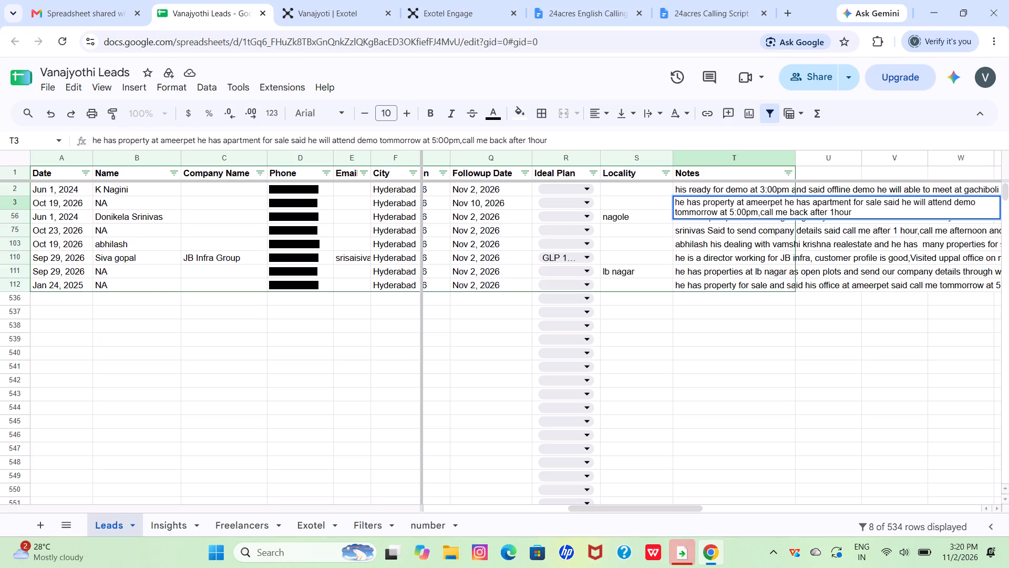
key(BackSpace)
key(BackSpace)
key(BackSpace)
key(BackSpace)
key(BackSpace)
key(BackSpace)
key(BackSpace)
key(BackSpace)
key(BackSpace)
key(BackSpace)
key(BackSpace)
key(BackSpace)
key(BackSpace)
key(BackSpace)
key(BackSpace)
key(BackSpace)
key(BackSpace)
key(BackSpace)
key(BackSpace)
key(BackSpace)
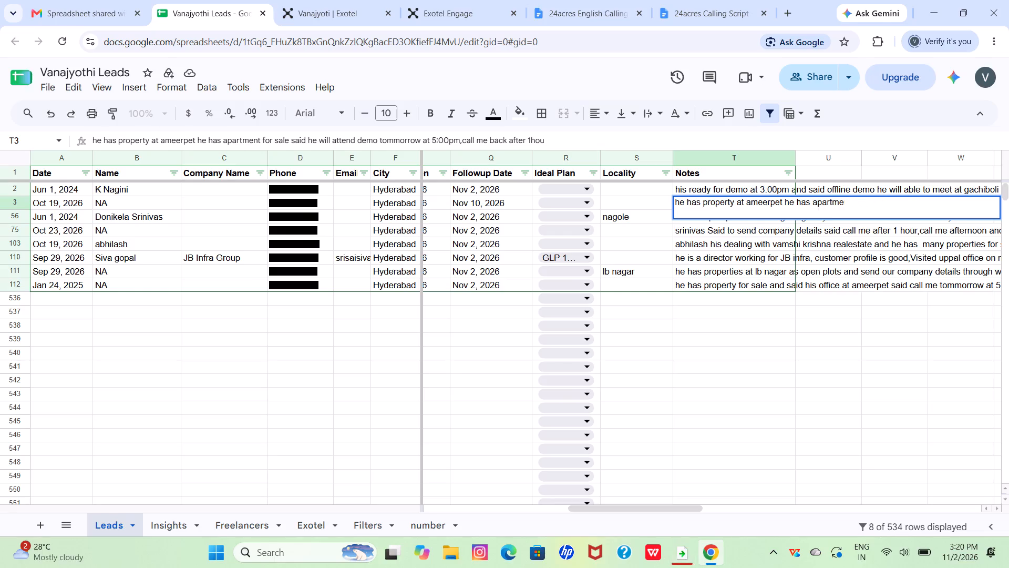
key(BackSpace)
key(BackSpace)
key(BackSpace)
key(BackSpace)
key(BackSpace)
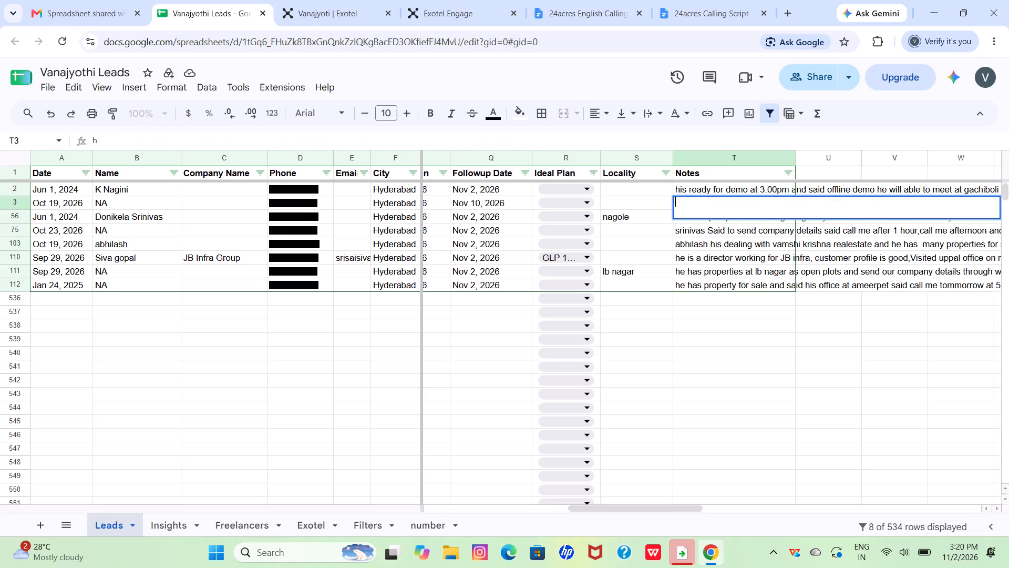
text(sold ho)
key(BackSpace)
text(is property)
key(space)
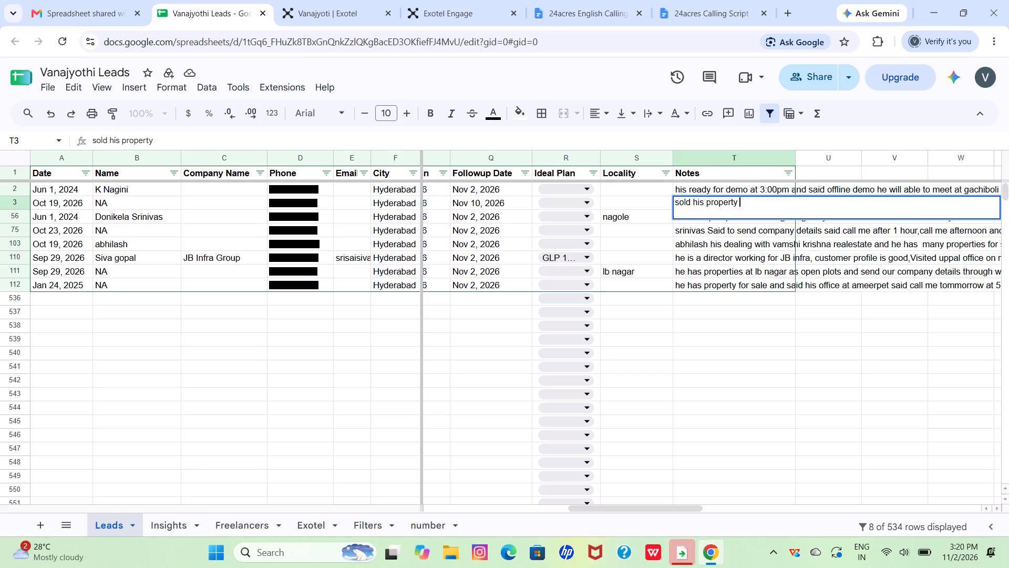
key(comma)
text(if)
key(space)
text(his)
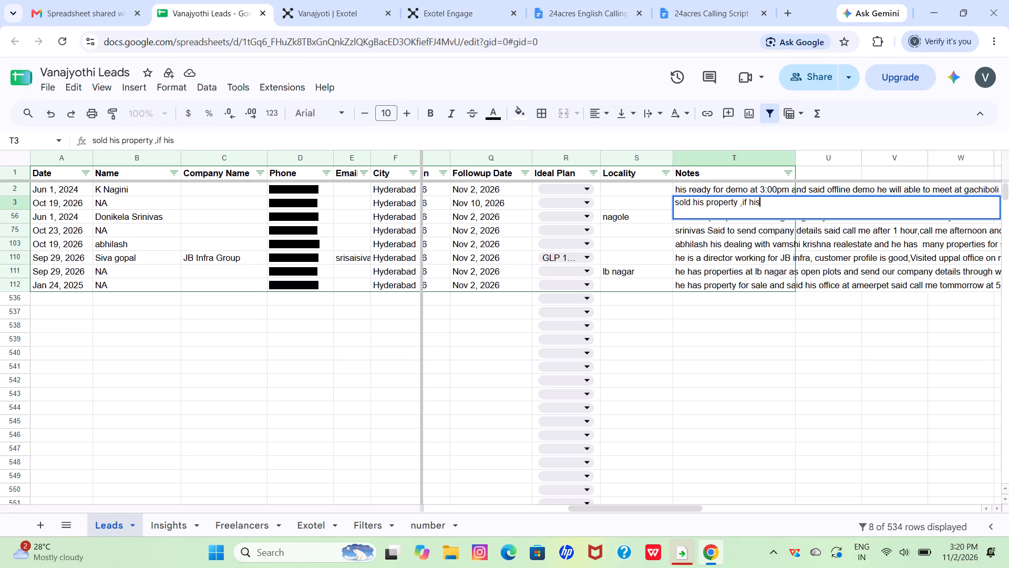
key(space)
text(has any property for sale said to)
key(space)
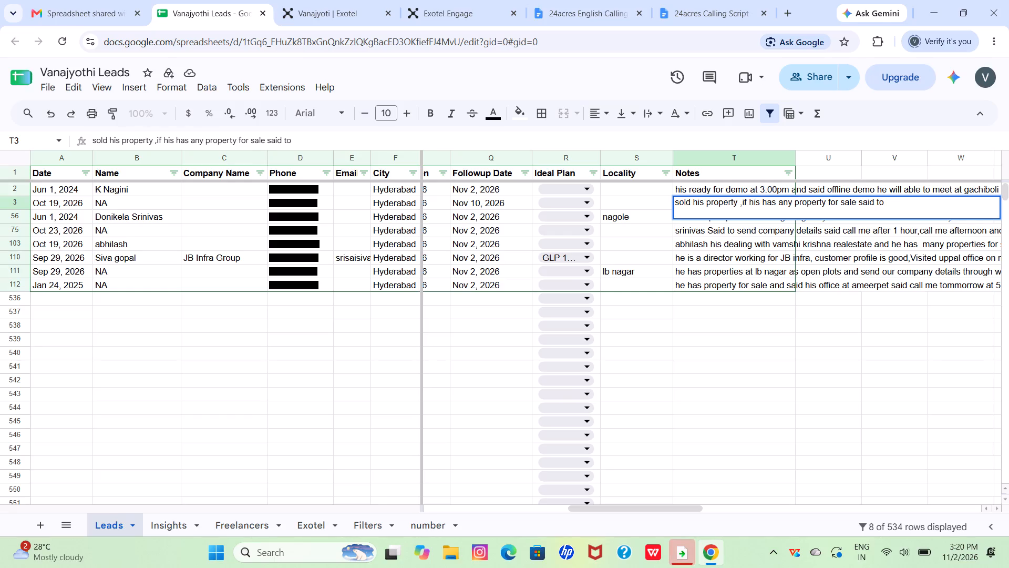
text(call us)
key(Return)
Review the follow-up dates, localities and call notes of the remaining filtered leads, from row 56 down.
scroll(686, 206, right, 1)
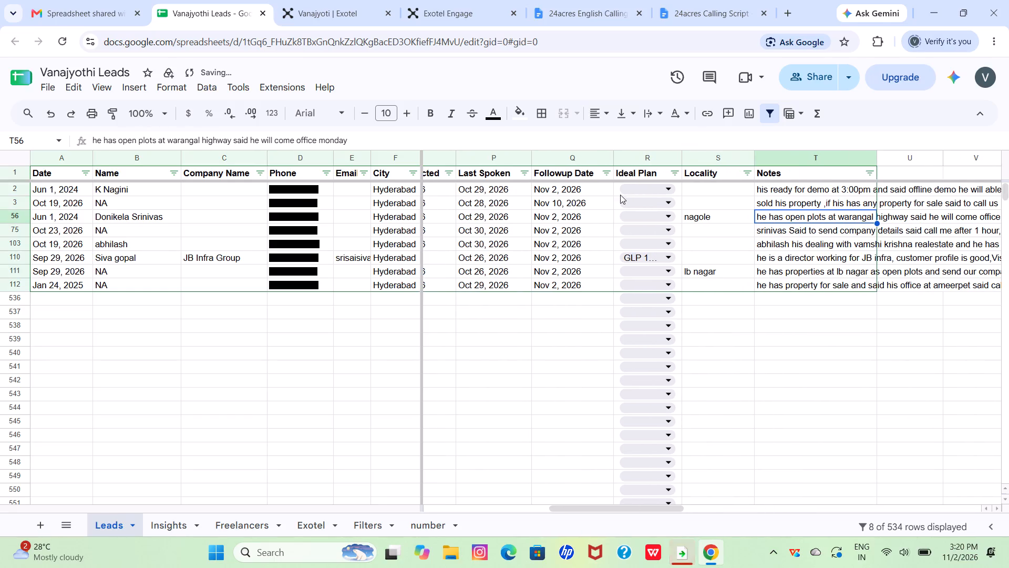
click(564, 215)
scroll(564, 215, down, 1)
scroll(564, 215, left, 5)
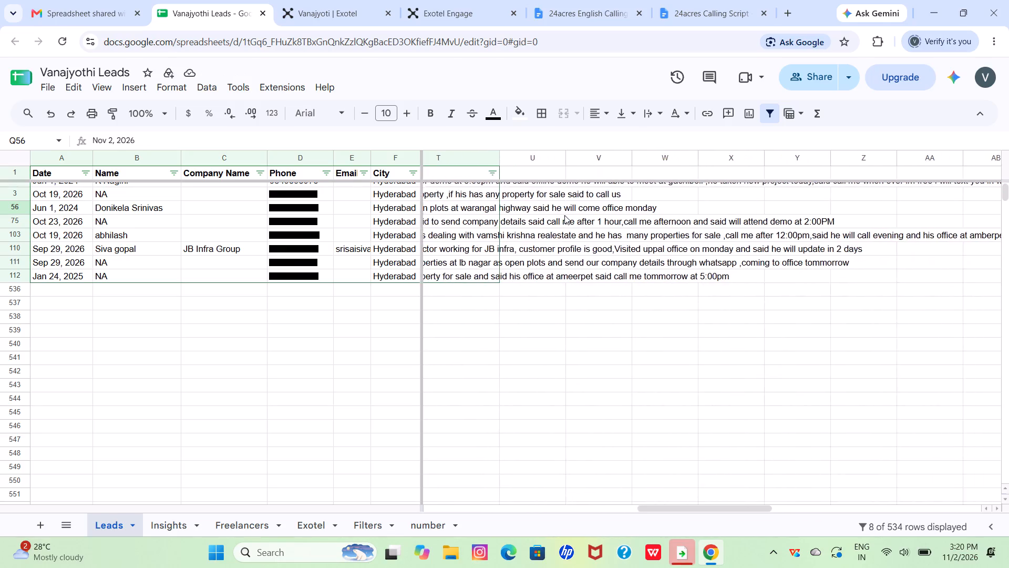
scroll(564, 215, right, 6)
click(564, 215)
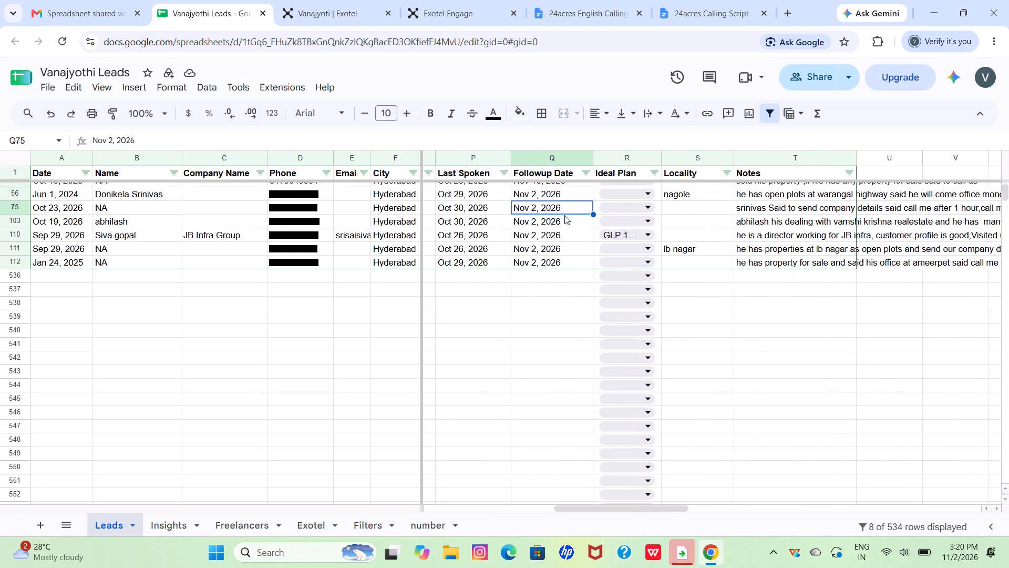
scroll(564, 215, left, 3)
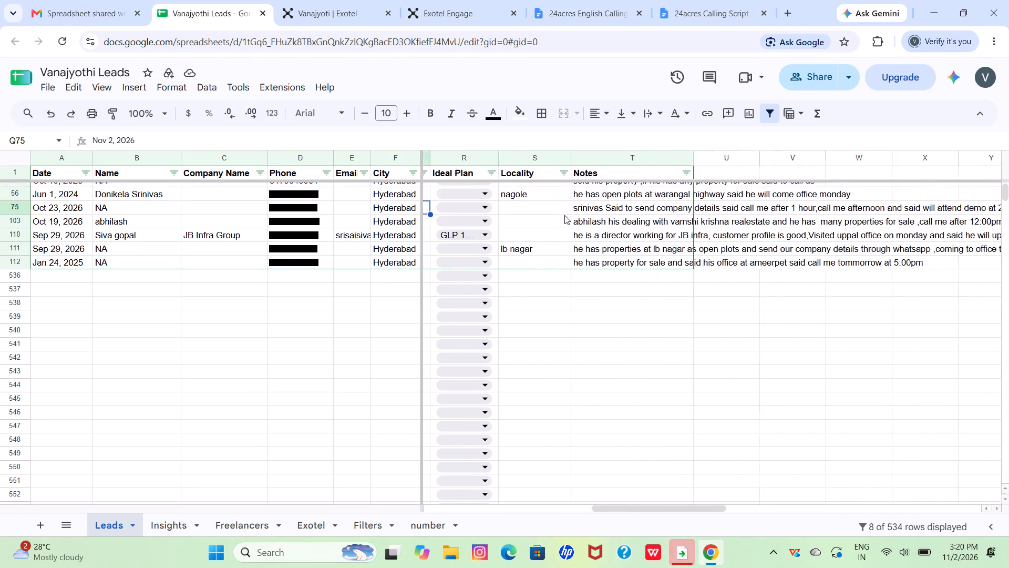
scroll(564, 215, left, 3)
scroll(564, 215, right, 5)
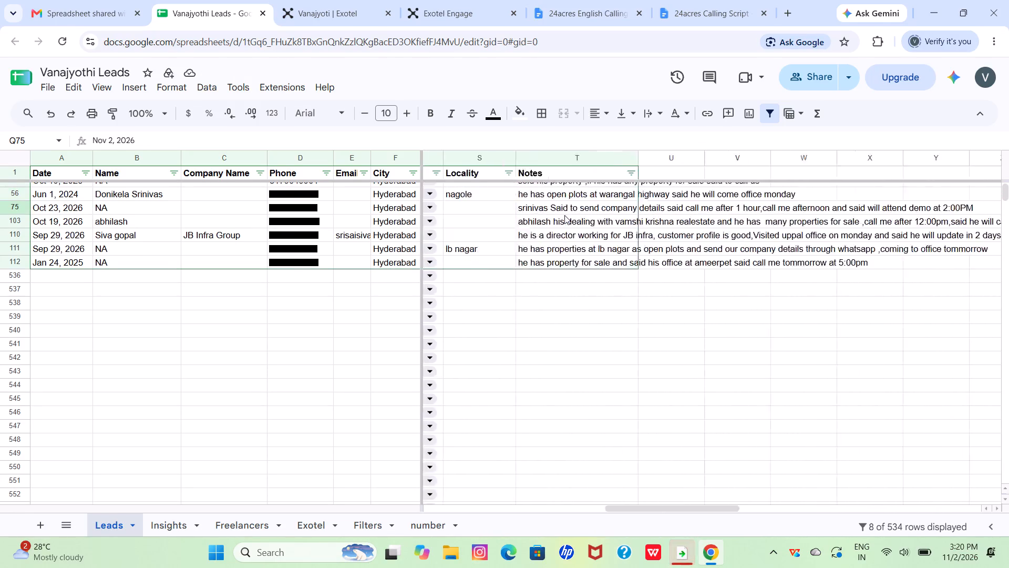
scroll(564, 215, right, 1)
Copy the phone number of the lead in row 75, switch to Exotel and refresh the Vanajyoti call list.
click(314, 209)
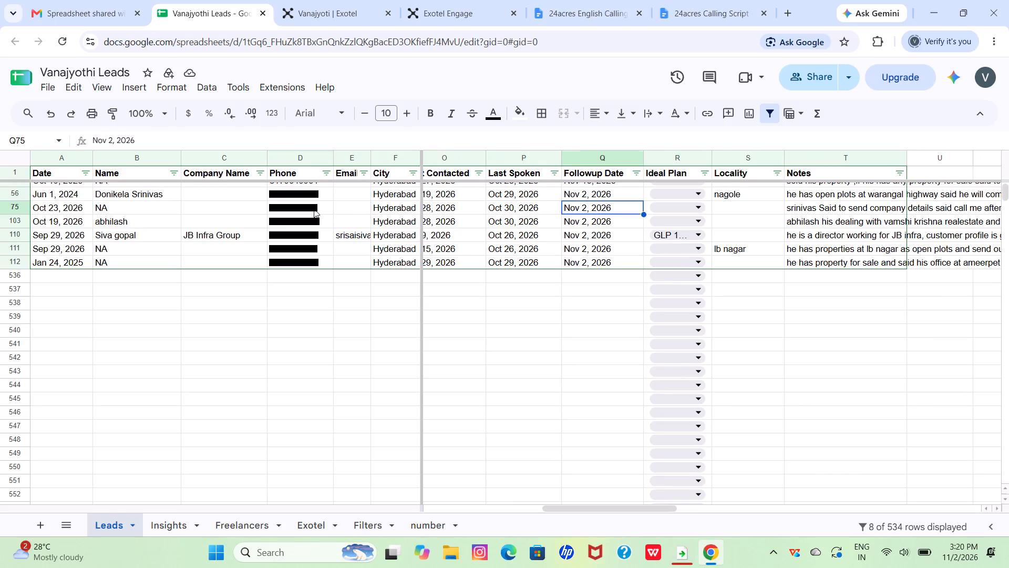
key(ctrl+c)
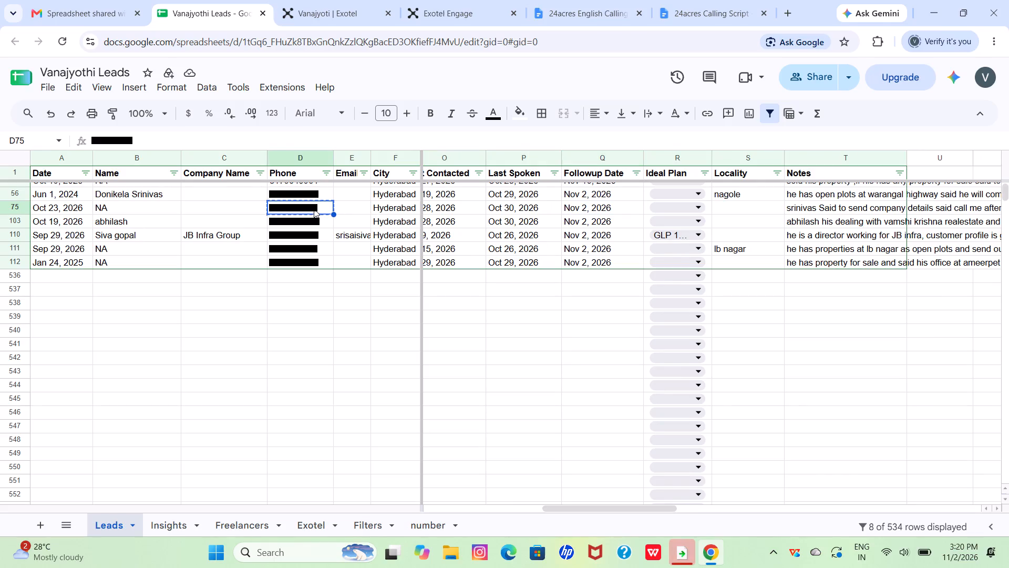
click(338, 0)
double_click(202, 125)
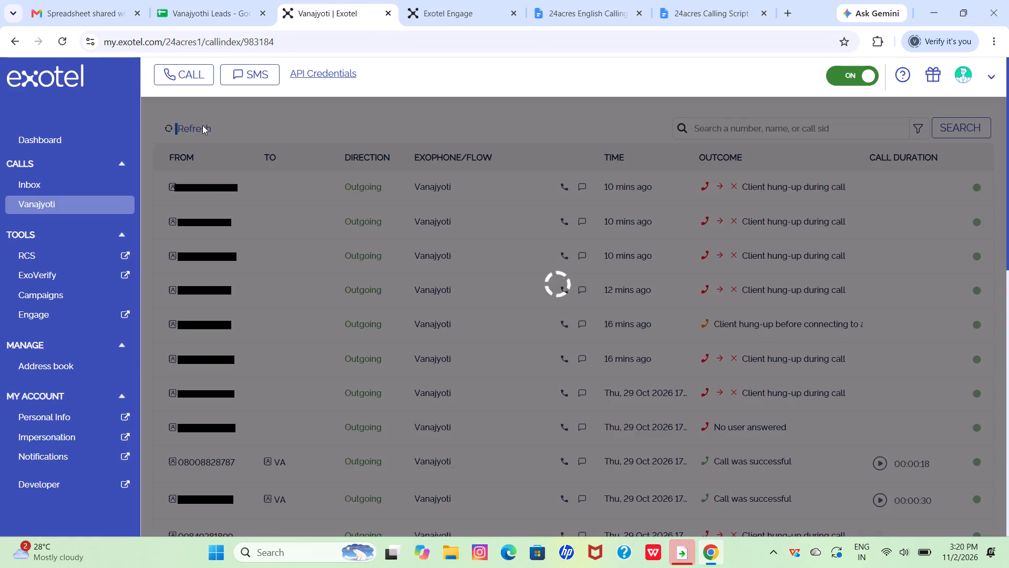
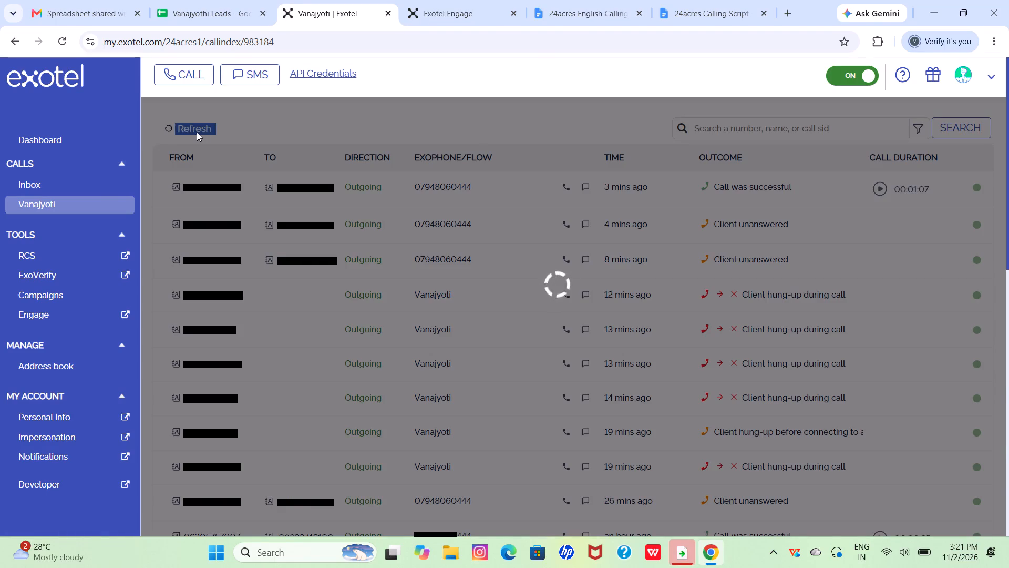
Switch to Exotel Engage and reload the Call Campaigns list.
click(468, 4)
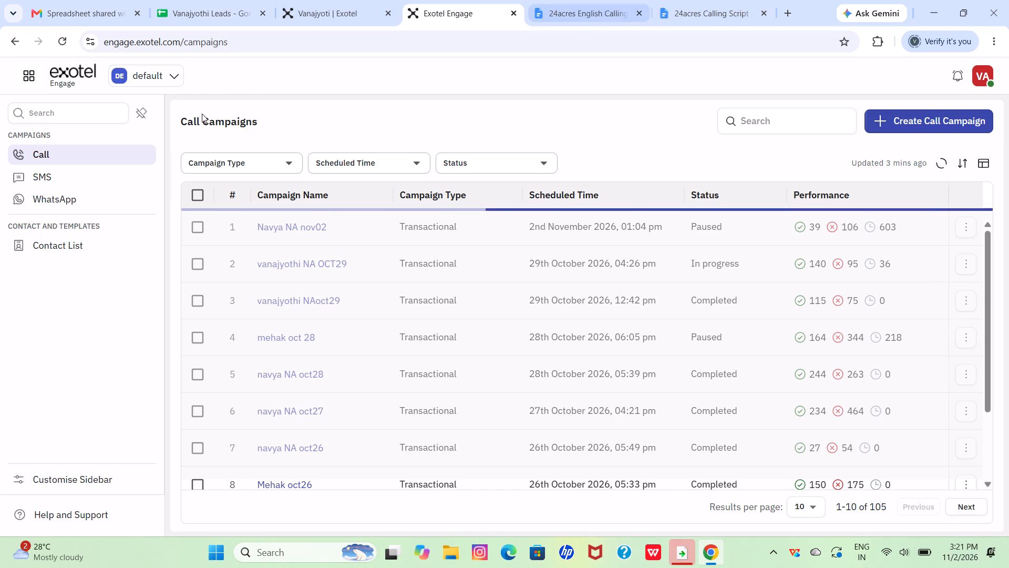
double_click(67, 43)
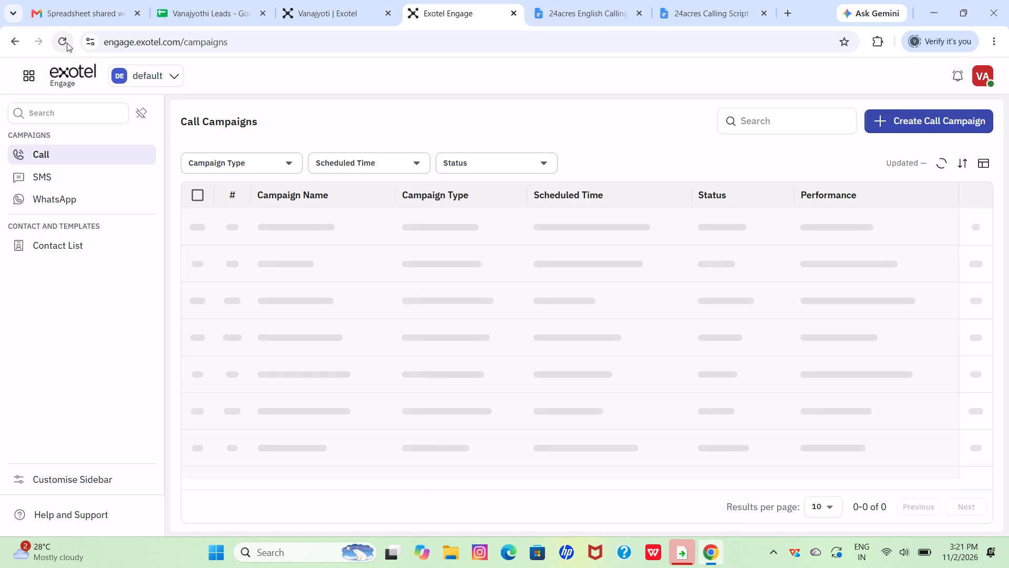
In Exotel's Vanajyoti page, place a call to the copied phone number of the lead in row 75.
click(211, 0)
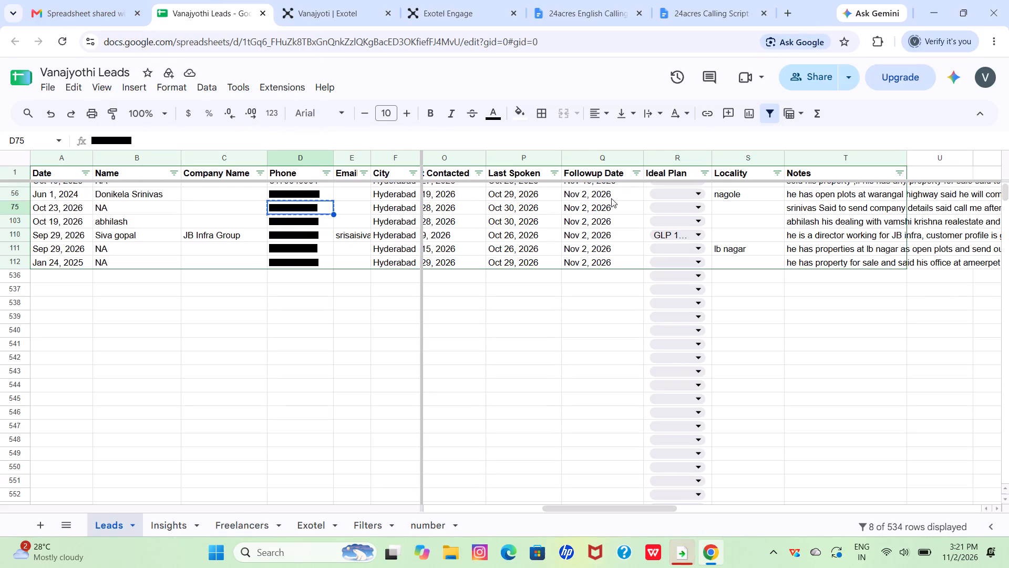
click(304, 6)
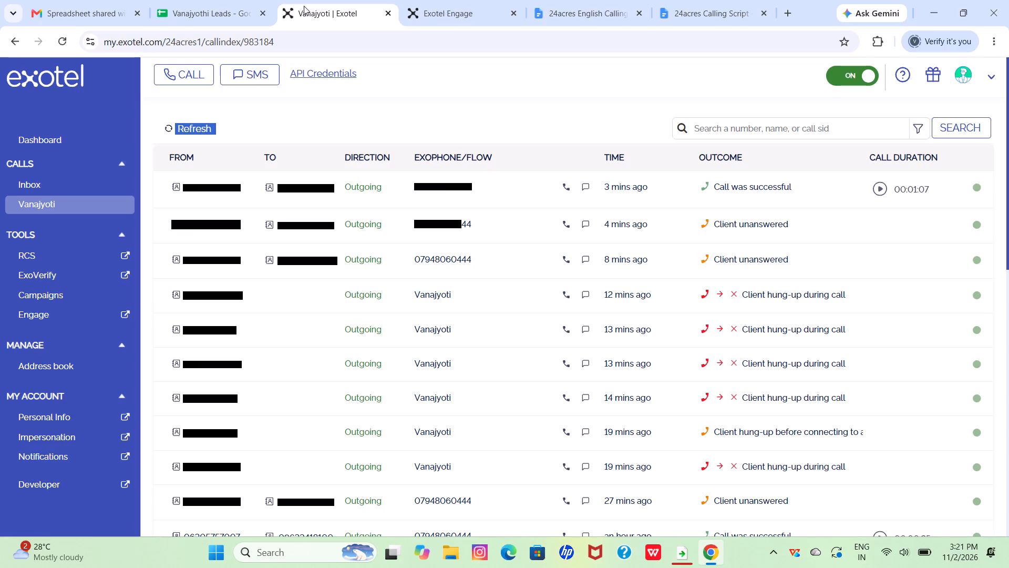
click(192, 134)
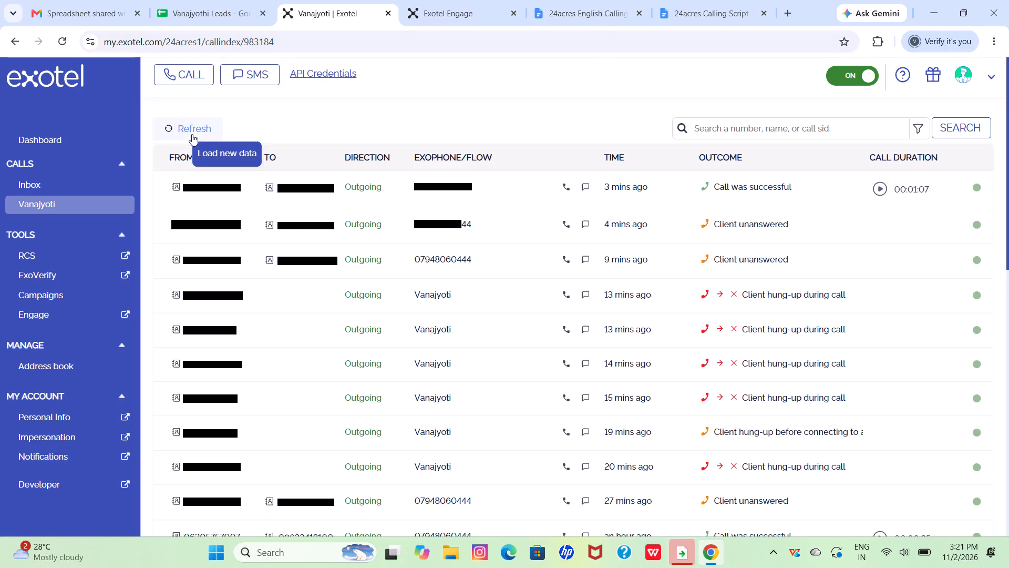
click(204, 75)
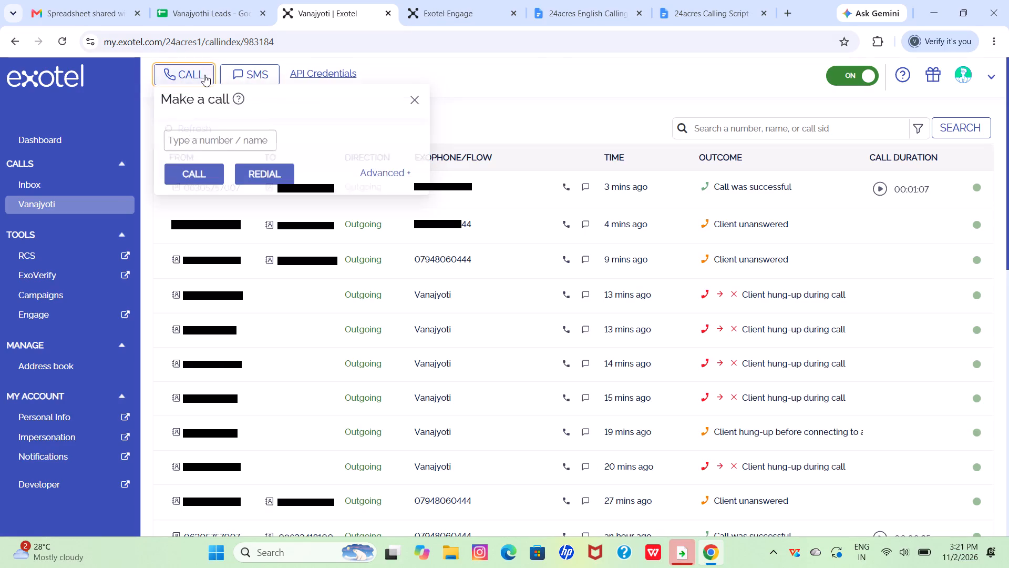
click(230, 137)
key(ctrl+v)
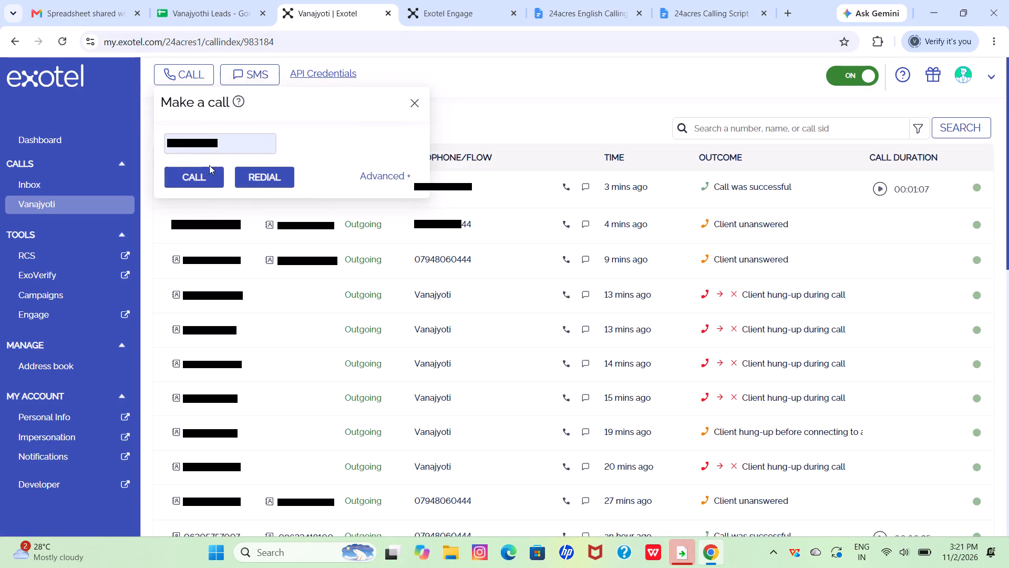
click(205, 178)
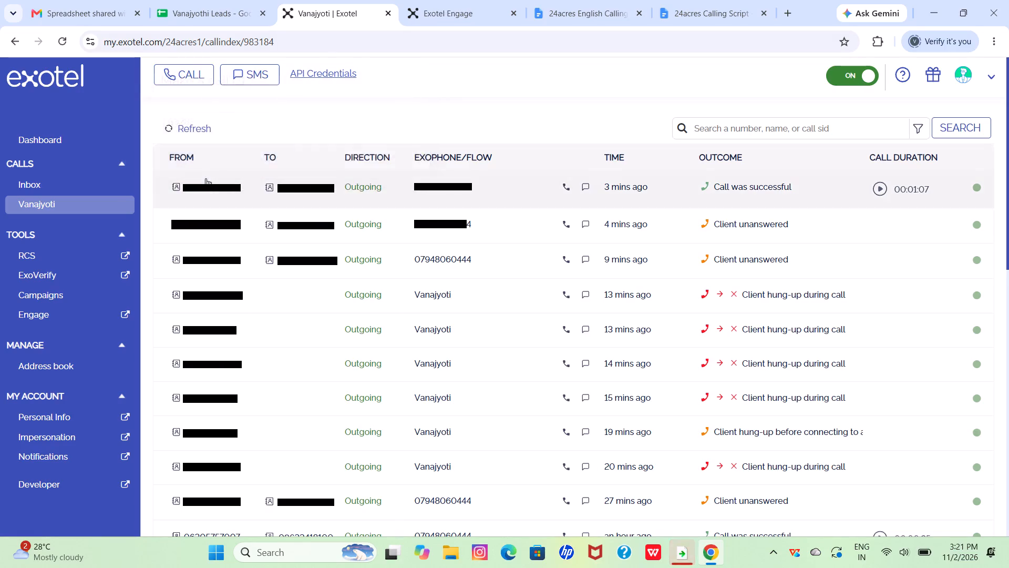
In the Leads sheet, set the conversation count of the lead in row 3 to 4.
click(218, 0)
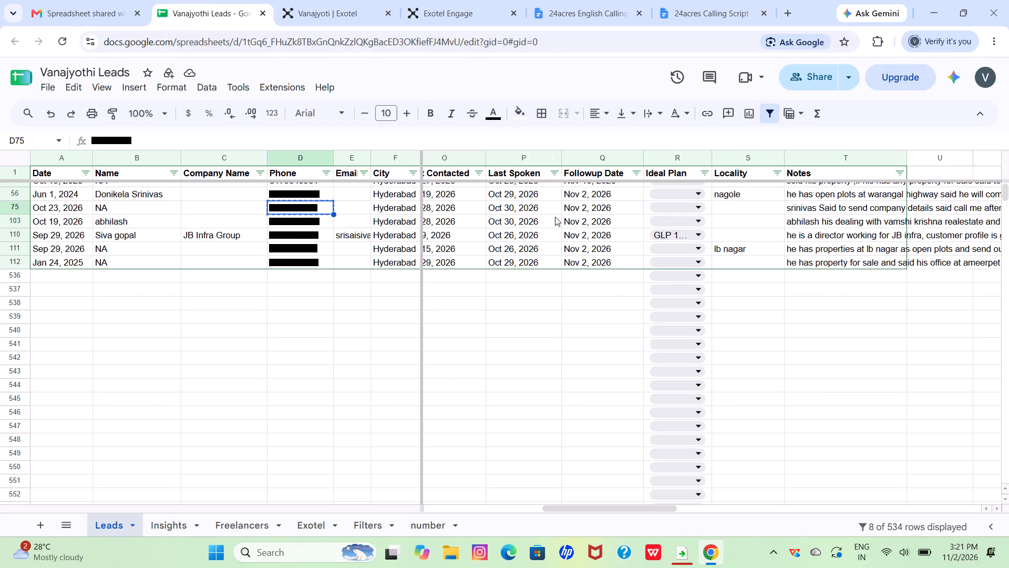
scroll(596, 218, right, 2)
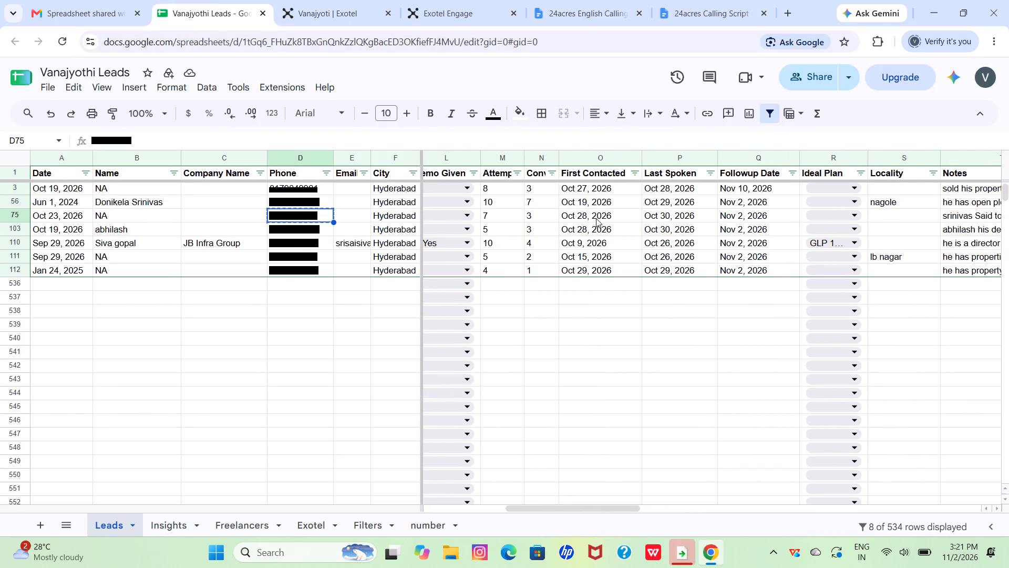
scroll(596, 218, up, 1)
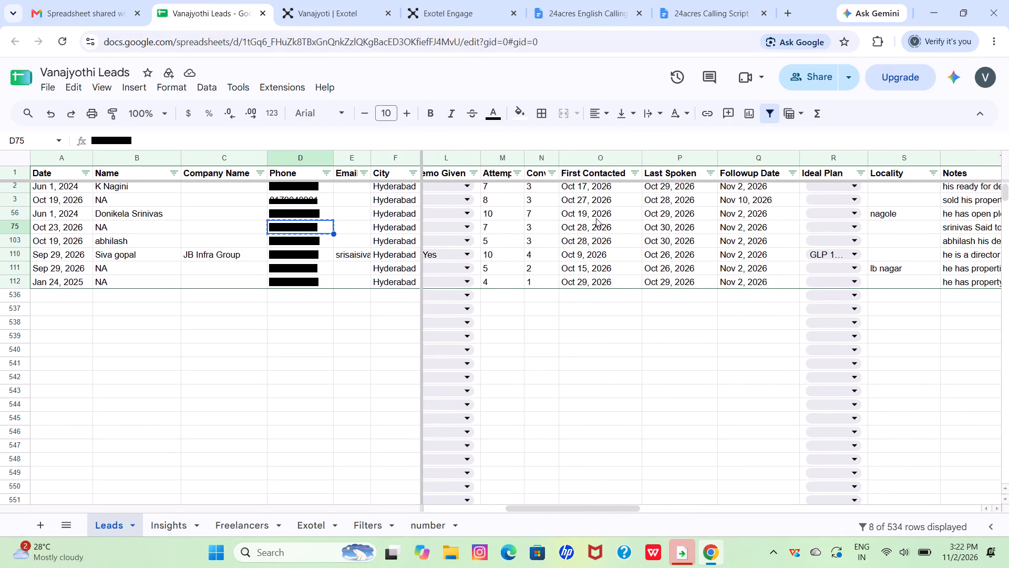
scroll(615, 238, up, 1)
scroll(615, 238, right, 1)
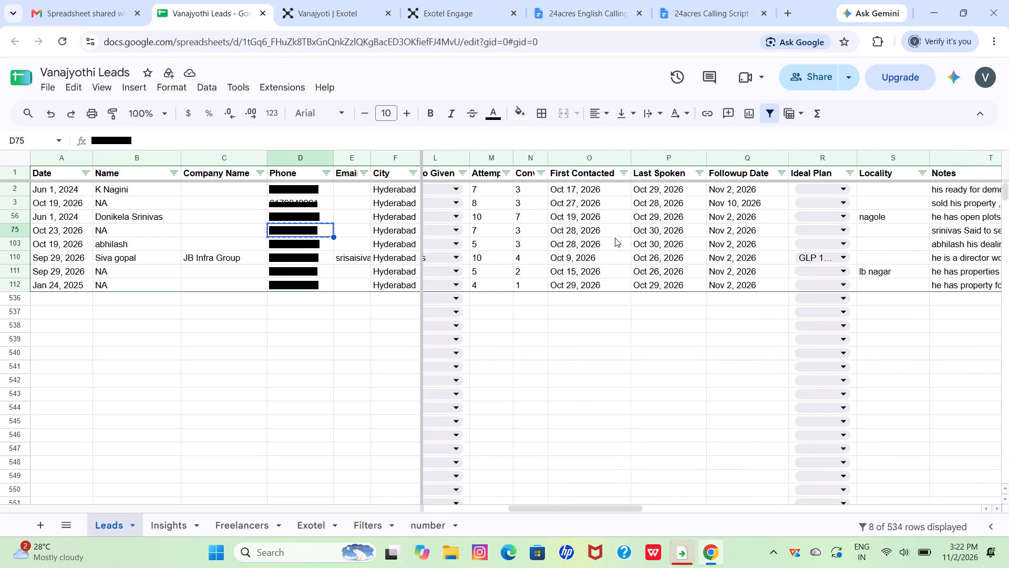
scroll(615, 238, right, 1)
click(537, 206)
key(4)
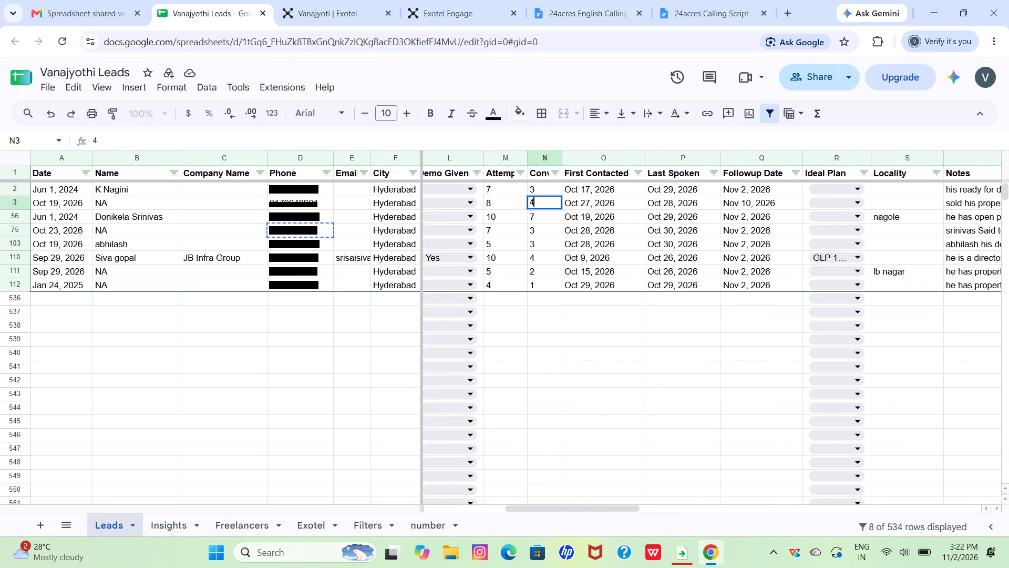
click(537, 214)
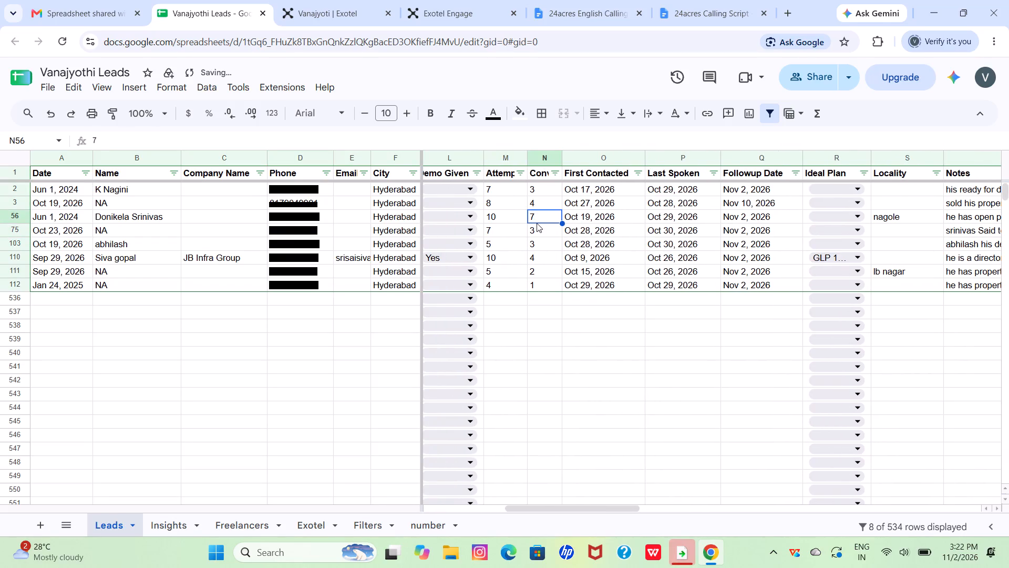
Review the conversation count, contact dates and call note of the lead in row 75.
click(537, 223)
click(539, 228)
scroll(539, 228, left, 2)
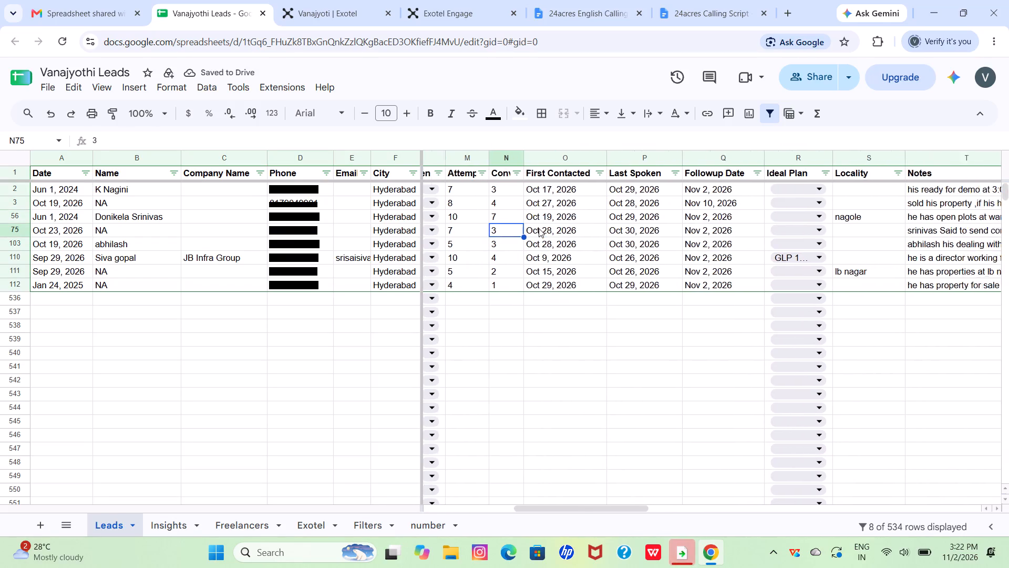
scroll(539, 228, left, 5)
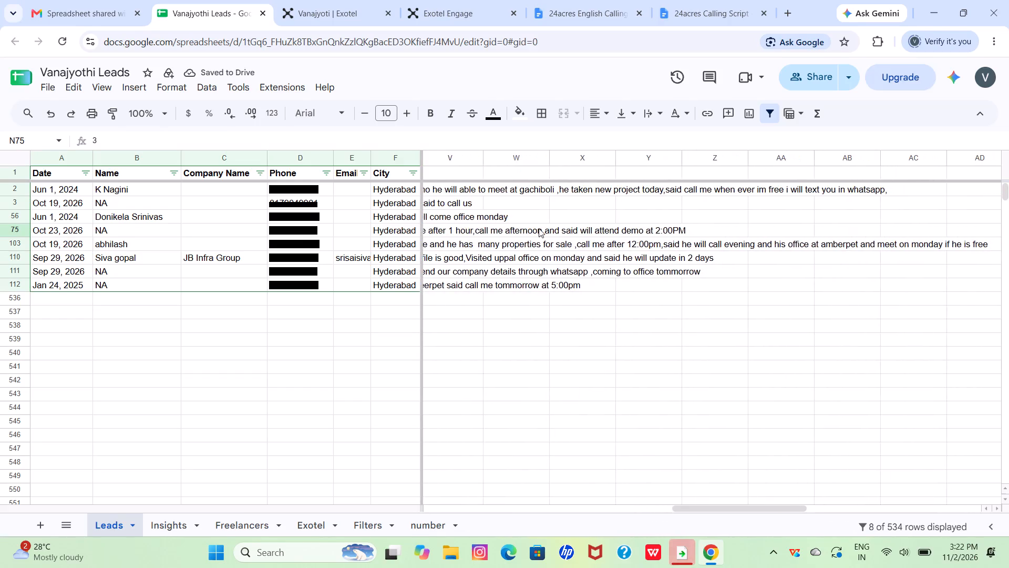
scroll(539, 228, right, 9)
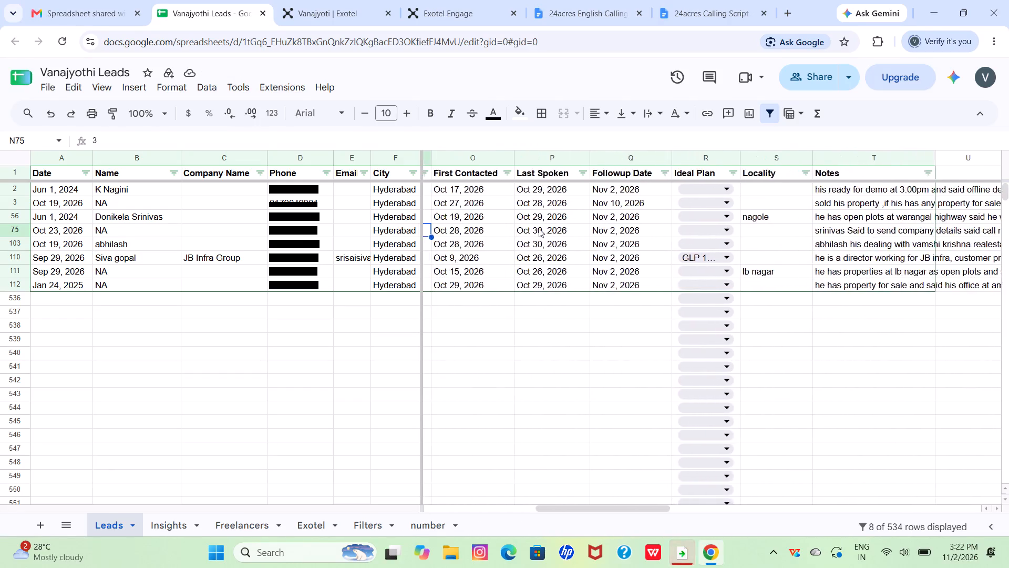
scroll(539, 228, right, 1)
scroll(539, 228, up, 1)
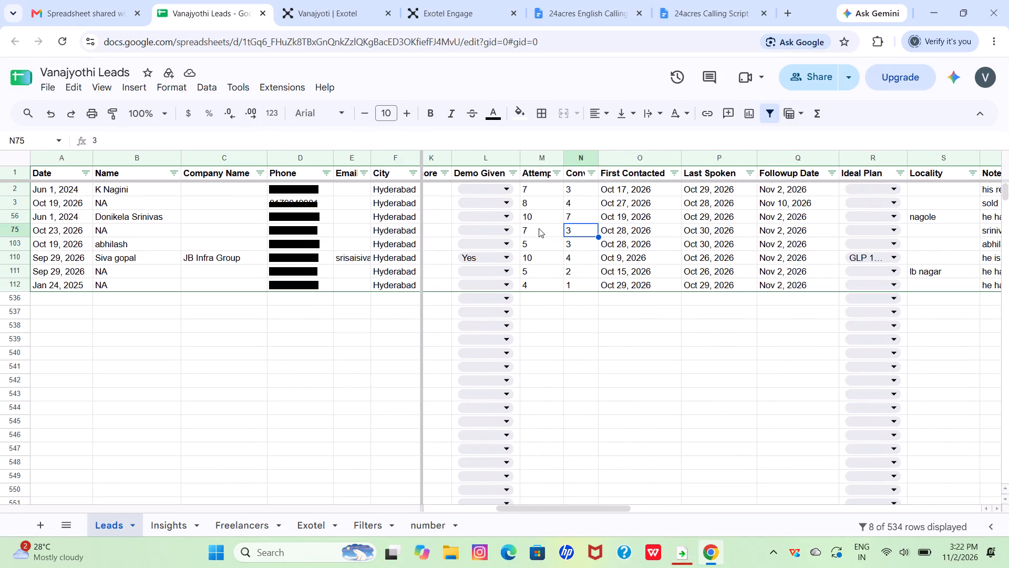
Set the attempt count of the lead in row 75 to 8.
click(548, 231)
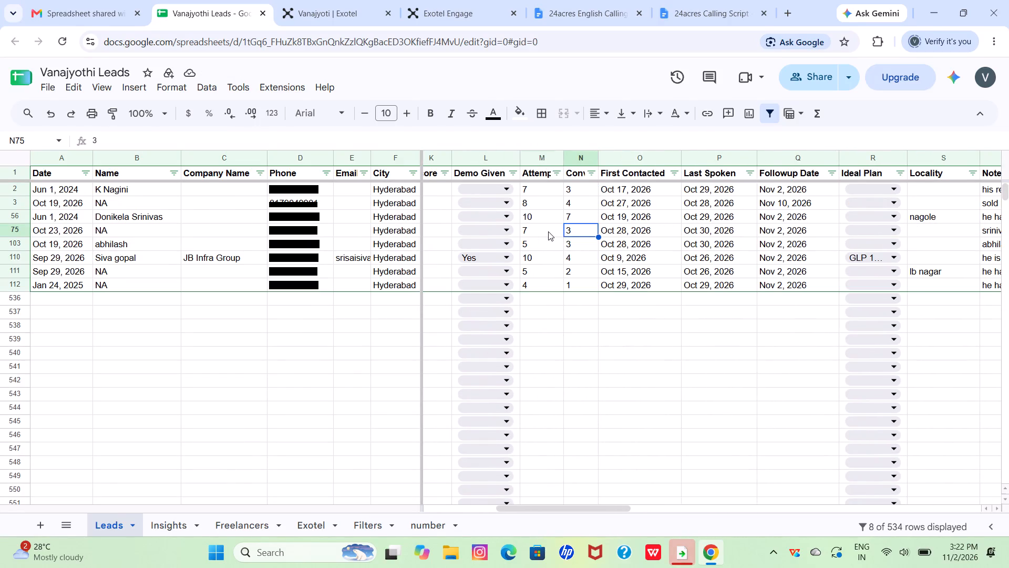
scroll(548, 231, left, 1)
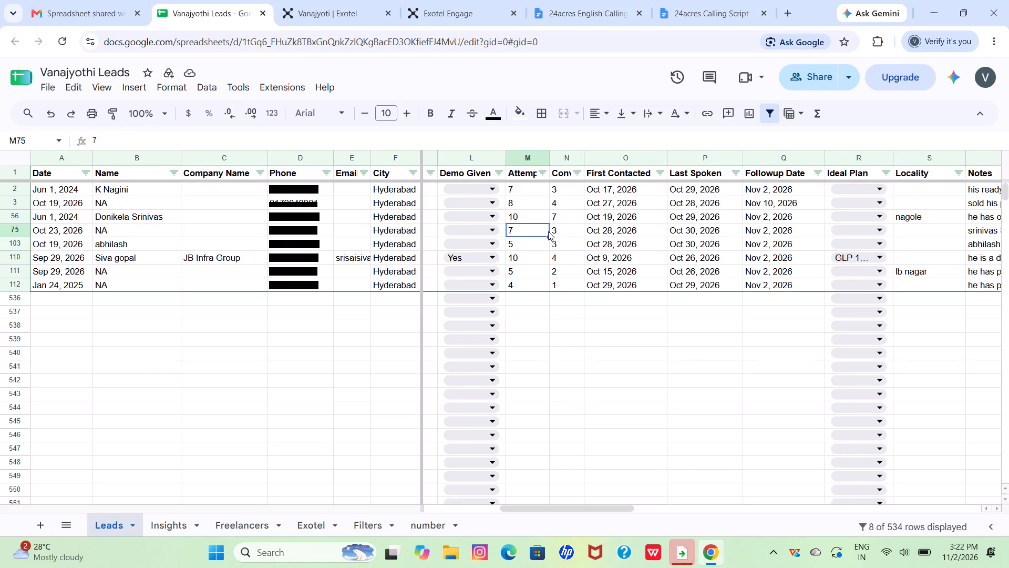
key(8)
click(581, 232)
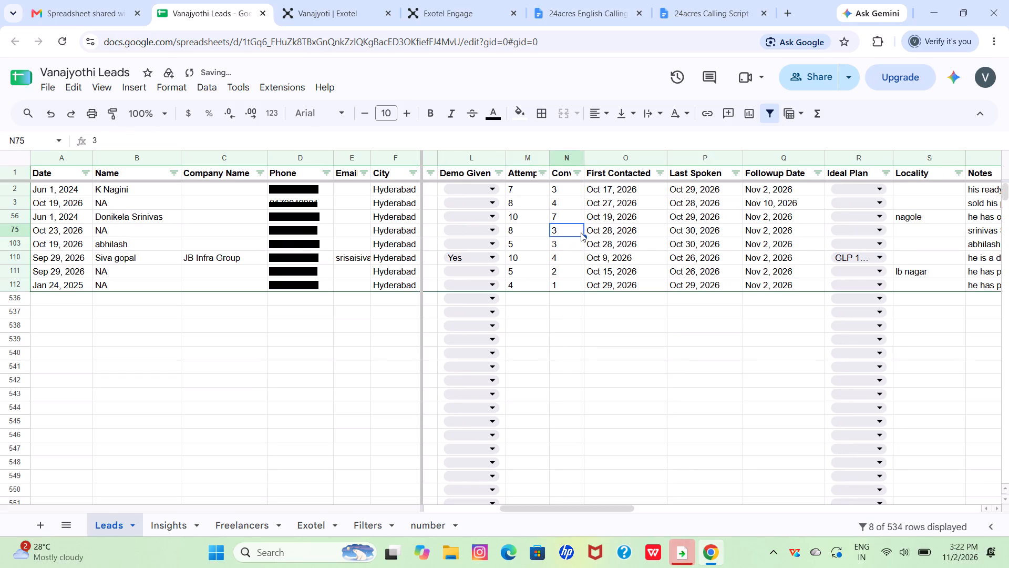
click(612, 232)
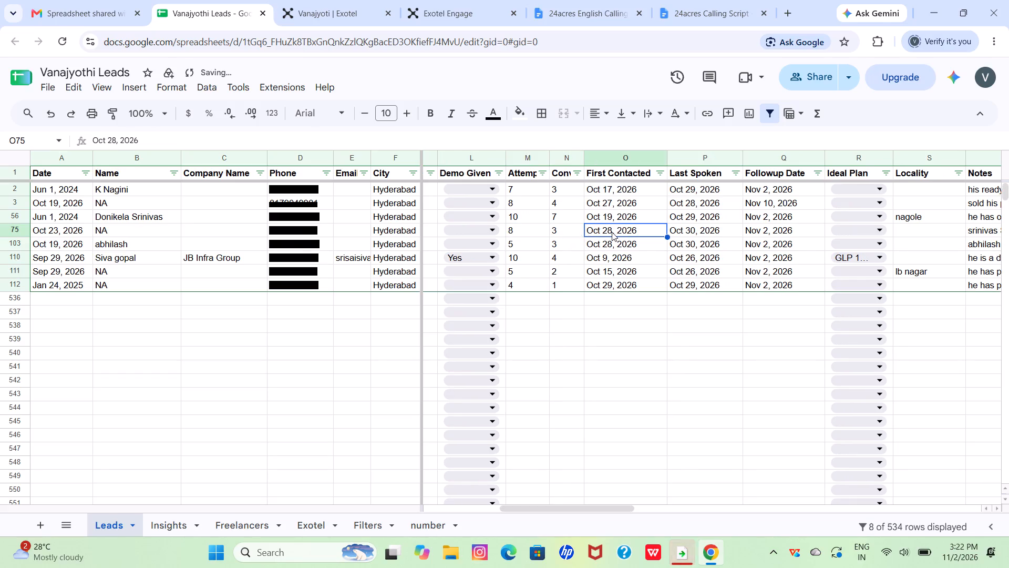
Set the attempt count of the lead in row 103 to 6.
click(519, 251)
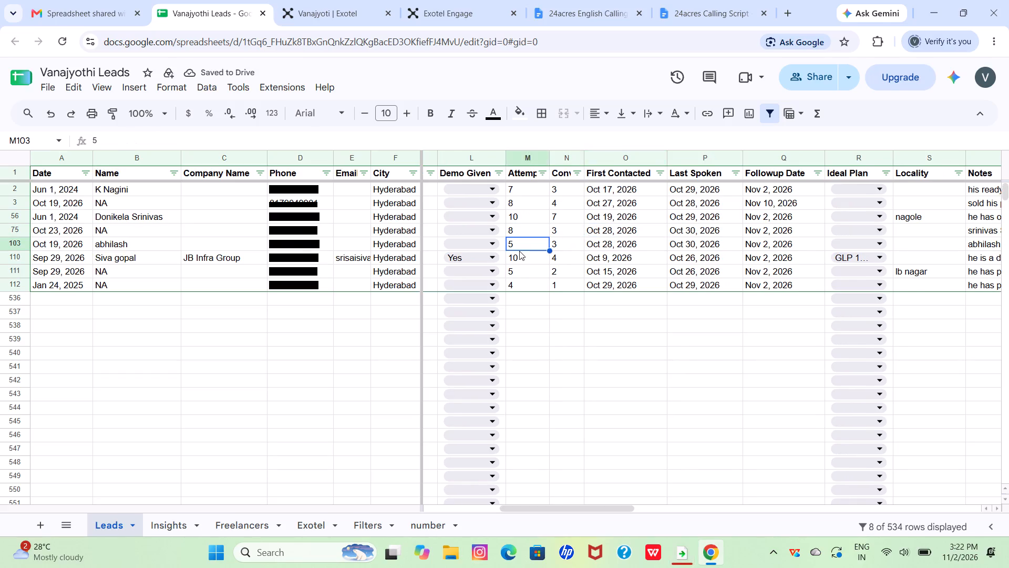
scroll(519, 251, left, 4)
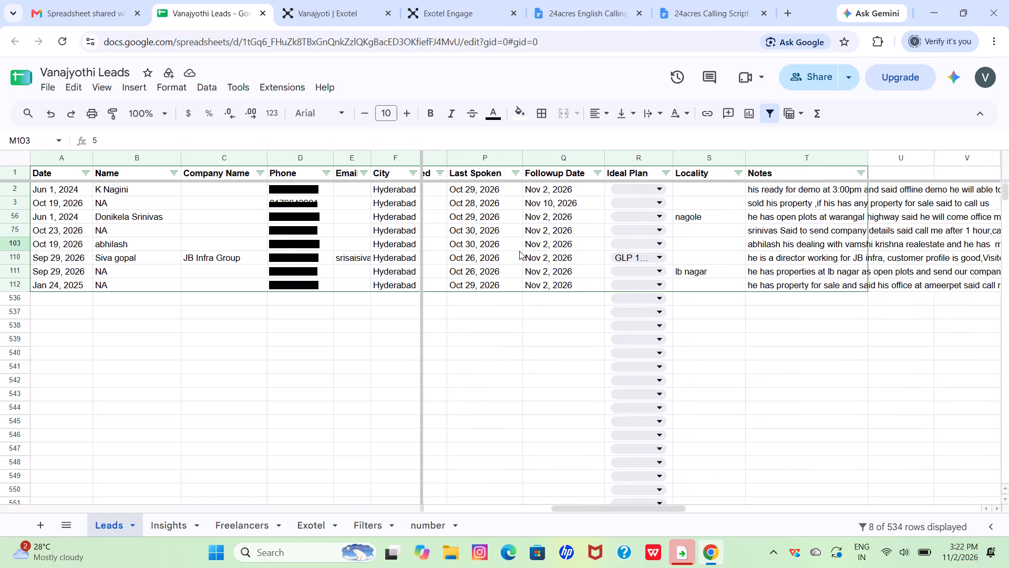
scroll(519, 251, right, 6)
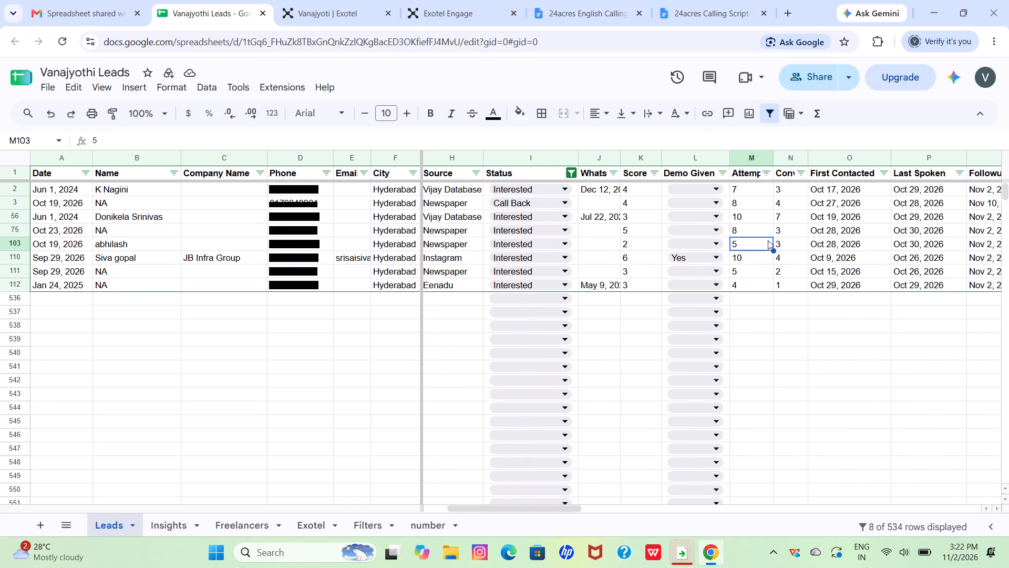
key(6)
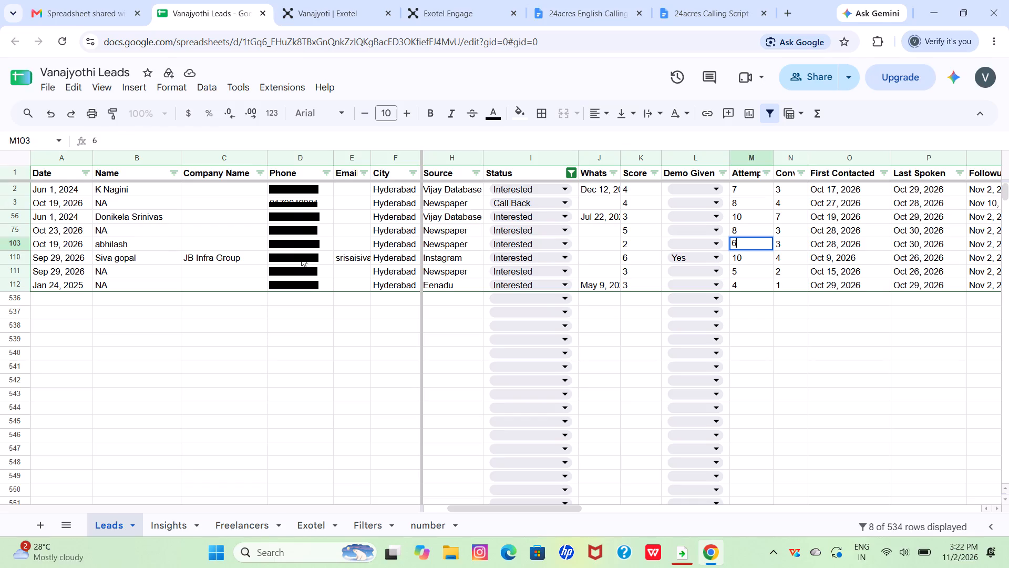
Copy the phone number of the lead in row 103 and place a call to it from Exotel's Vanajyoti page.
click(312, 248)
key(ctrl+c)
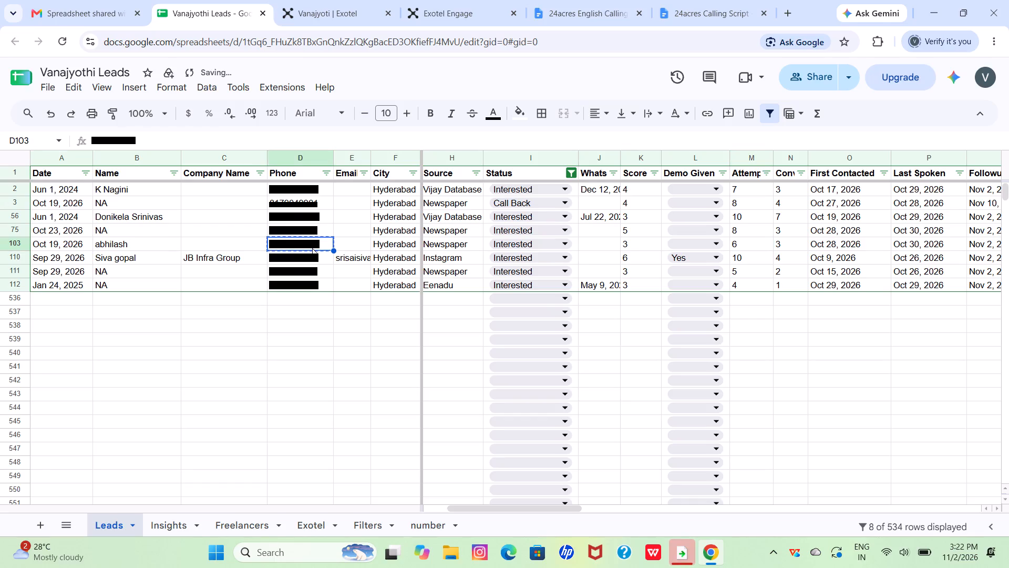
click(323, 8)
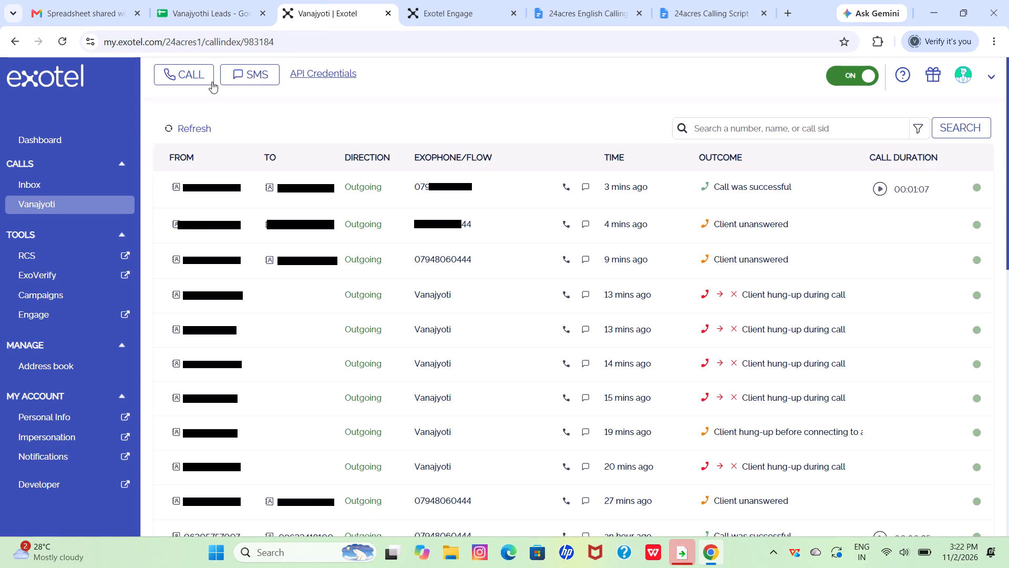
click(212, 82)
click(262, 136)
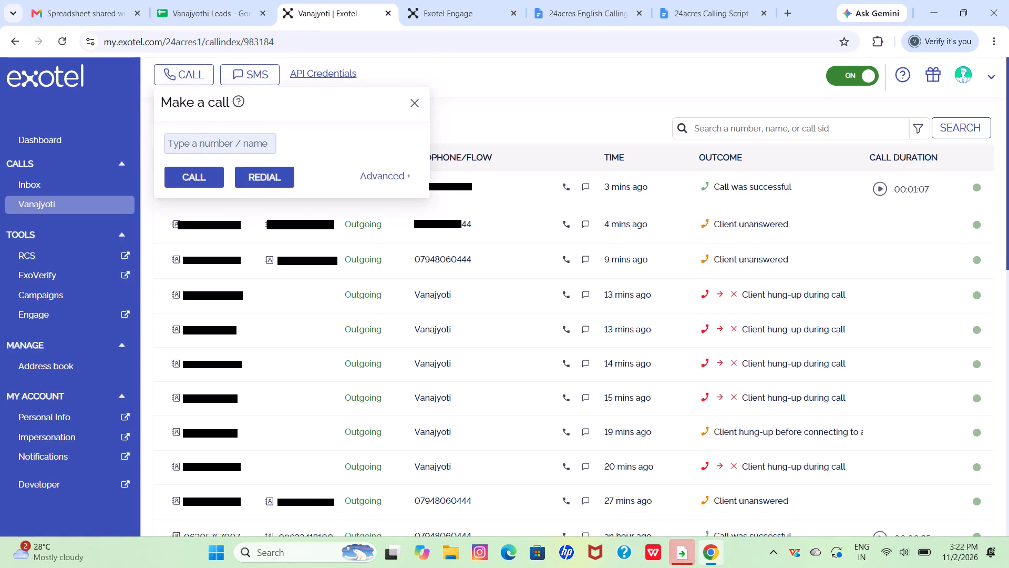
key(ctrl+v)
click(203, 180)
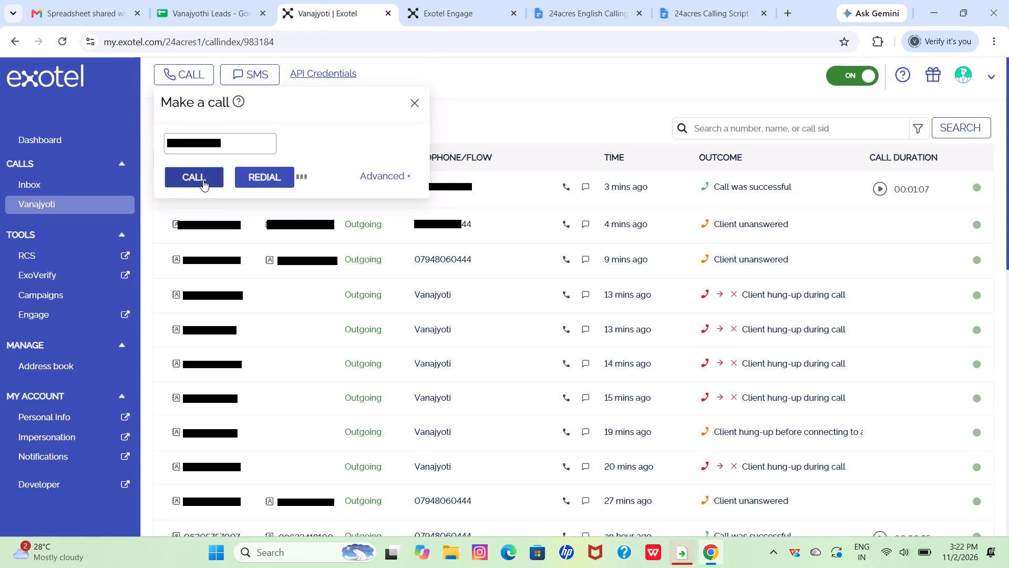
triple_click(192, 126)
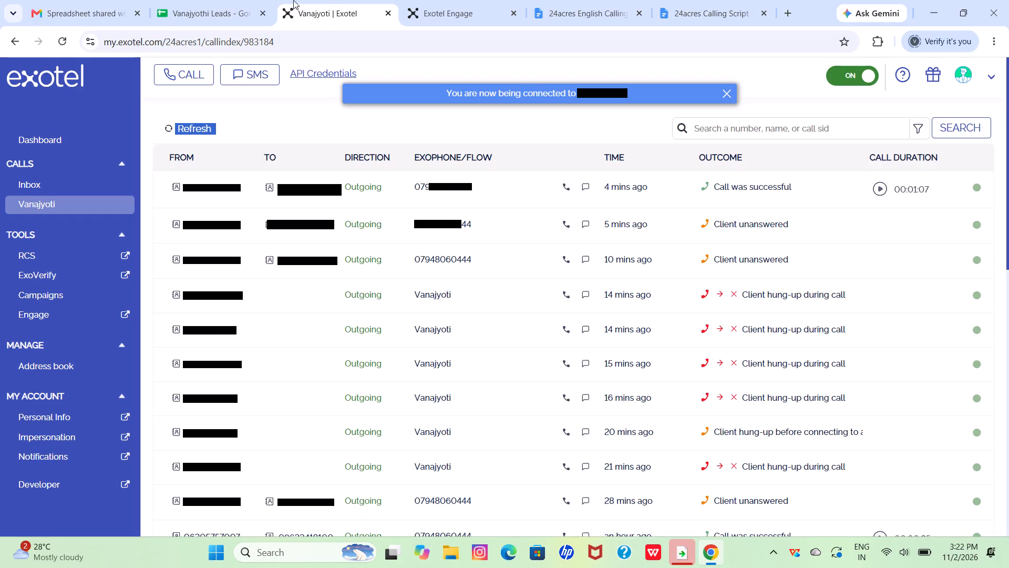
Check the Call Campaigns list in Exotel Engage.
click(444, 0)
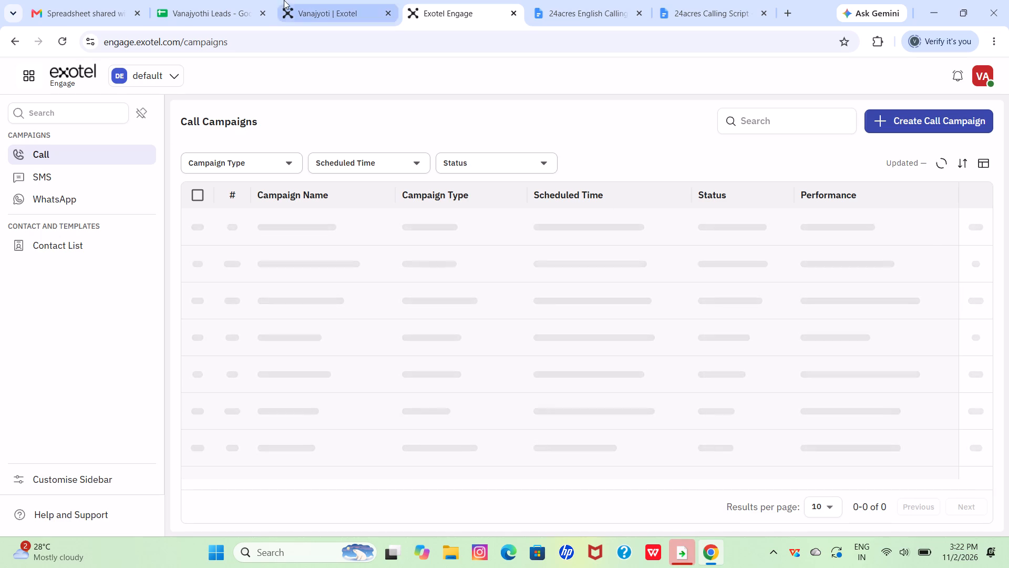
In the Leads sheet, review the attempt count, follow-up date, locality and call note of the lead in row 103.
click(234, 1)
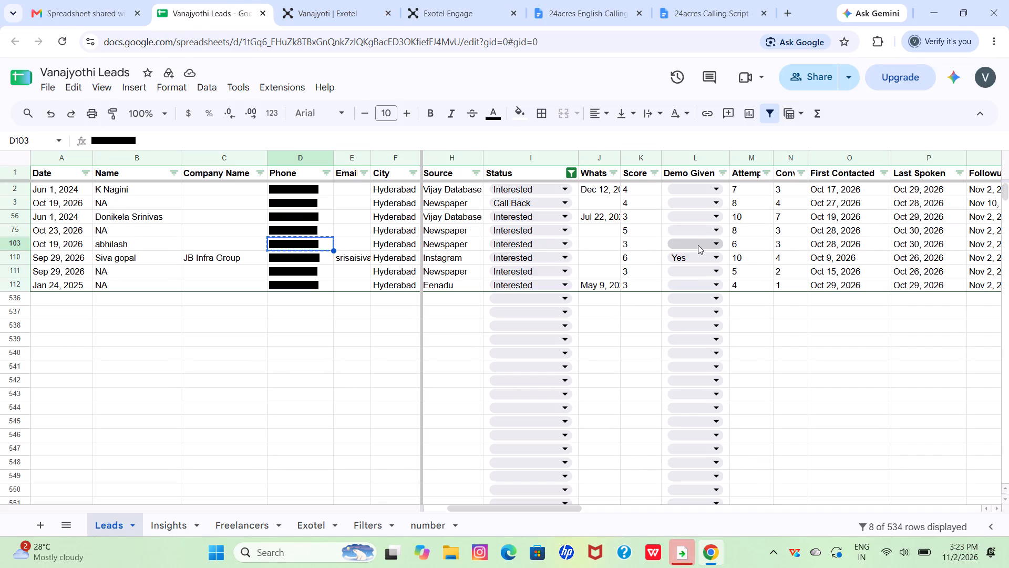
click(740, 242)
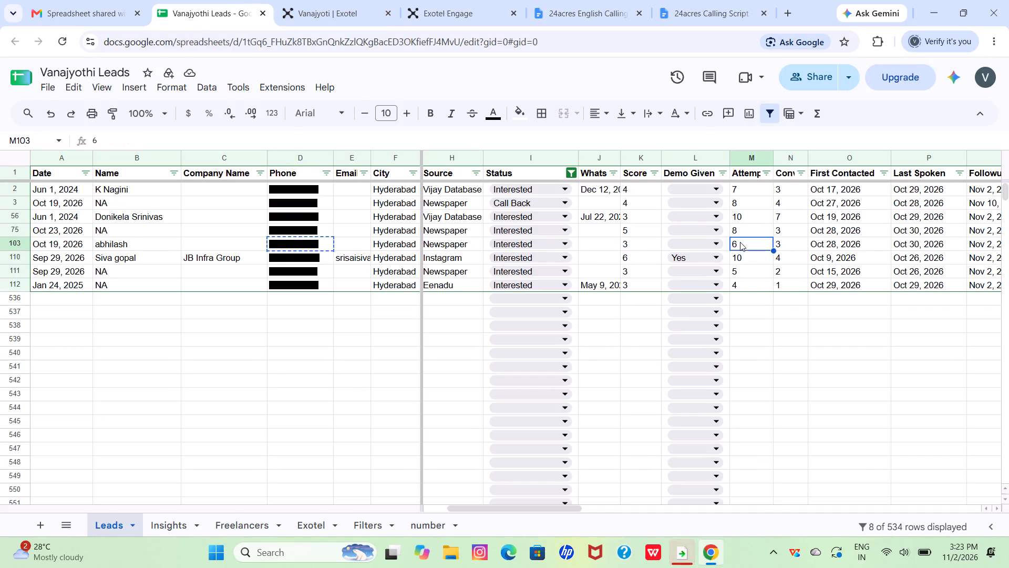
scroll(740, 242, left, 6)
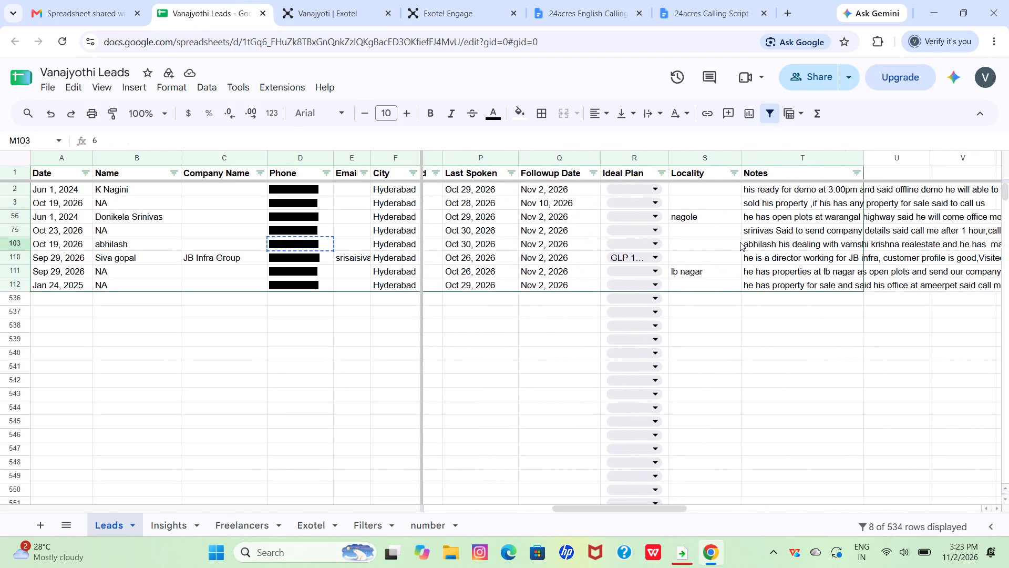
scroll(740, 242, left, 1)
click(740, 242)
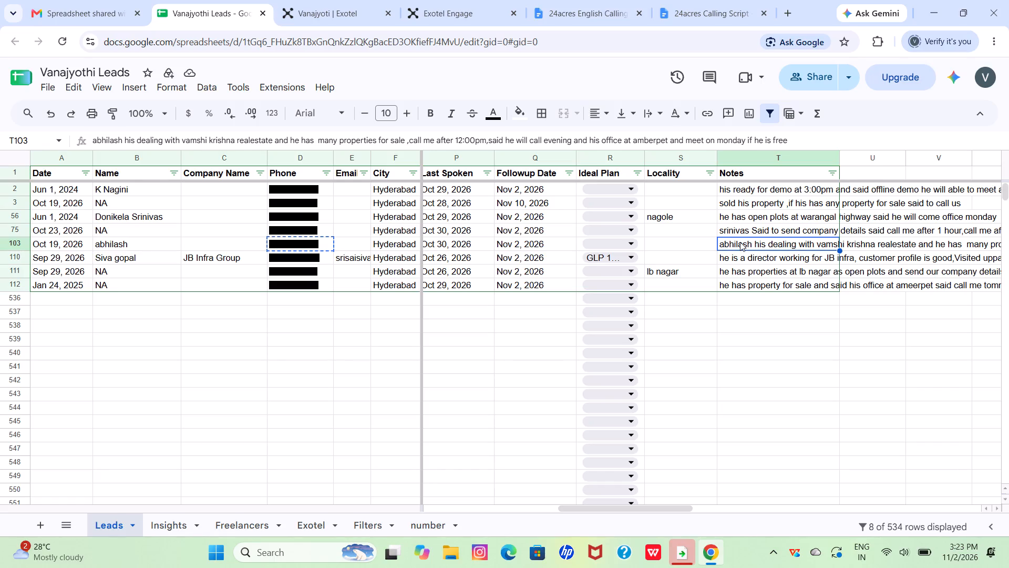
click(689, 243)
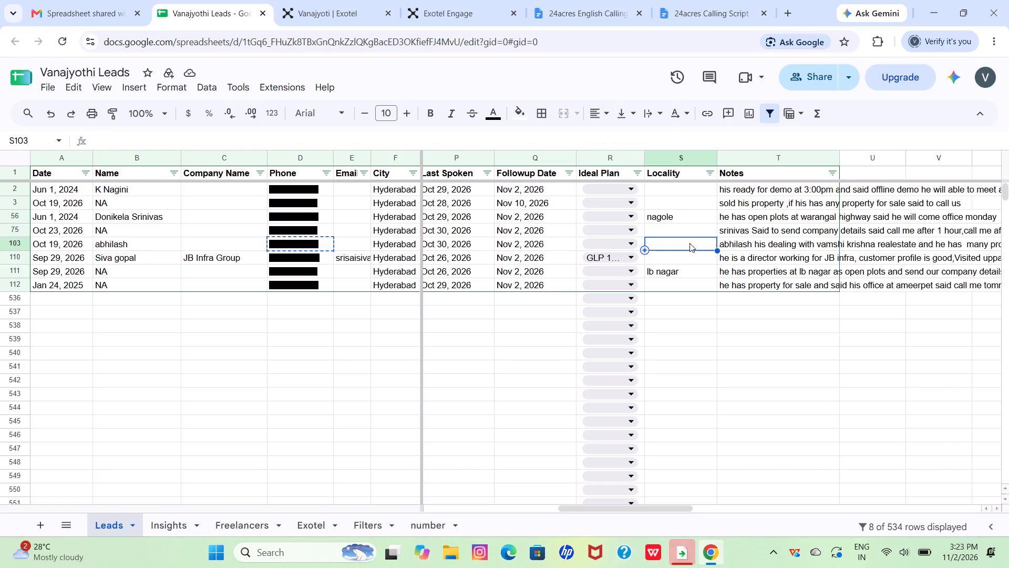
scroll(689, 243, left, 5)
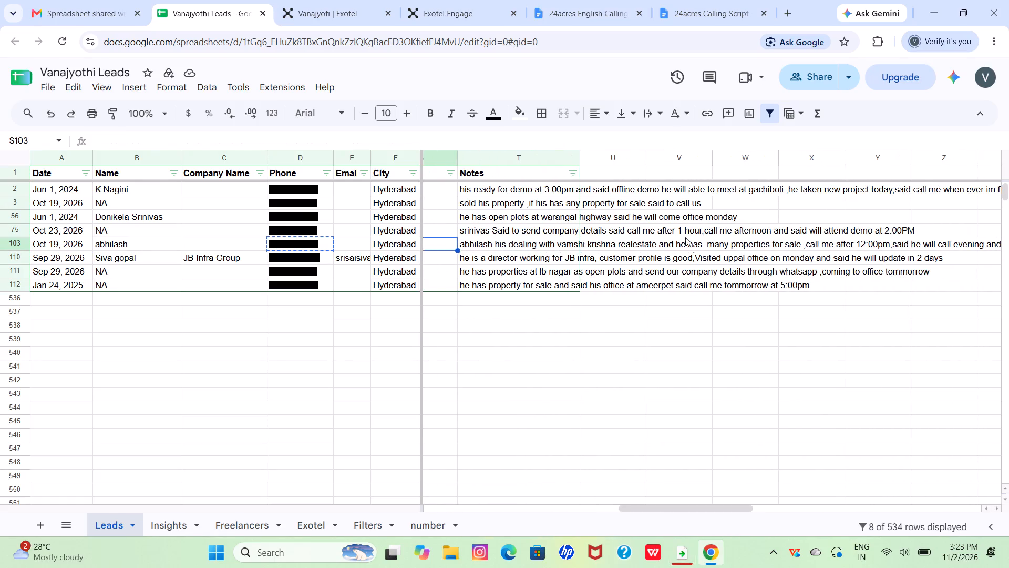
Read the 24acres follow-up calling script and the first-call script through its pitch, office visit and demo sections.
click(575, 0)
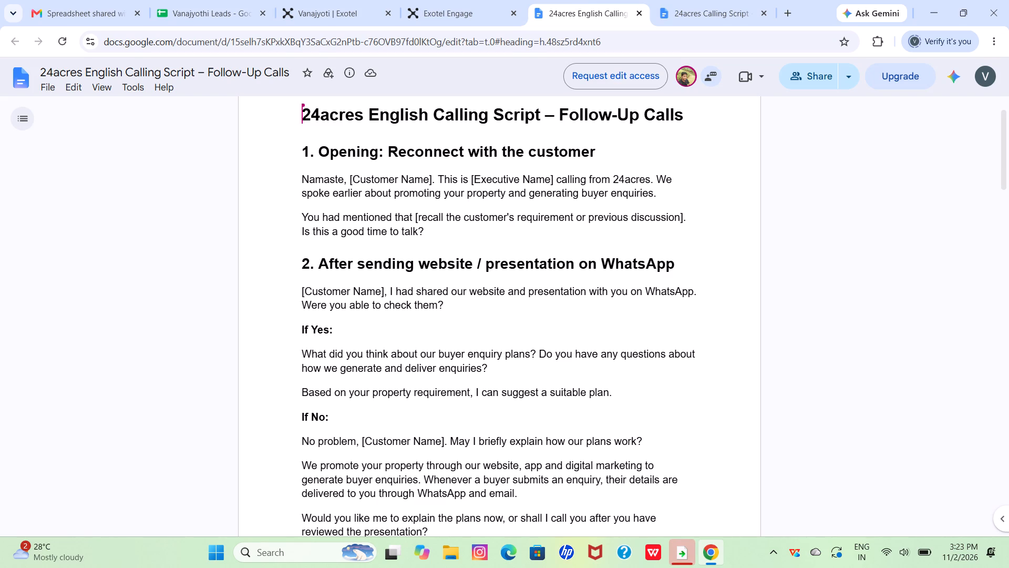
click(688, 8)
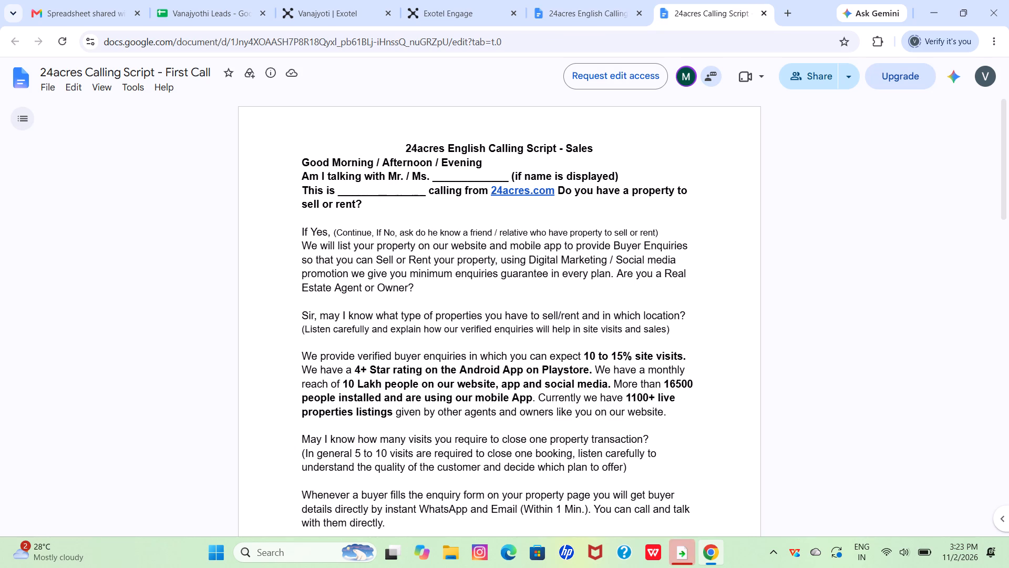
scroll(532, 385, down, 4)
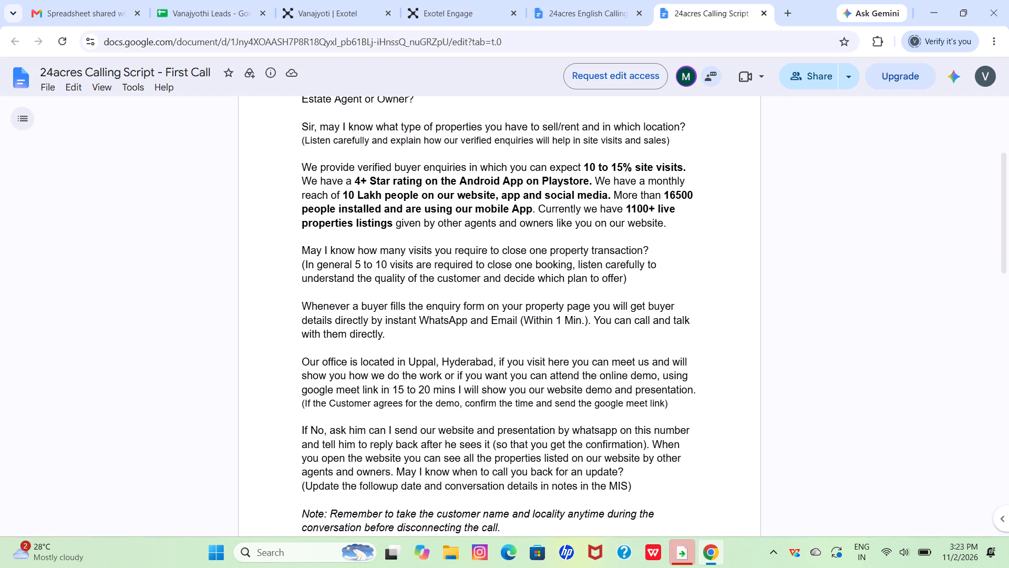
Return to the Leads sheet and open the note of the lead in row 103 for editing.
click(215, 0)
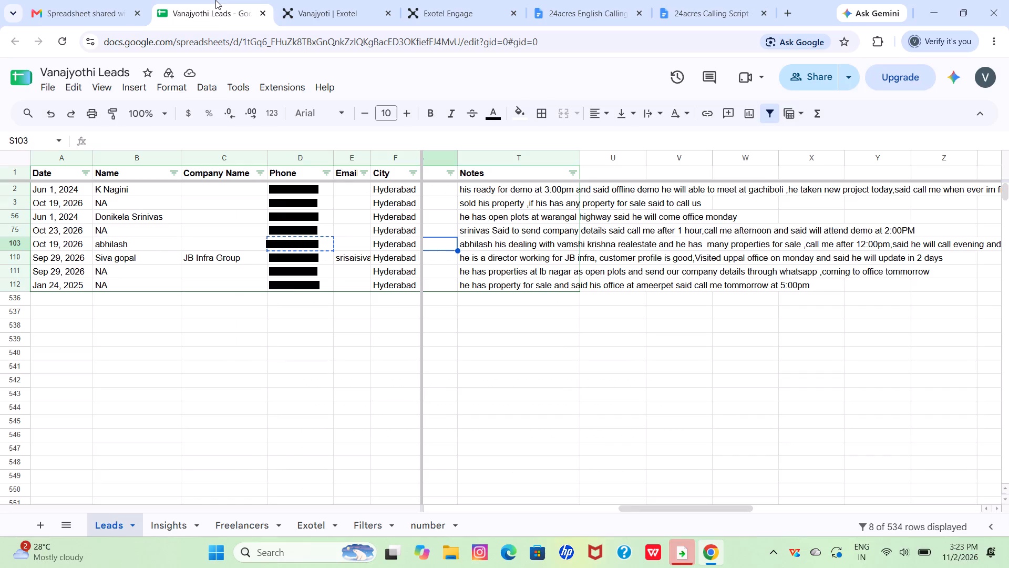
double_click(495, 246)
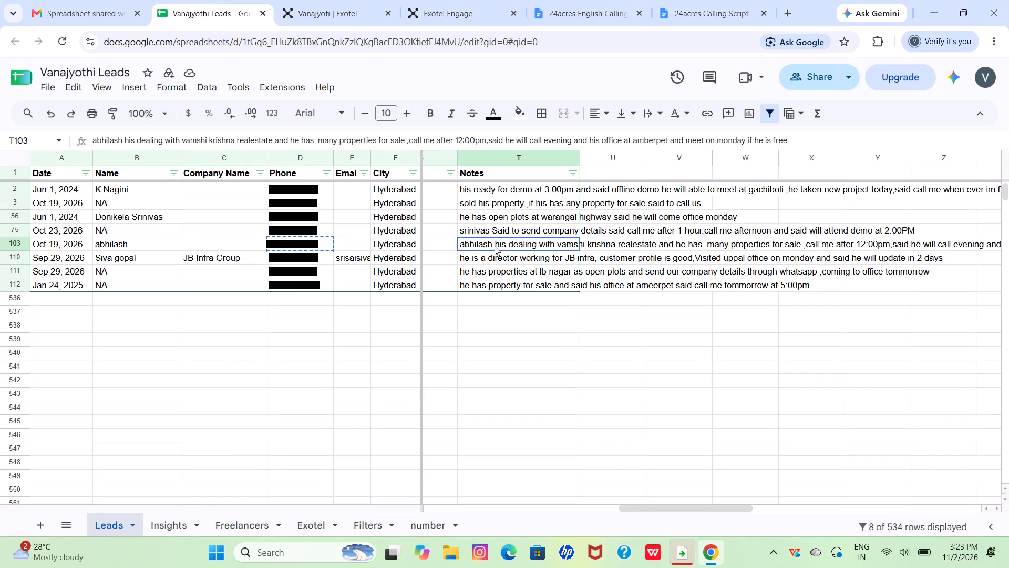
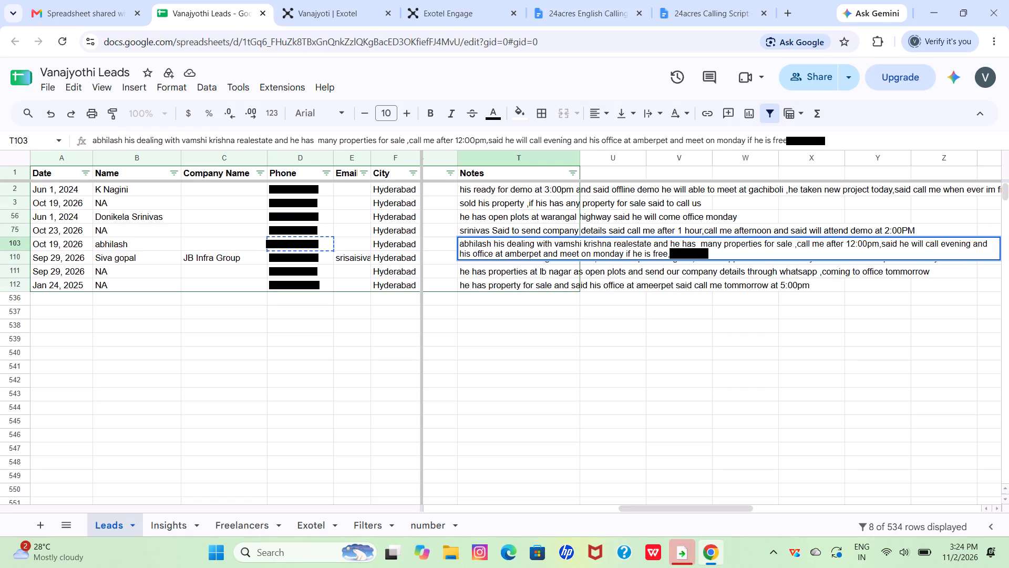
Append the contact's phone number and name to the end of the note for the lead in row 103.
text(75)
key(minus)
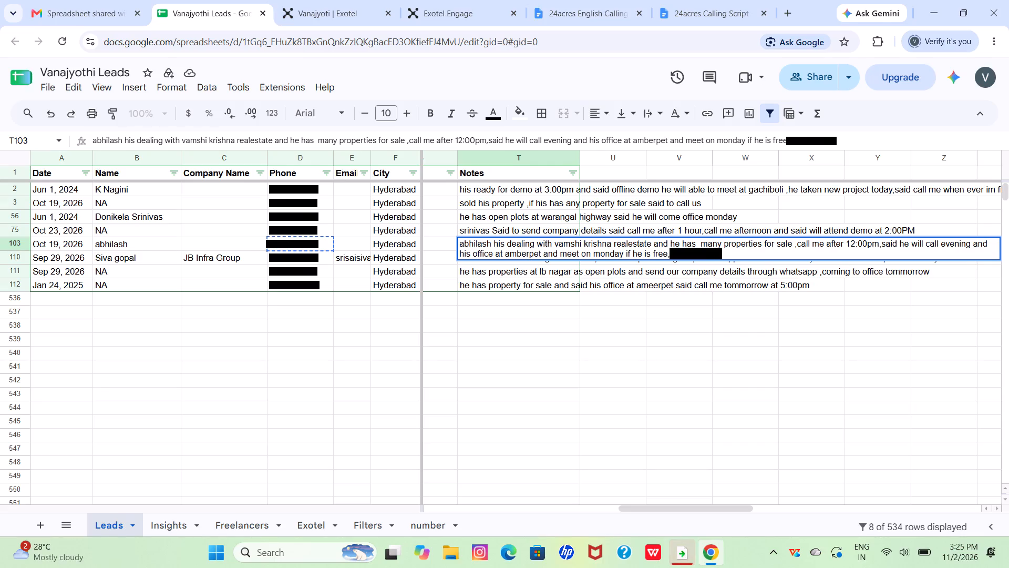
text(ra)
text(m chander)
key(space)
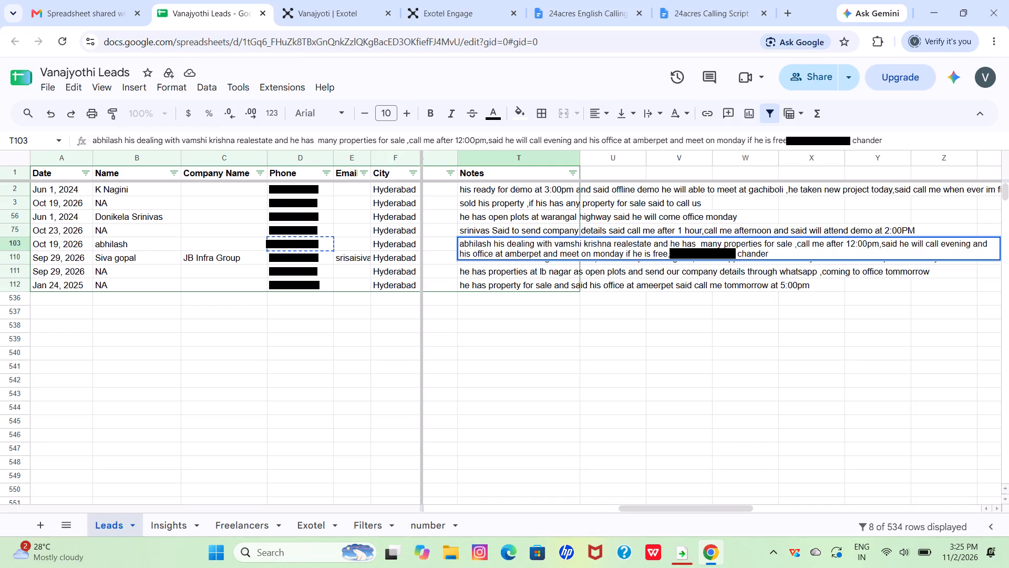
click(221, 553)
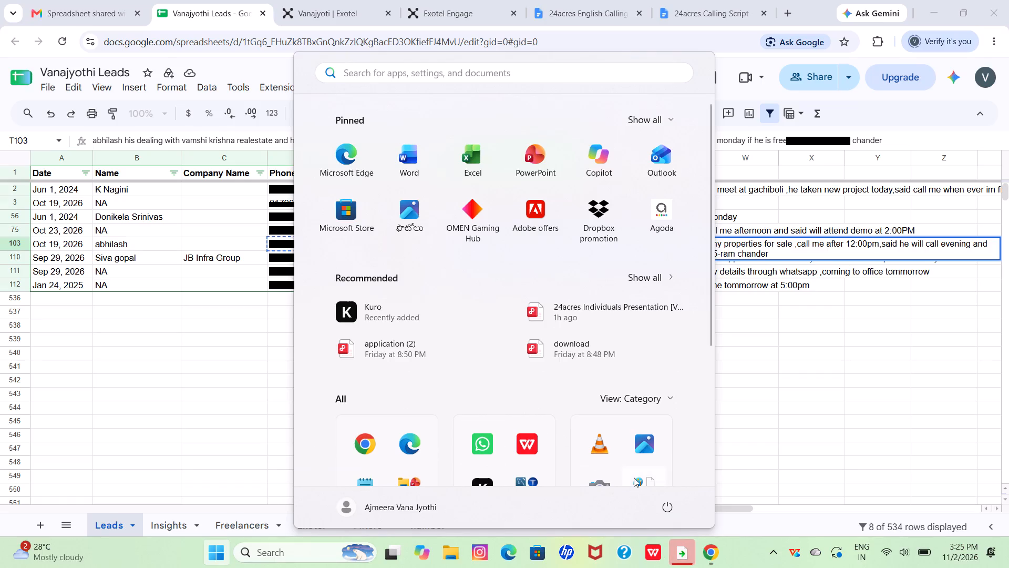
click(779, 413)
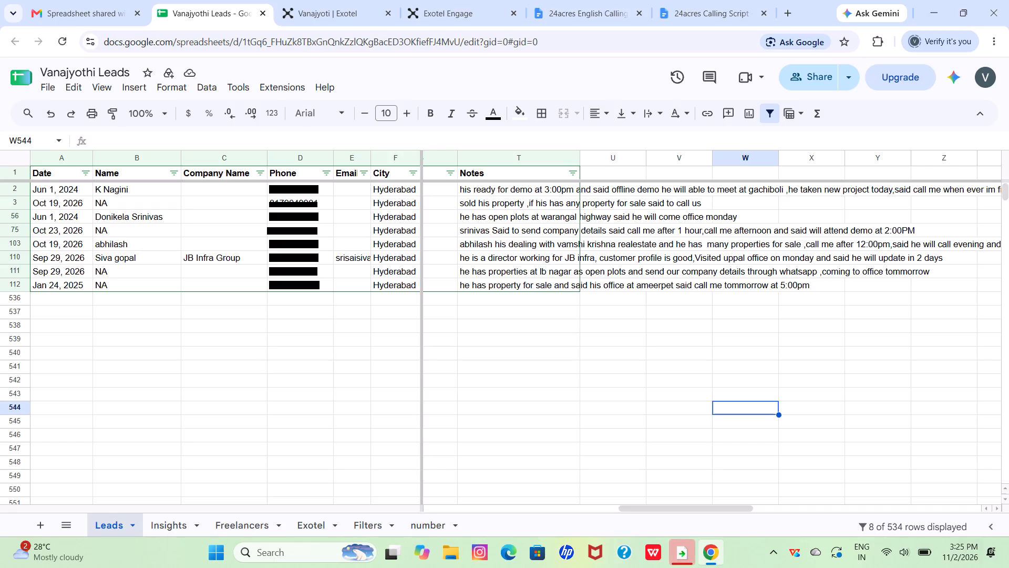
Add "do call at 4:30pm to 5:00pm" to the end of the note in row 103.
click(465, 246)
double_click(465, 246)
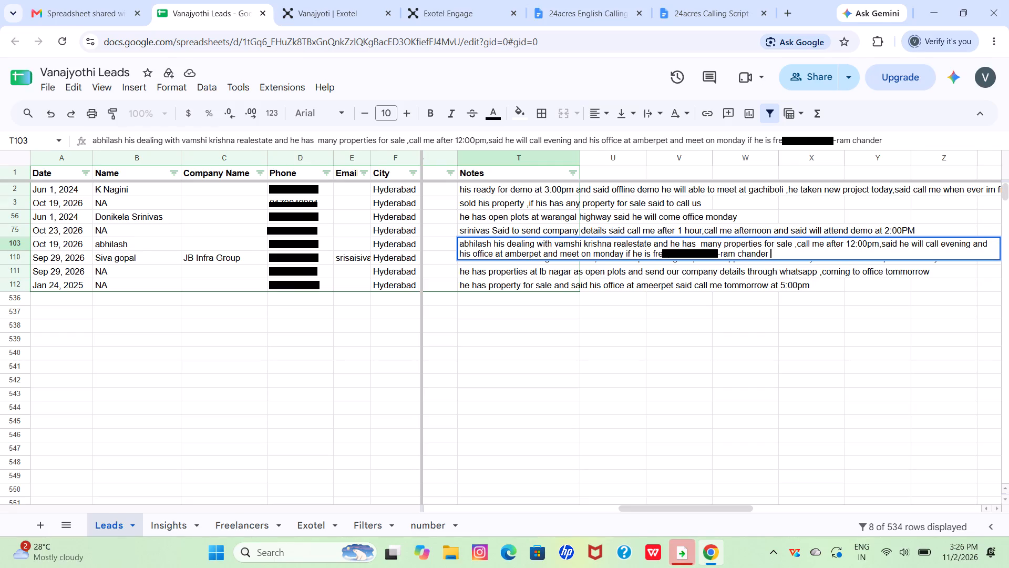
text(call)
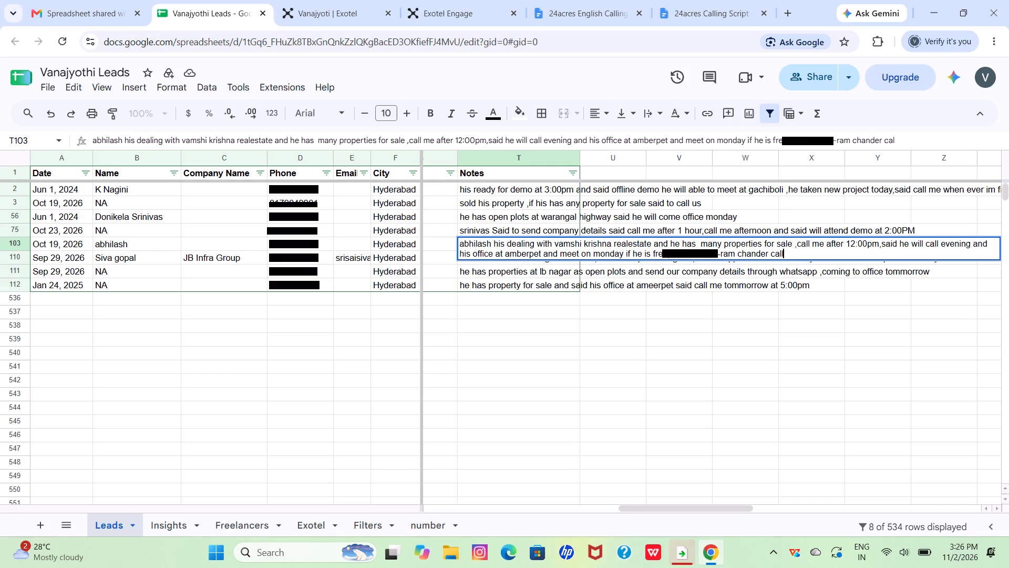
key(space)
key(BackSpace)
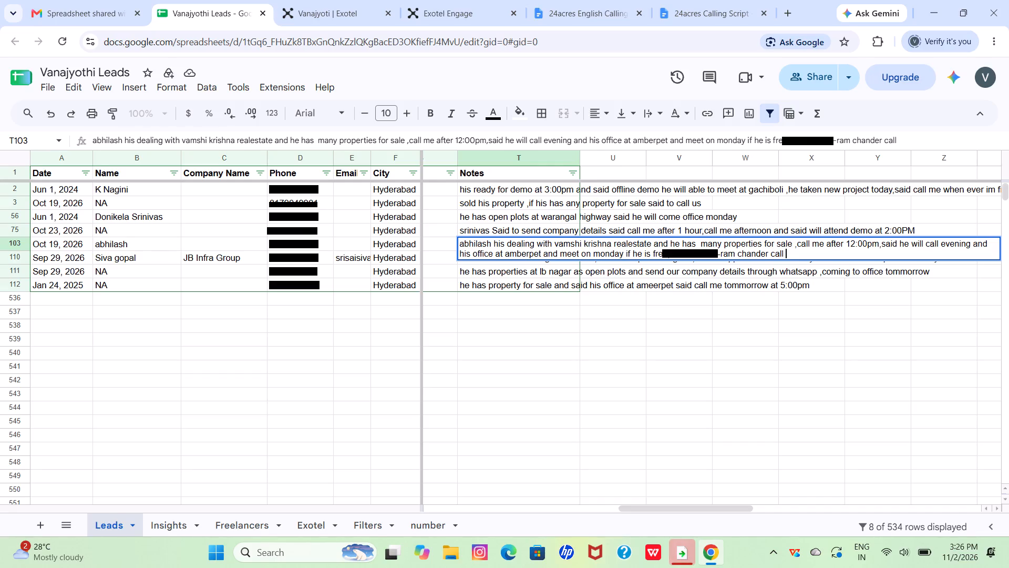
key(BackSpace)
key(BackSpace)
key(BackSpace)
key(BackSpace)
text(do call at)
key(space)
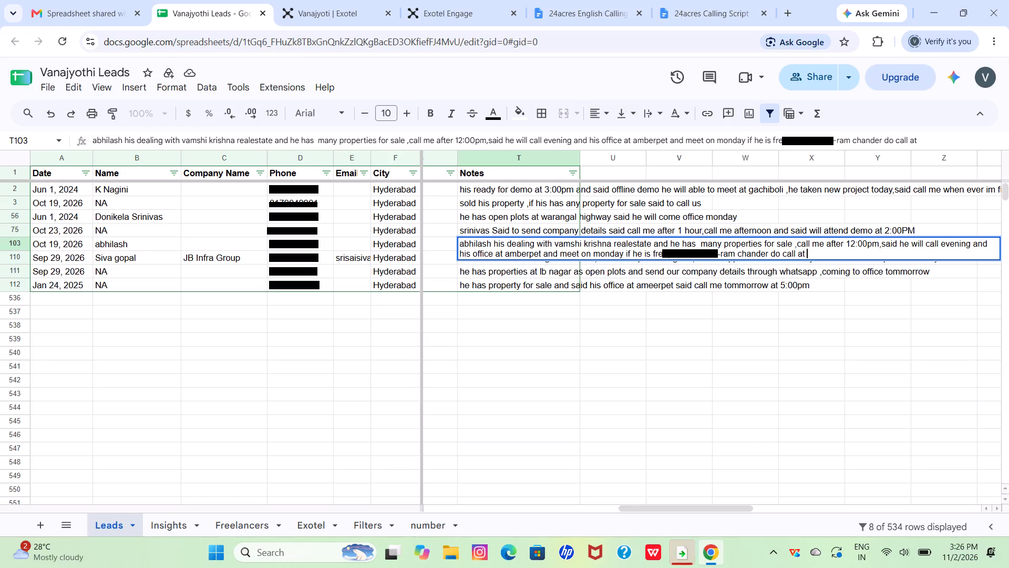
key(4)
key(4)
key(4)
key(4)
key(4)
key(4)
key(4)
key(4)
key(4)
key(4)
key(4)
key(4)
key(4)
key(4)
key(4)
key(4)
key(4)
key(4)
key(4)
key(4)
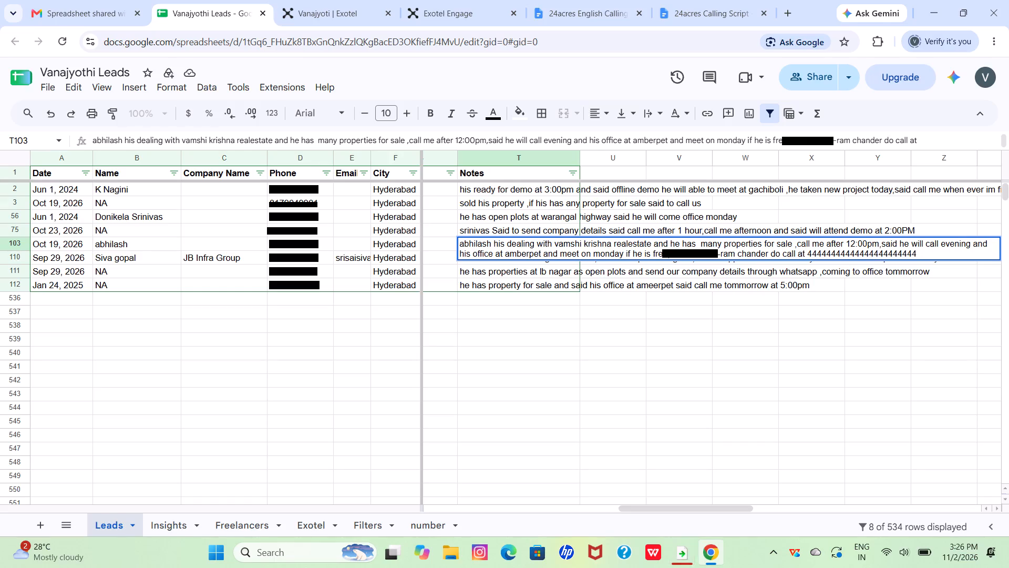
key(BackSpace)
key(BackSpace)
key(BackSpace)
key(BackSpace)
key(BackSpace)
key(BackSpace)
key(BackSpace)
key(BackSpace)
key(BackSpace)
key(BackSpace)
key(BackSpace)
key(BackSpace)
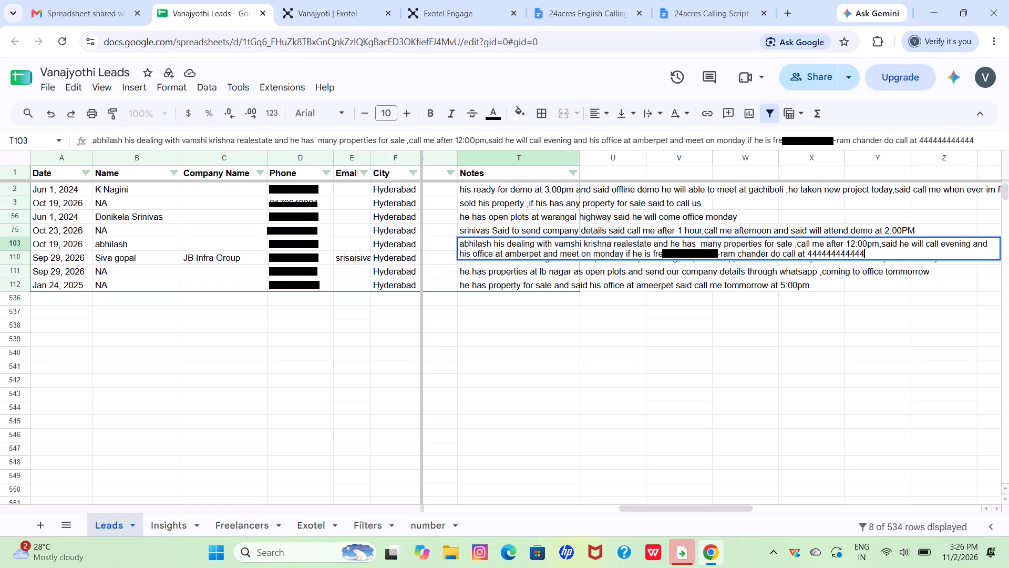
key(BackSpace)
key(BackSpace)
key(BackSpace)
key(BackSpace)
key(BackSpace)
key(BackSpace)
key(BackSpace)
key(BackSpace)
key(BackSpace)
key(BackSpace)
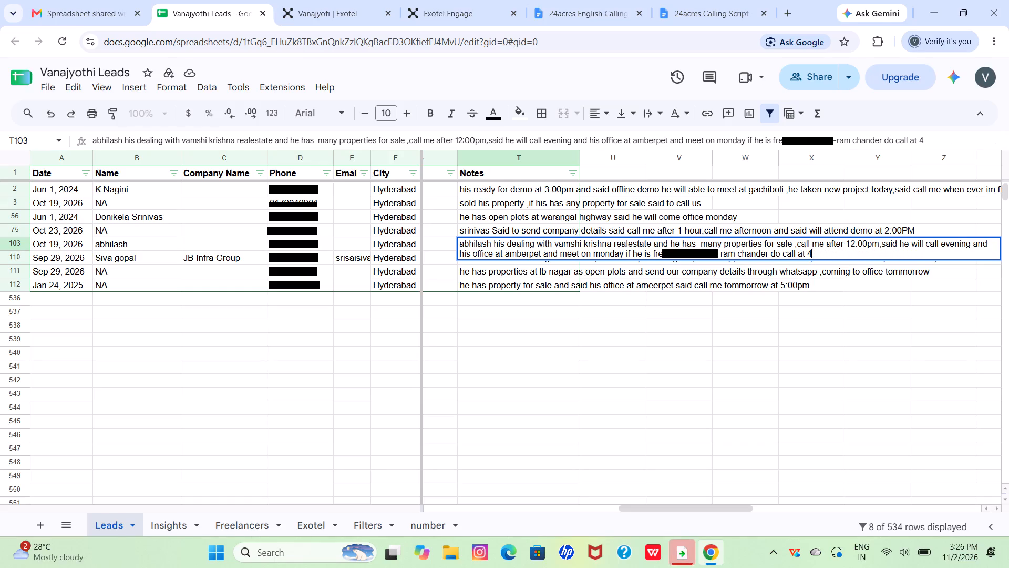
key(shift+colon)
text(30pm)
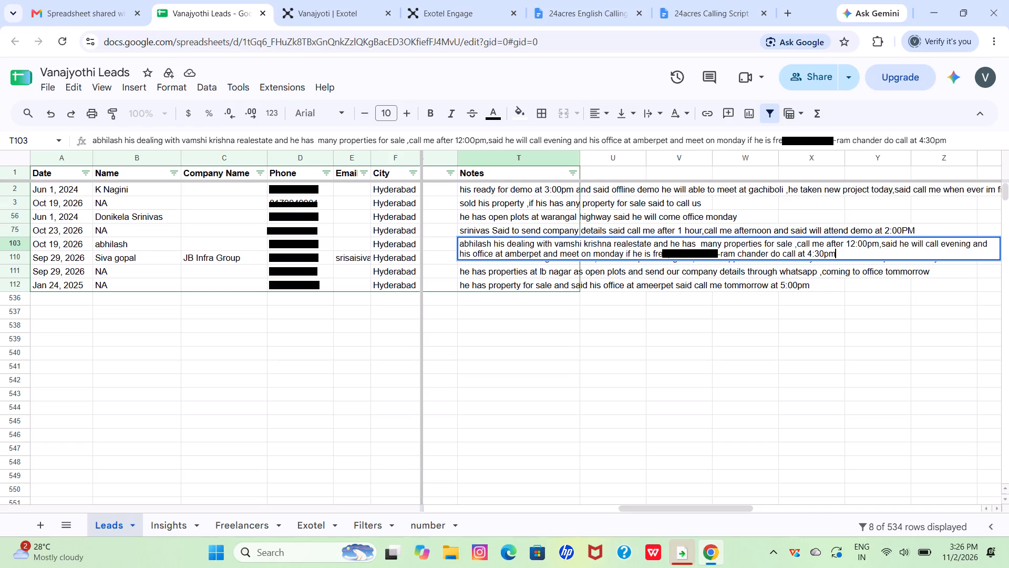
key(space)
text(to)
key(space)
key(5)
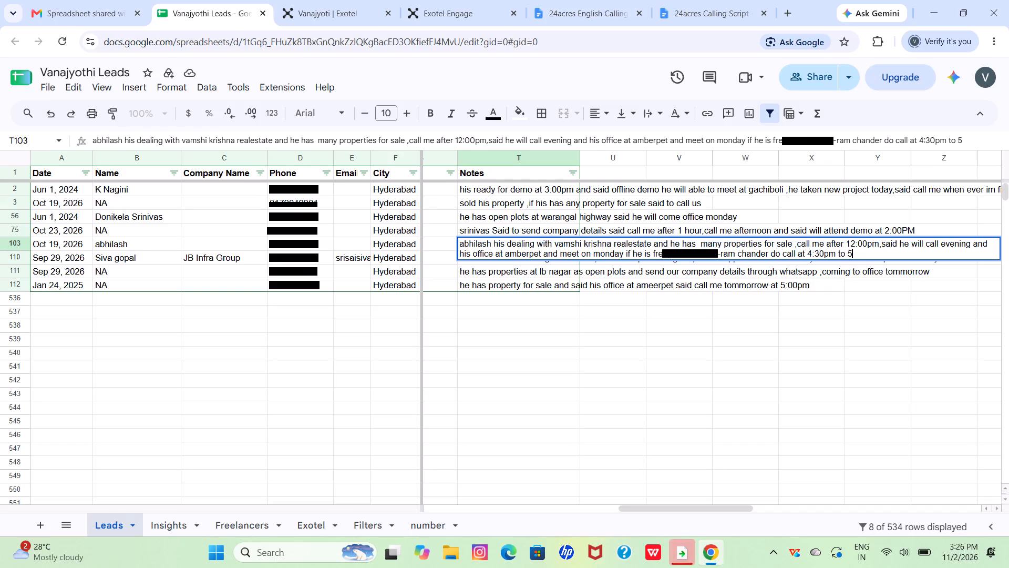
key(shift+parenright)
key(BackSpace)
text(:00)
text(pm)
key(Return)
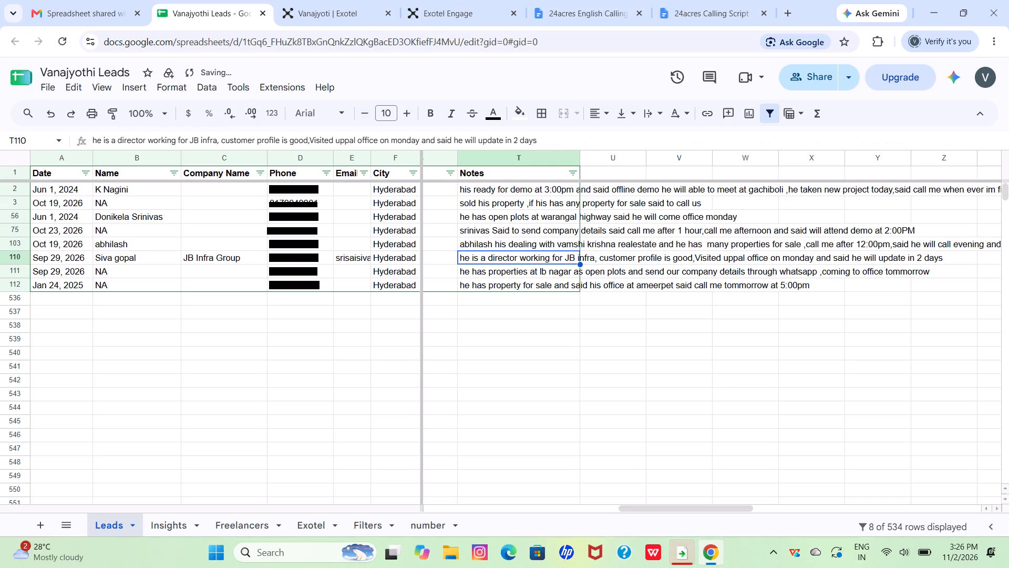
Examine the ideal plan, locality and notes of the remaining filtered leads in rows 110 to 112.
scroll(625, 252, right, 2)
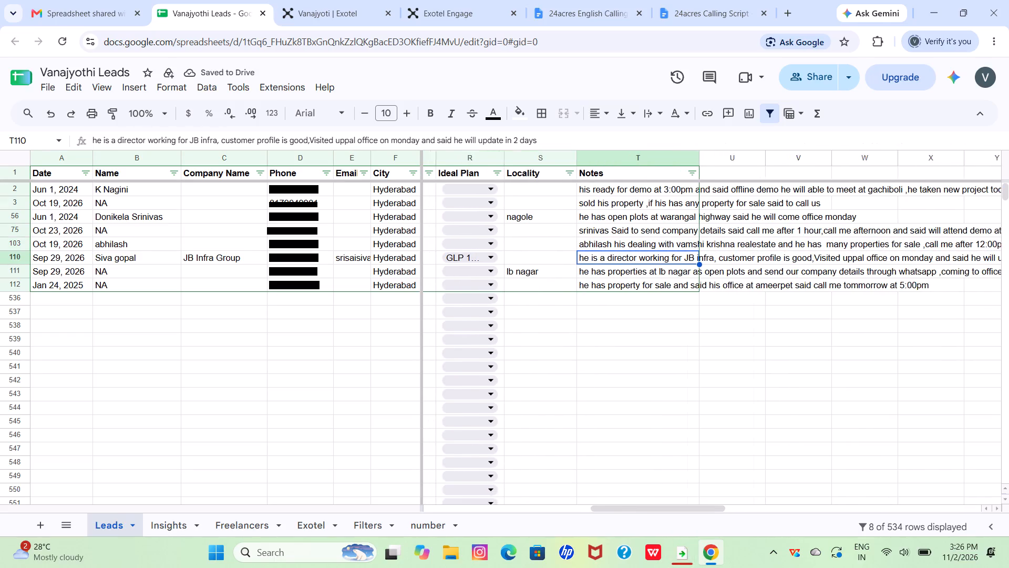
scroll(625, 252, right, 1)
click(587, 262)
click(581, 275)
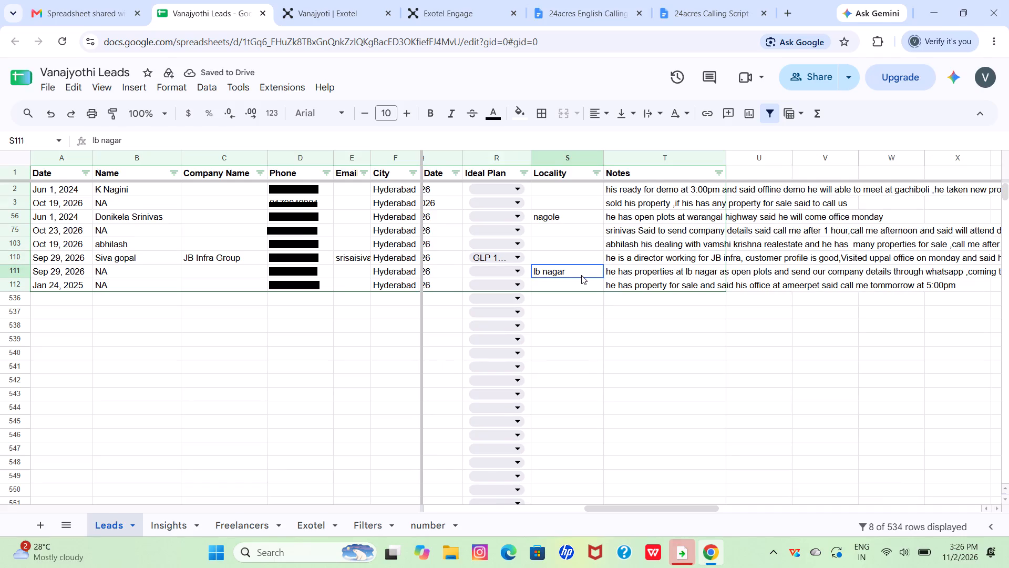
scroll(581, 275, down, 1)
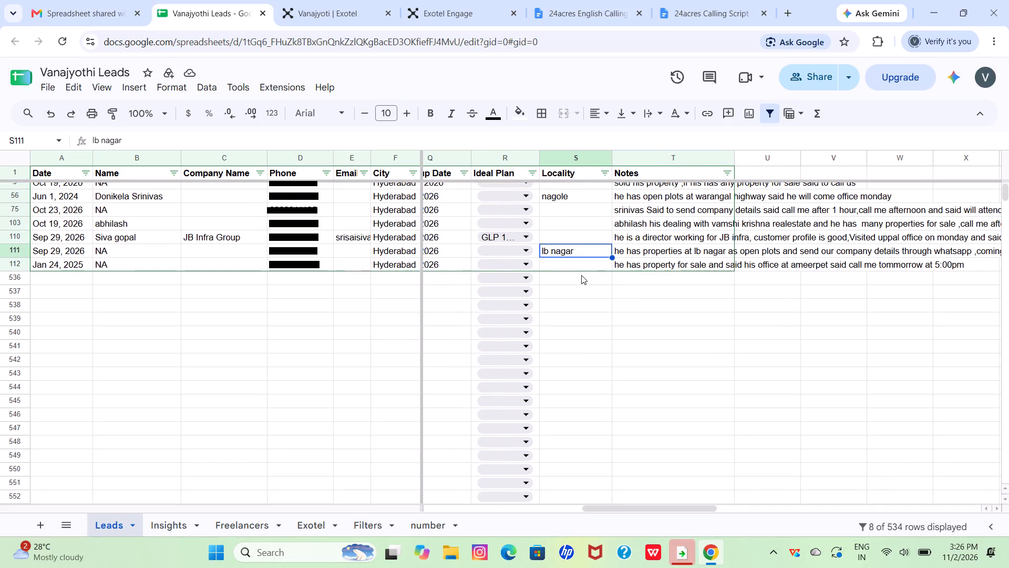
scroll(581, 275, right, 1)
scroll(581, 275, left, 2)
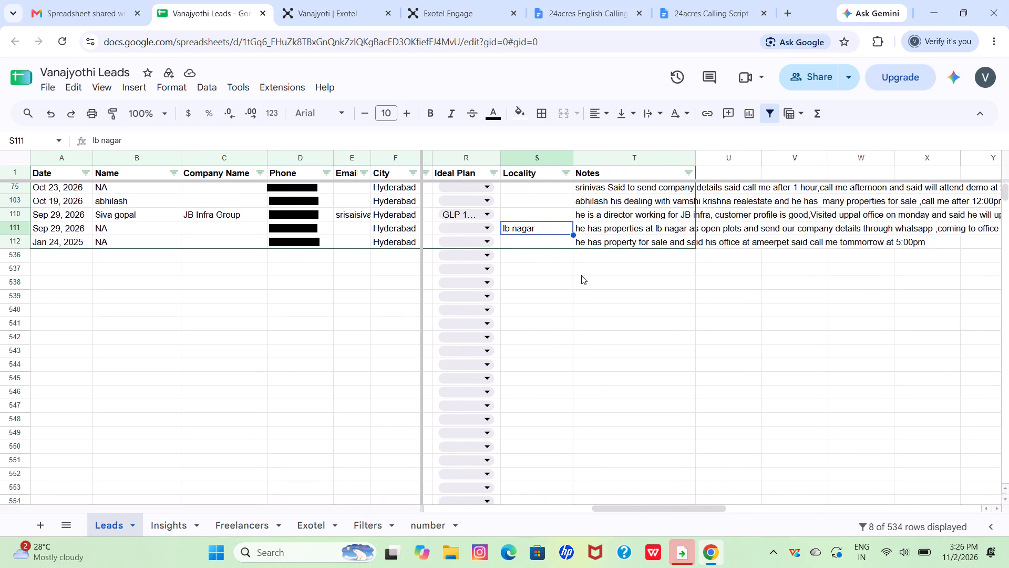
scroll(581, 275, down, 1)
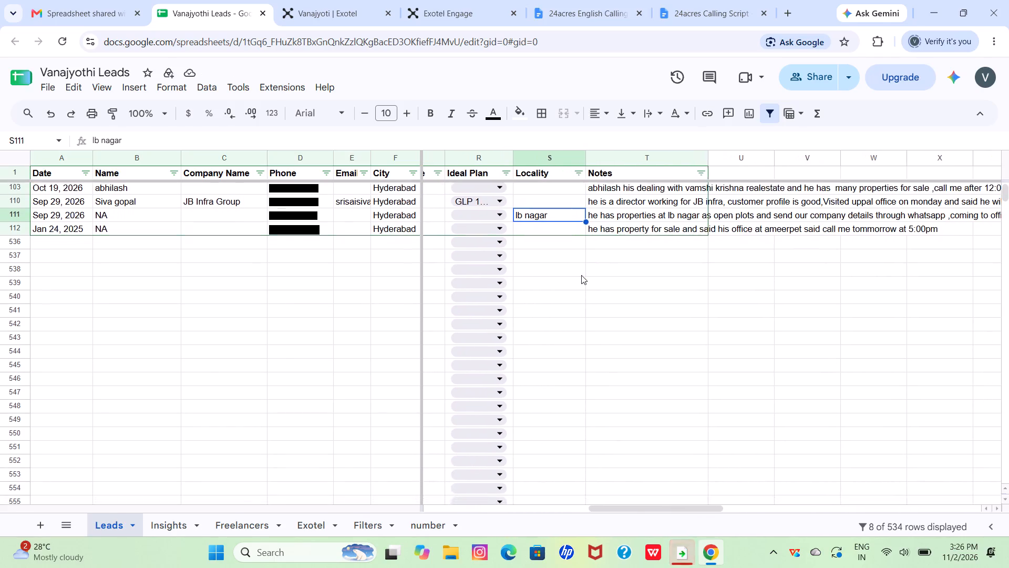
scroll(581, 275, down, 1)
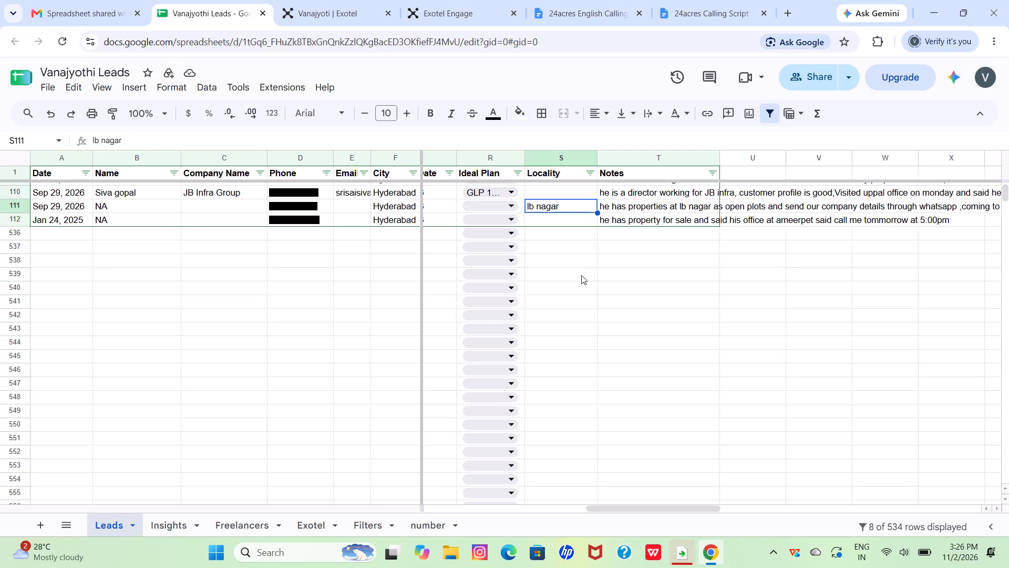
Copy the phone number of the lead in row 112 and bring up the app launcher.
click(287, 220)
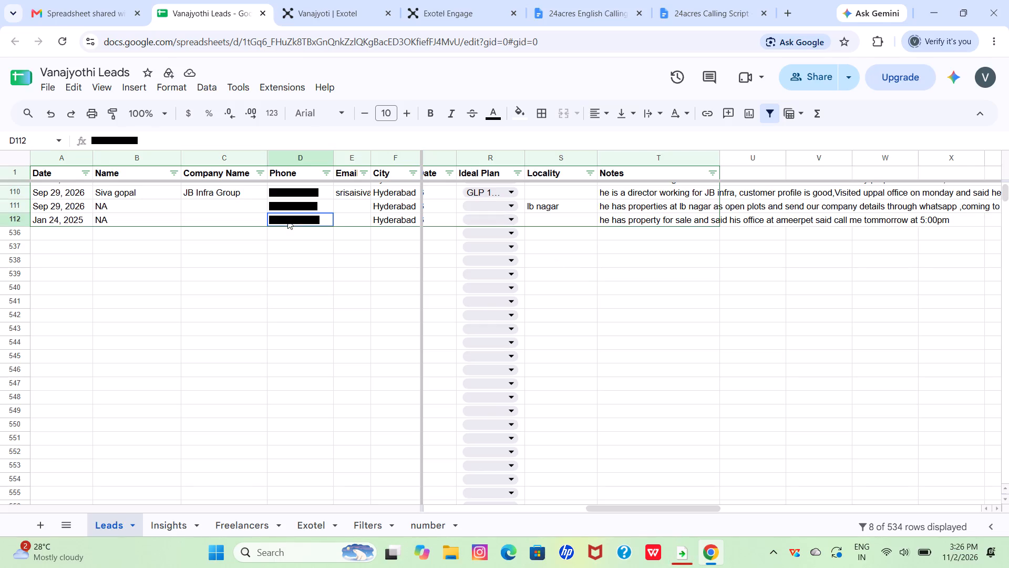
key(ctrl+c)
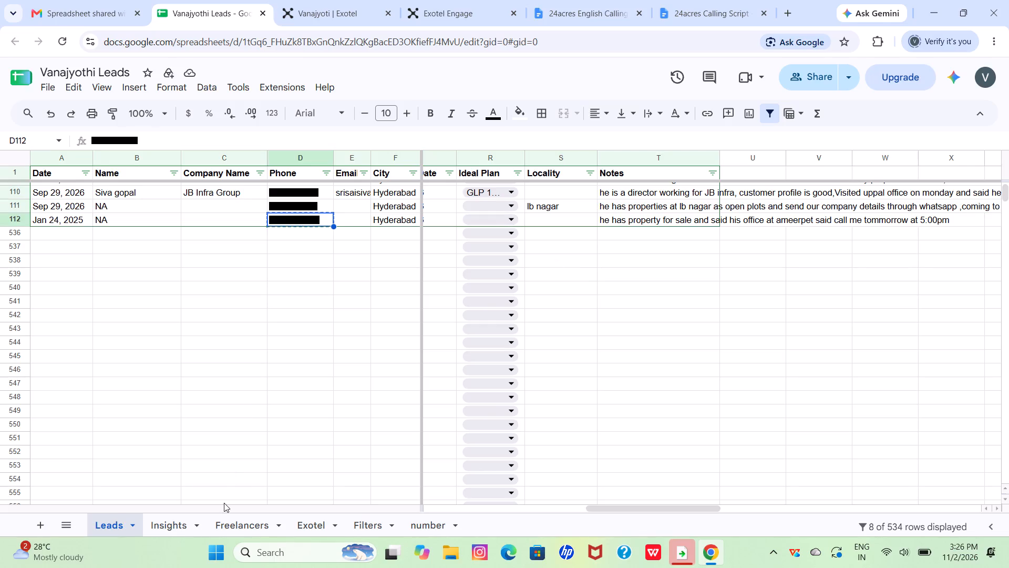
click(218, 566)
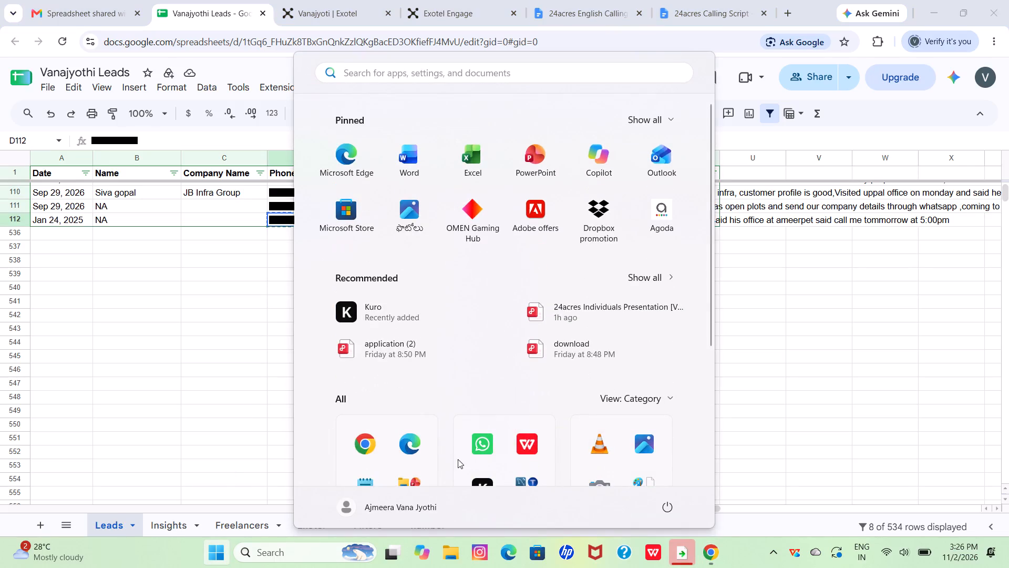
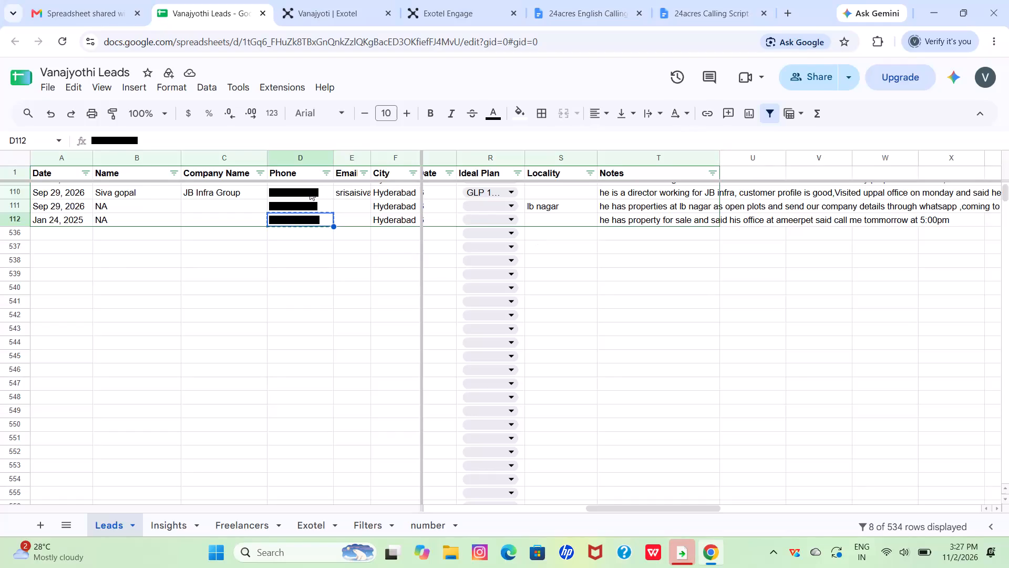
Copy the phone number of the lead in row 111, call it through Exotel and refresh the call log.
click(300, 204)
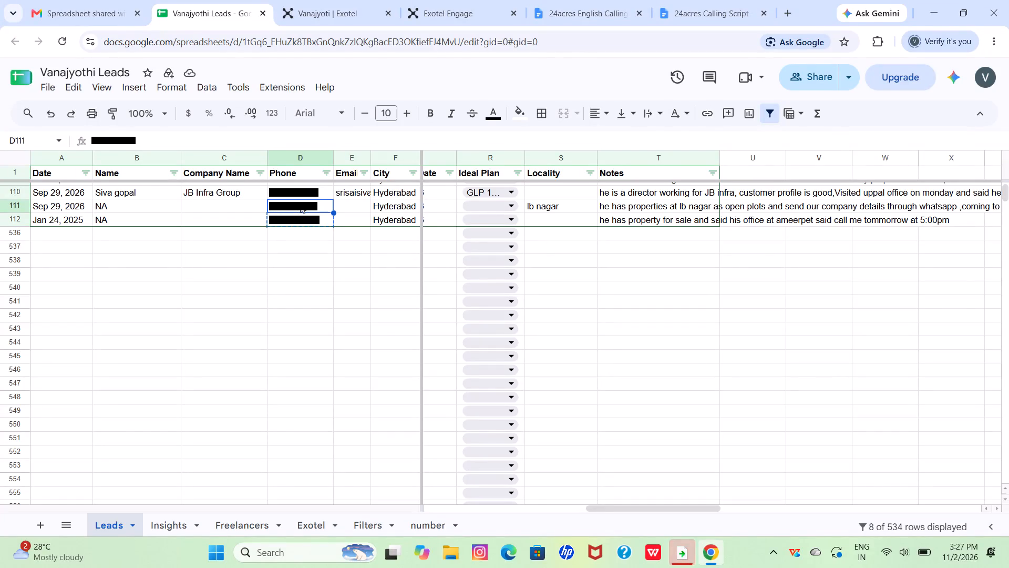
key(ctrl+c)
click(310, 0)
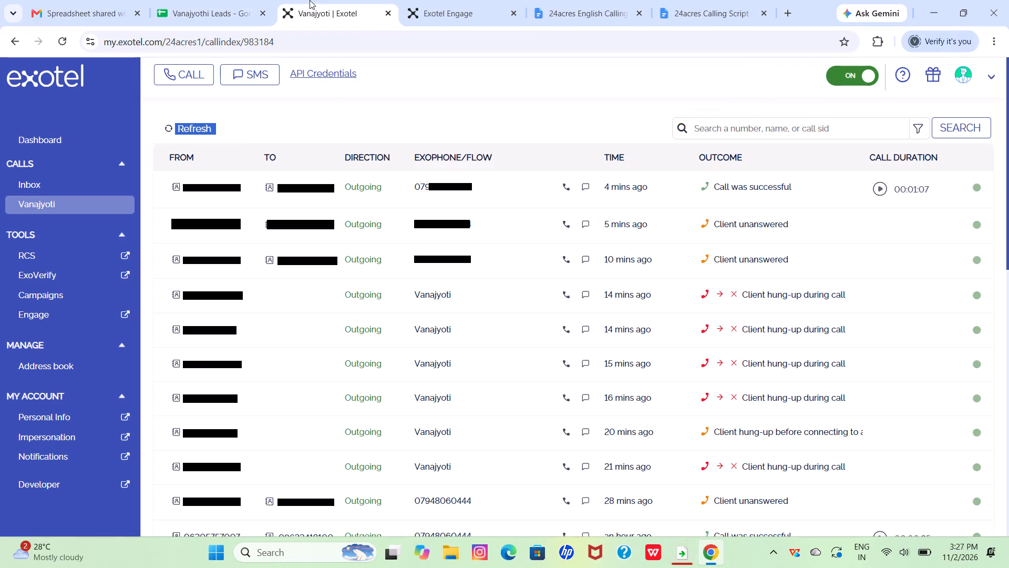
double_click(189, 134)
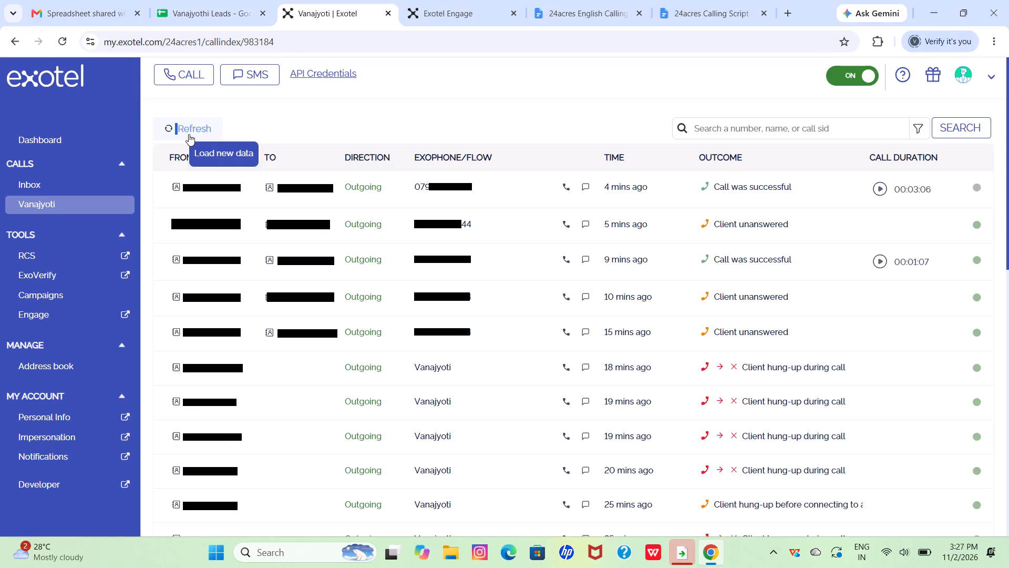
click(197, 73)
click(233, 141)
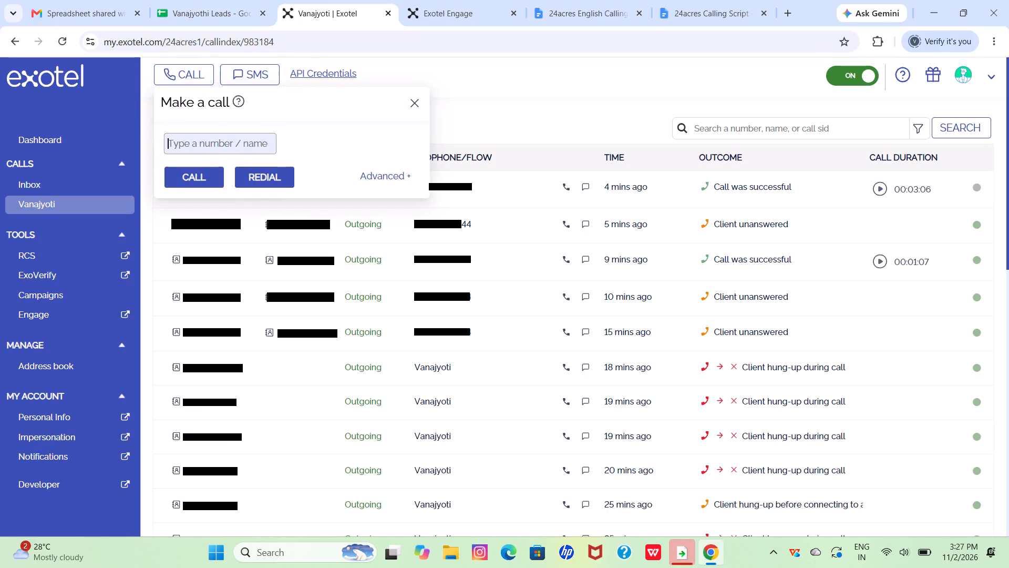
key(ctrl+v)
click(213, 173)
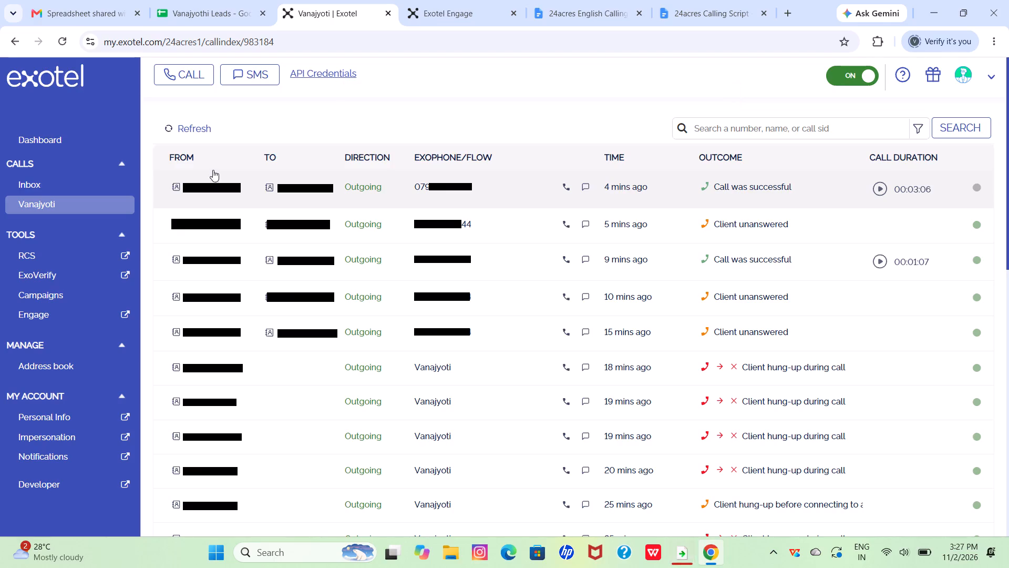
double_click(183, 127)
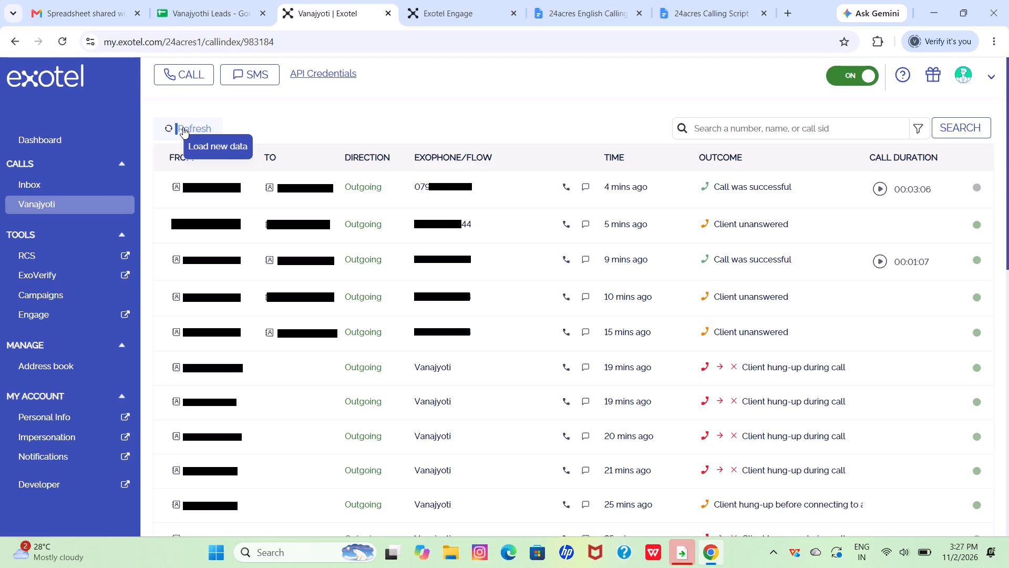
Return to the Leads sheet and set the conversation count of the lead in row 110 to 5.
click(229, 9)
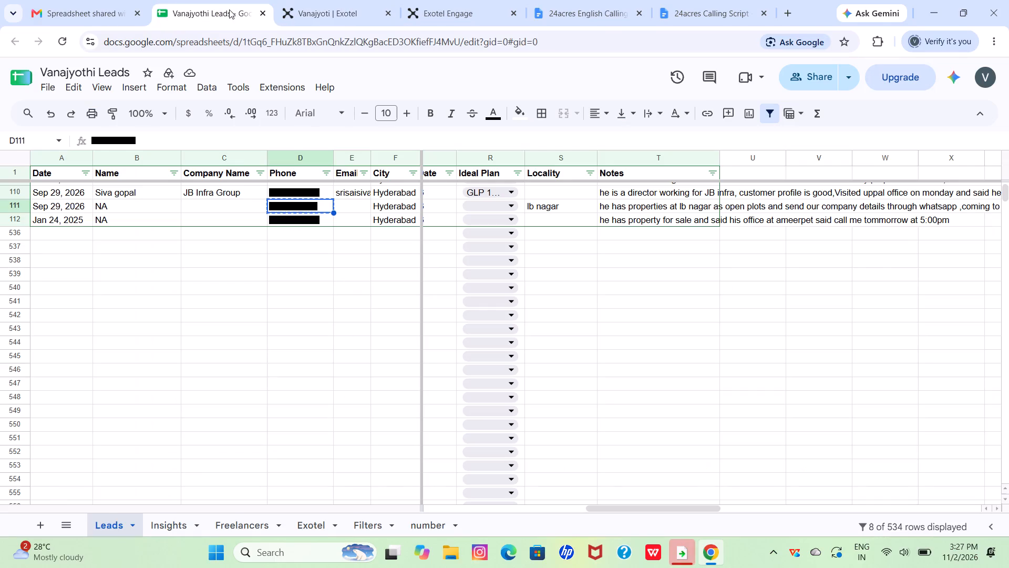
click(461, 0)
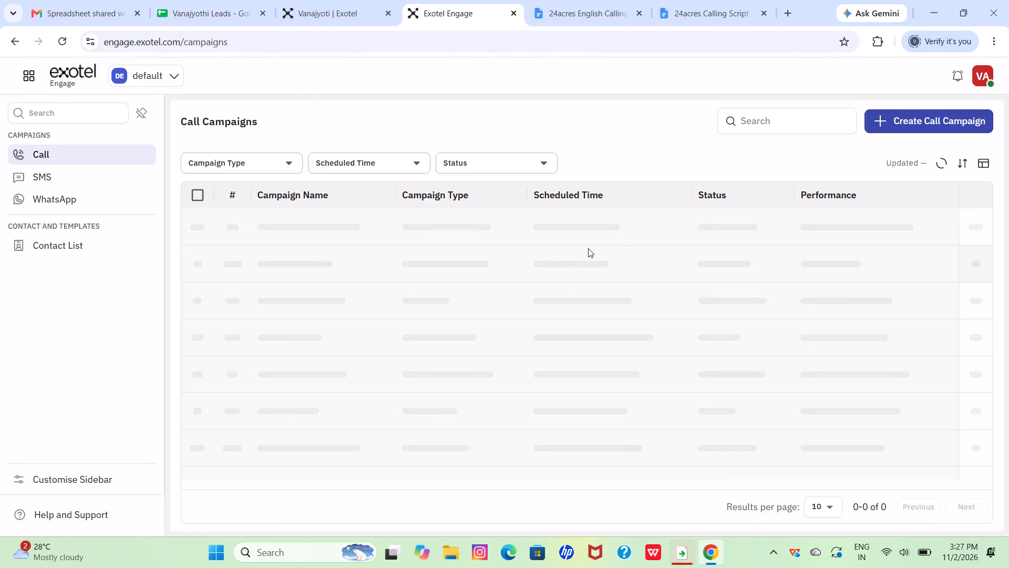
click(186, 0)
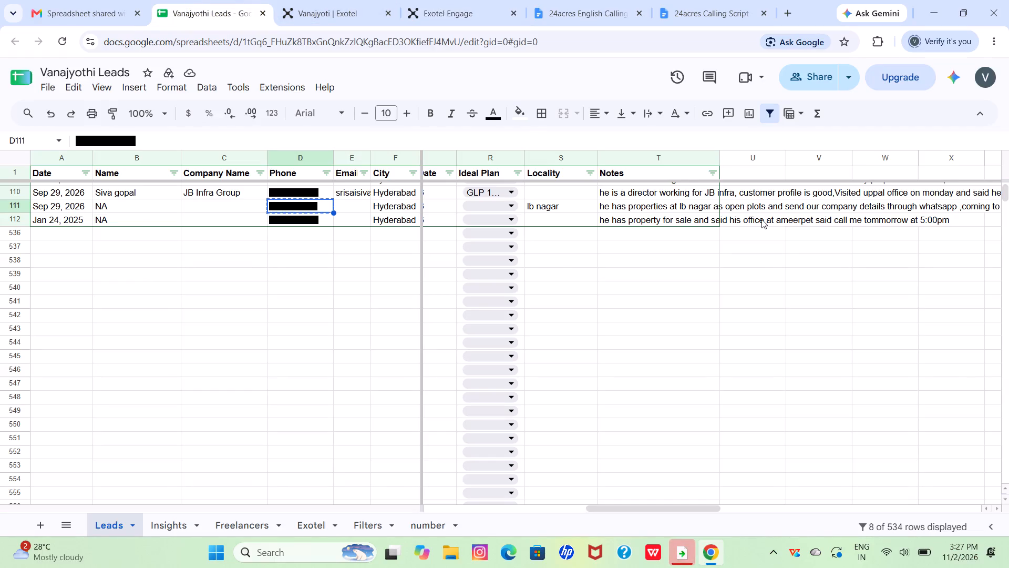
scroll(761, 219, left, 3)
scroll(761, 219, right, 3)
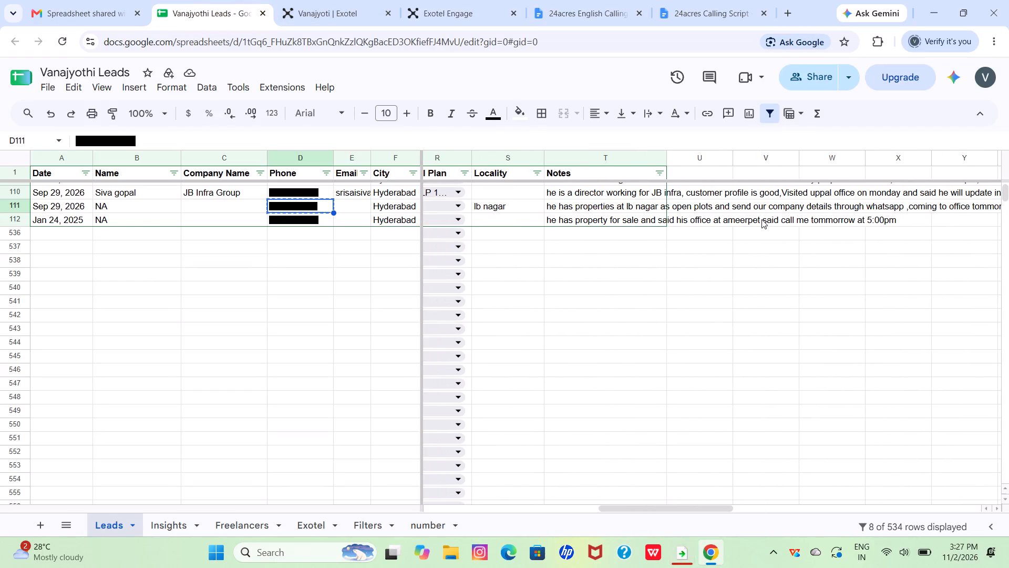
scroll(761, 219, left, 2)
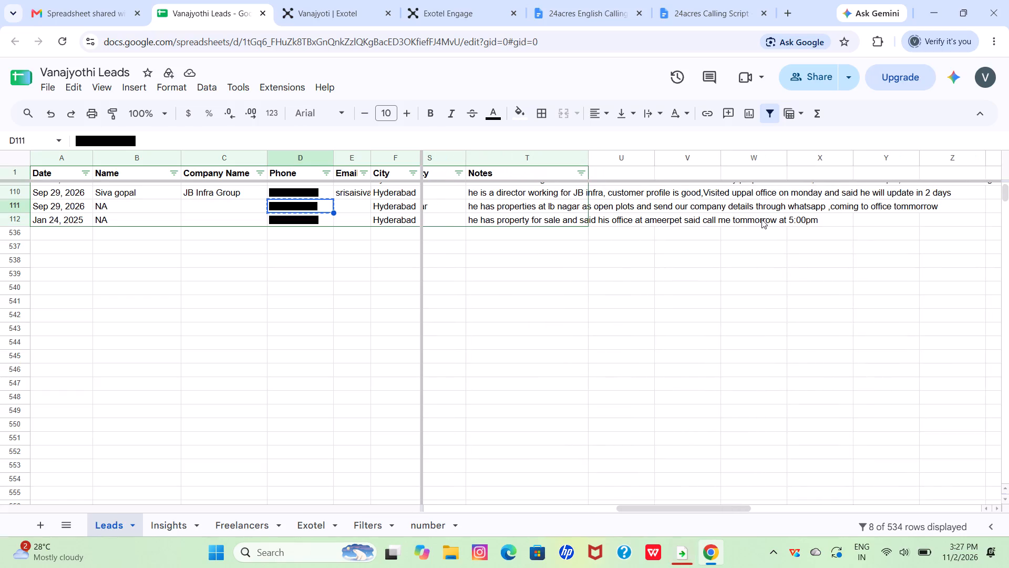
scroll(761, 219, right, 2)
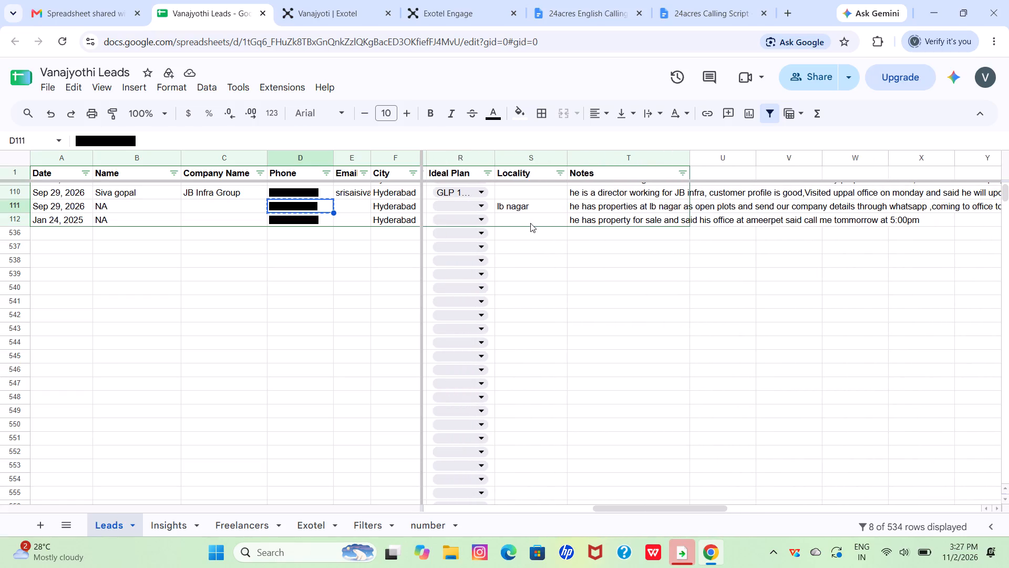
click(530, 214)
scroll(530, 214, right, 6)
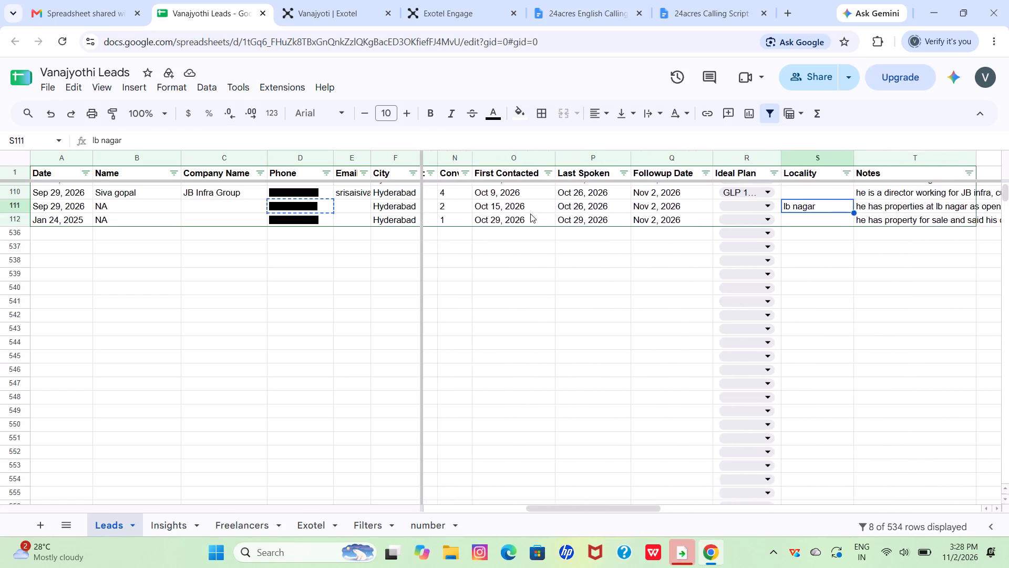
scroll(530, 214, right, 2)
click(509, 192)
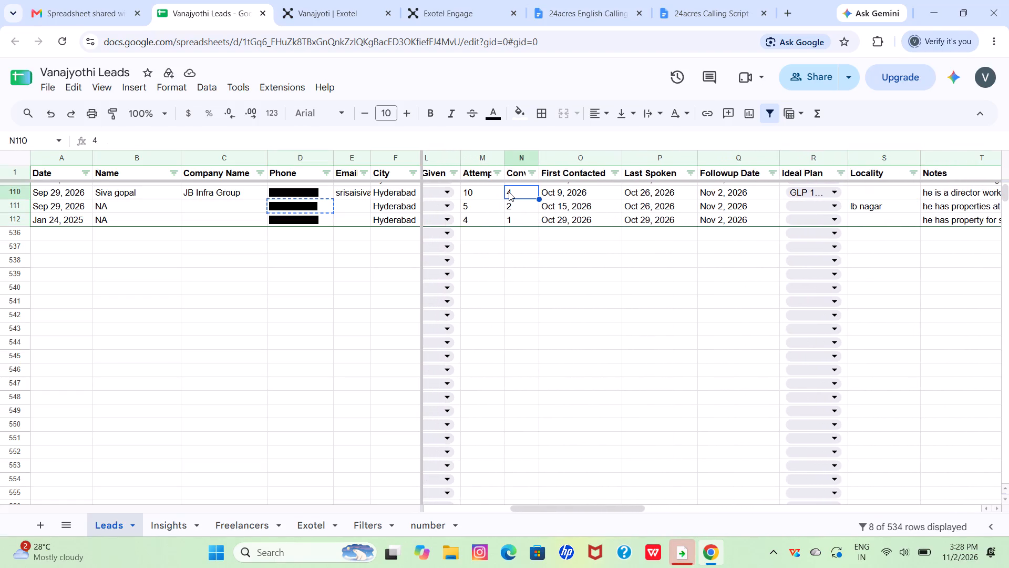
key(5)
Set the attempt count of the lead in row 111 to 6.
click(472, 215)
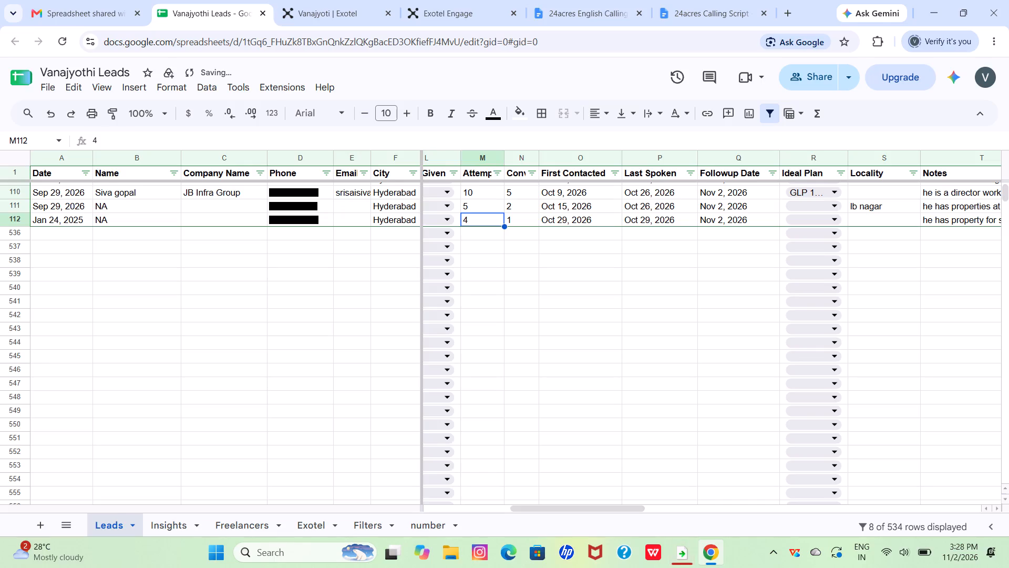
click(466, 205)
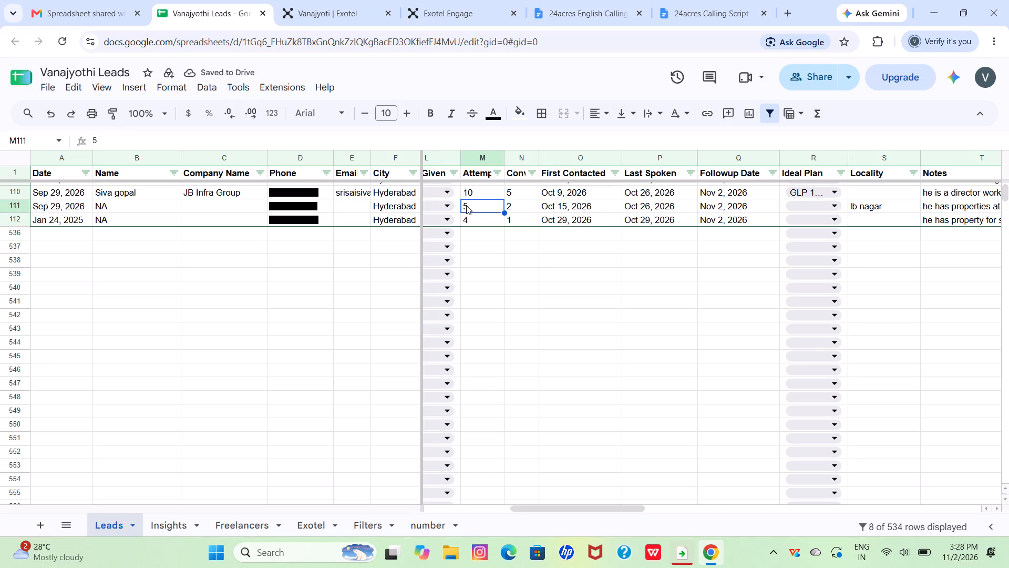
key(6)
click(521, 203)
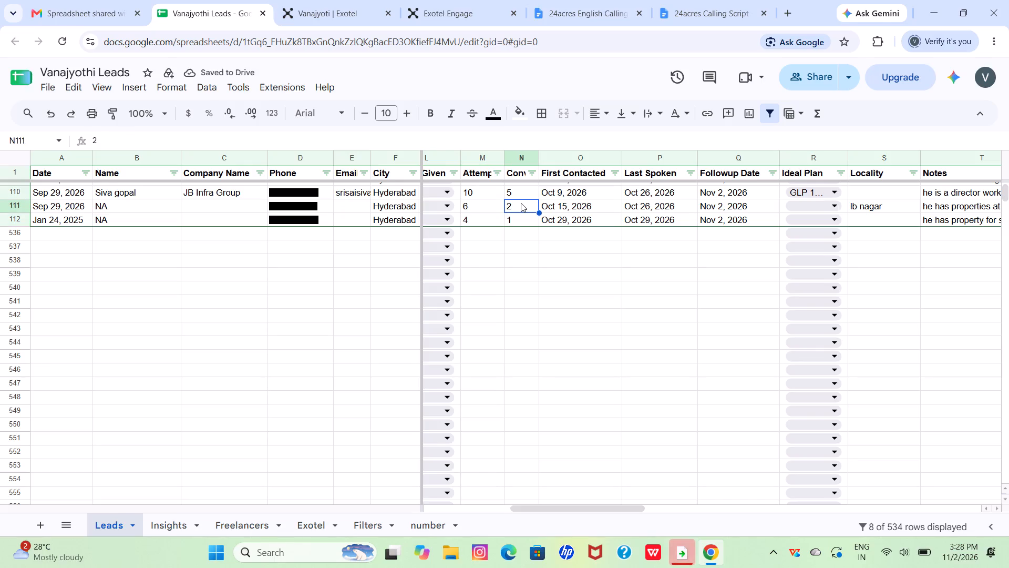
click(482, 219)
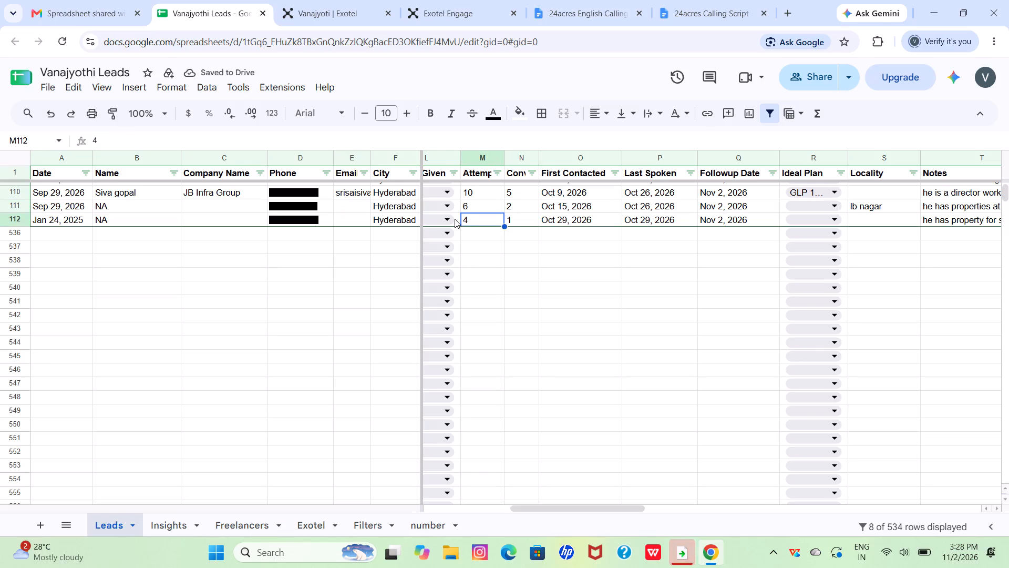
Copy the phone number of the lead in row 112 and call it through Exotel.
click(309, 220)
key(ctrl+c)
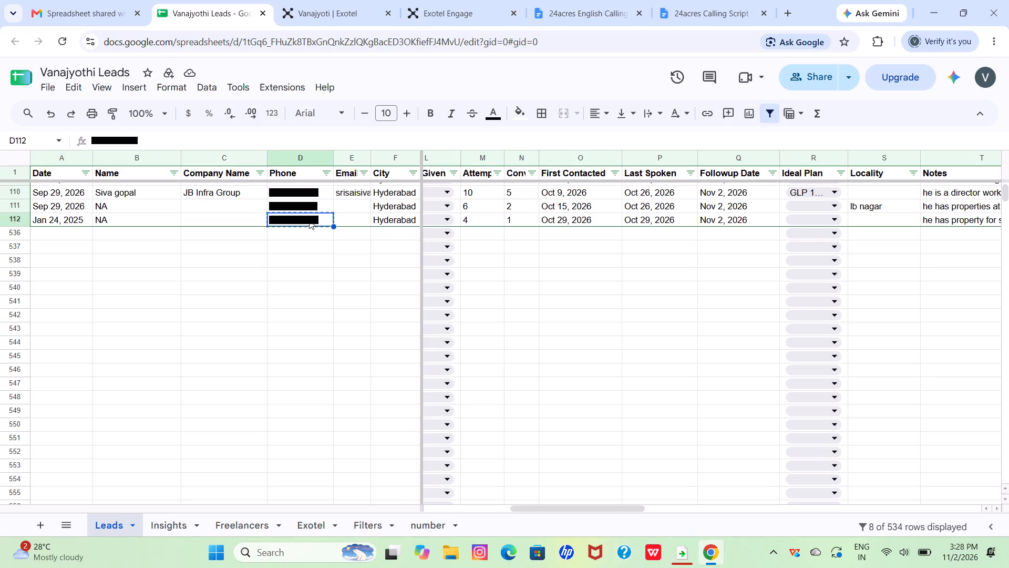
click(307, 0)
click(190, 83)
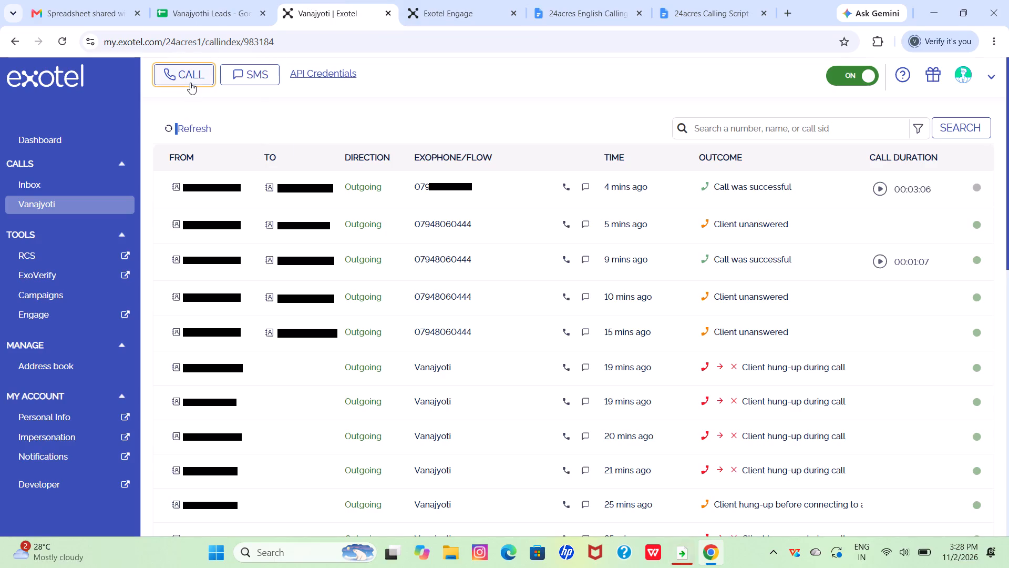
click(223, 144)
key(ctrl+v)
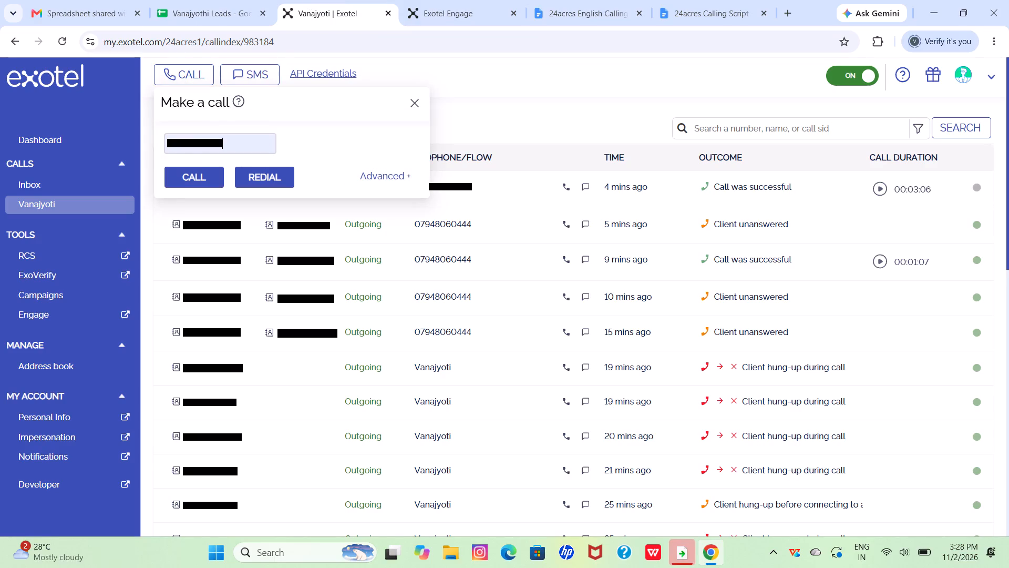
drag(208, 166, 208, 188)
click(204, 184)
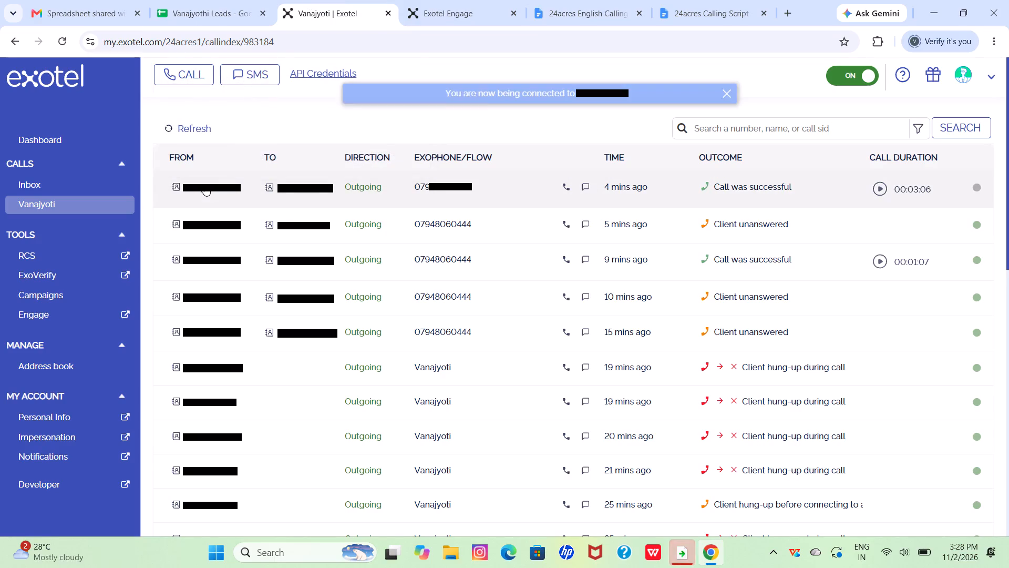
Return to the Leads sheet and set the attempt count of the lead in row 112 to 5.
click(491, 1)
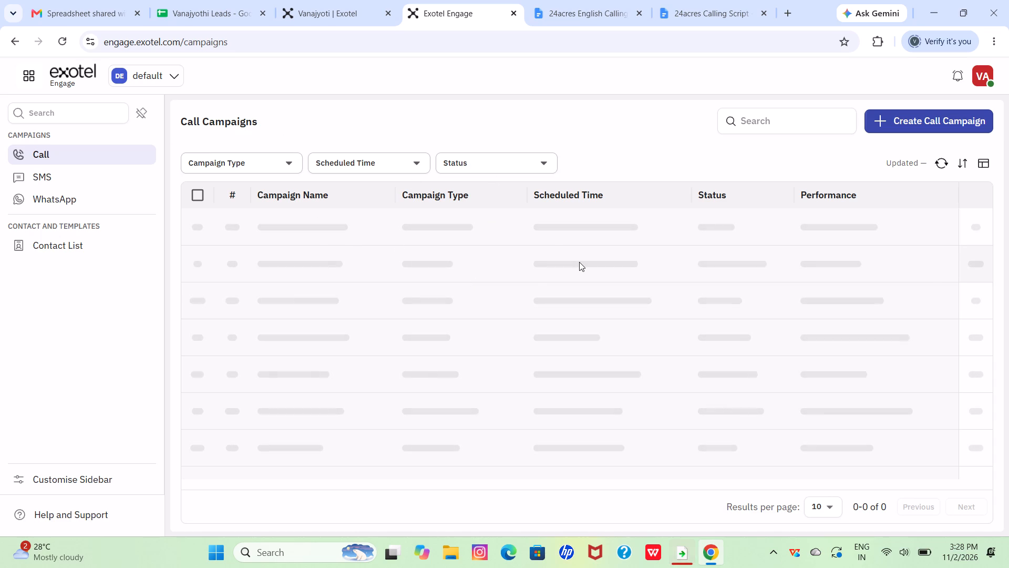
scroll(579, 262, left, 2)
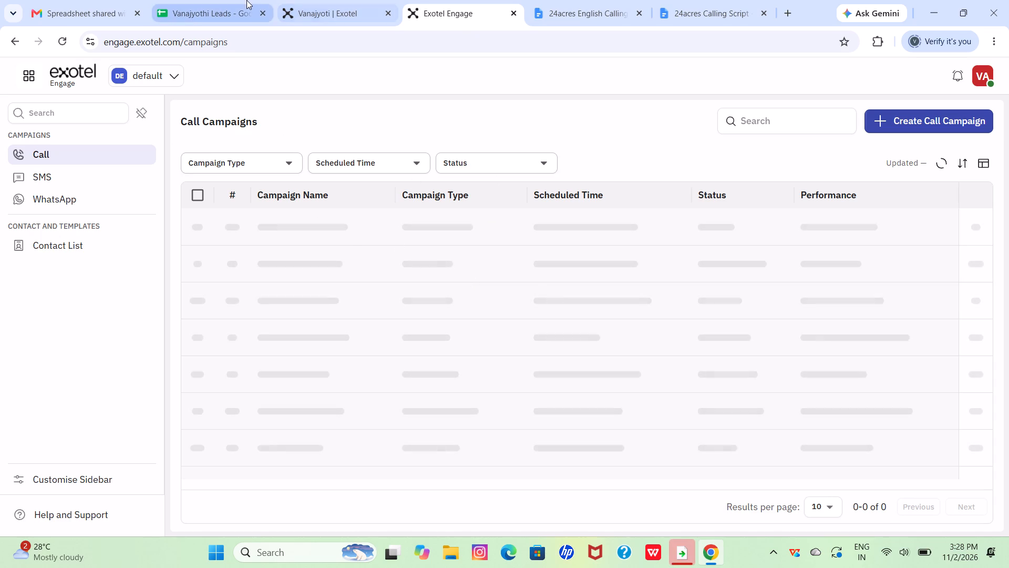
click(246, 0)
click(482, 220)
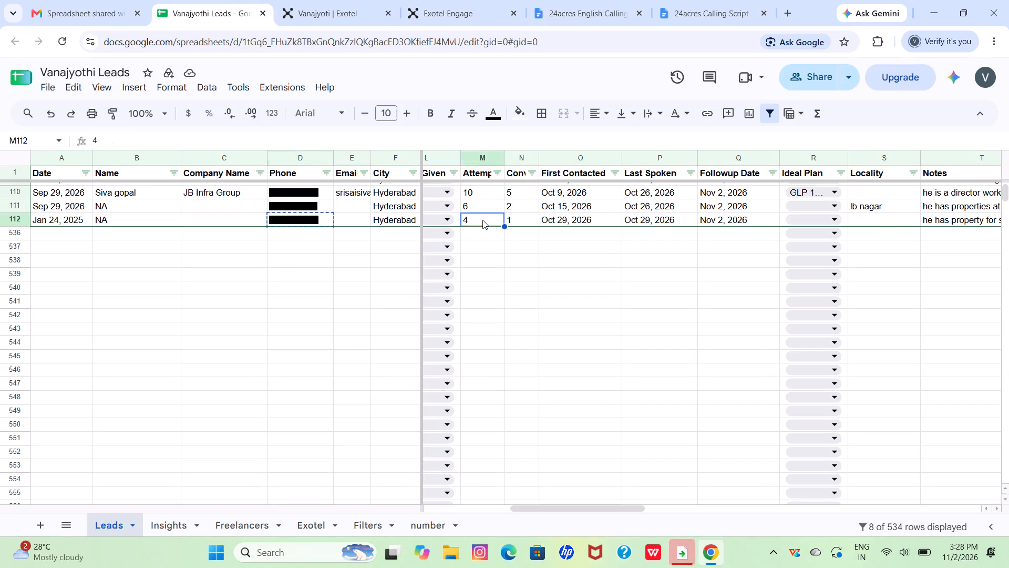
key(5)
click(541, 219)
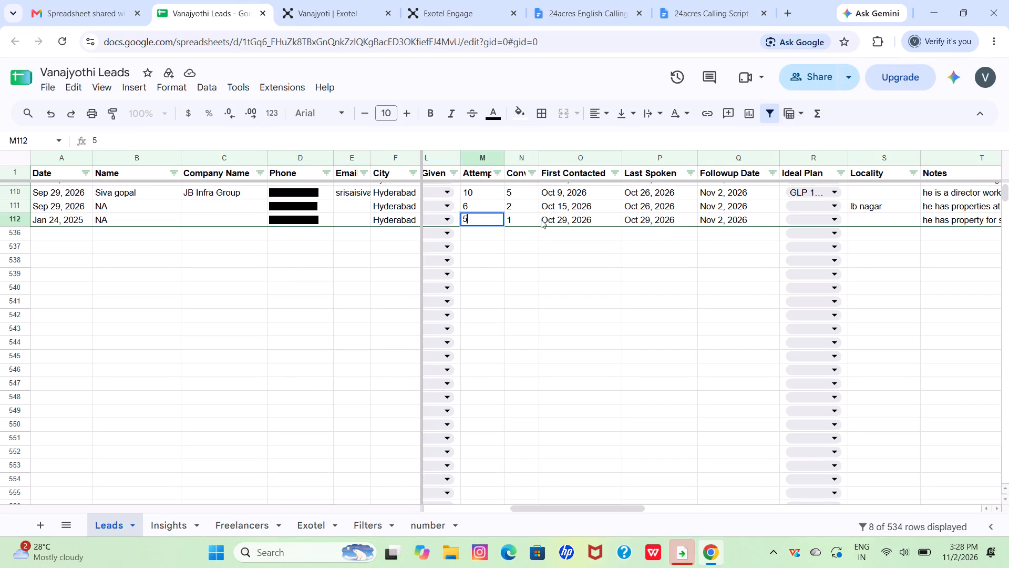
click(513, 217)
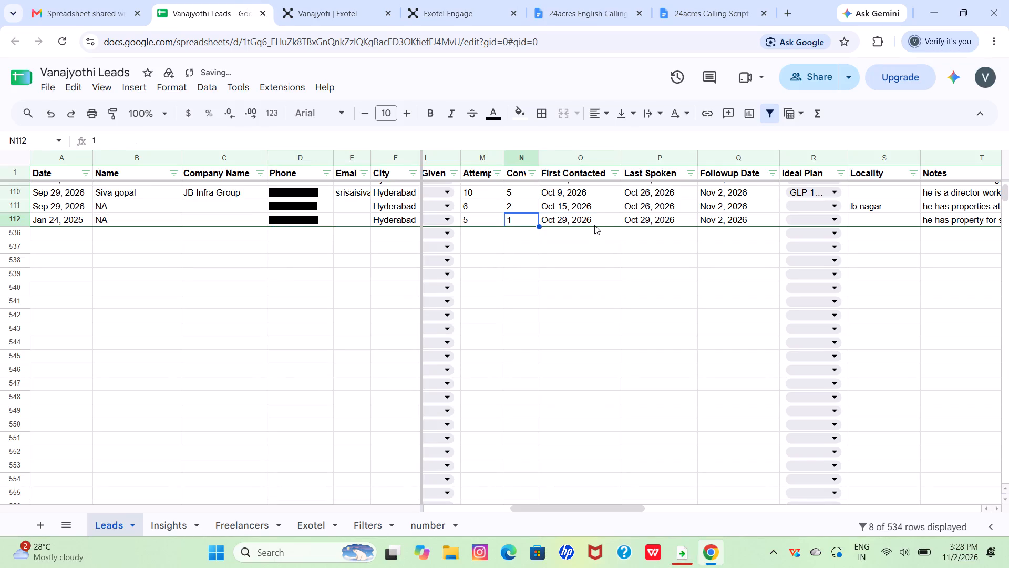
click(594, 225)
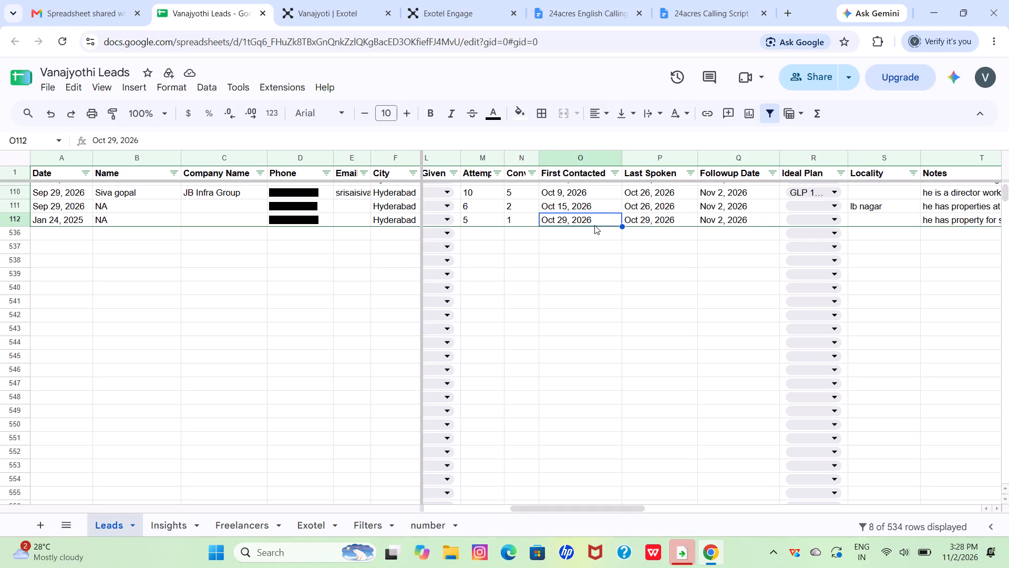
Examine today's overall agent performance statistics on the Exotel live dashboard.
click(343, 0)
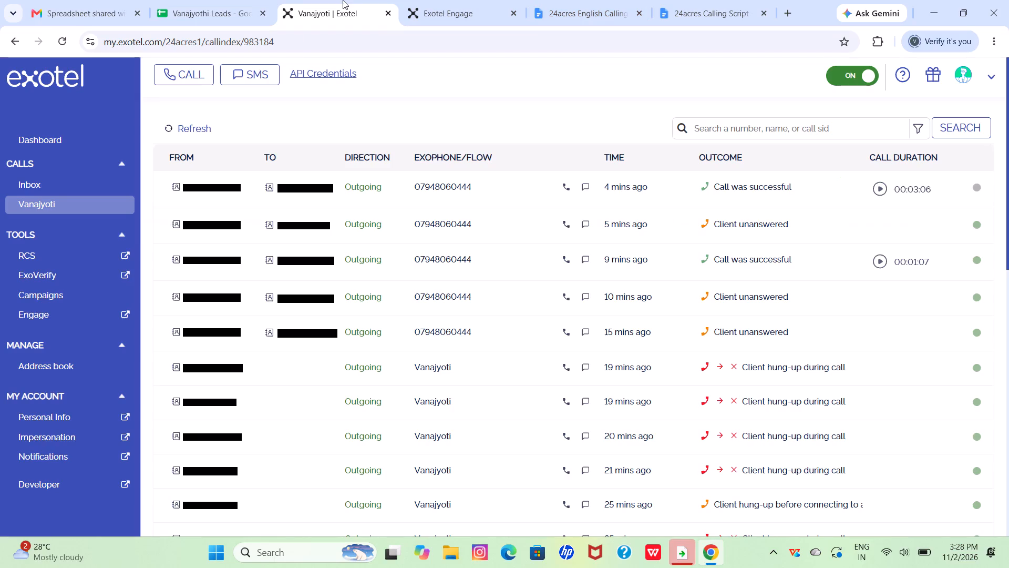
click(61, 289)
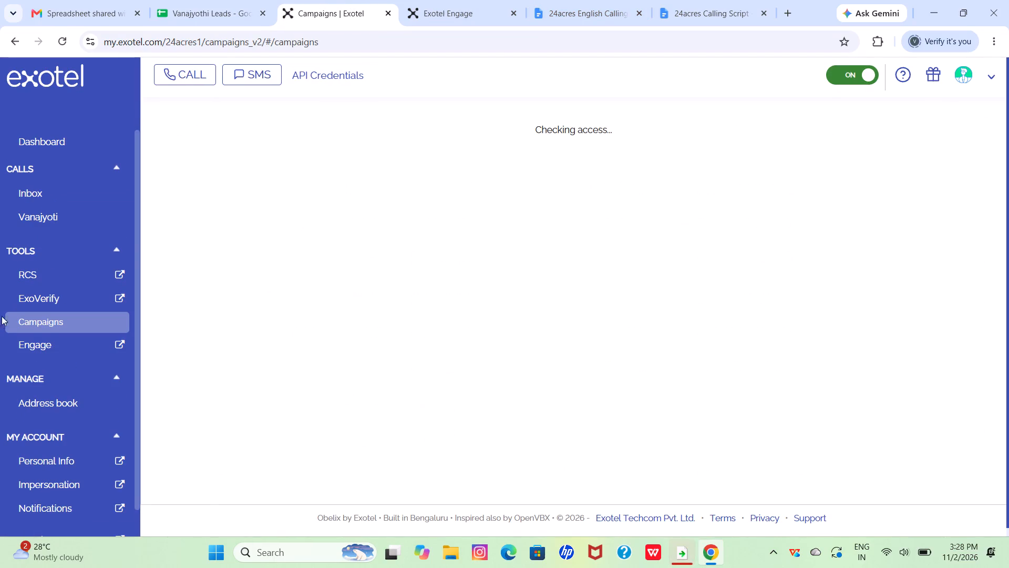
click(106, 143)
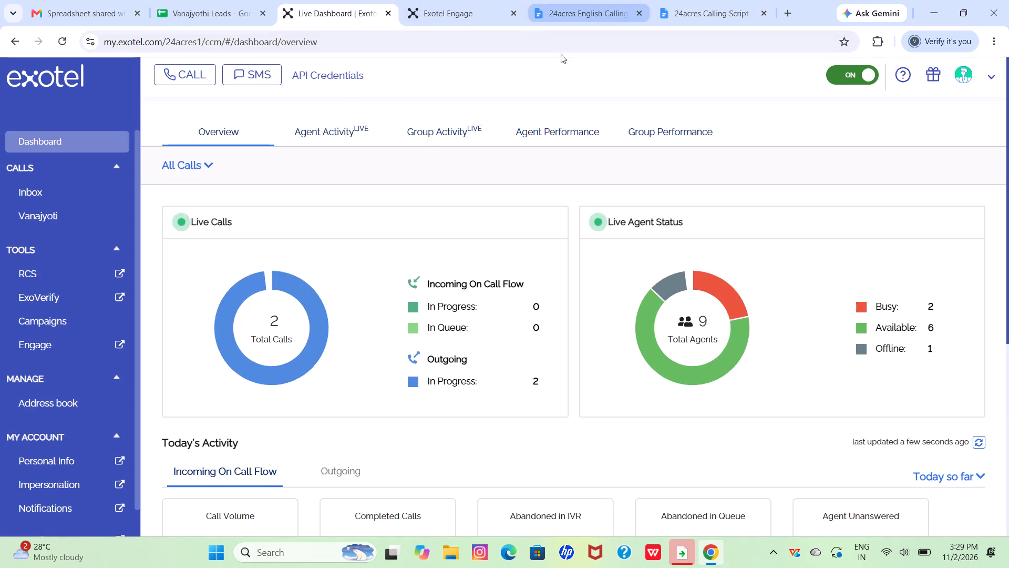
click(572, 124)
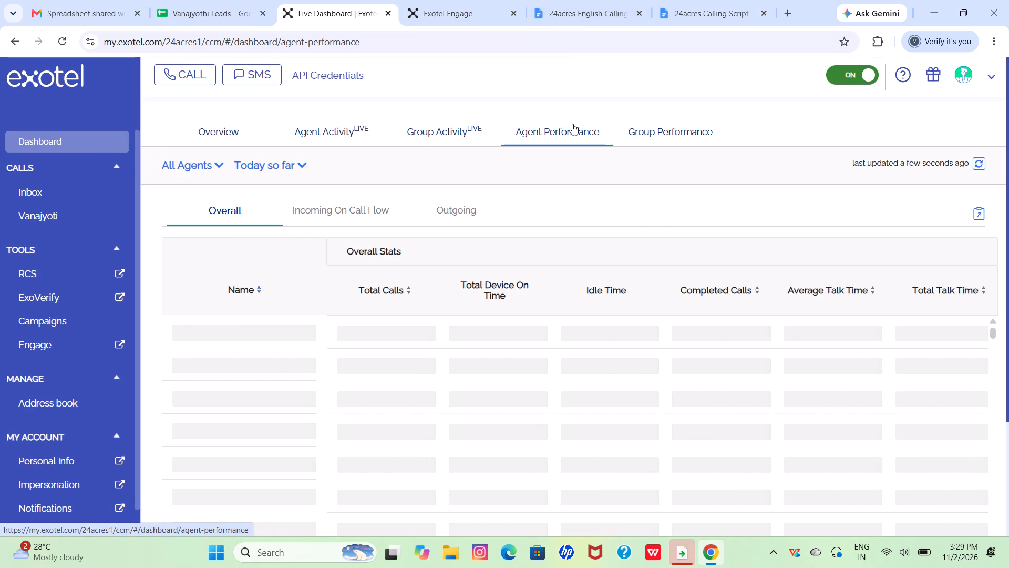
scroll(555, 430, down, 5)
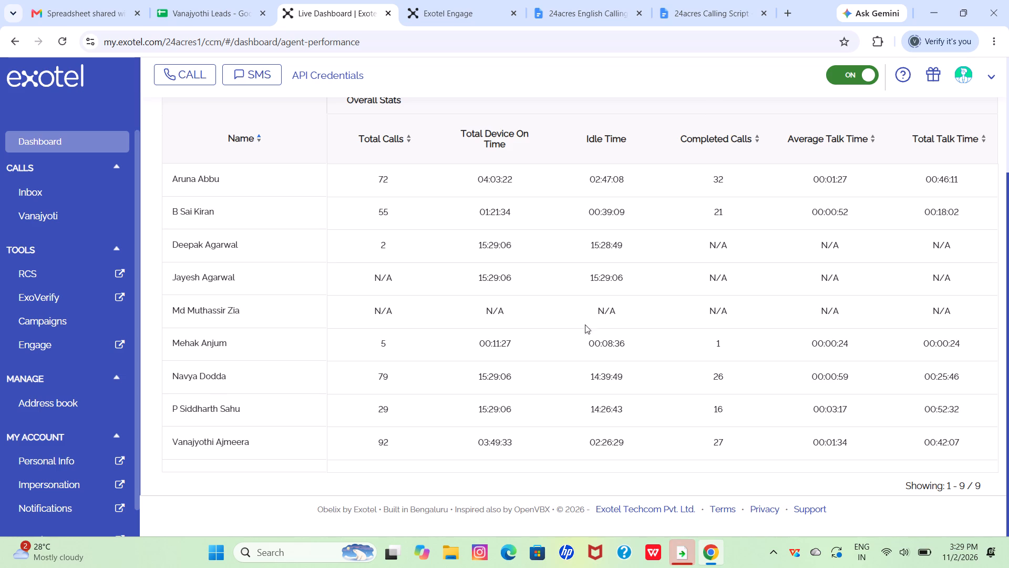
Reopen the Vanajyoti call log in Exotel.
click(462, 0)
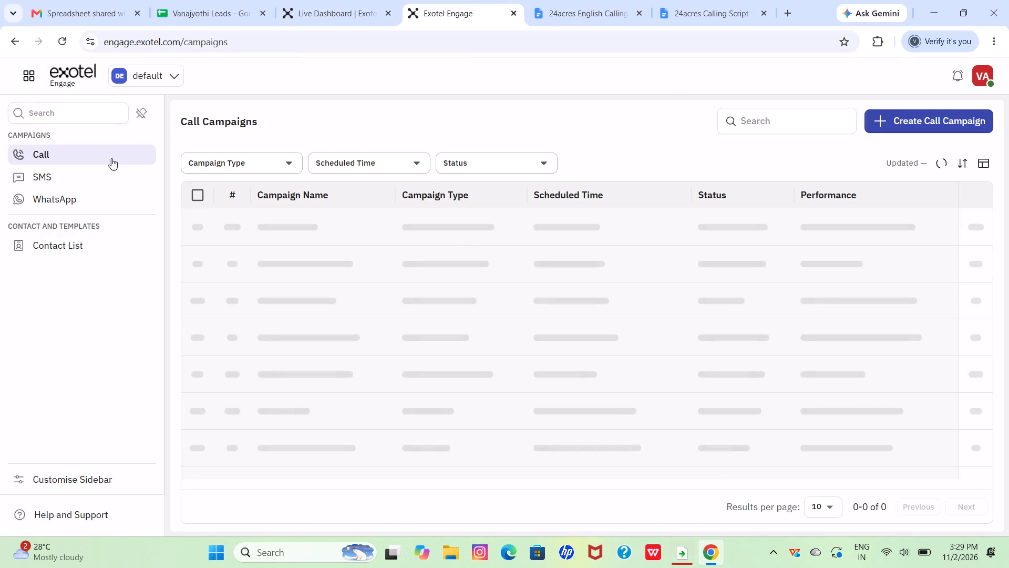
click(344, 6)
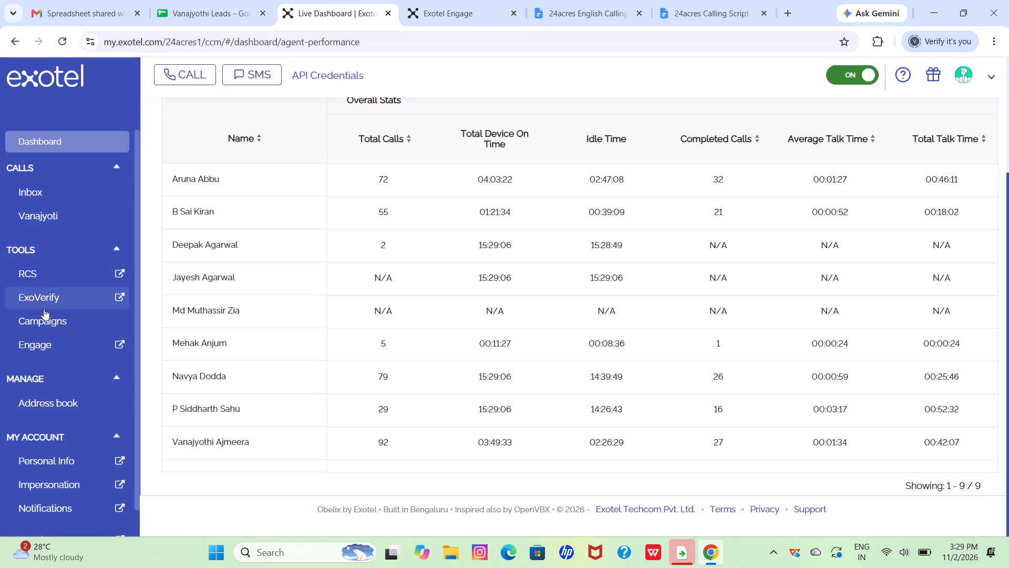
click(75, 223)
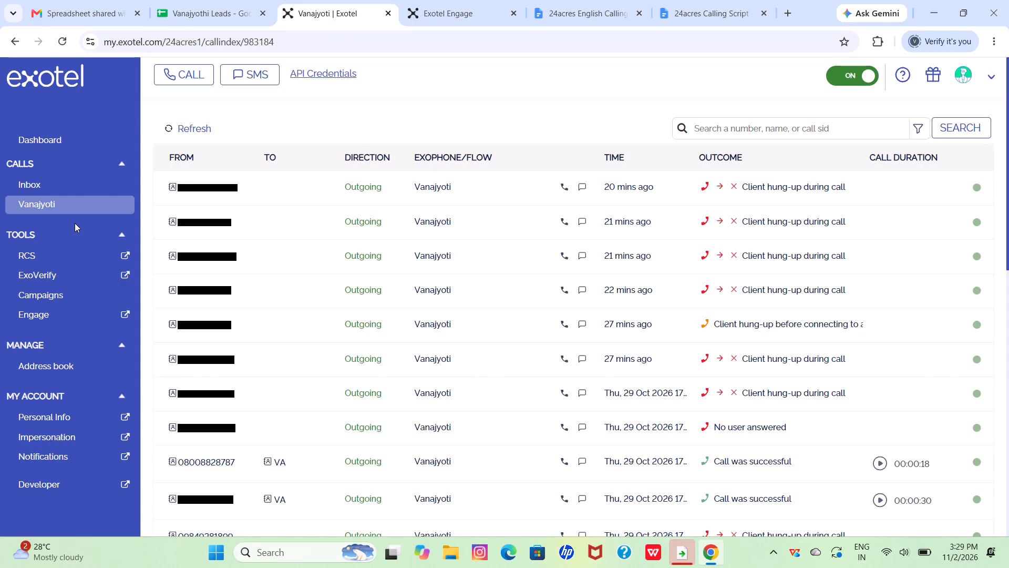
Refresh the Vanajyoti call log to load the latest call records.
triple_click(198, 128)
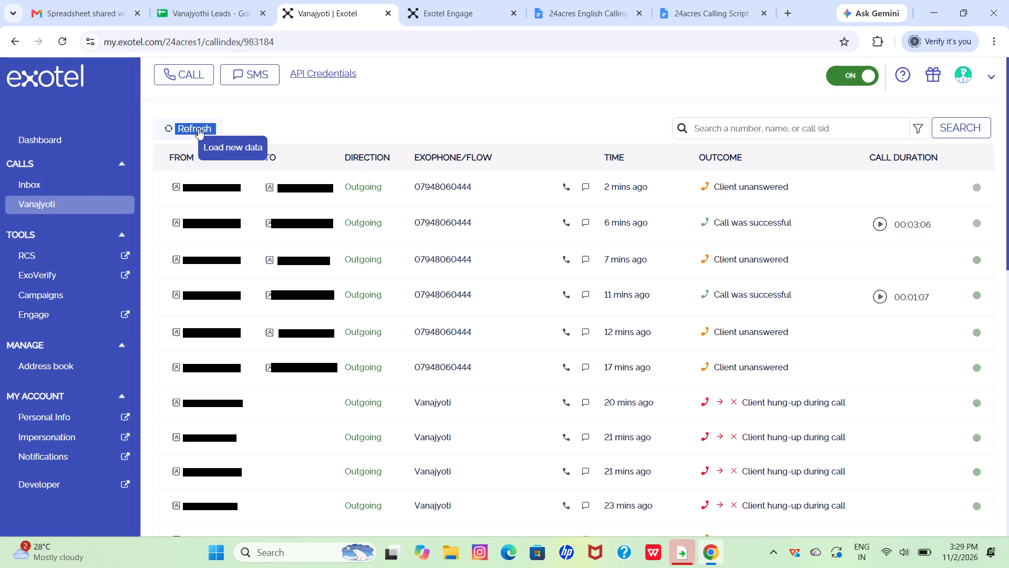
triple_click(198, 128)
Close the open Exotel Engage page and reopen the call campaigns in Engage from Exotel's Campaigns section.
click(470, 0)
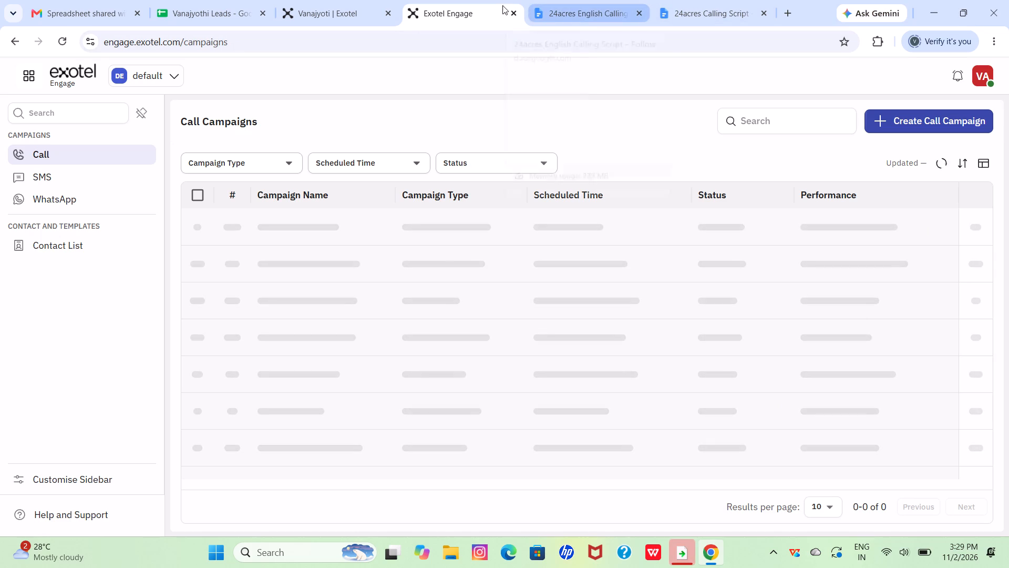
click(516, 15)
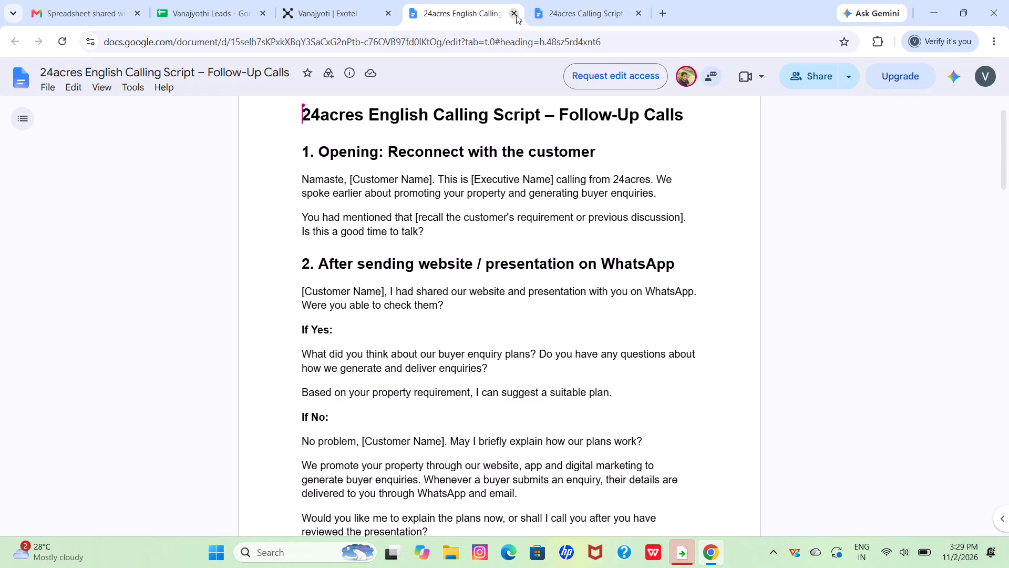
click(344, 1)
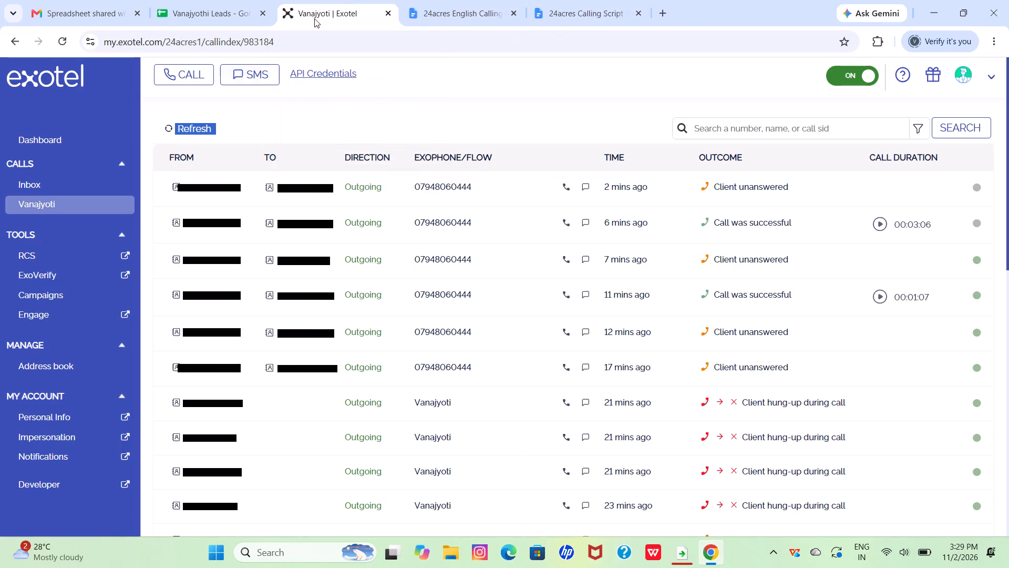
click(56, 293)
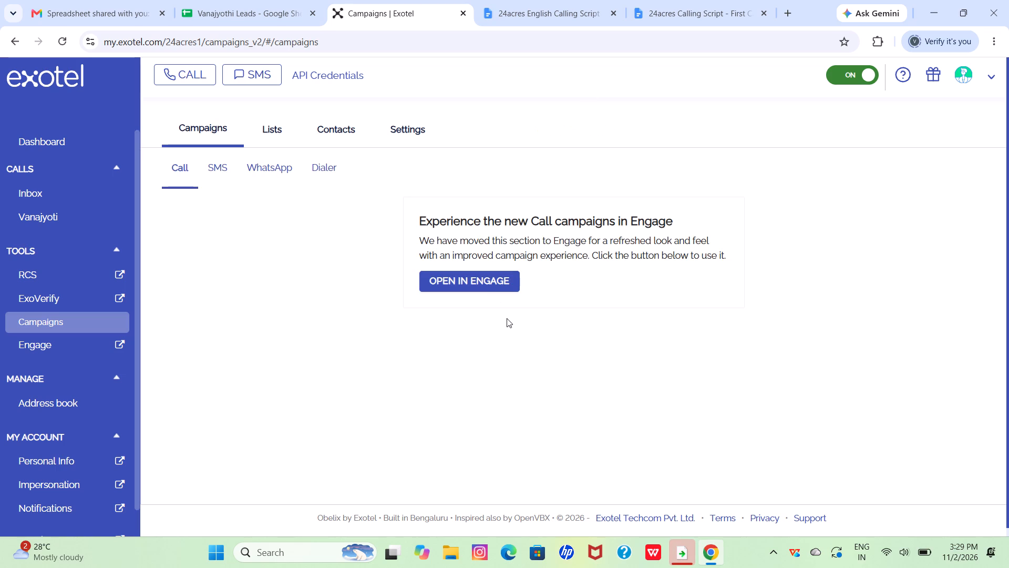
double_click(487, 277)
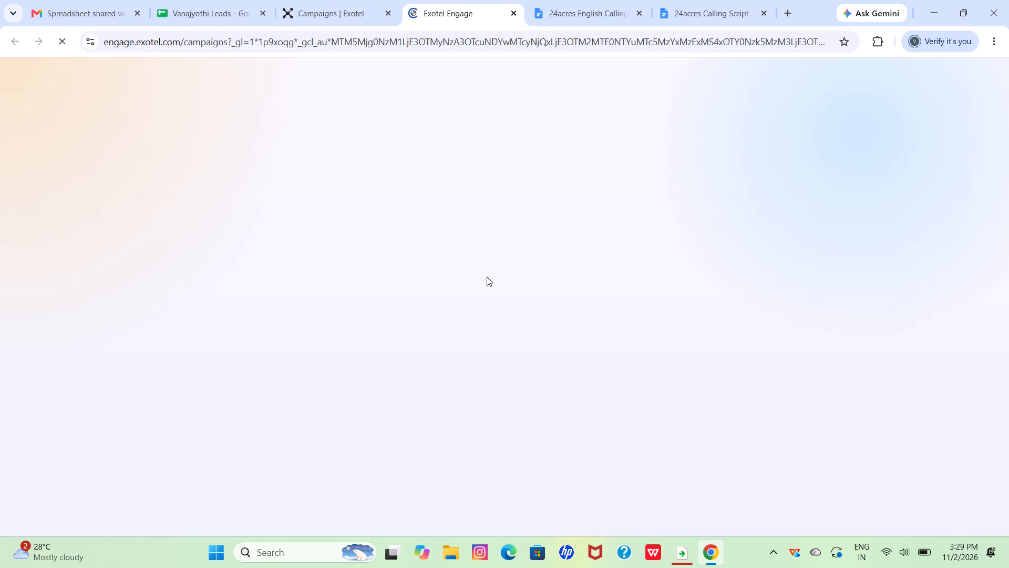
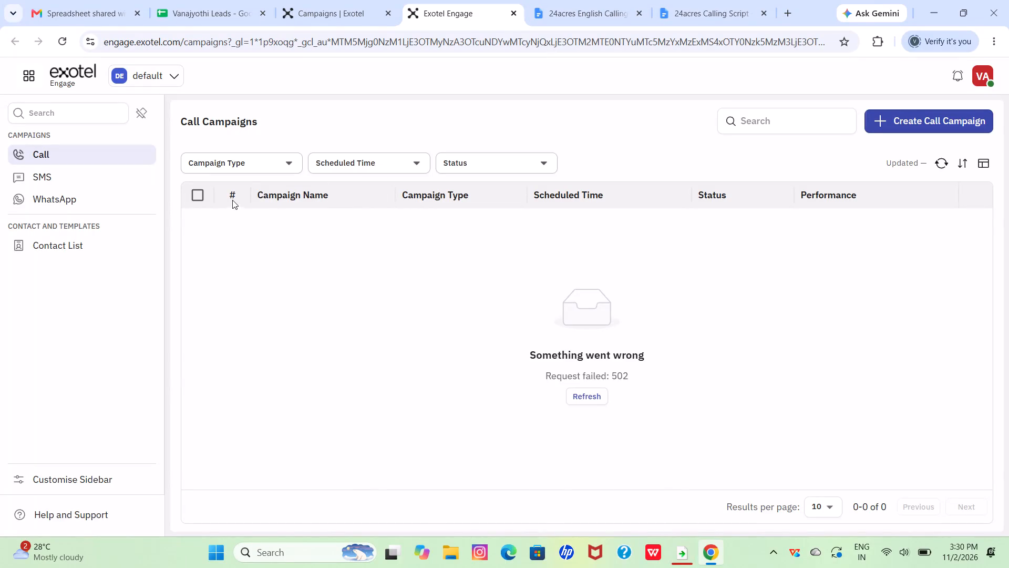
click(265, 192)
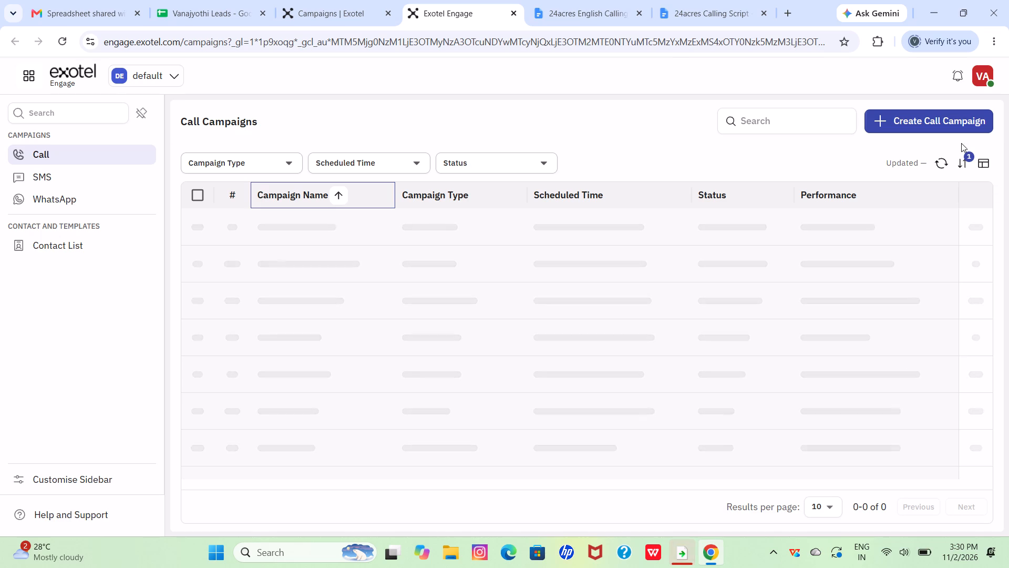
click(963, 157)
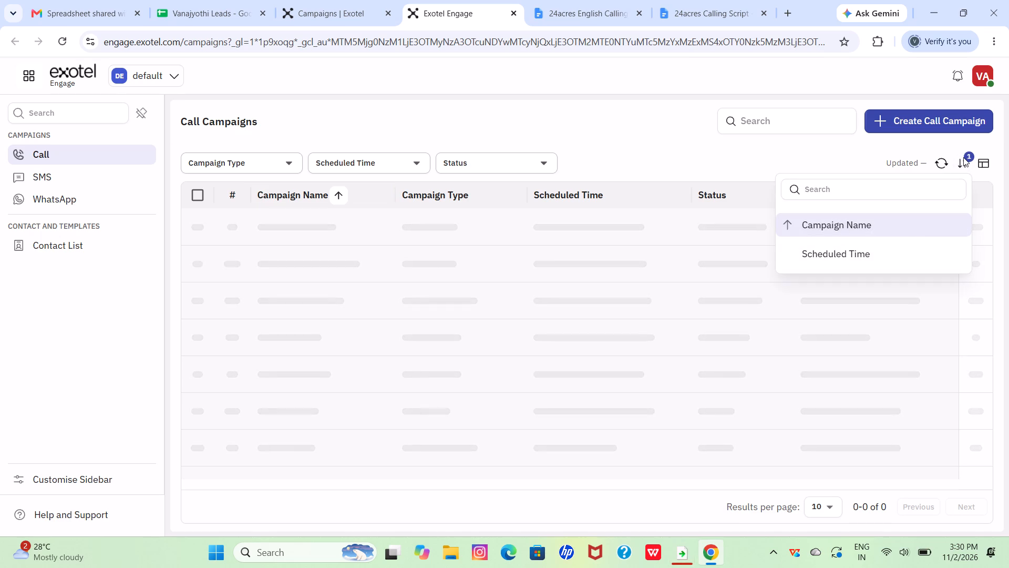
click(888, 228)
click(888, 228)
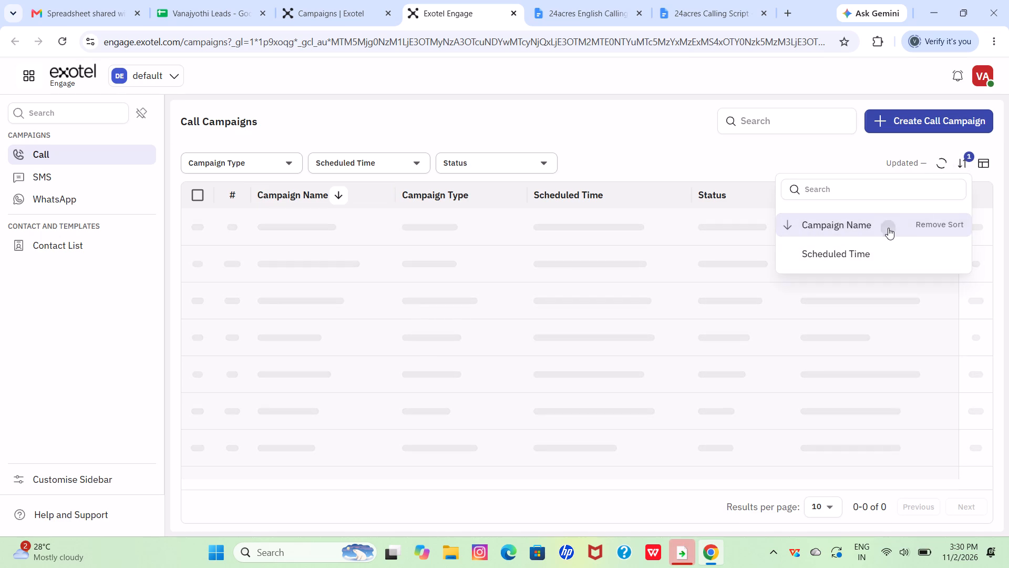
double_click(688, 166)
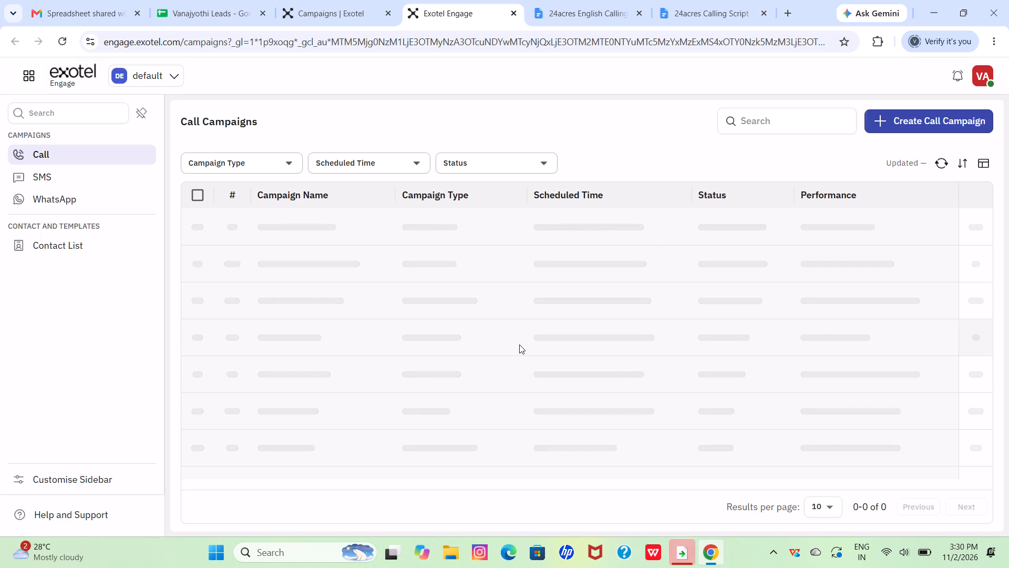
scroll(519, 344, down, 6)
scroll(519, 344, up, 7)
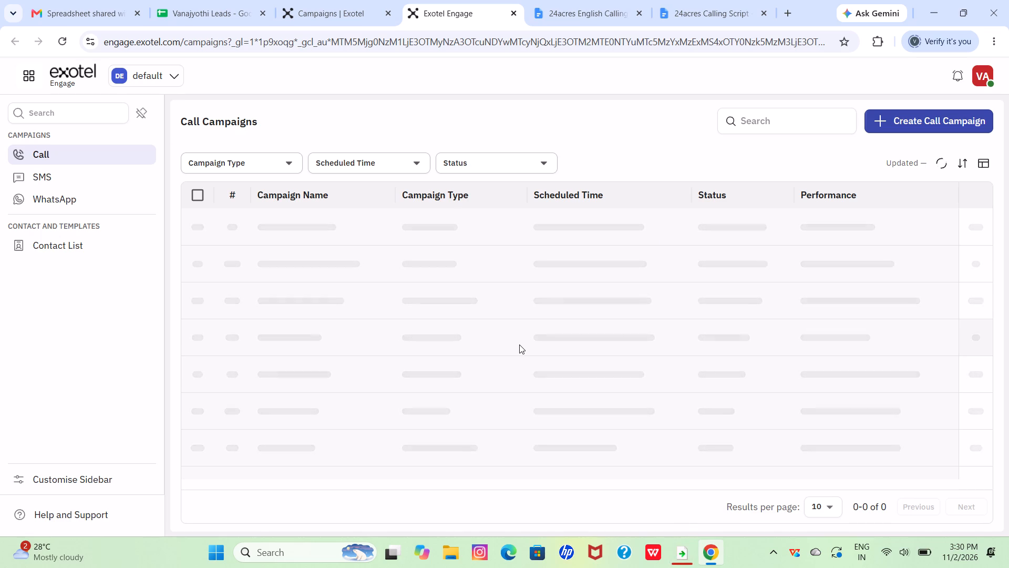
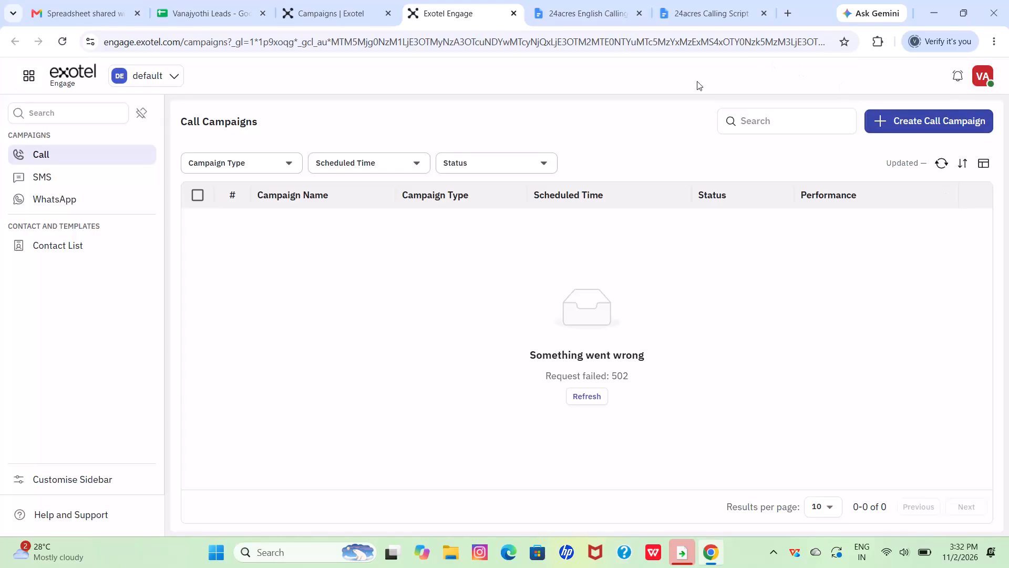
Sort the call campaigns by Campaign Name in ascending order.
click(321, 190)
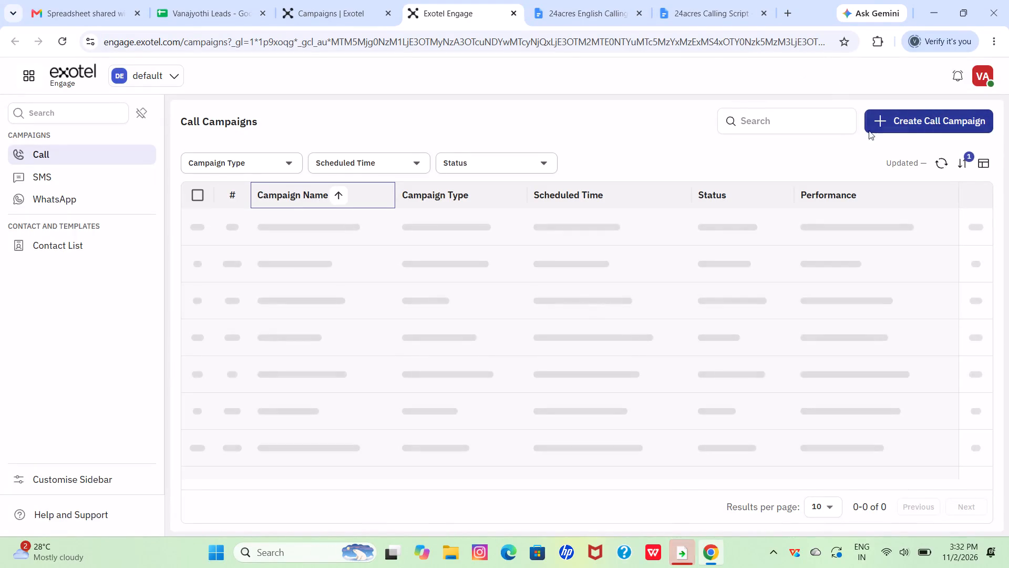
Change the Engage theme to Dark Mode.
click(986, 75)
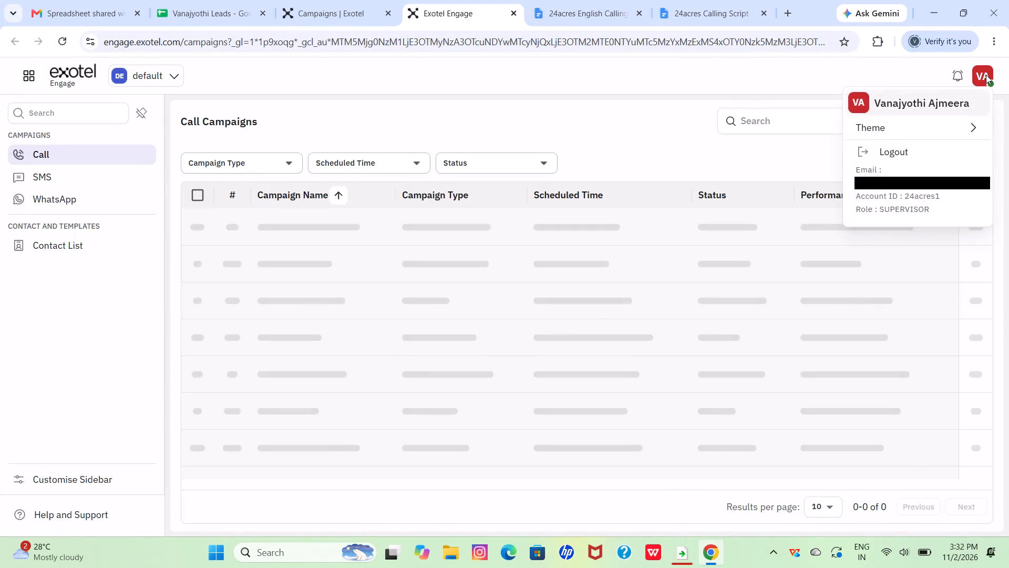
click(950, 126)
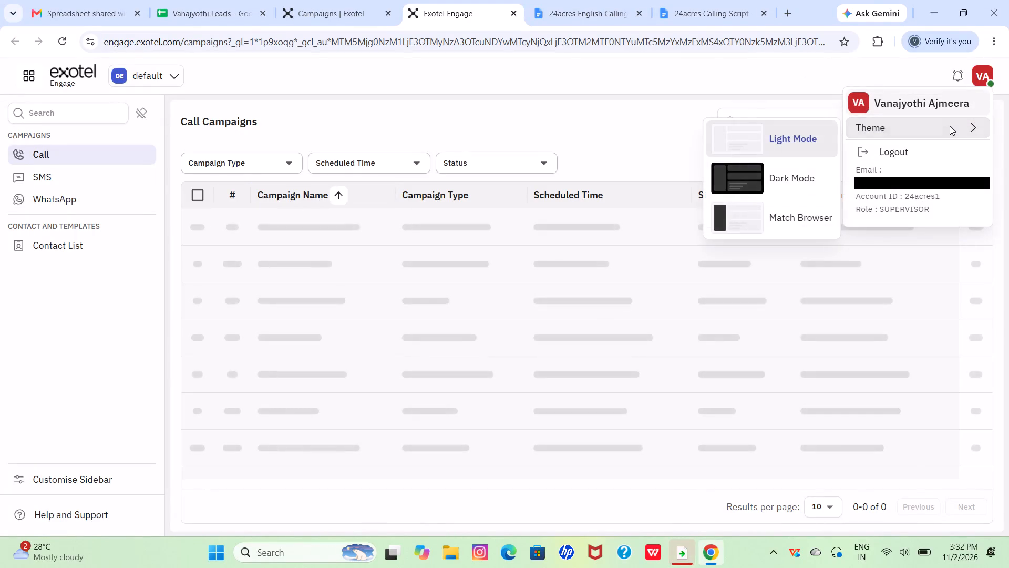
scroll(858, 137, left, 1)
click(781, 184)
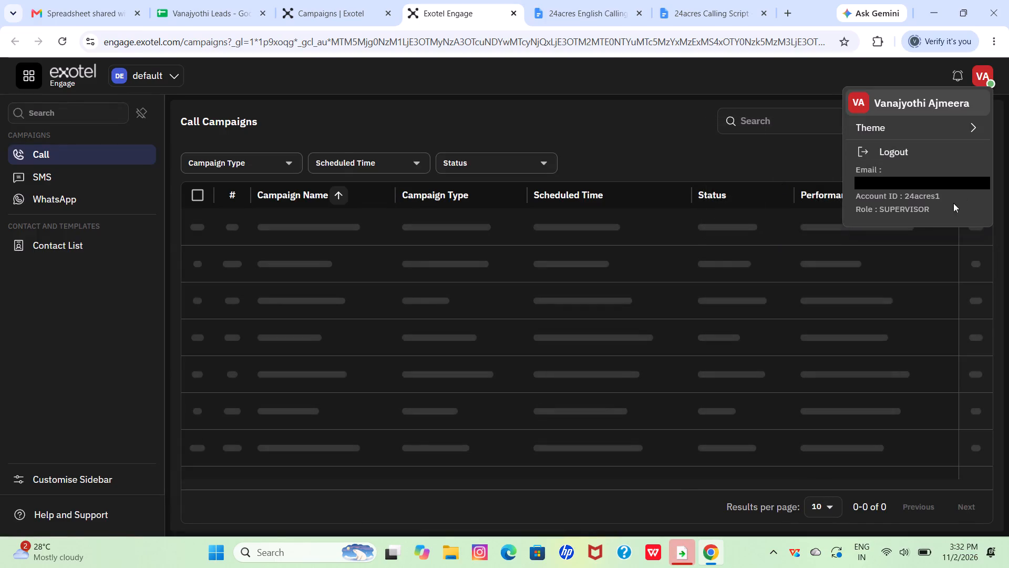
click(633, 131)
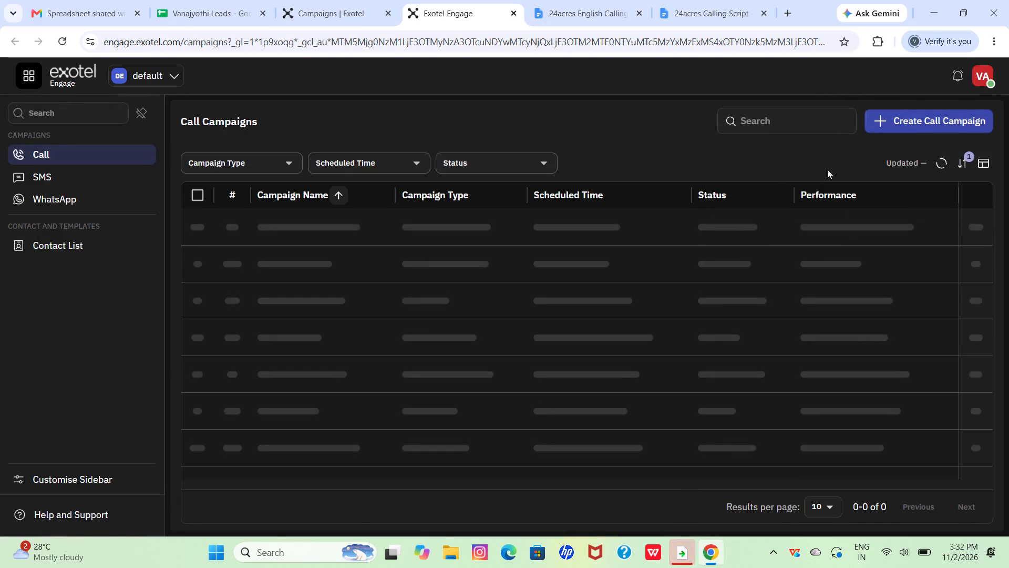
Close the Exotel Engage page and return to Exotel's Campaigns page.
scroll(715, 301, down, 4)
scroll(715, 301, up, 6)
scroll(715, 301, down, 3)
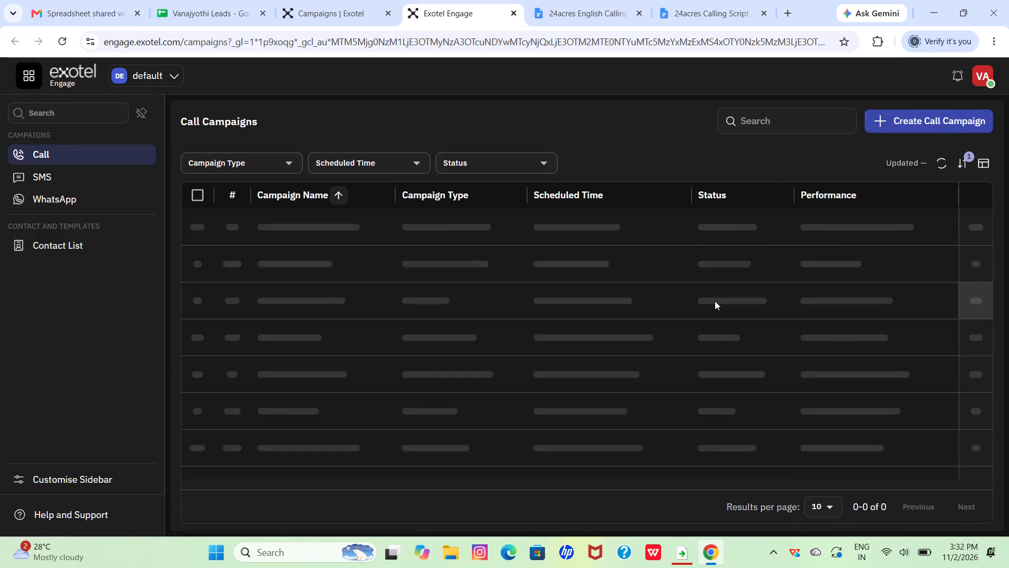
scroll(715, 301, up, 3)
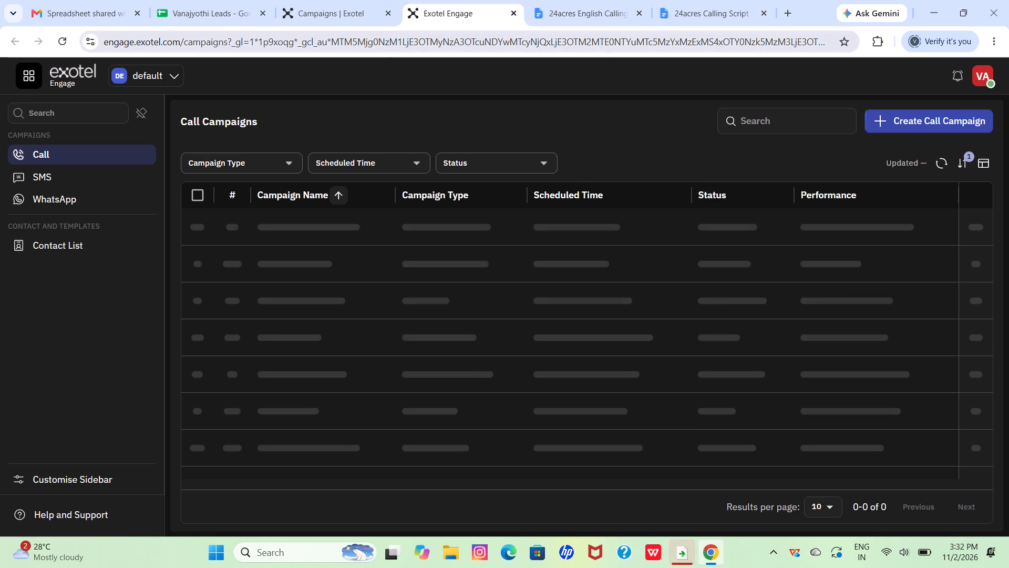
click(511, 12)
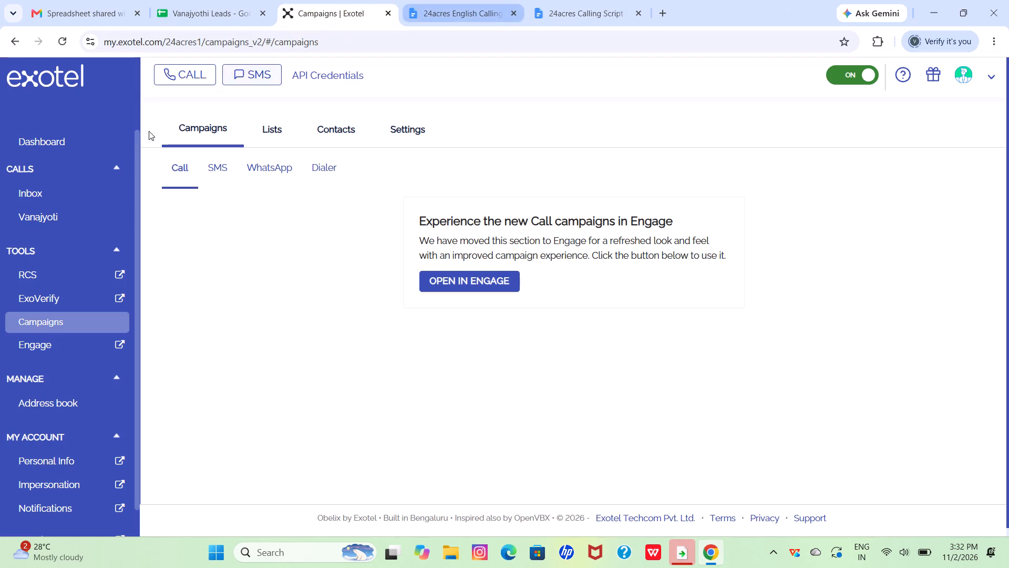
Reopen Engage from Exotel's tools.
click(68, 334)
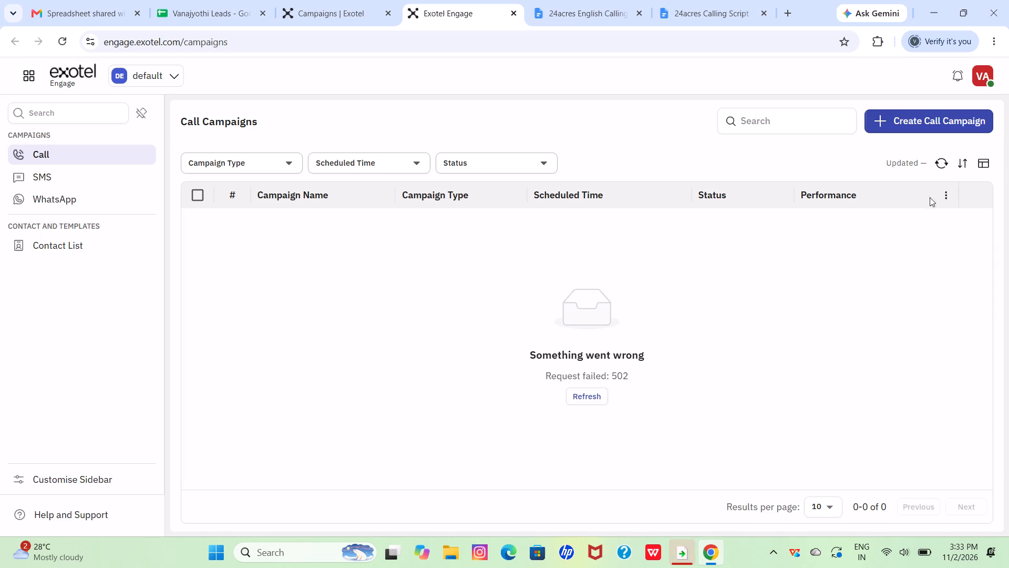
Check the computer's Wi-Fi connection.
double_click(873, 552)
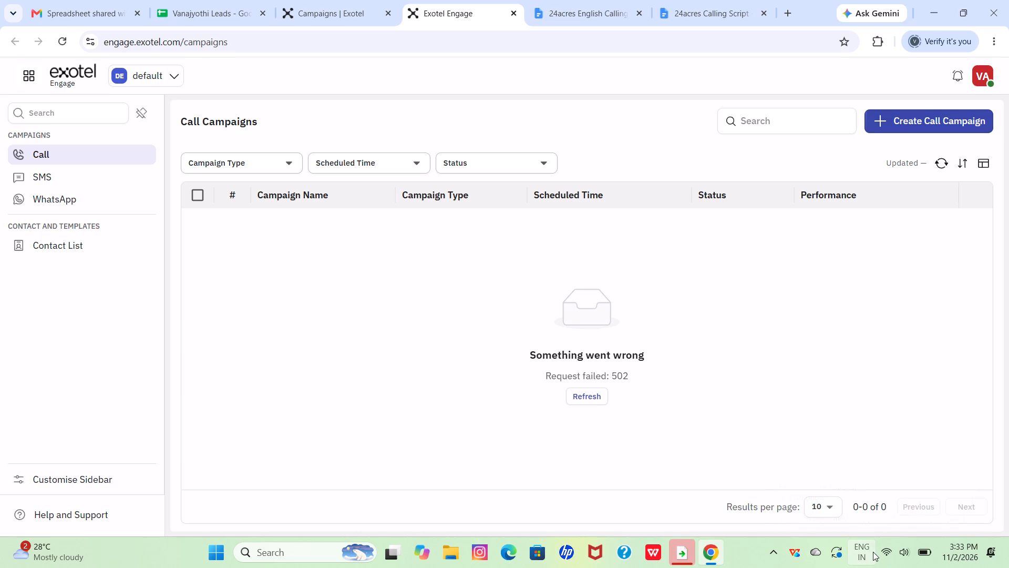
triple_click(887, 552)
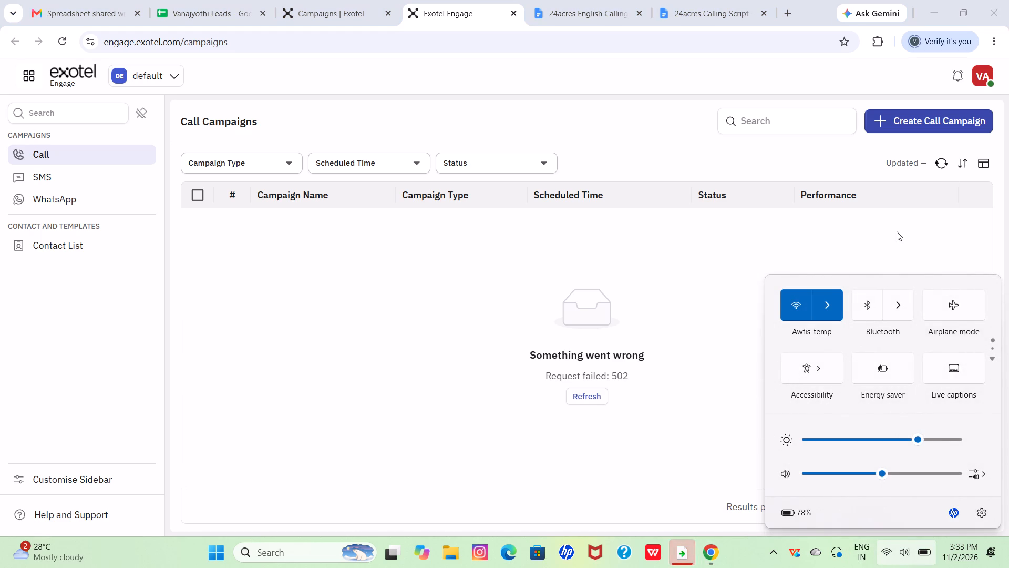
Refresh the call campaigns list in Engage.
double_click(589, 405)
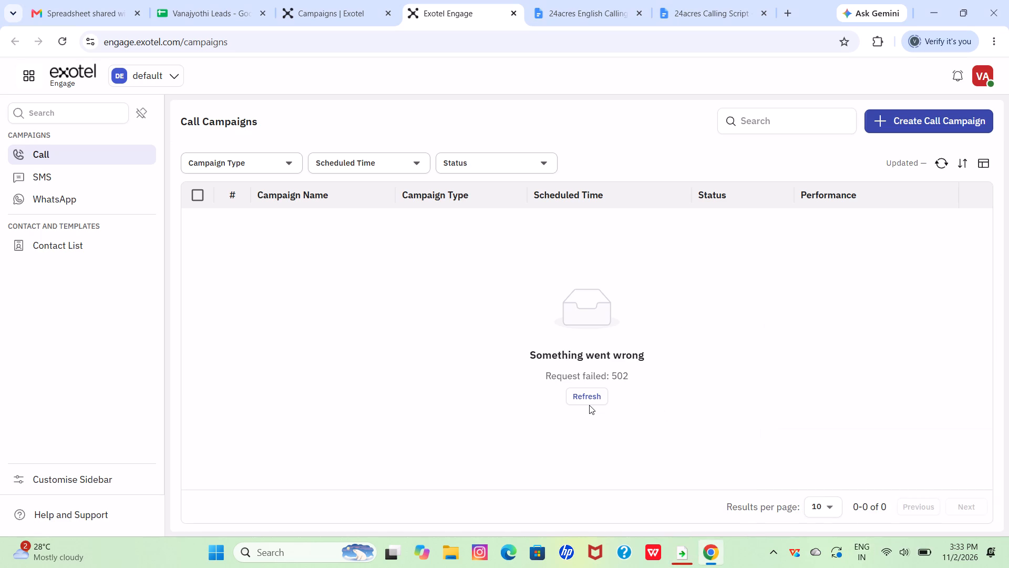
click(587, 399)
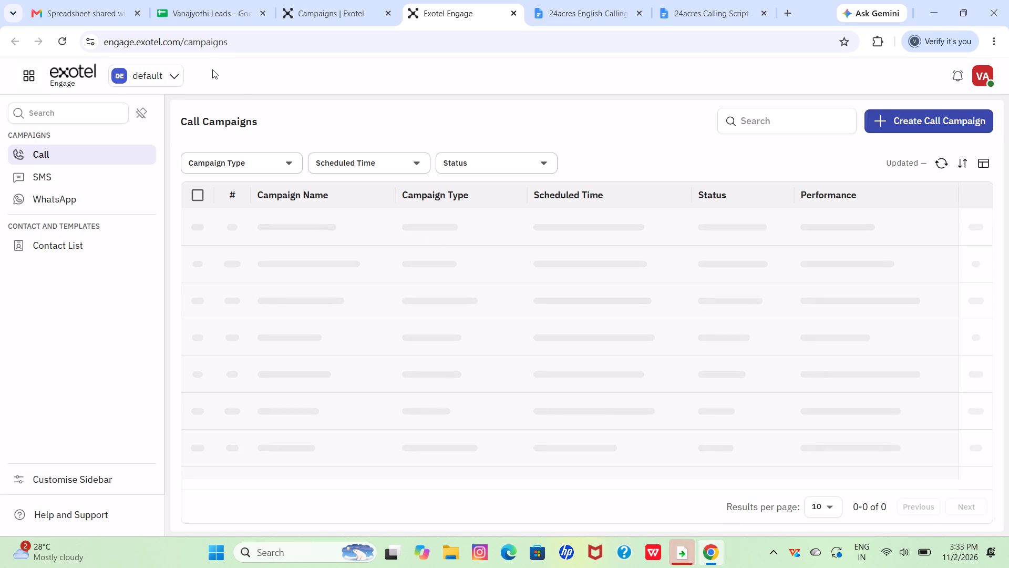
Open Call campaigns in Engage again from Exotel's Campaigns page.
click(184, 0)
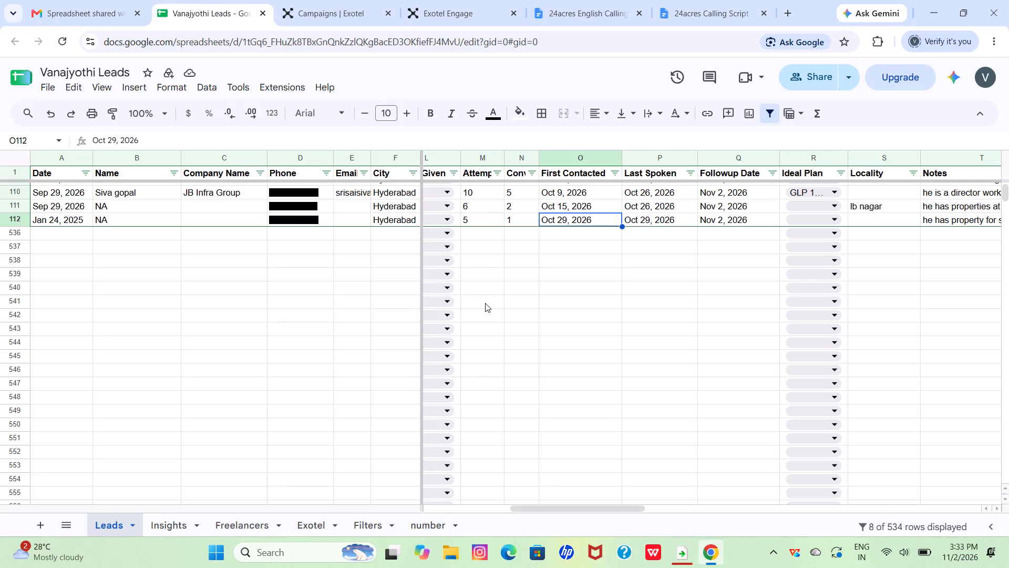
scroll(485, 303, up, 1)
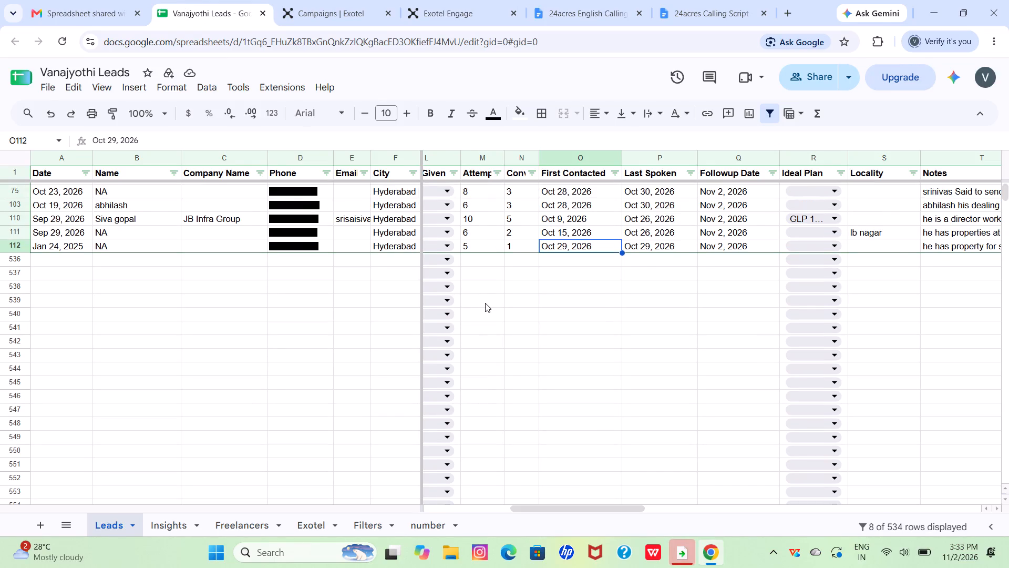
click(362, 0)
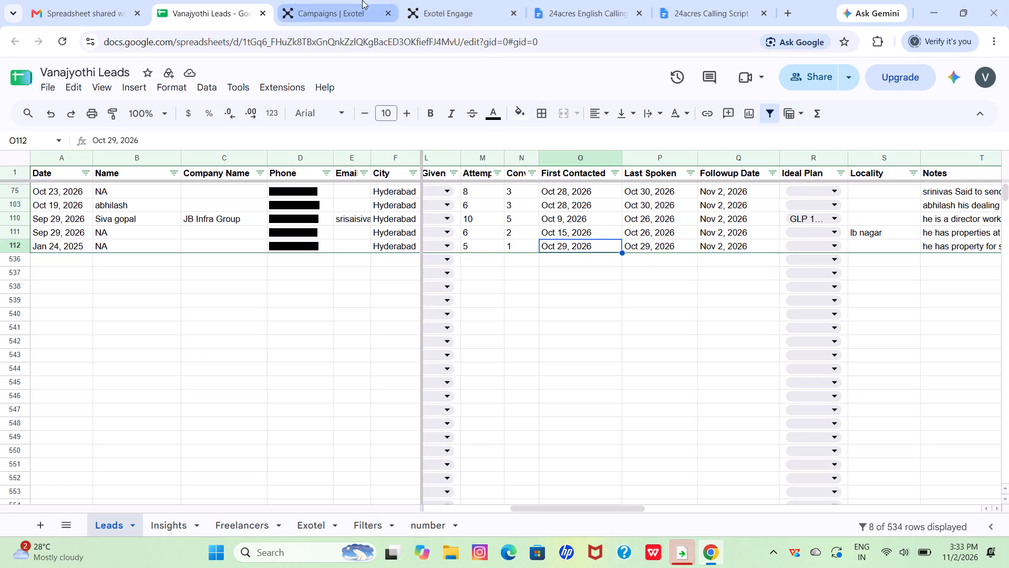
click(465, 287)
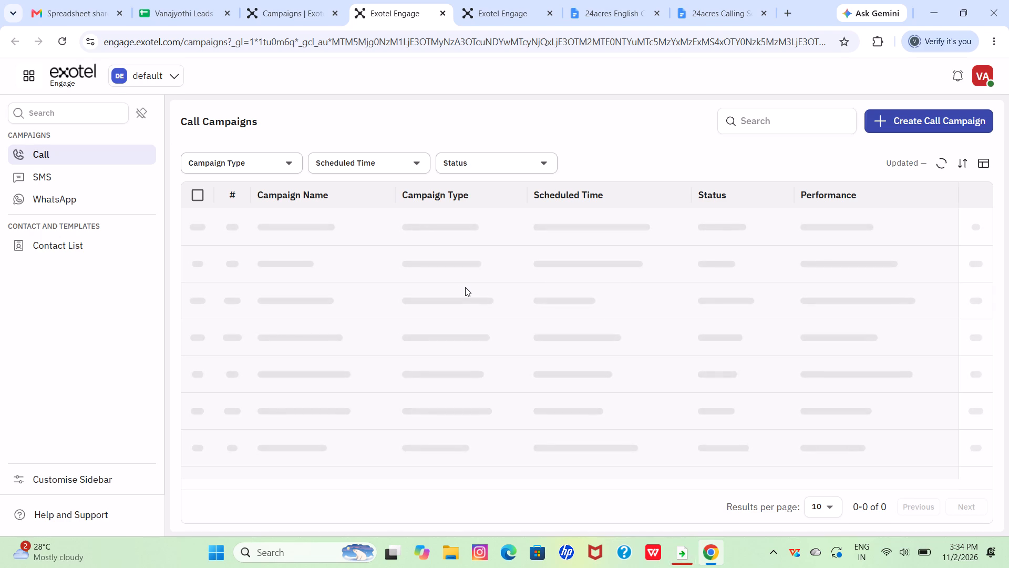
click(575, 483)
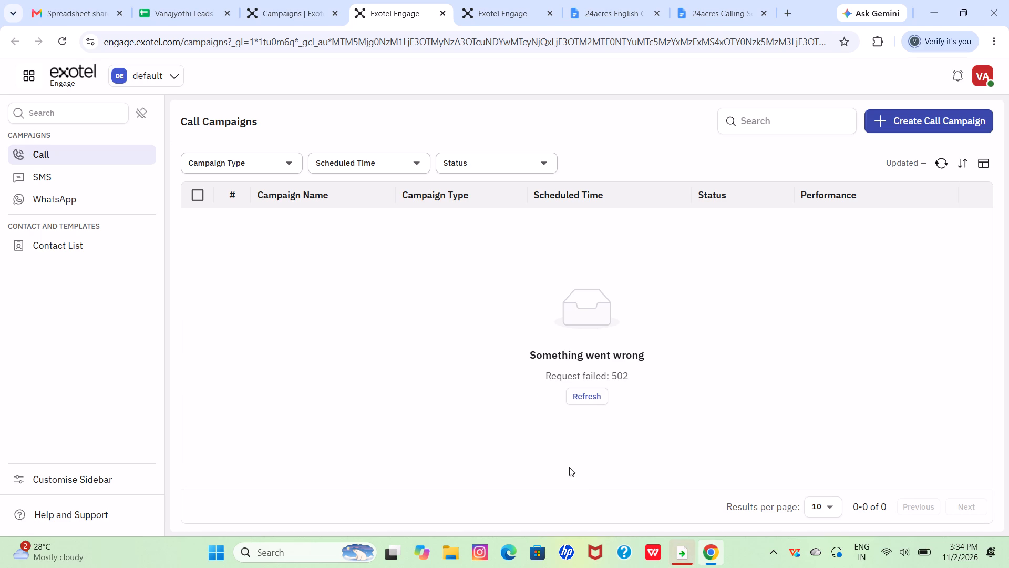
Switch to the Leads sheet and copy the phone number of the Interested lead in row 2.
click(186, 11)
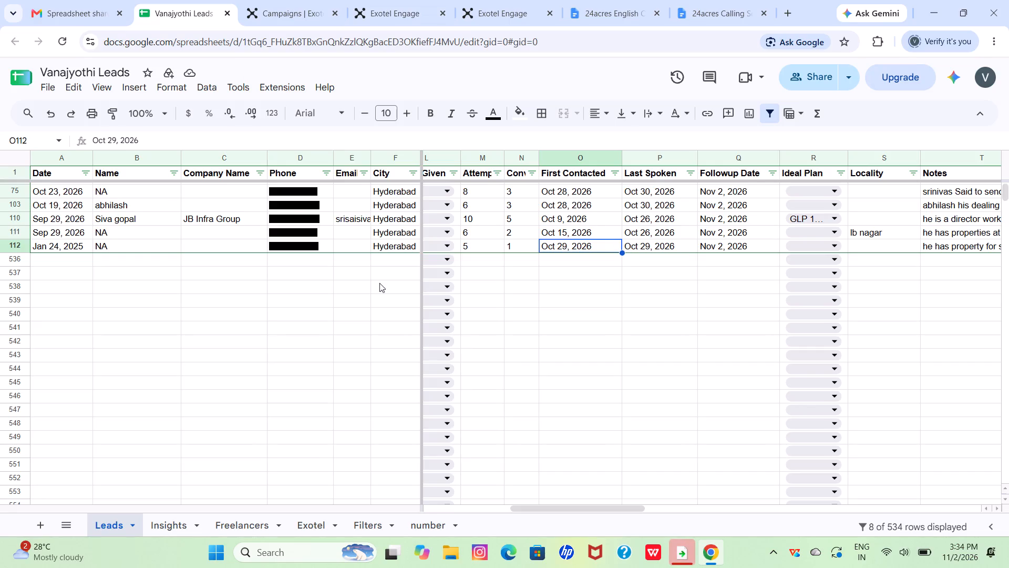
click(666, 244)
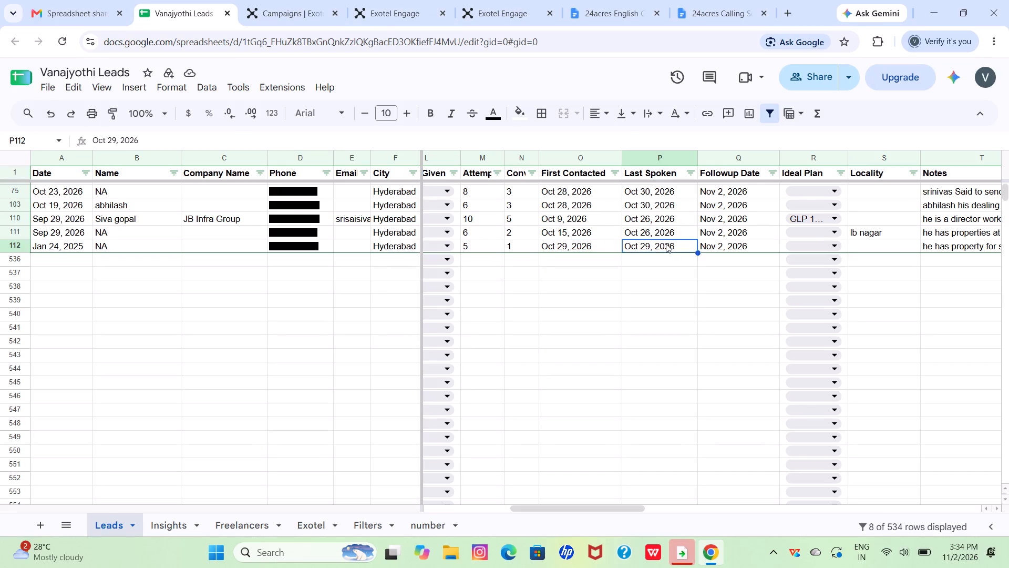
scroll(666, 244, up, 6)
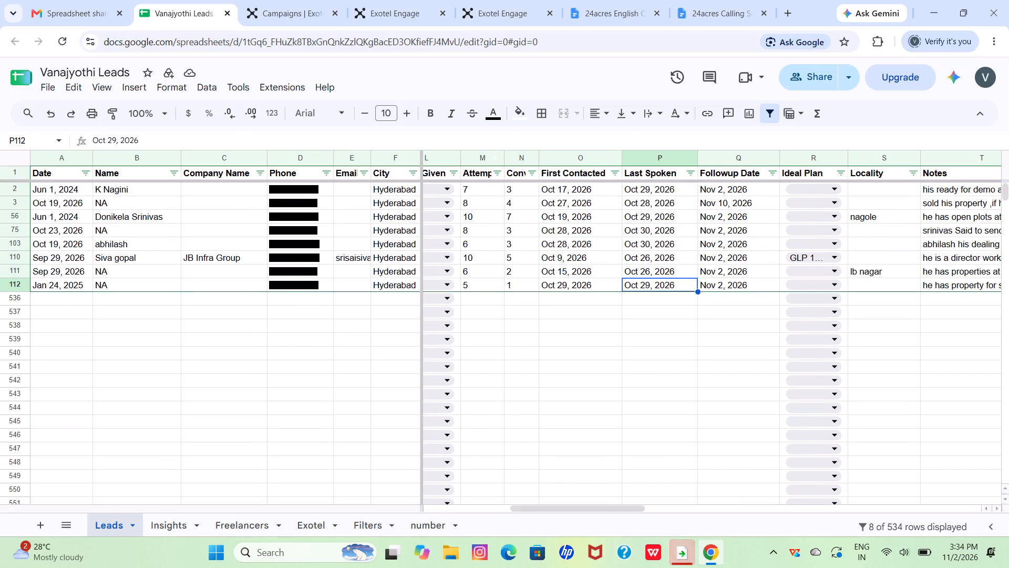
click(467, 190)
scroll(467, 190, left, 5)
scroll(467, 190, right, 6)
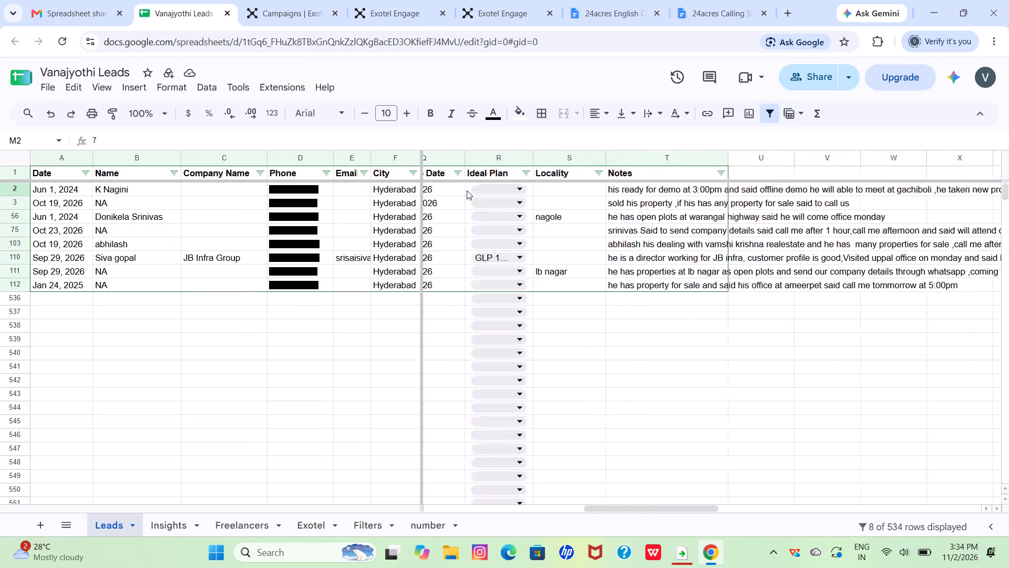
scroll(467, 190, right, 3)
click(311, 186)
key(ctrl+c)
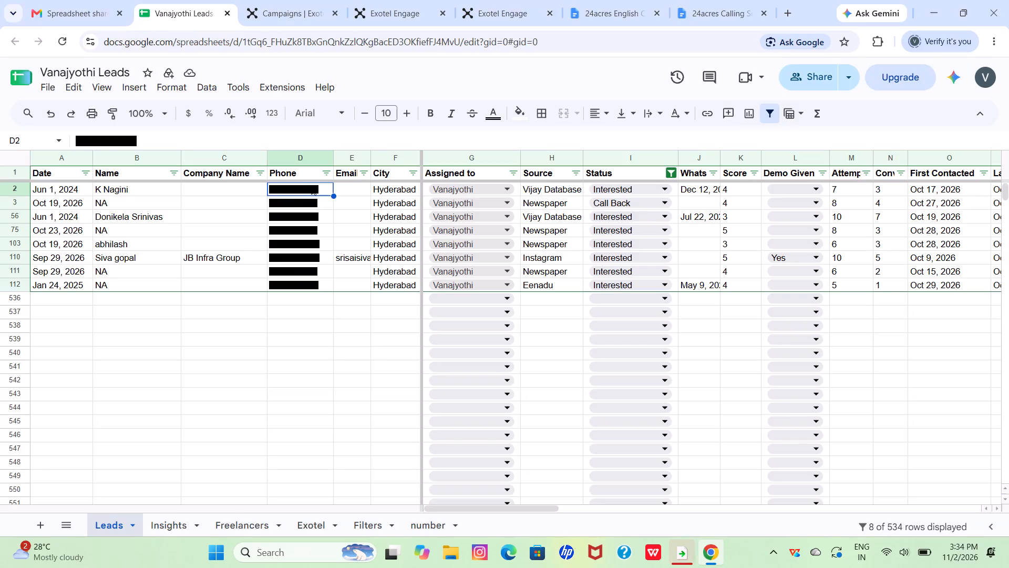
Switch to Exotel's Campaigns page and set the call availability to OFF.
click(314, 0)
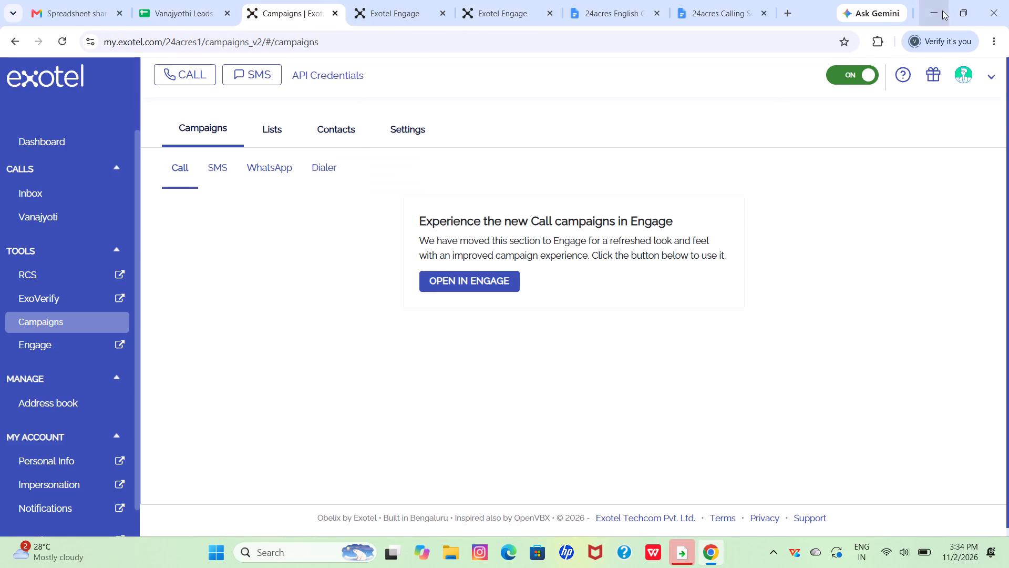
click(836, 74)
double_click(866, 75)
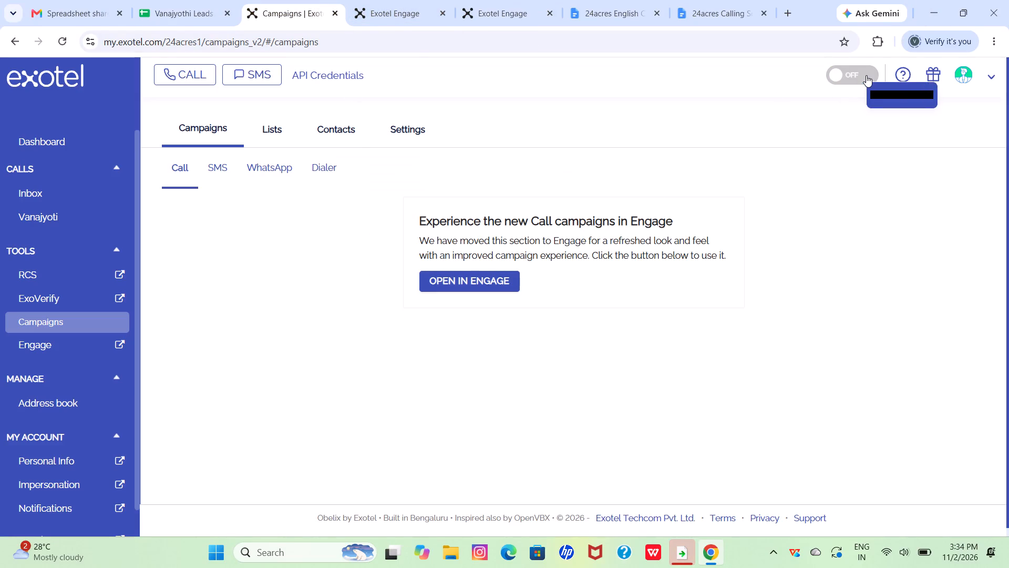
Close both open Exotel Engage pages.
click(417, 2)
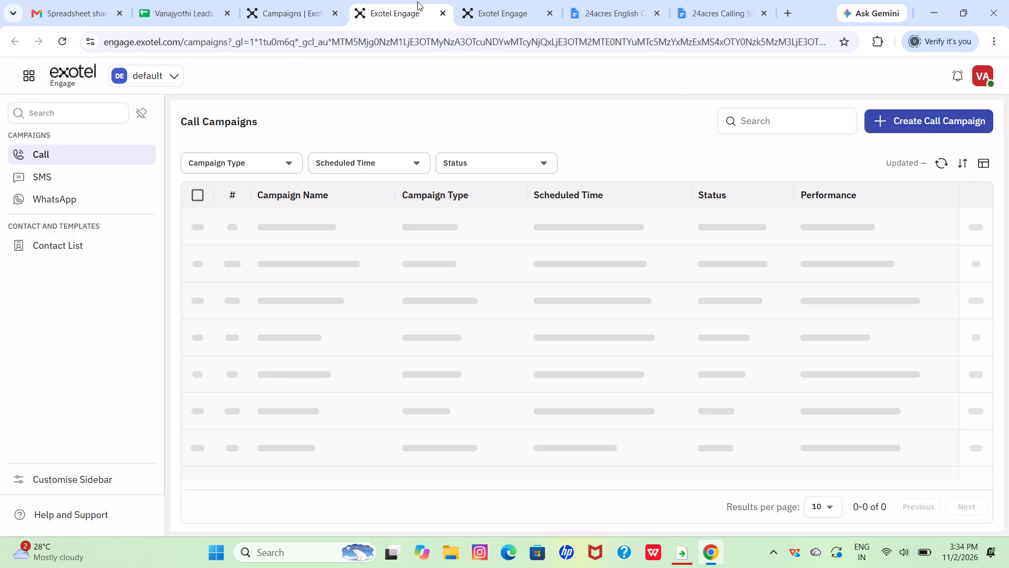
click(440, 16)
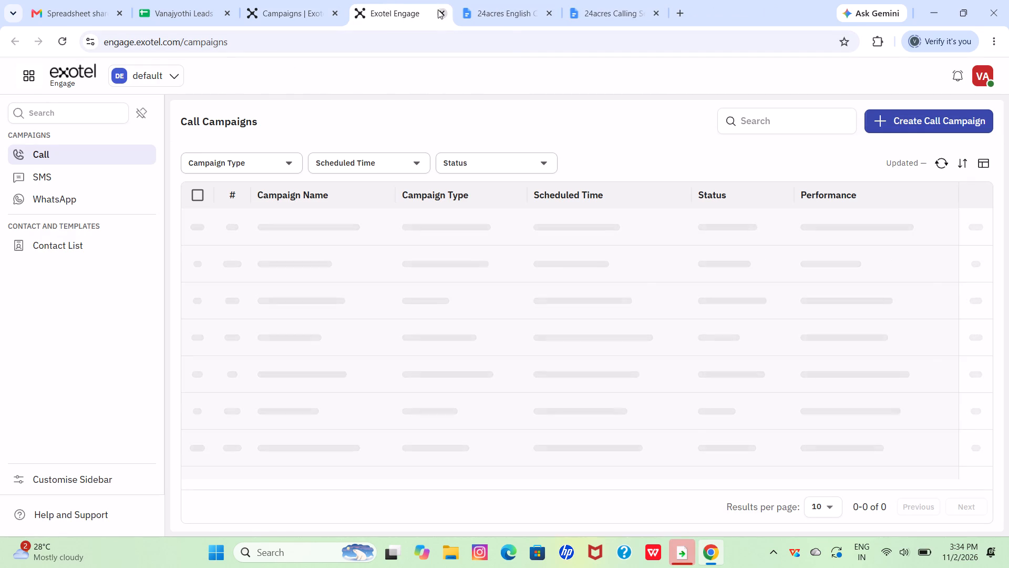
click(439, 9)
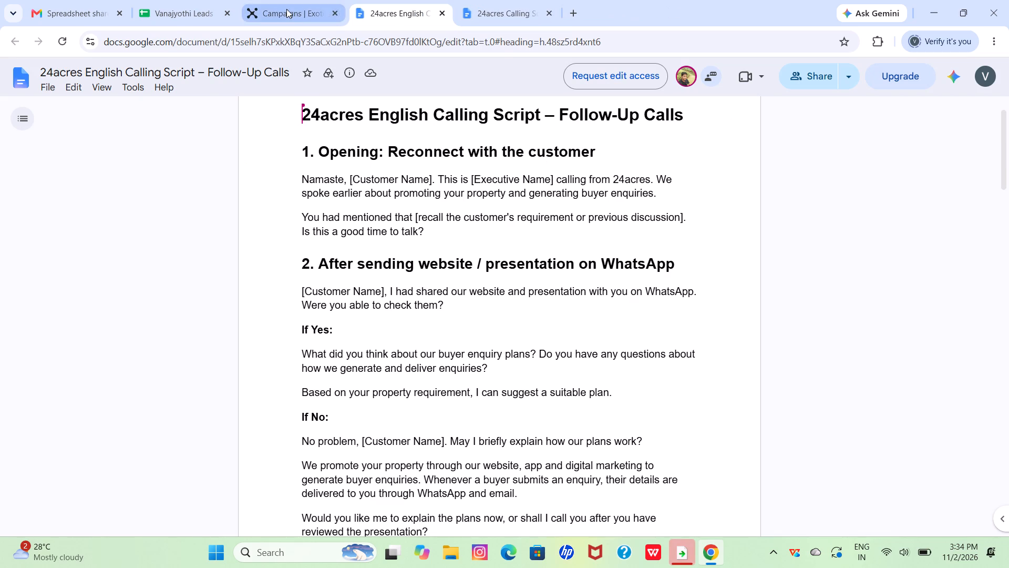
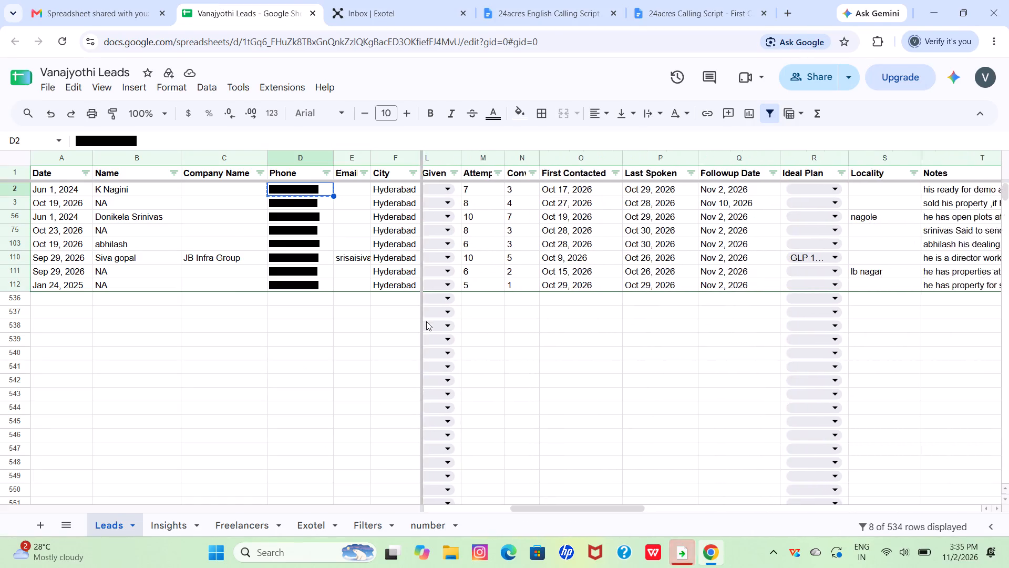
Review the Notes column for the filtered follow-up leads in the Leads sheet.
scroll(426, 321, left, 2)
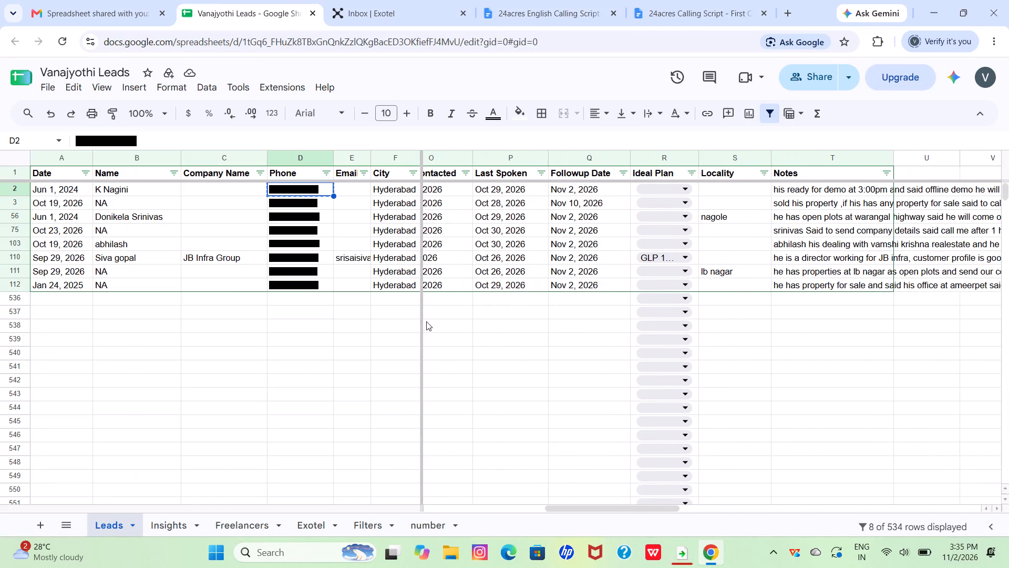
scroll(426, 321, left, 3)
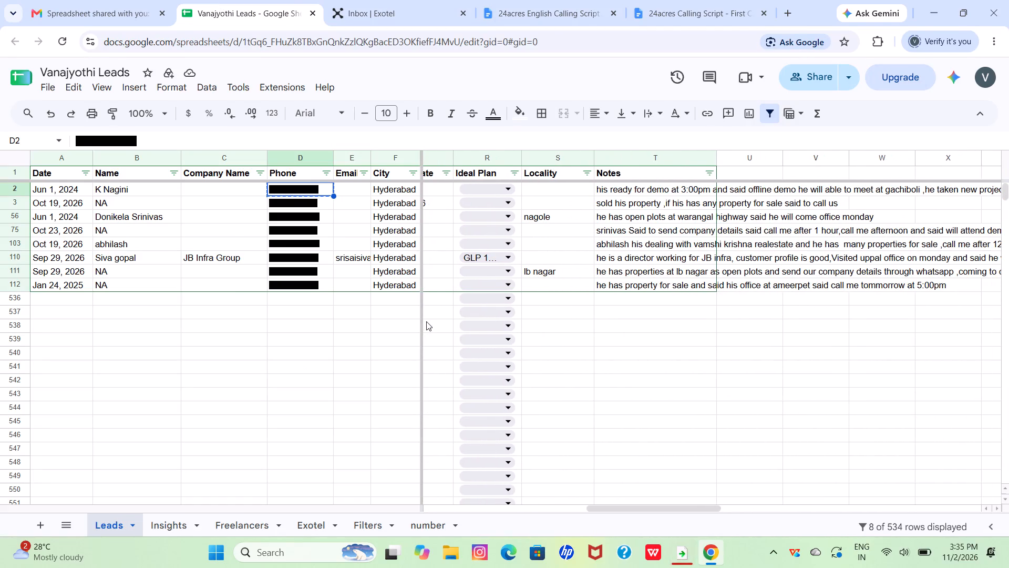
scroll(426, 321, right, 10)
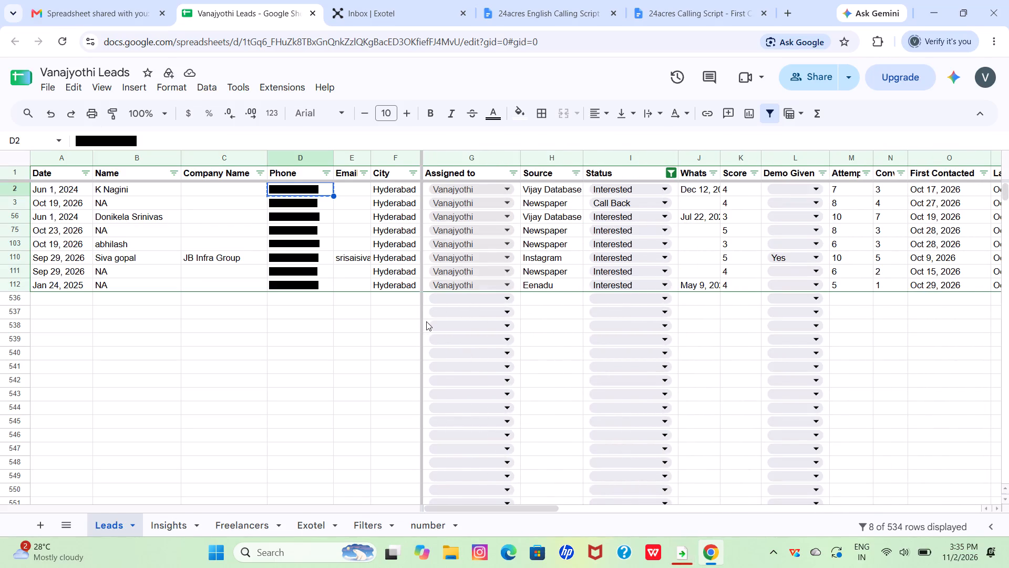
Set the Last Spoken date of the Interested lead in row 2 to Nov 2, 2026.
scroll(729, 256, left, 5)
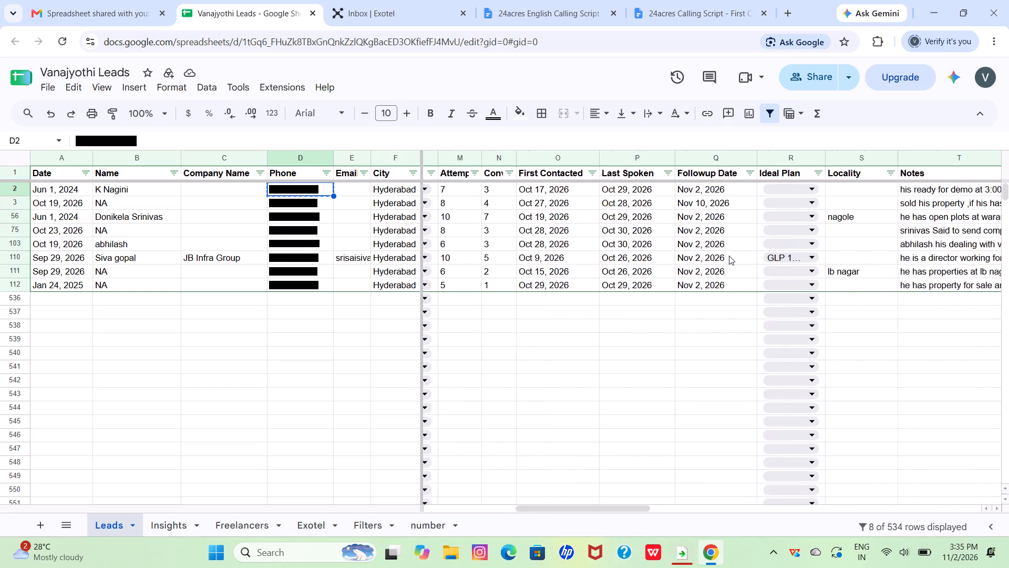
scroll(729, 256, left, 4)
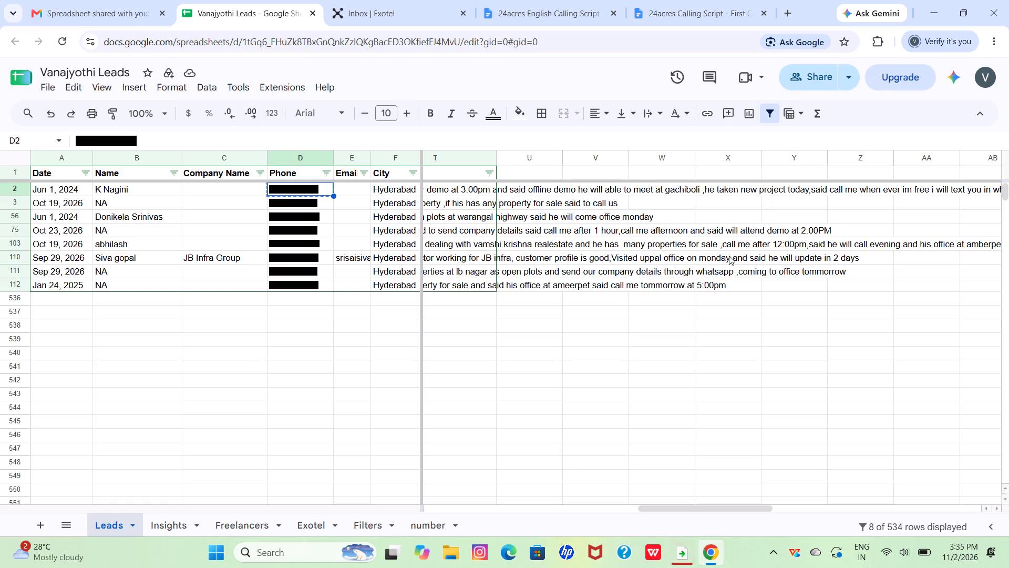
scroll(698, 229, right, 4)
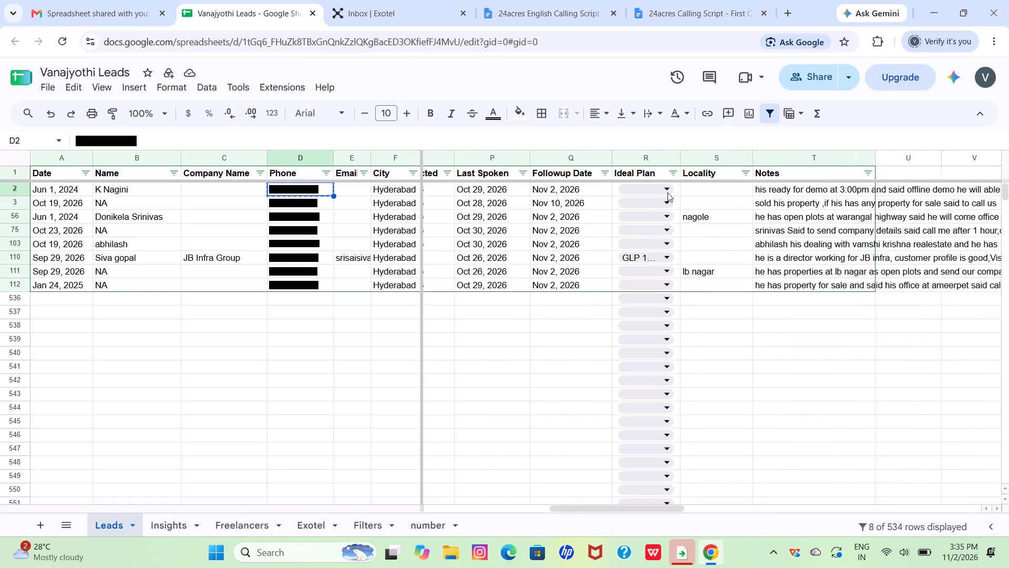
scroll(549, 191, right, 2)
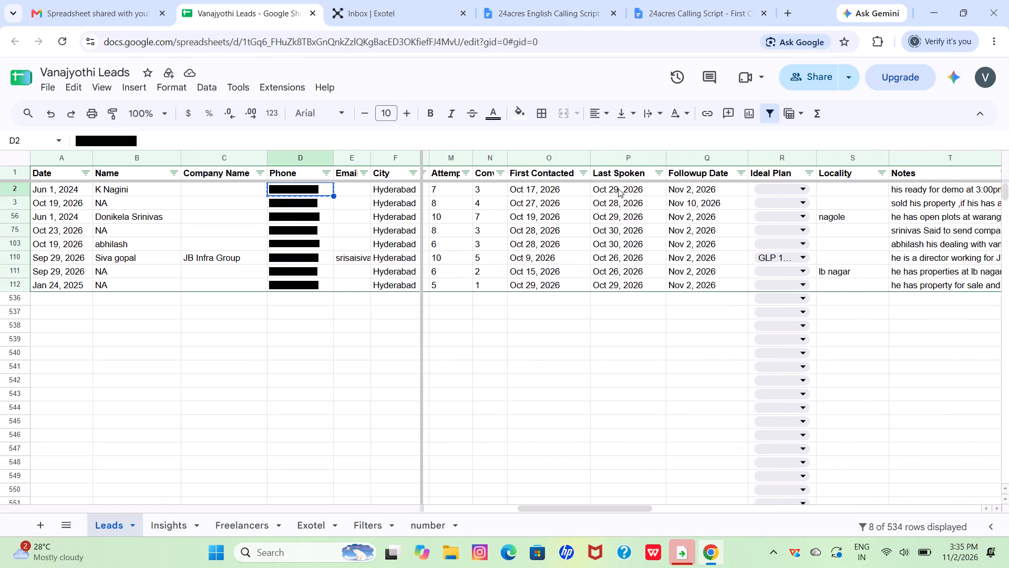
double_click(618, 188)
click(597, 336)
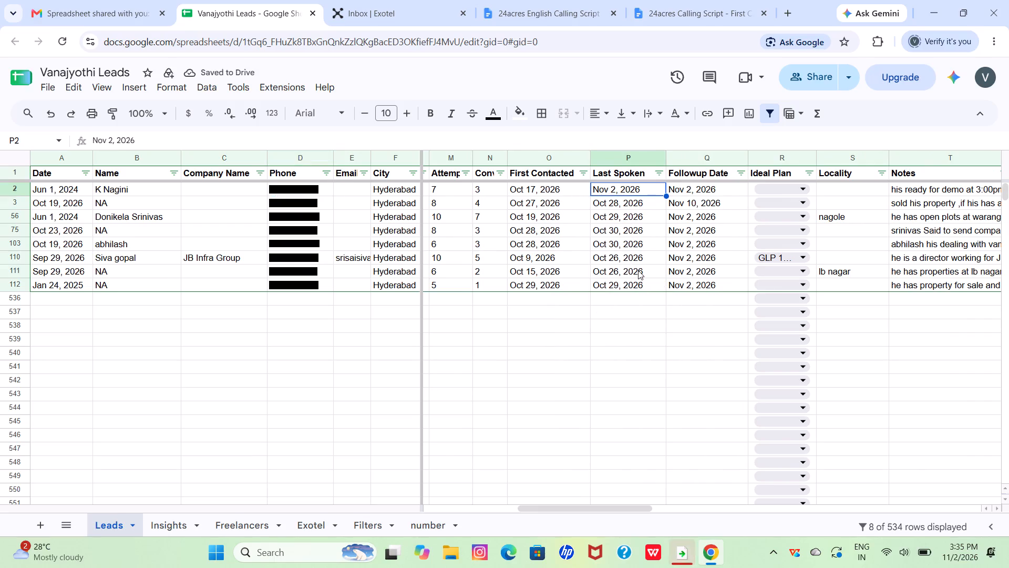
Set the Last Spoken date of the Interested lead in row 103 to Nov 2, 2026.
scroll(638, 270, left, 4)
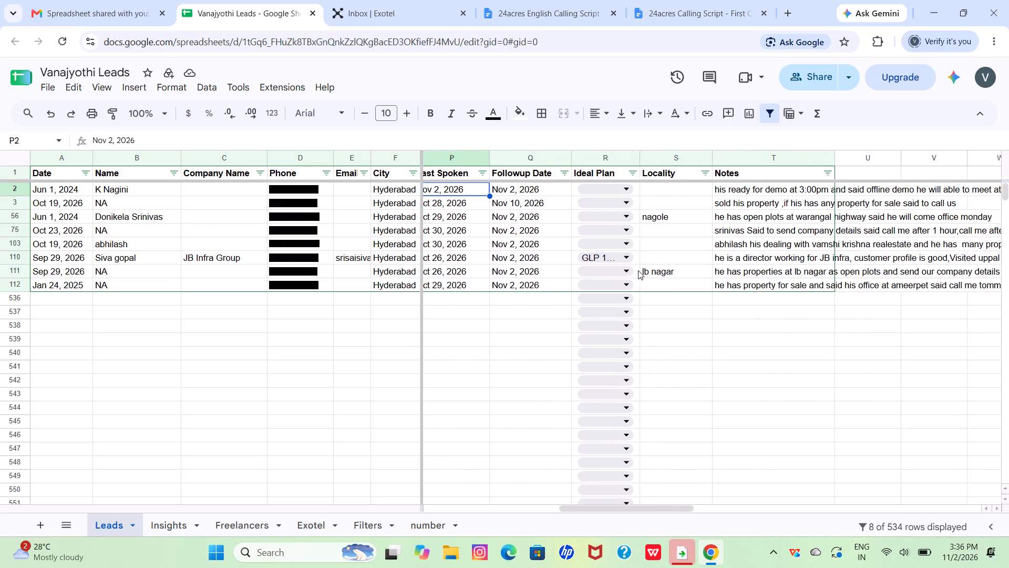
scroll(638, 270, right, 1)
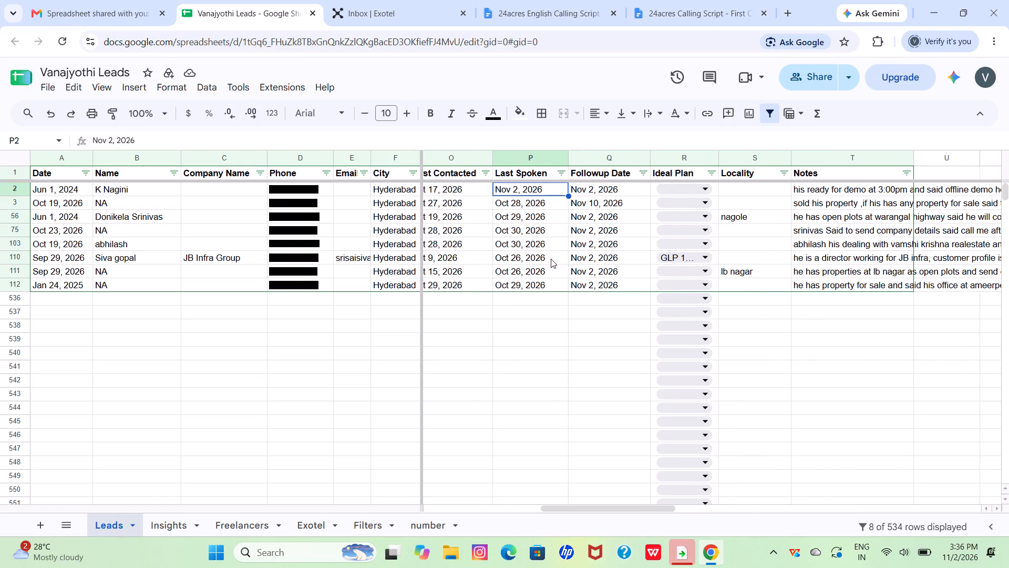
double_click(540, 246)
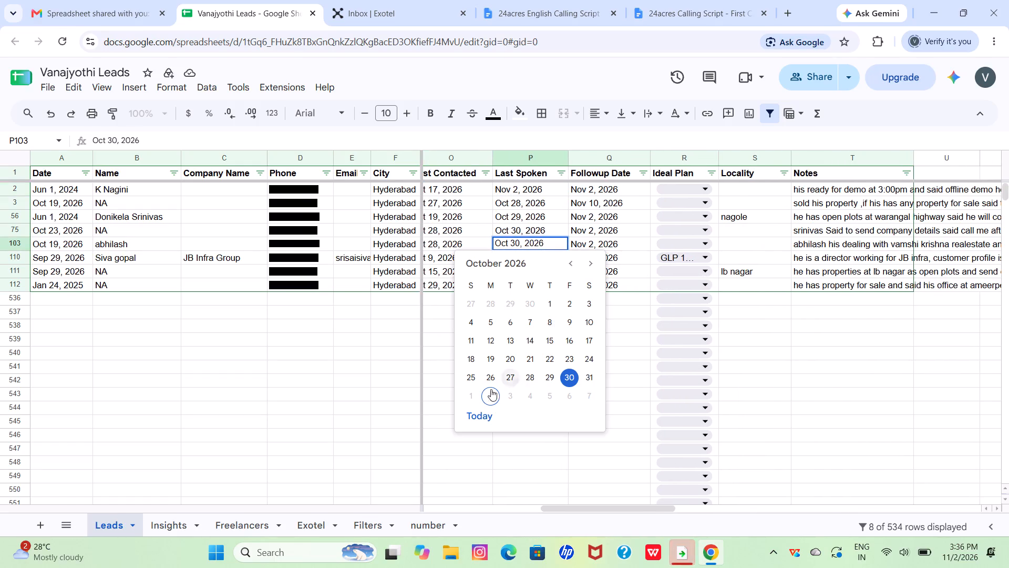
click(486, 393)
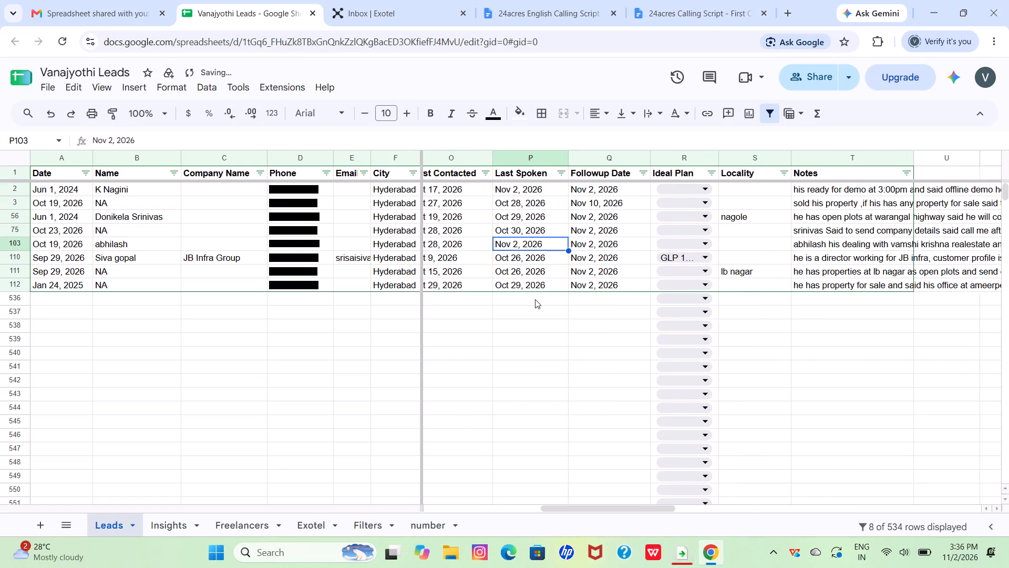
Select the Last Spoken date of the Interested lead in row 75.
click(544, 227)
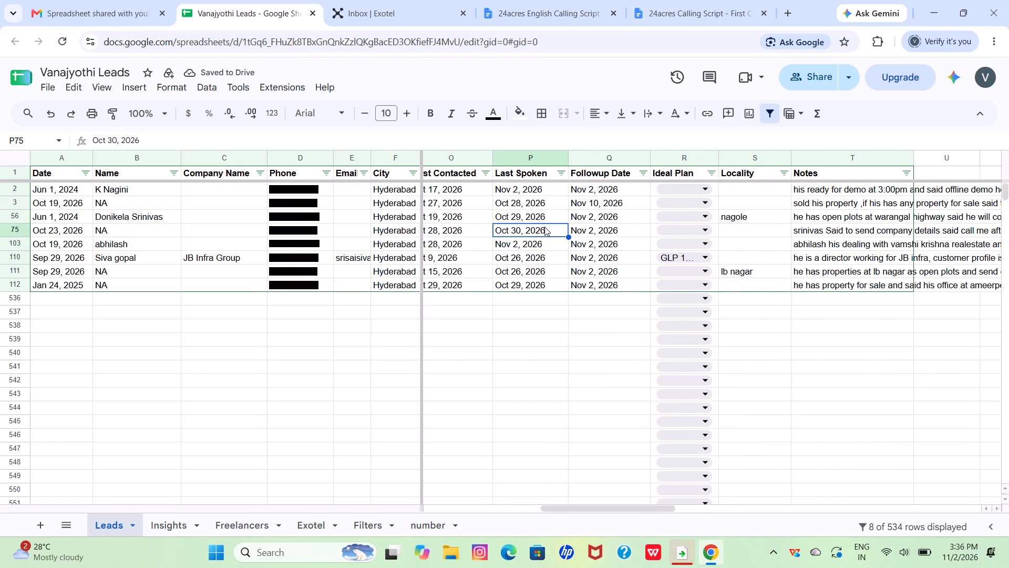
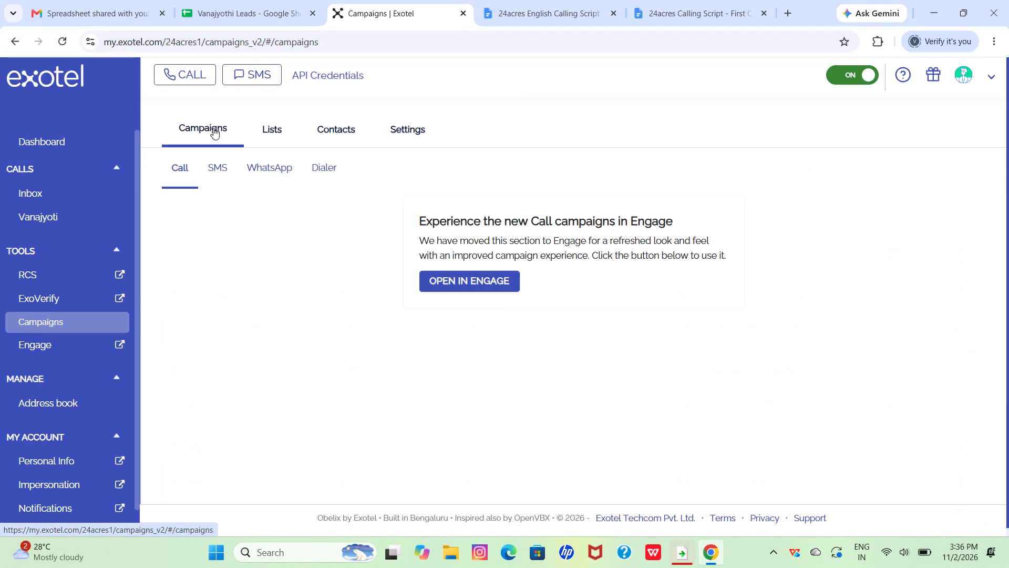
Open Call campaigns in Exotel Engage, examine the campaign list, and return to the Leads spreadsheet.
click(483, 277)
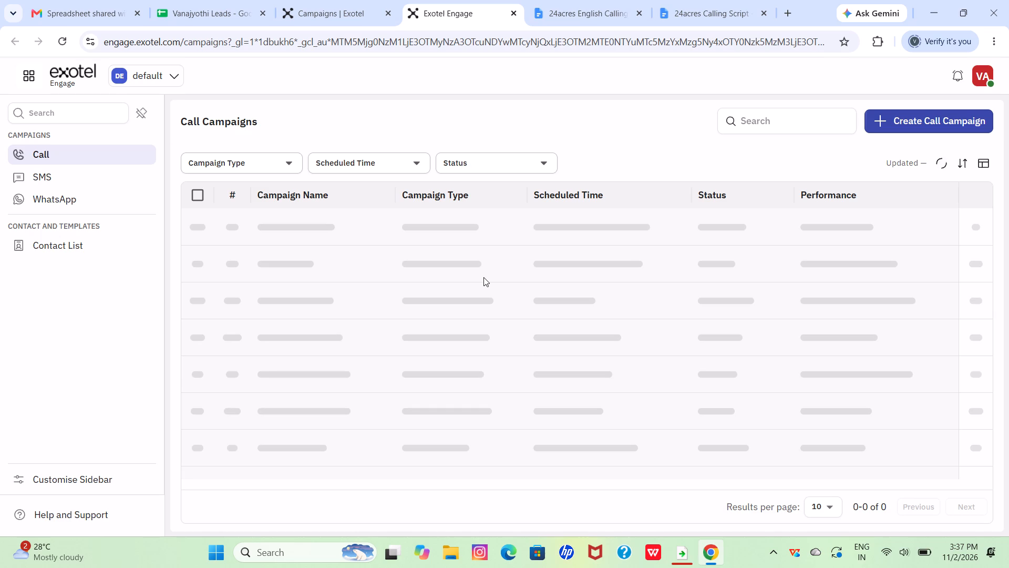
scroll(483, 277, down, 4)
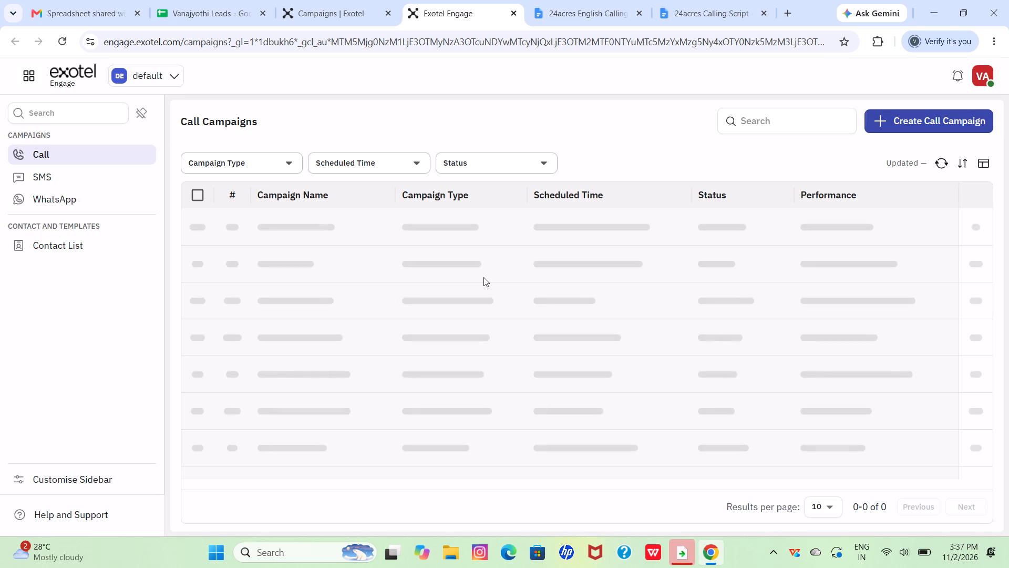
scroll(483, 277, up, 3)
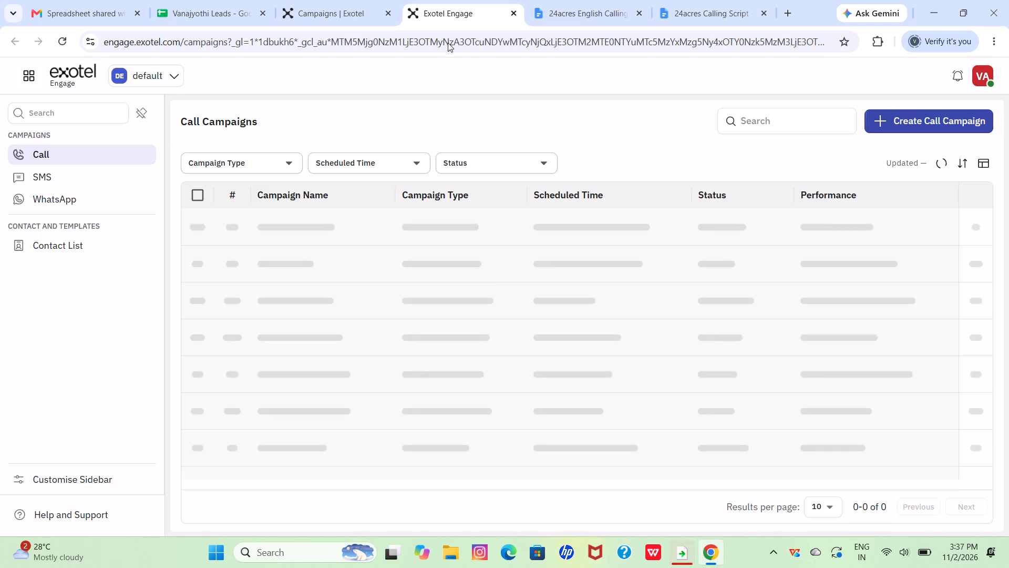
click(296, 0)
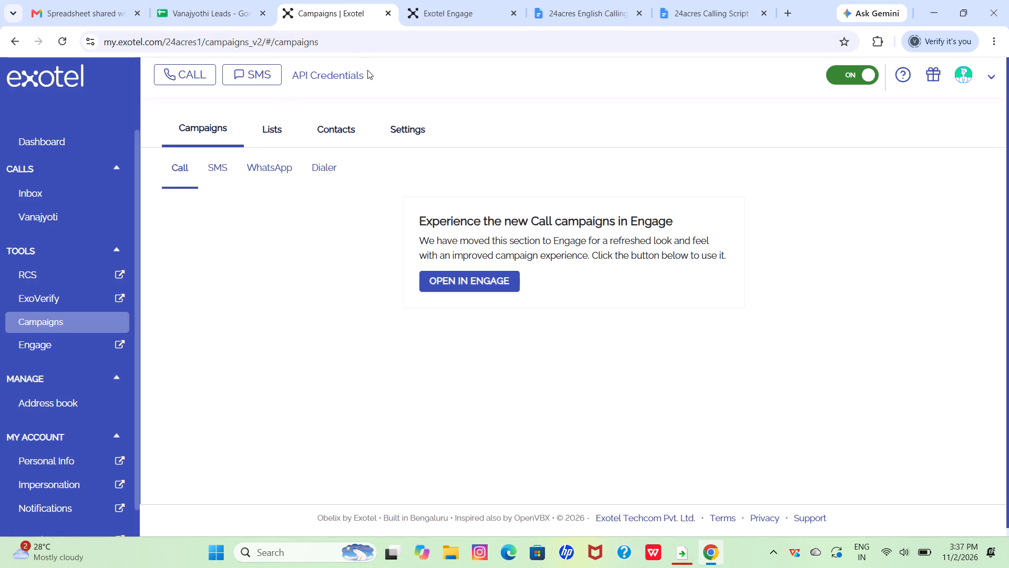
click(204, 0)
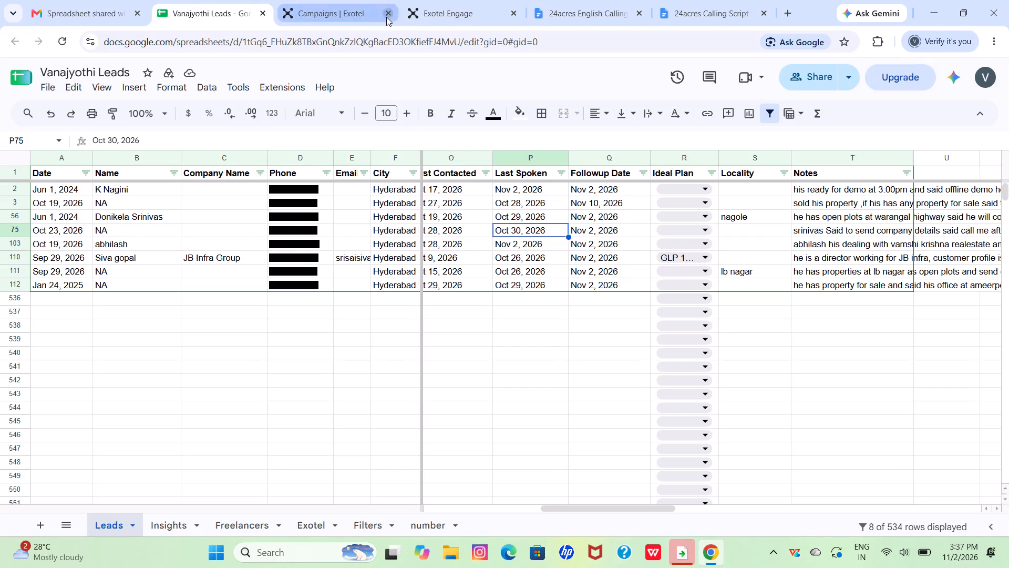
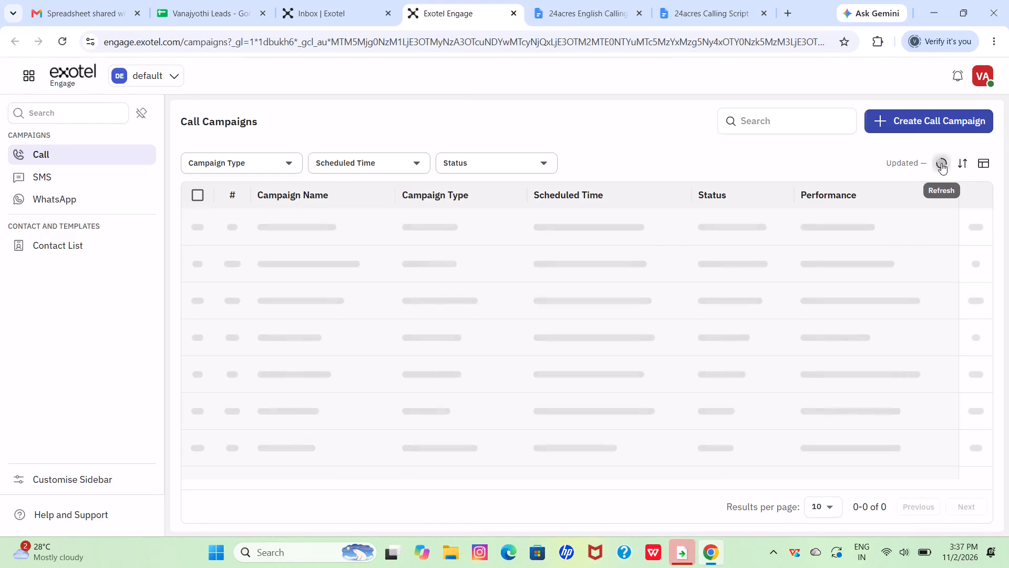
Refresh the Call Campaigns list in Exotel Engage repeatedly to try to load its campaigns.
double_click(941, 163)
triple_click(941, 163)
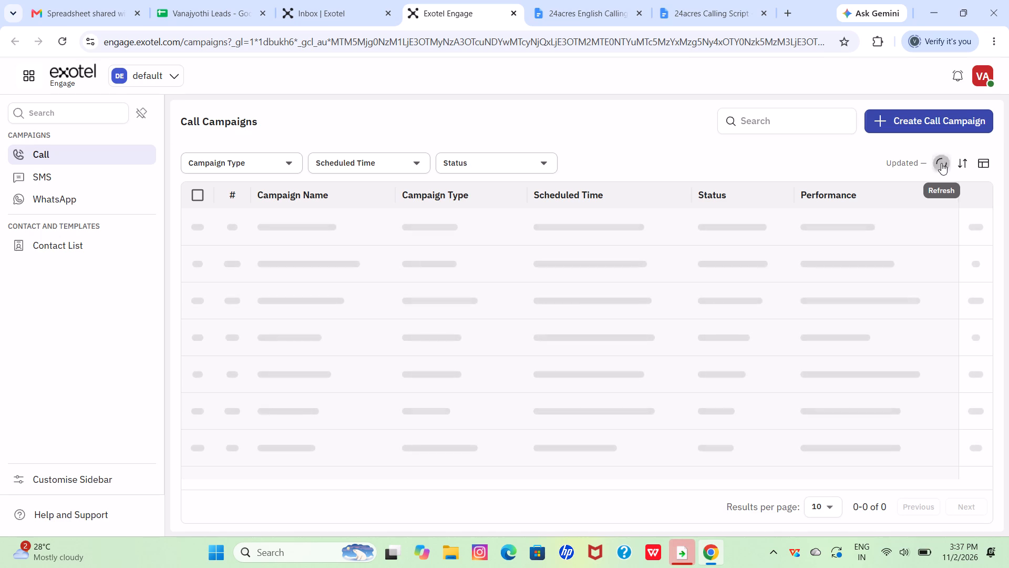
triple_click(941, 163)
triple_click(941, 163)
click(941, 163)
triple_click(941, 163)
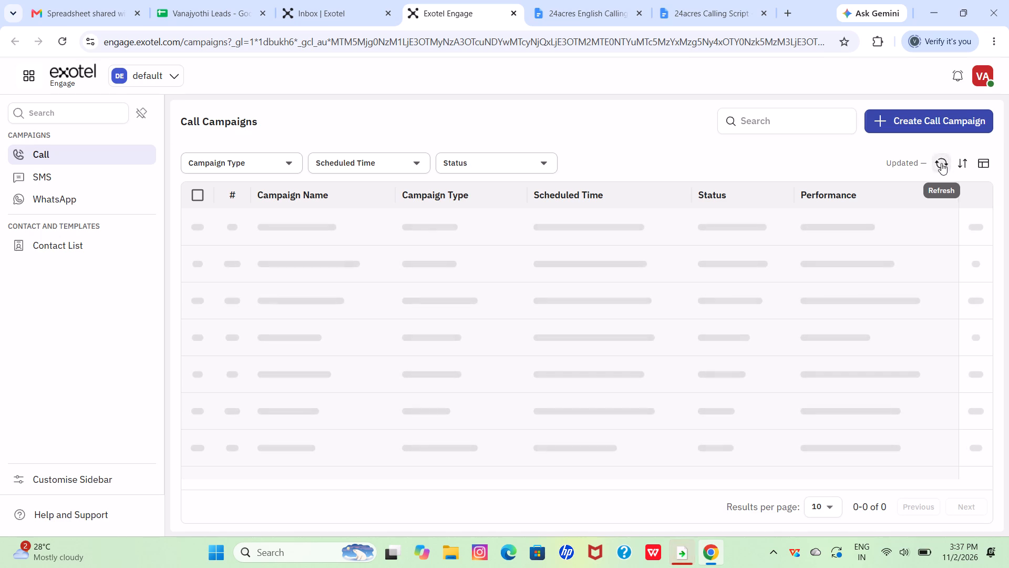
triple_click(941, 163)
double_click(941, 163)
triple_click(941, 163)
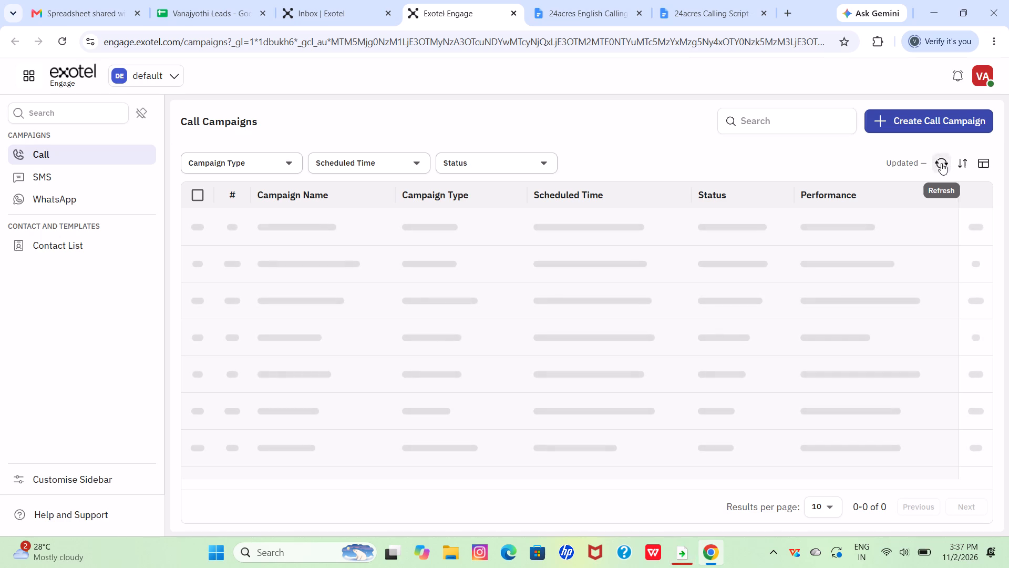
click(941, 163)
triple_click(941, 163)
triple_click(941, 163)
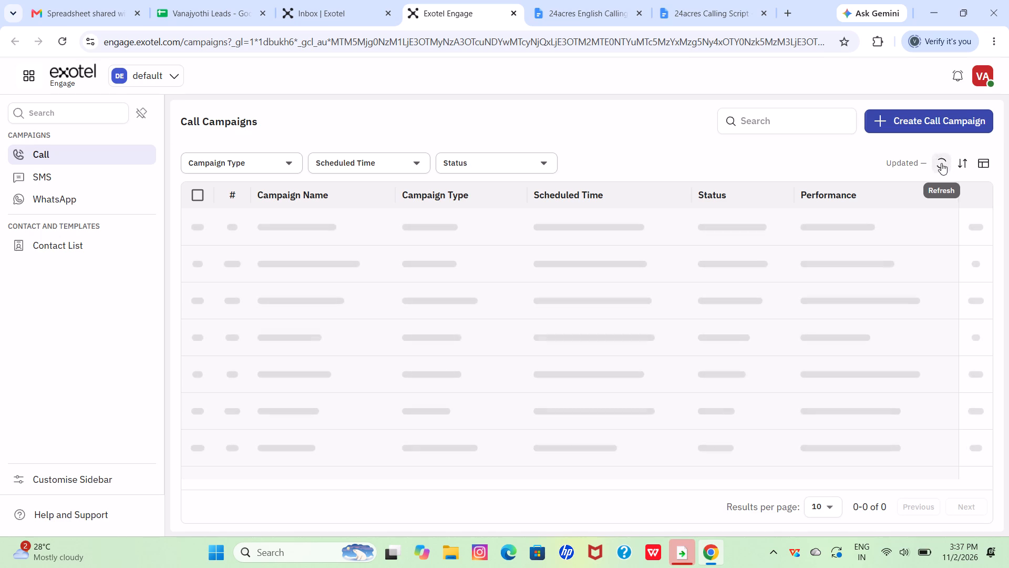
triple_click(941, 163)
click(941, 163)
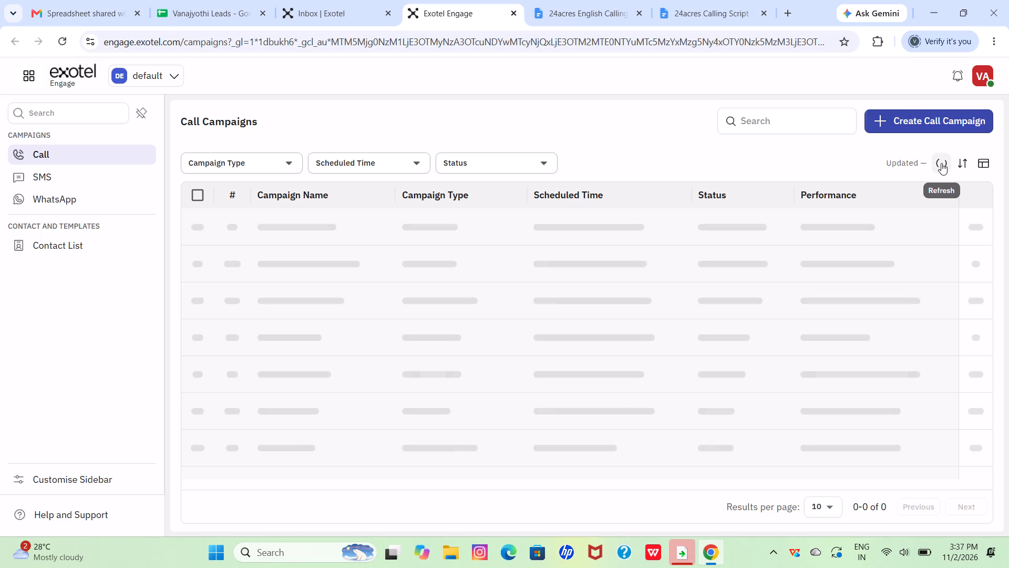
triple_click(941, 163)
click(941, 163)
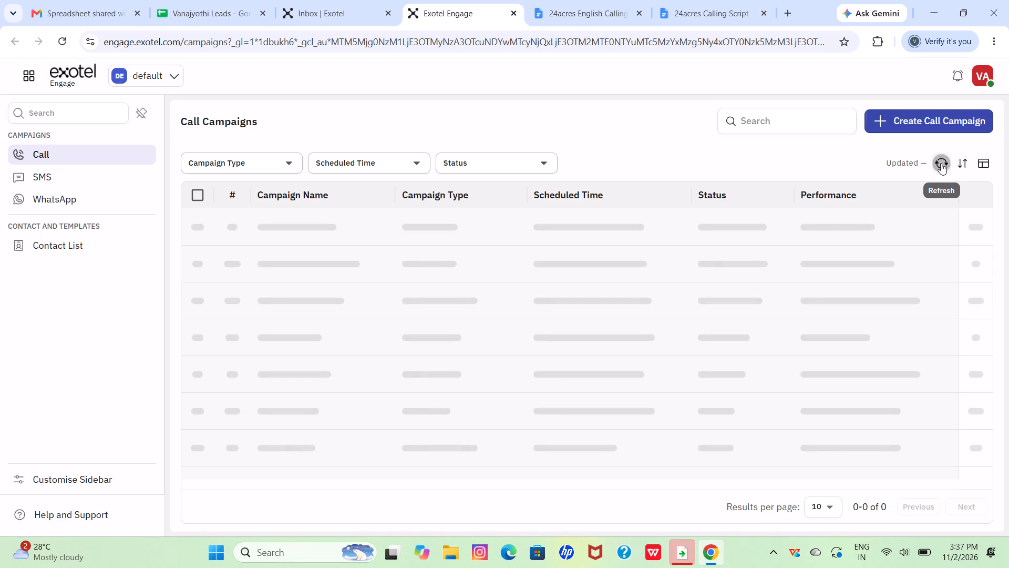
triple_click(941, 163)
double_click(941, 163)
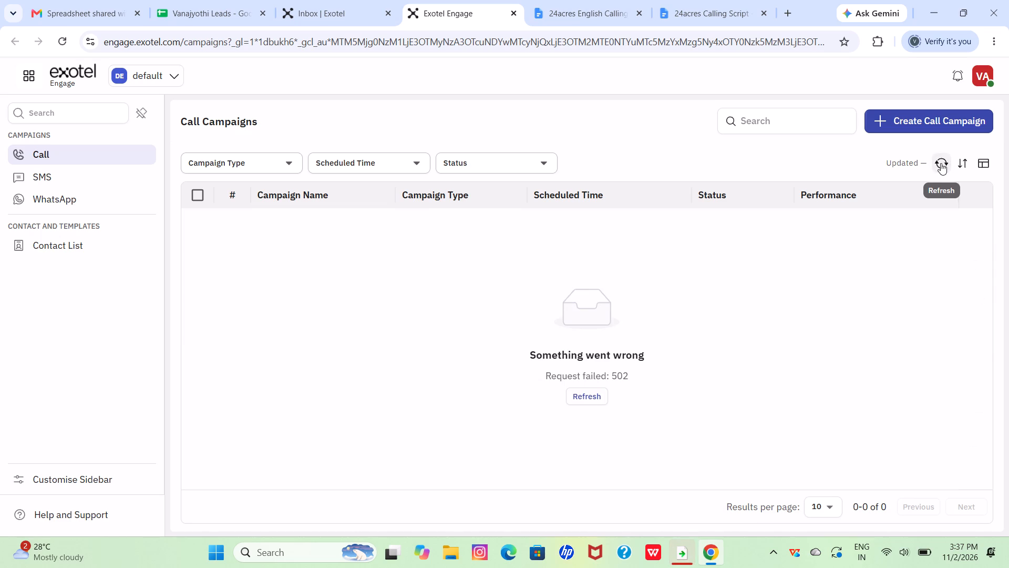
double_click(939, 163)
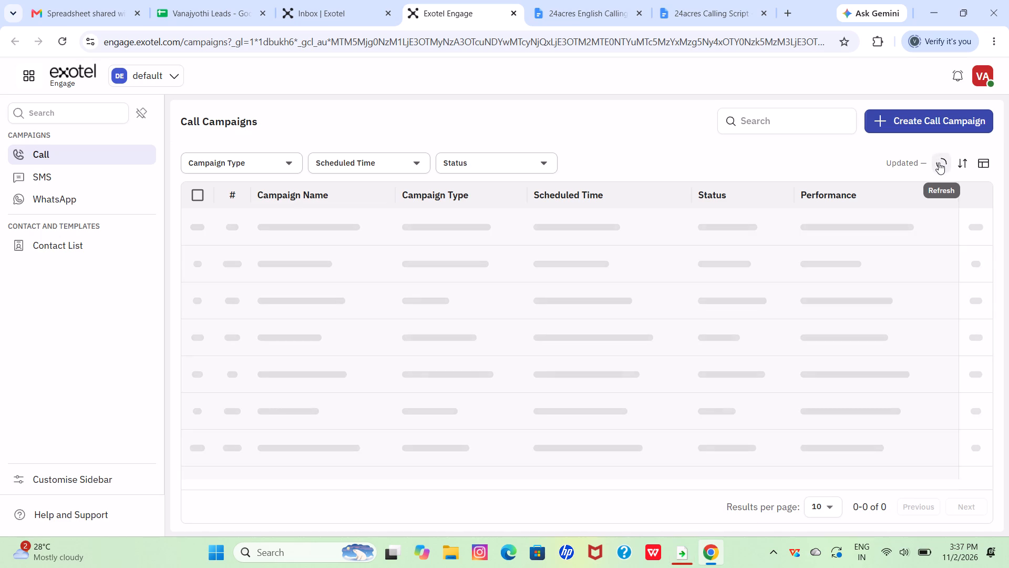
scroll(930, 315, right, 2)
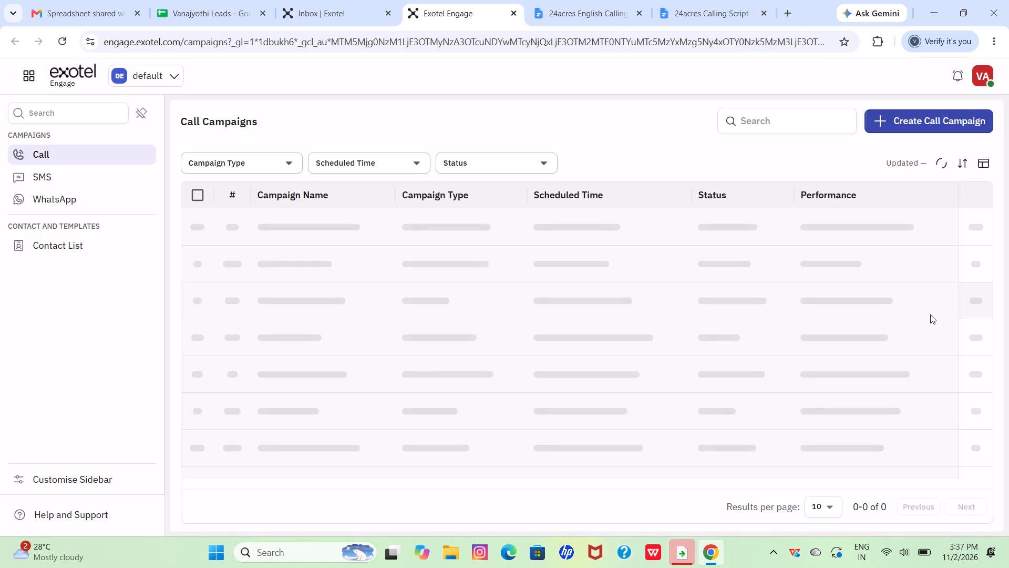
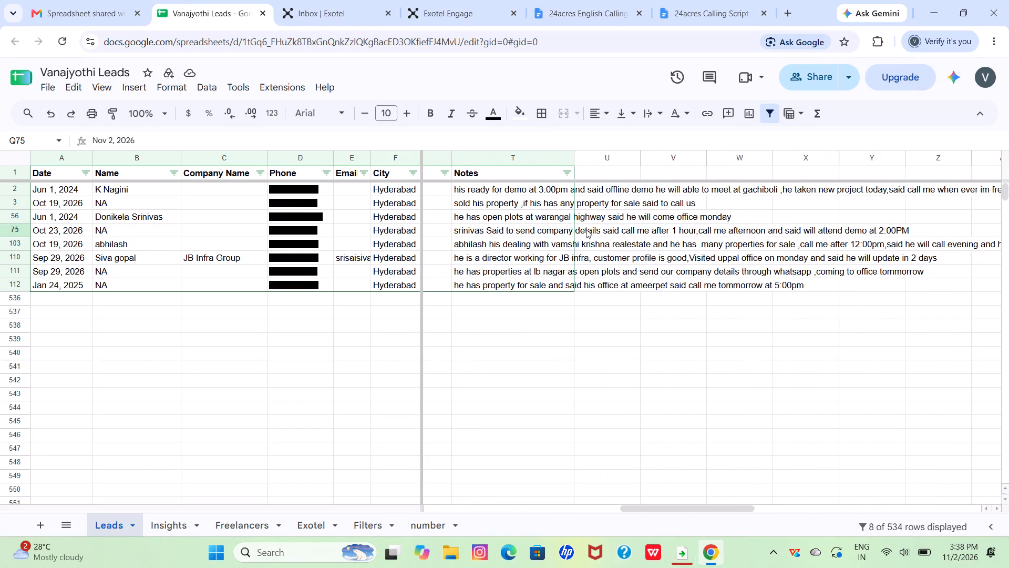
Review the call notes and follow-up dates of the filtered leads in the Leads sheet.
scroll(586, 229, left, 3)
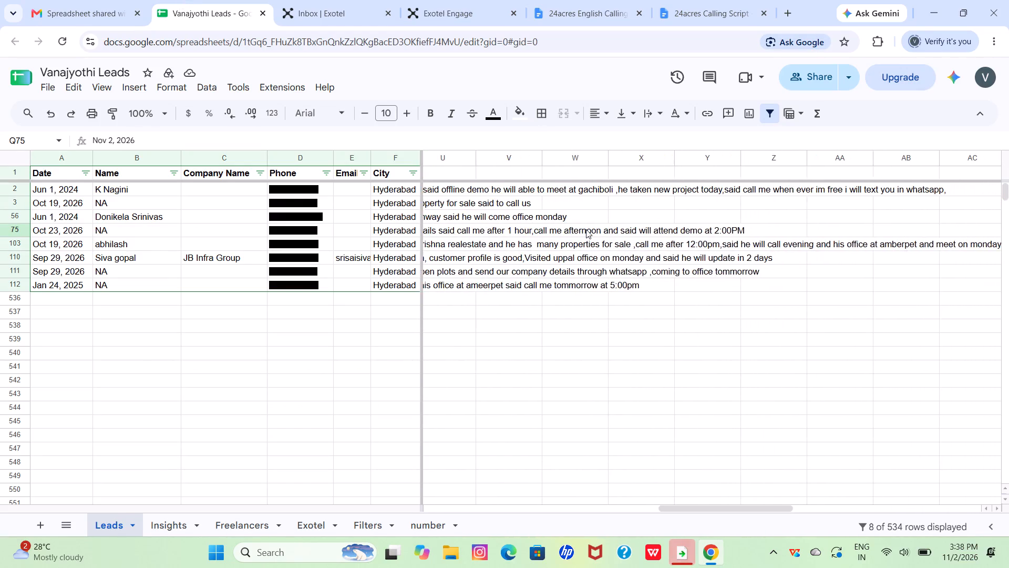
scroll(586, 229, left, 3)
scroll(586, 229, right, 2)
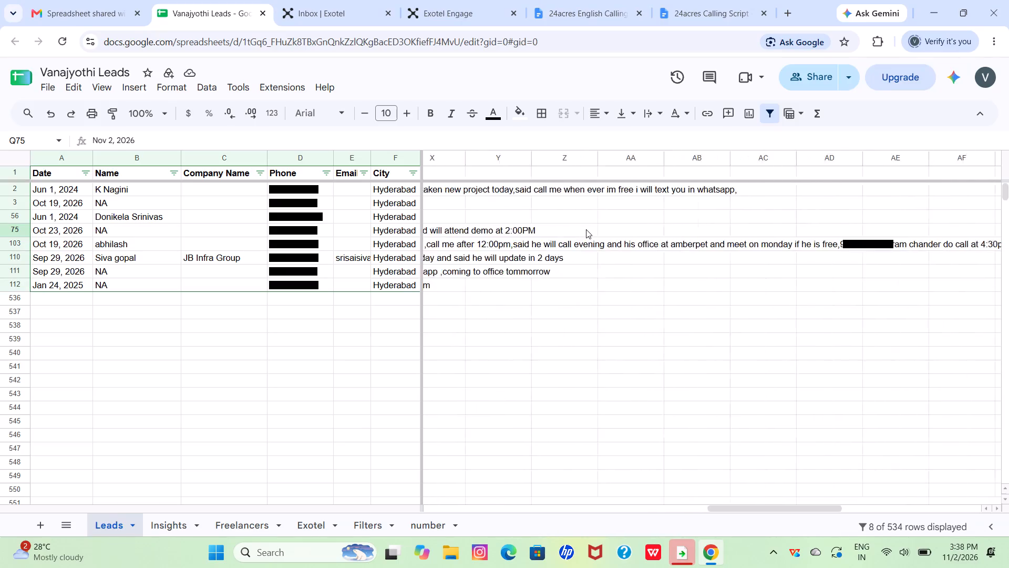
scroll(586, 229, right, 7)
scroll(586, 229, left, 3)
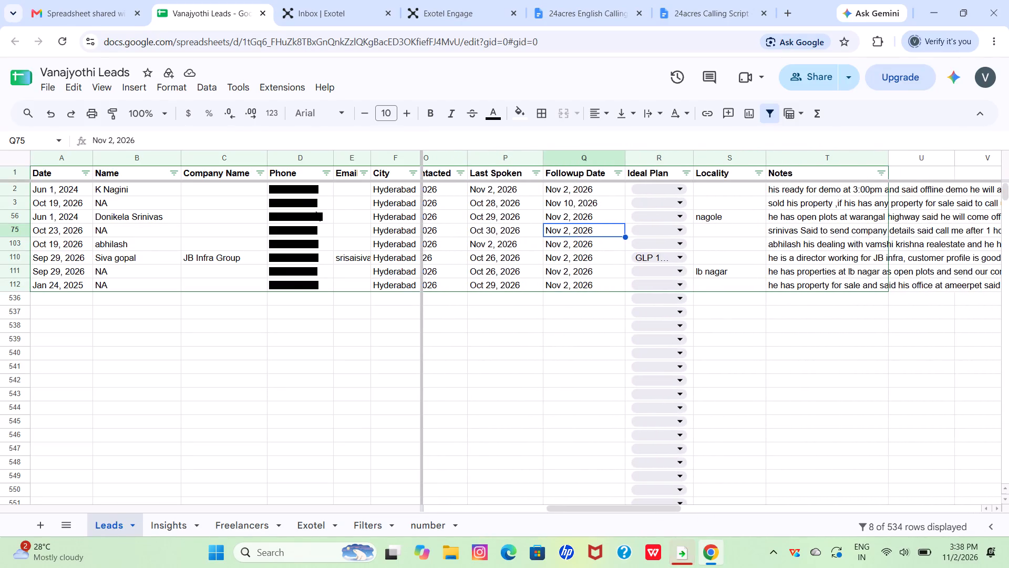
Copy the phone number of the row 56 lead, located in Nagole, from the Leads sheet.
click(316, 215)
scroll(316, 215, right, 5)
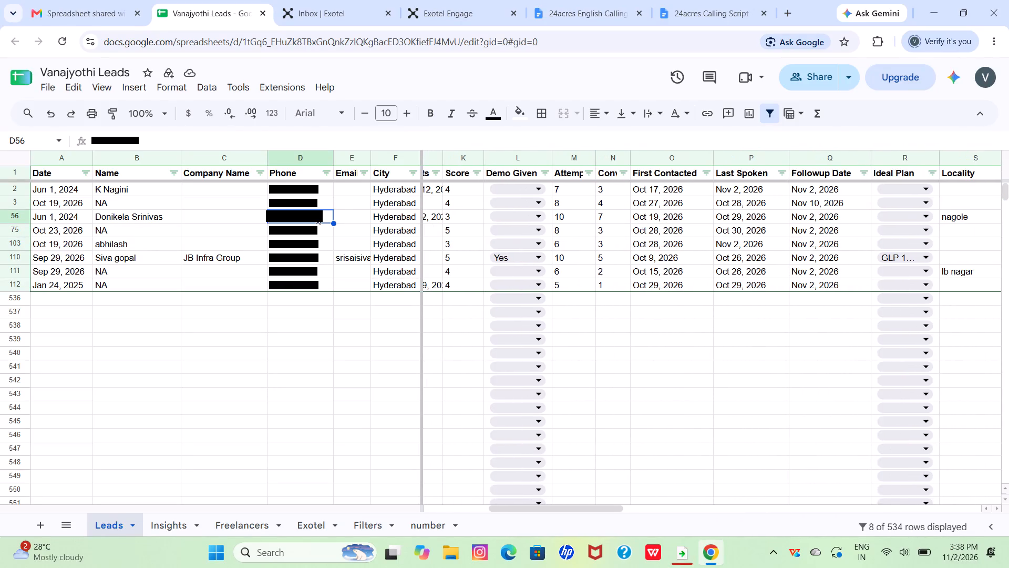
key(ctrl+c)
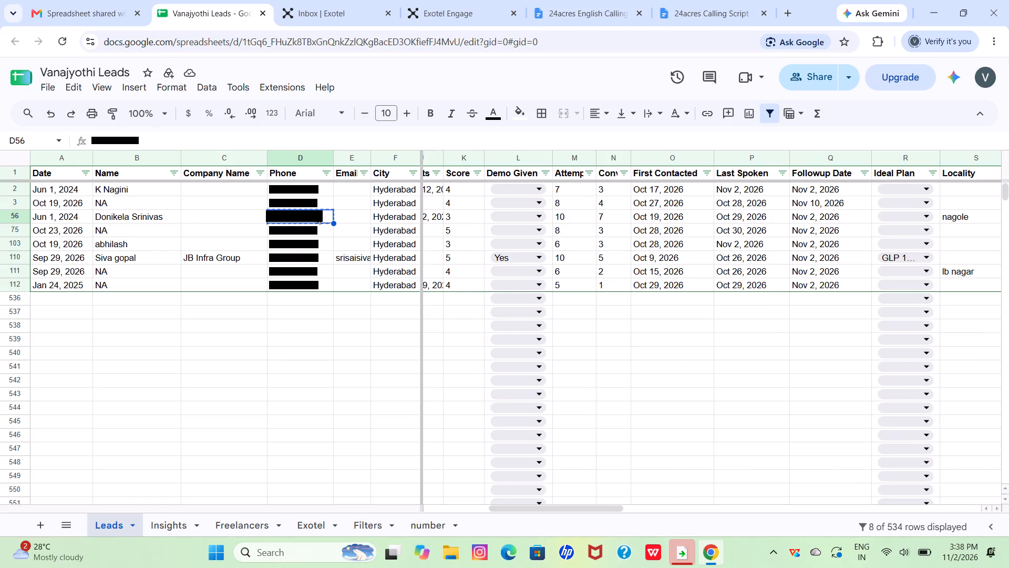
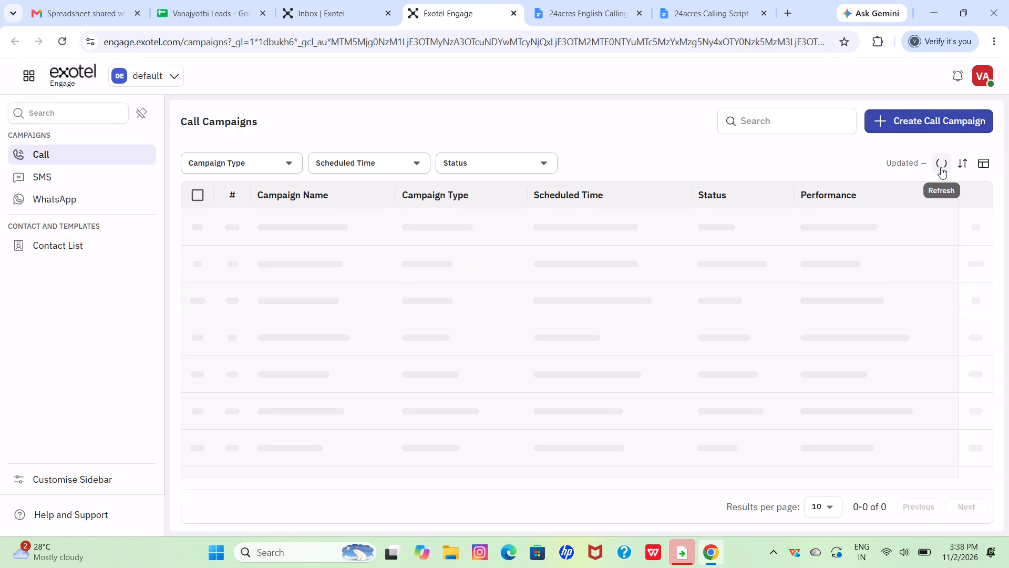
Refresh the Call Campaigns list repeatedly to check whether the campaigns load.
double_click(941, 167)
double_click(941, 161)
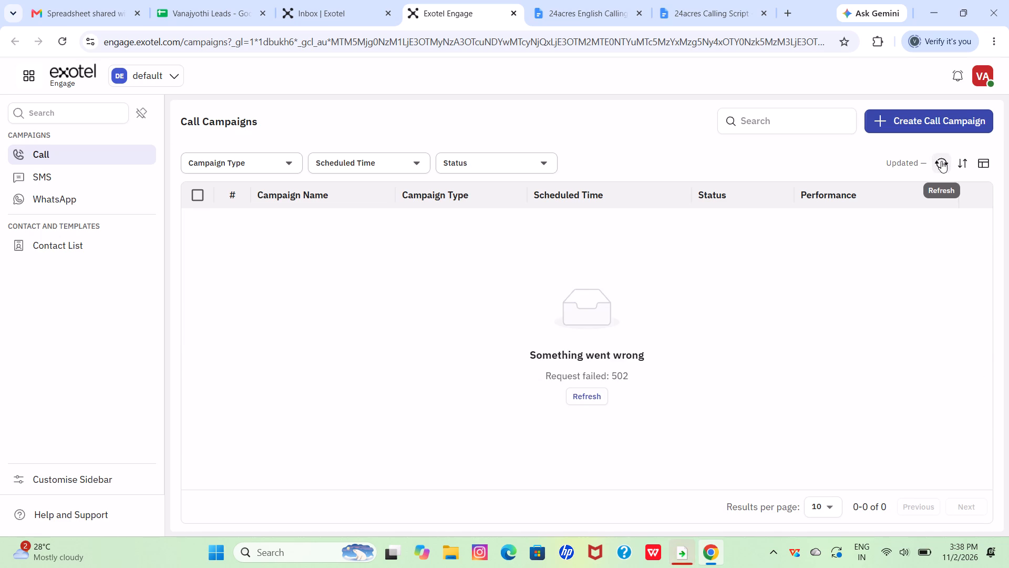
click(941, 161)
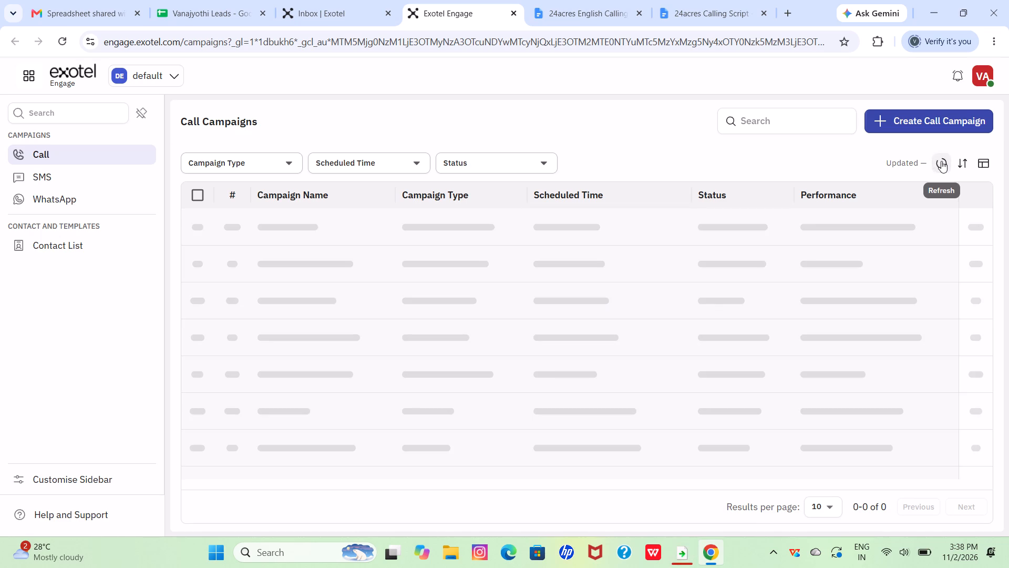
scroll(802, 368, down, 4)
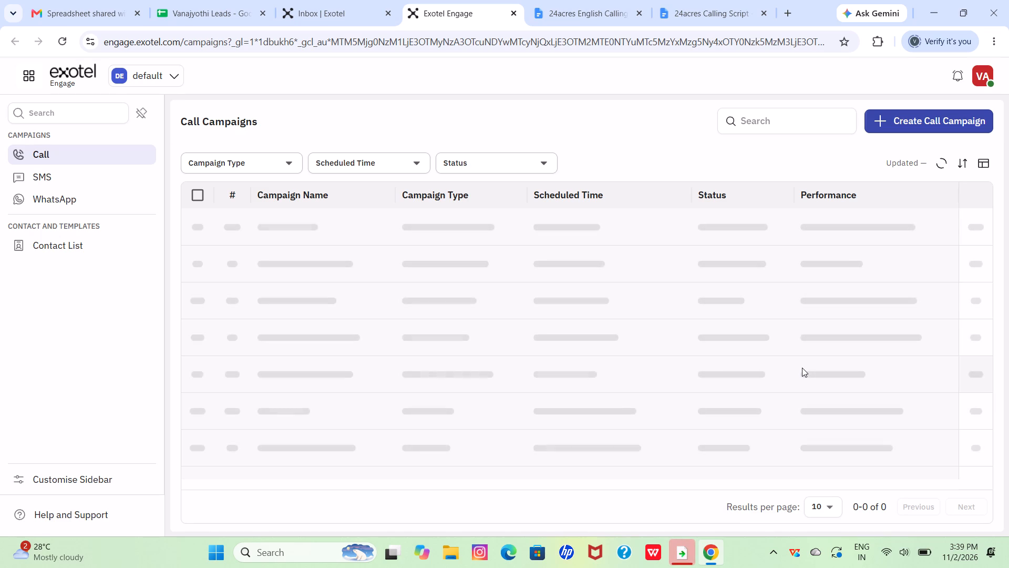
scroll(802, 368, up, 6)
scroll(802, 368, down, 7)
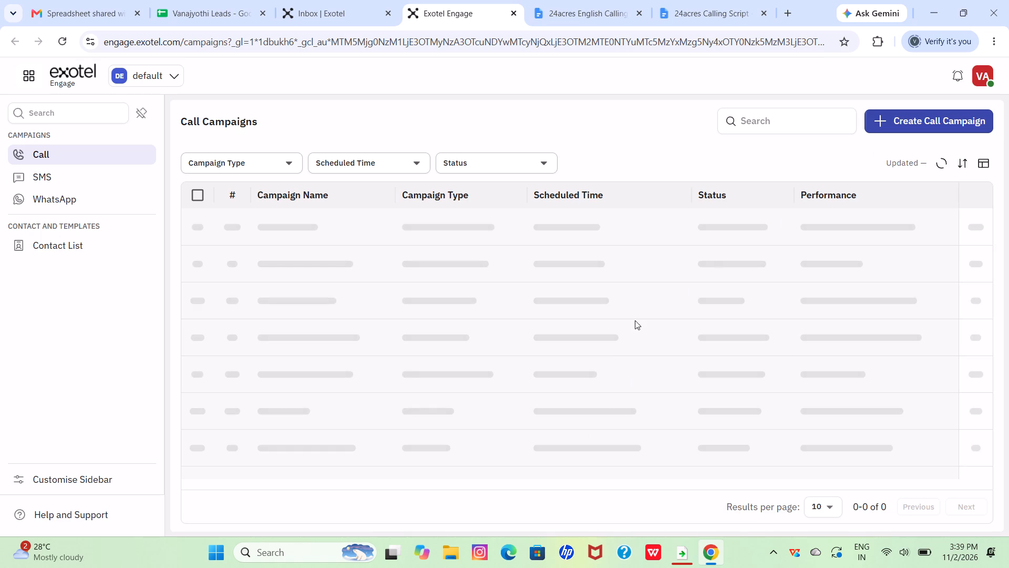
triple_click(944, 163)
triple_click(944, 163)
triple_click(944, 163)
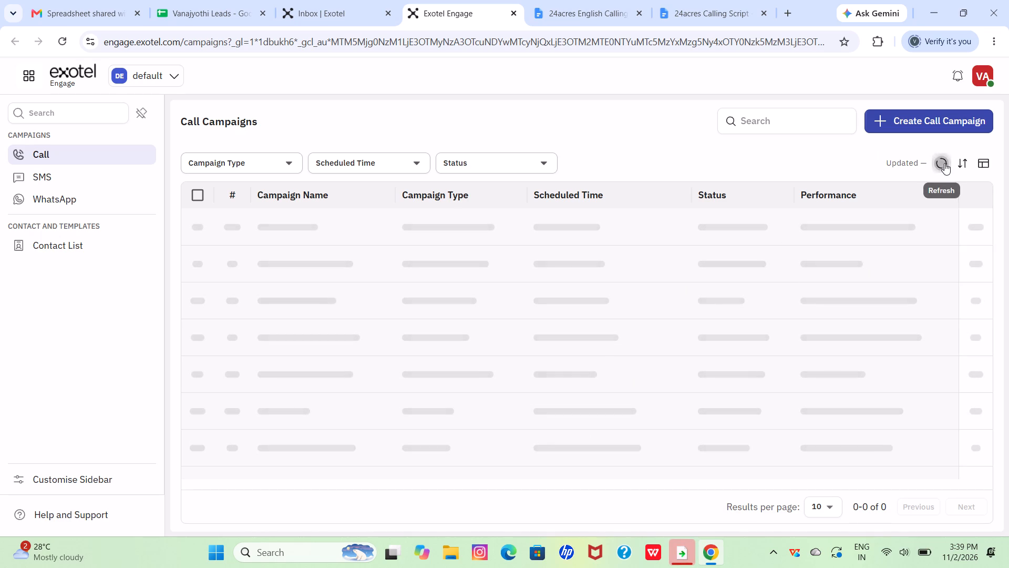
click(944, 163)
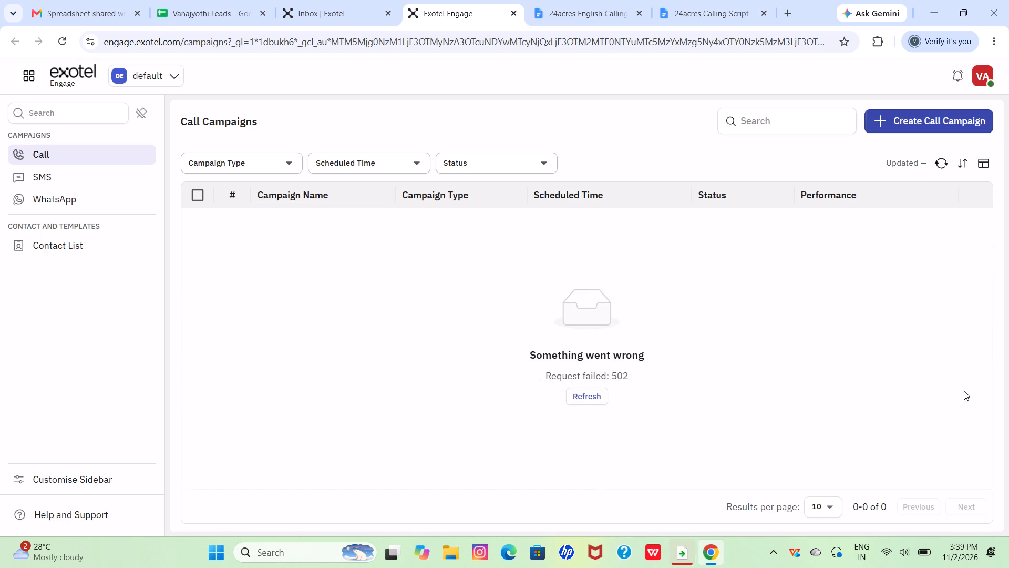
click(586, 401)
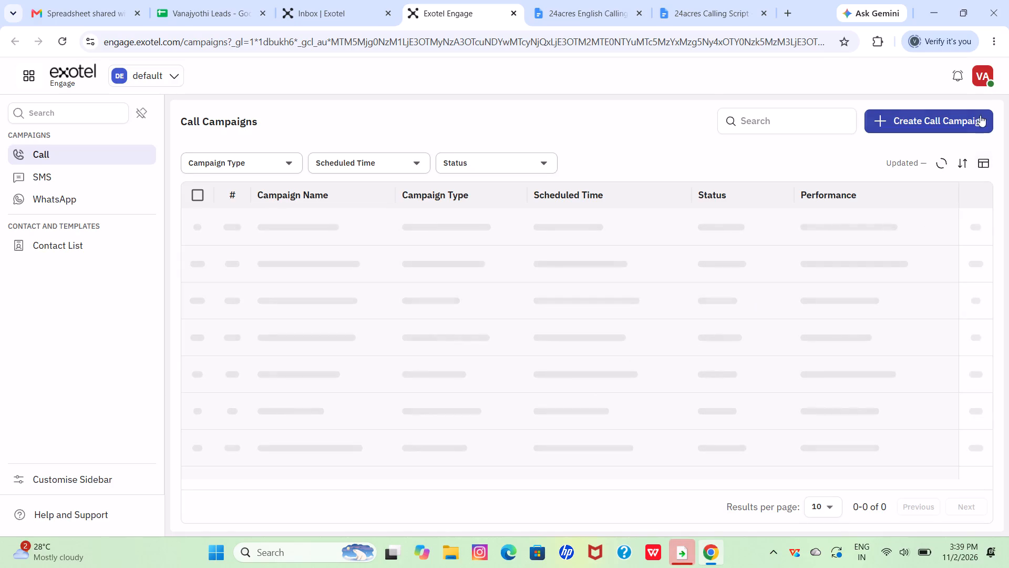
Open the browser's history page for tabs from other devices and delete the browsing data from there.
click(996, 40)
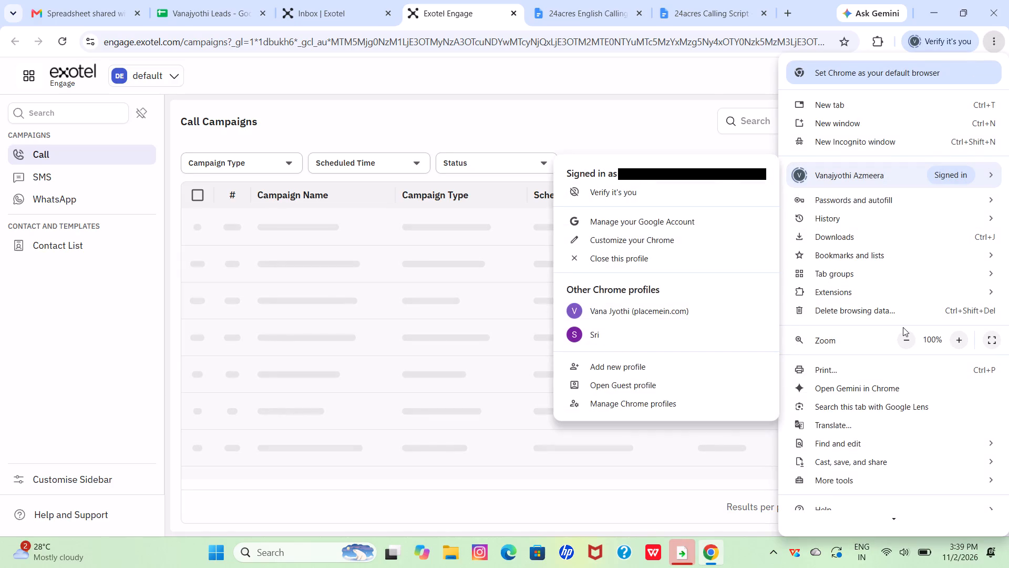
scroll(903, 327, down, 1)
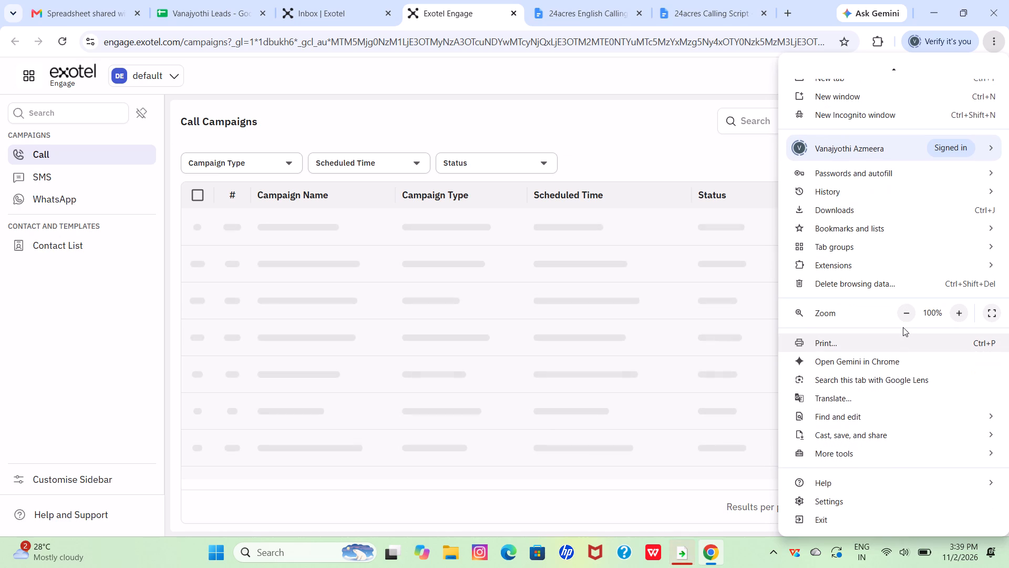
scroll(903, 327, down, 4)
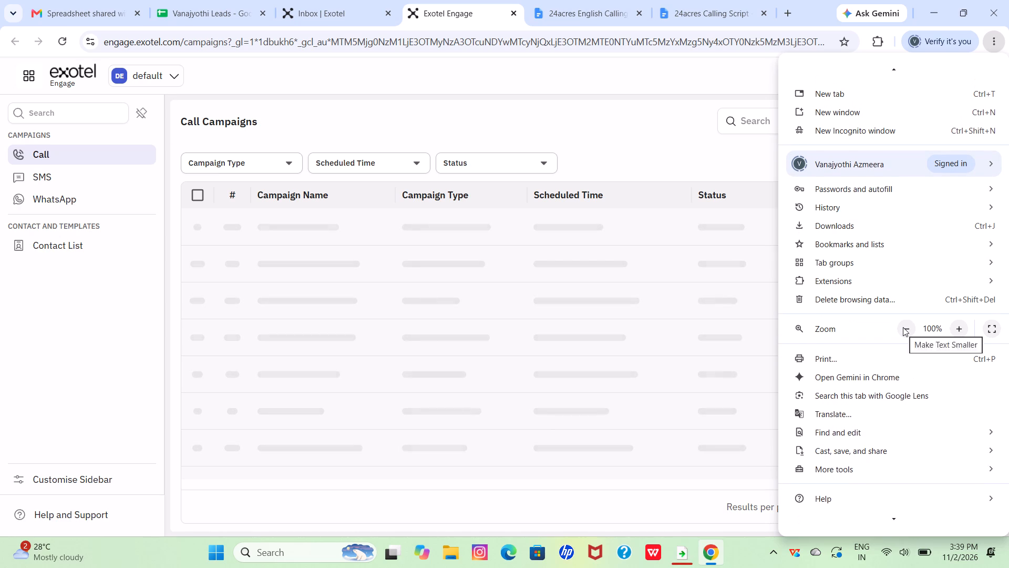
scroll(903, 327, down, 1)
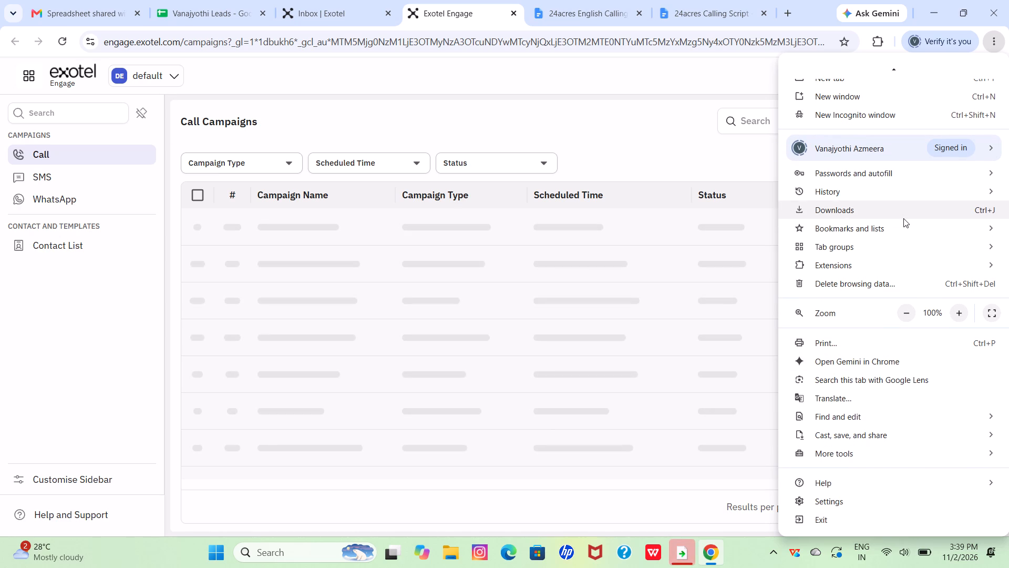
click(883, 191)
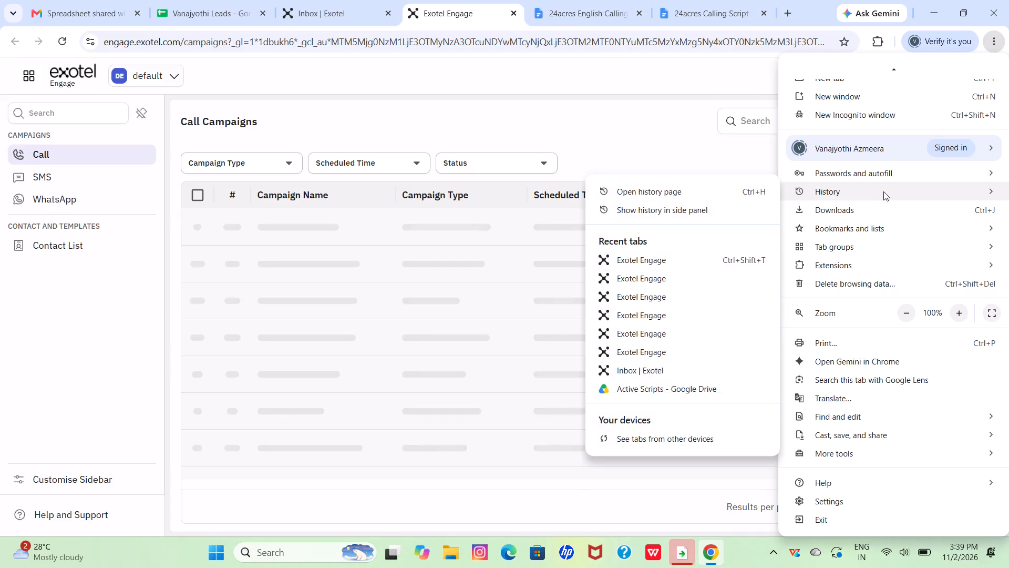
scroll(678, 374, down, 1)
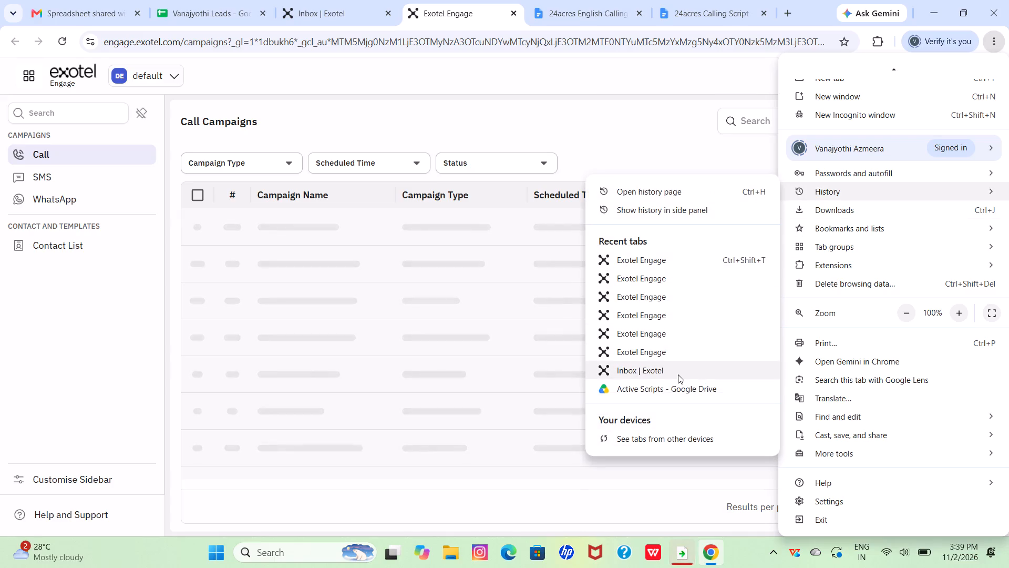
scroll(678, 374, down, 2)
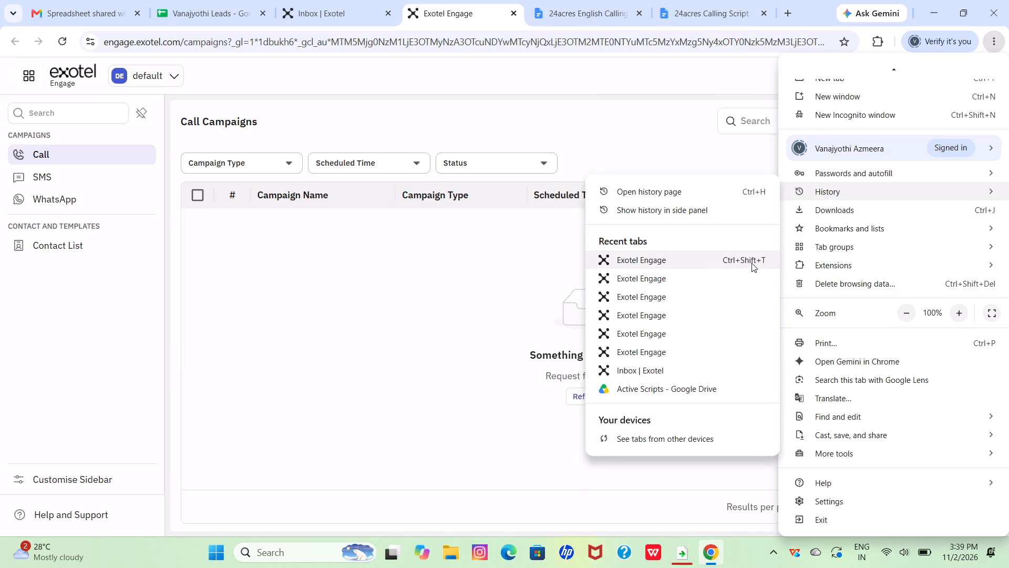
click(681, 437)
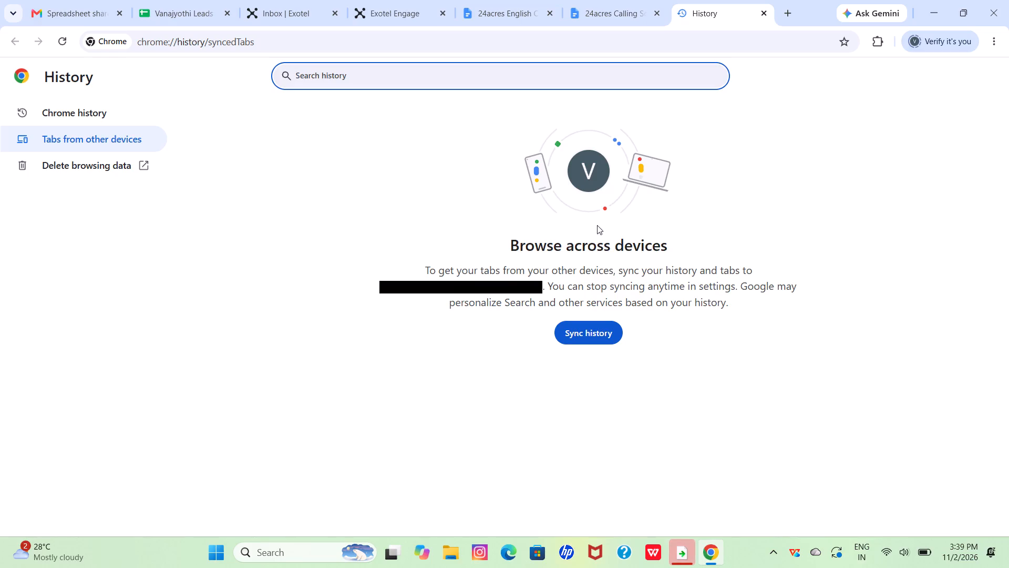
click(82, 174)
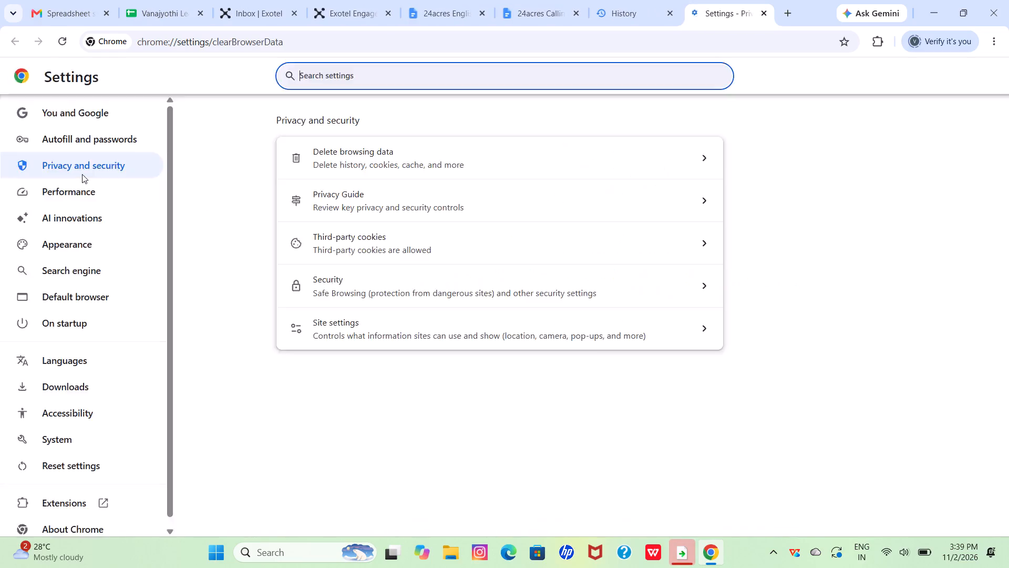
click(610, 468)
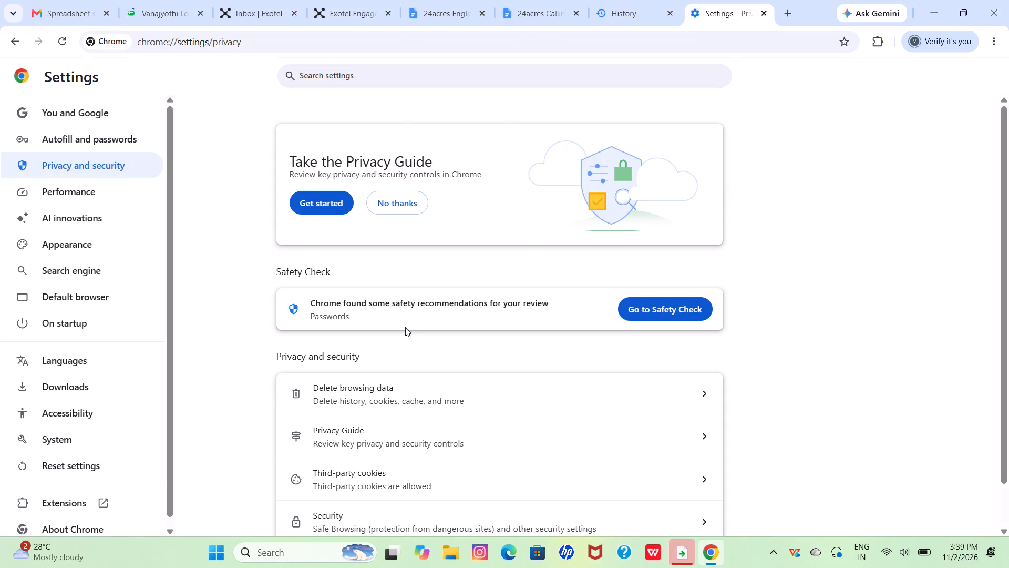
Delete the last hour of browsing history, cookies and site data, cached images and files, and download history.
scroll(405, 327, down, 1)
click(430, 352)
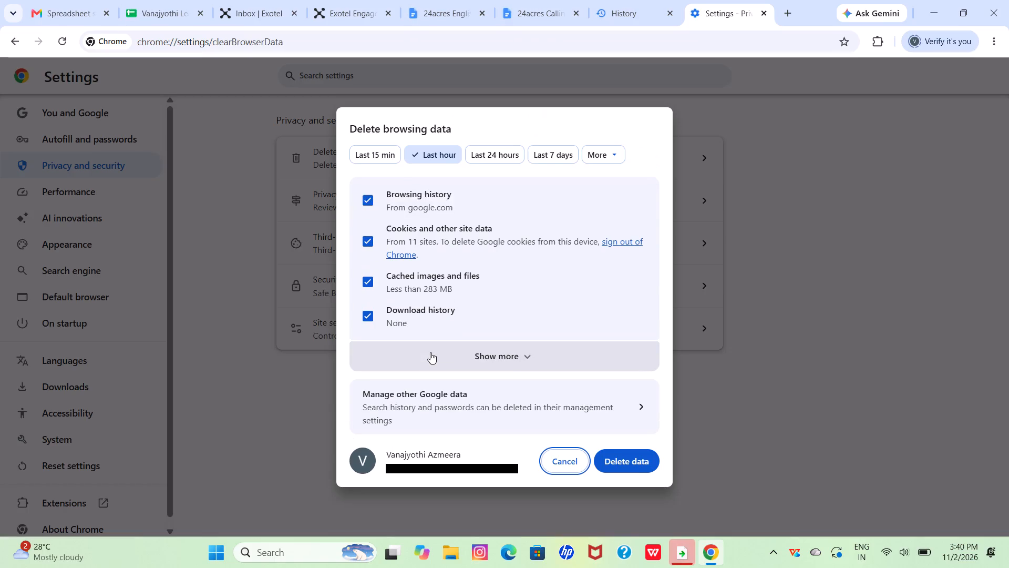
click(623, 457)
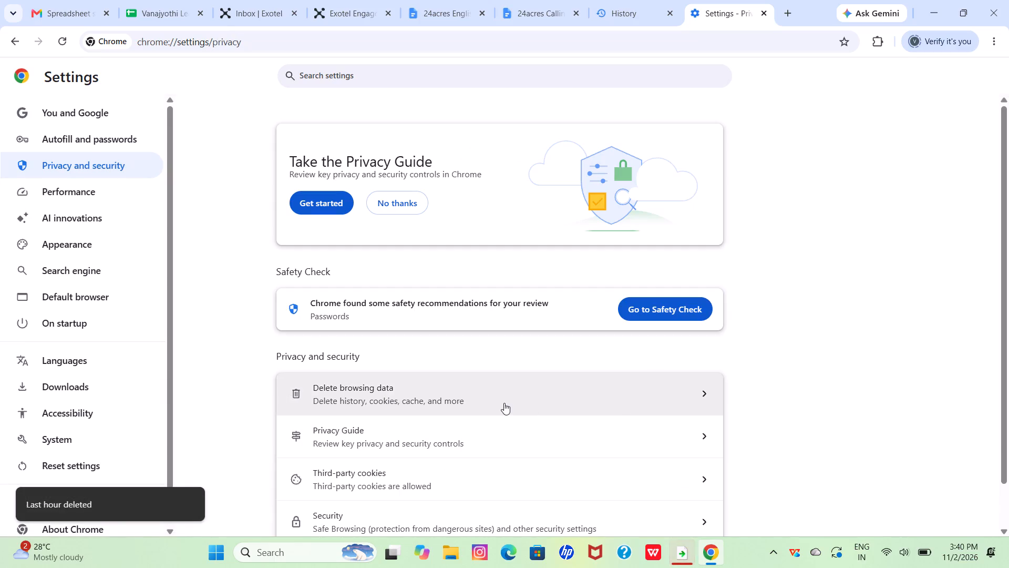
Delete the last hour of browsing data again, also including autofill form data, site settings and hosted app data.
click(571, 400)
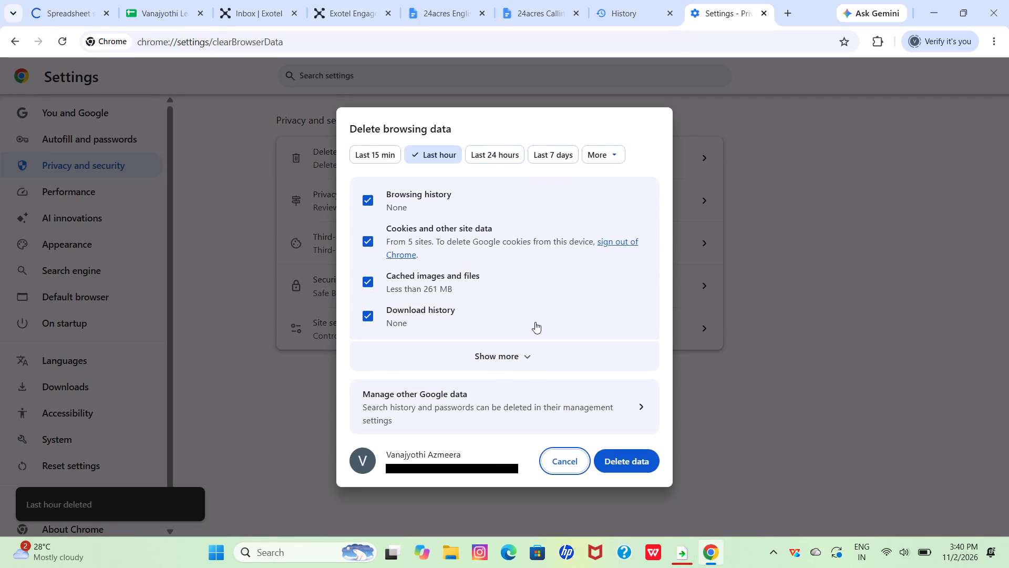
click(508, 357)
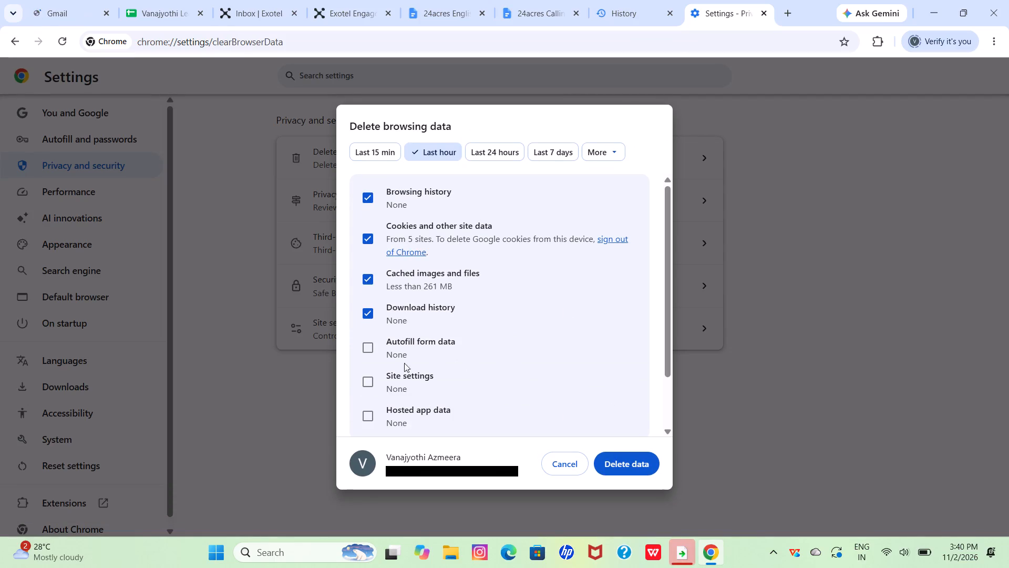
click(378, 348)
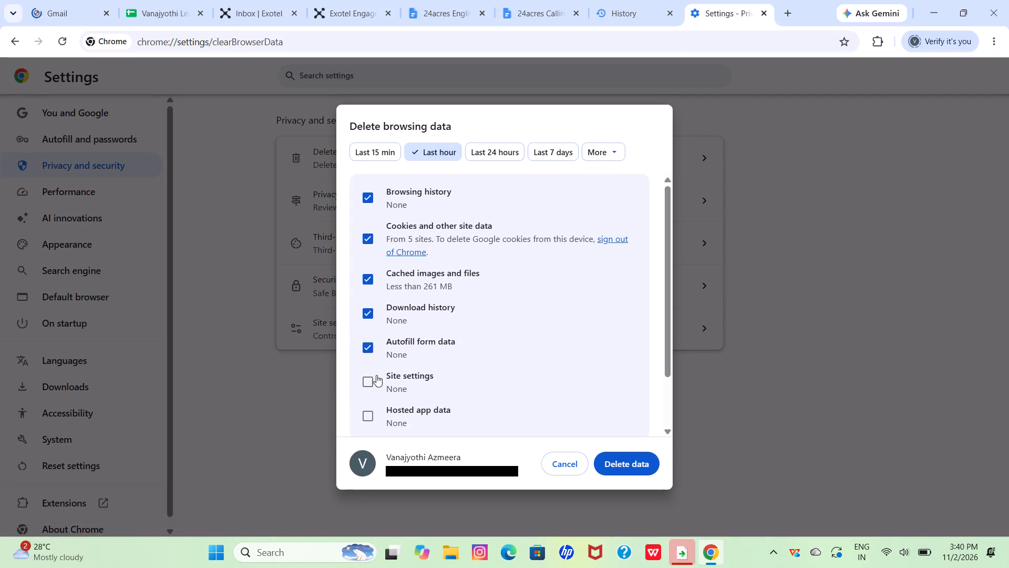
click(375, 377)
click(373, 407)
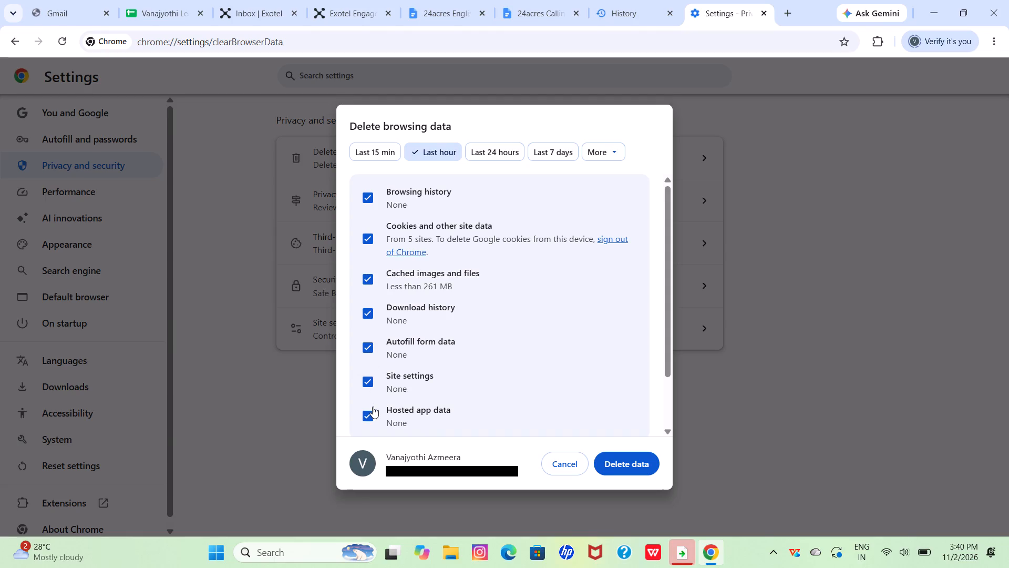
click(635, 461)
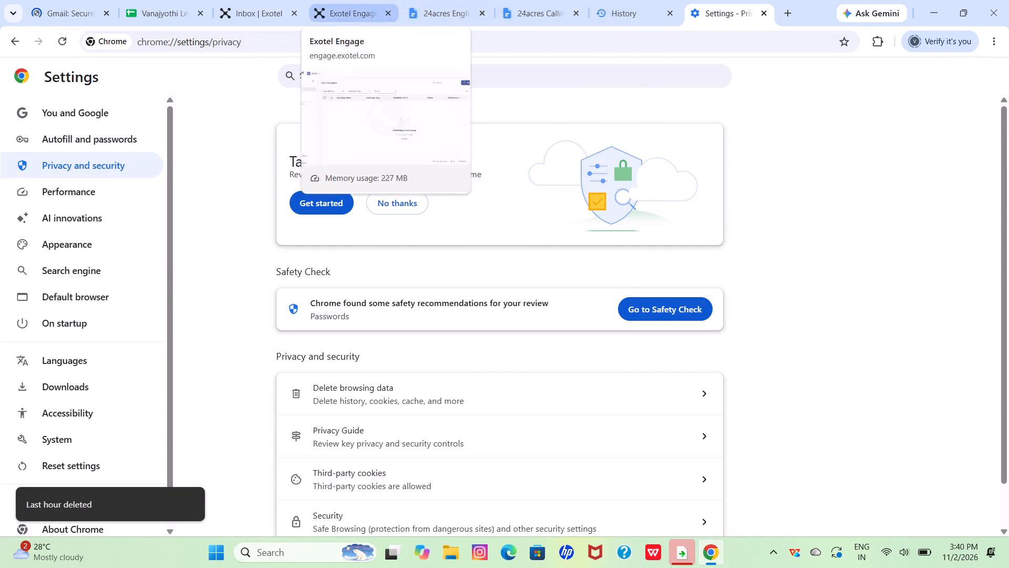
Repeat the deletion of the last hour's browsing data with the same data types selected.
click(17, 37)
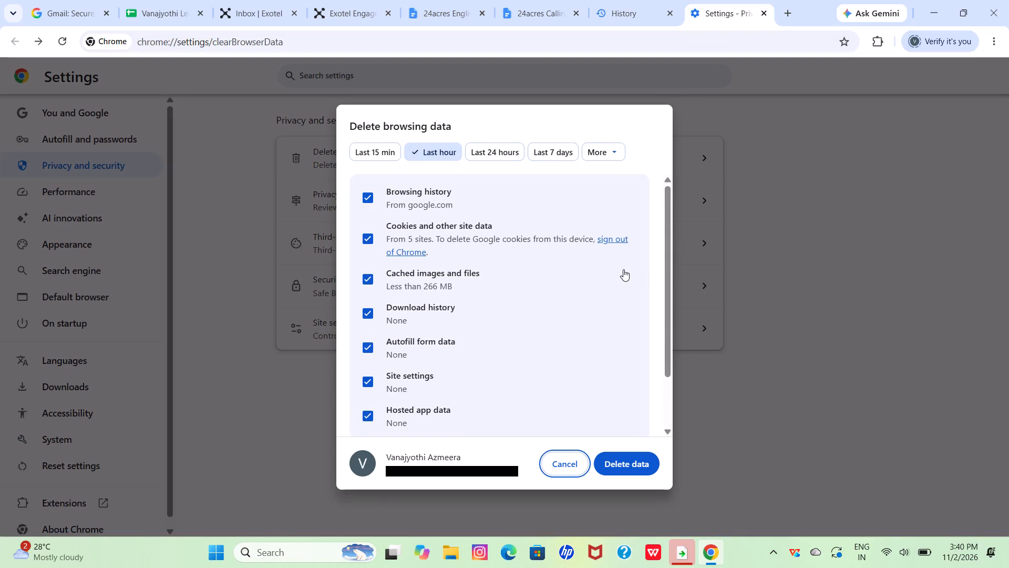
click(629, 464)
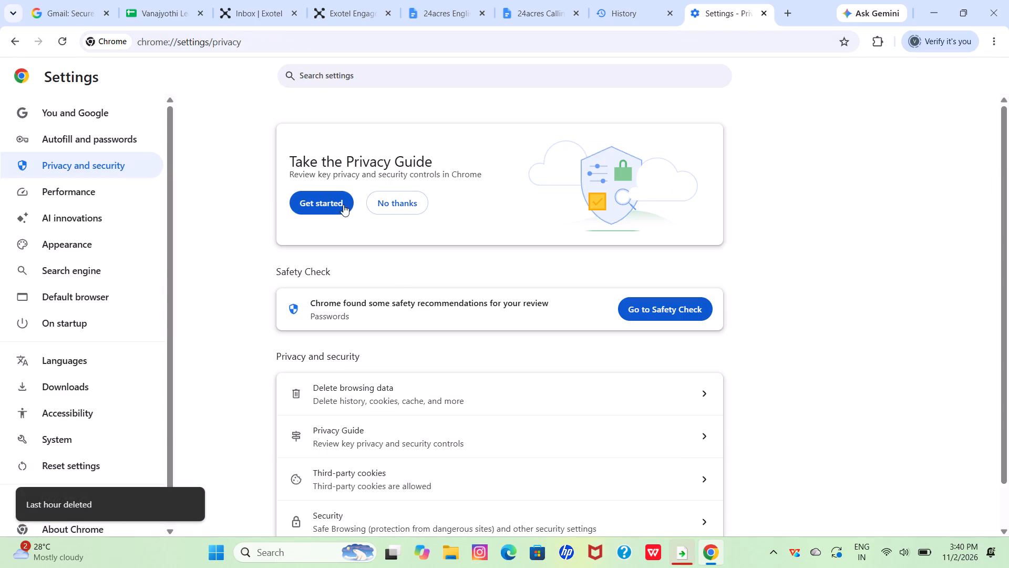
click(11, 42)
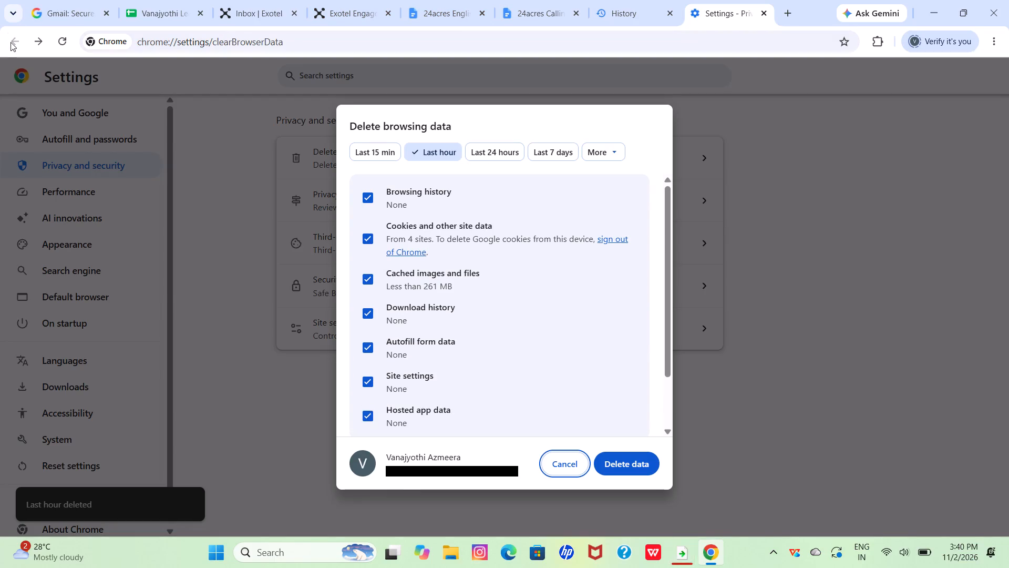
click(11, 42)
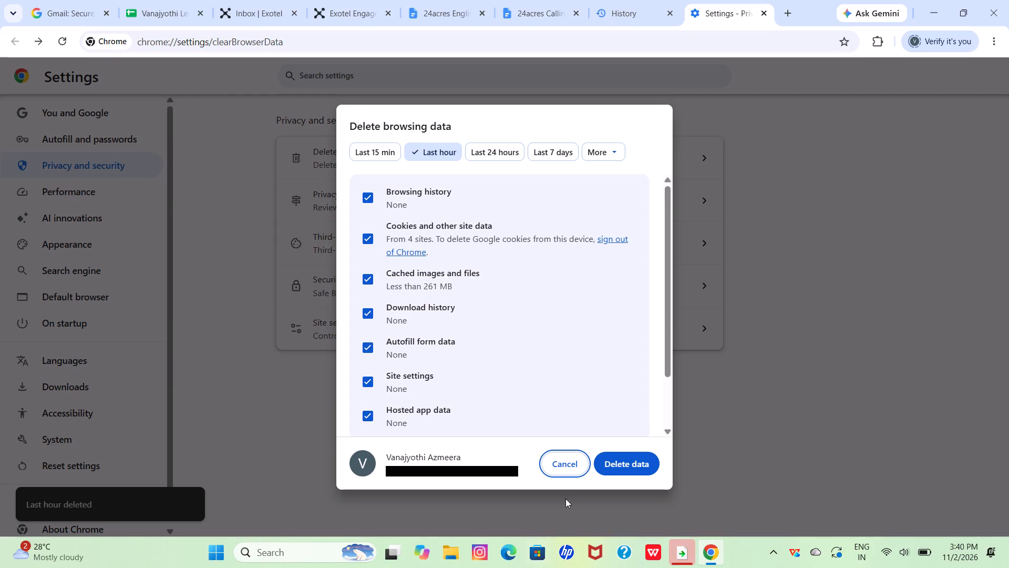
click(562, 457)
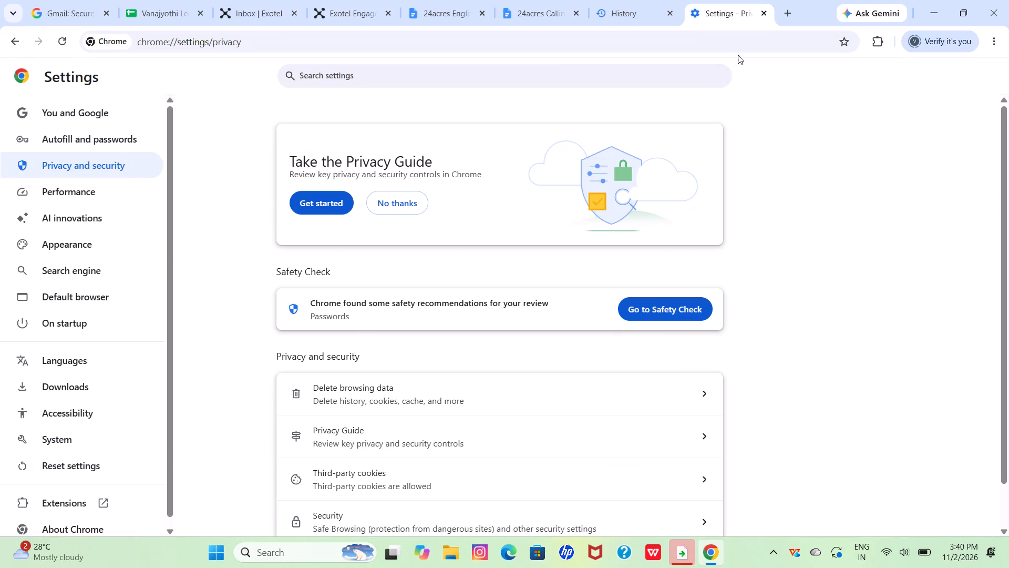
Close the browser's Settings and History pages.
click(764, 13)
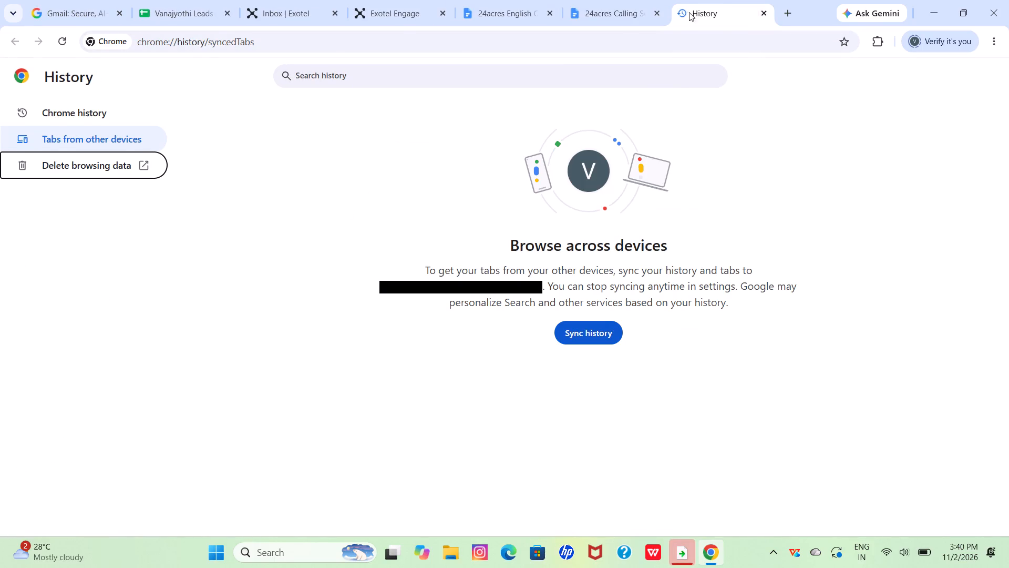
click(766, 11)
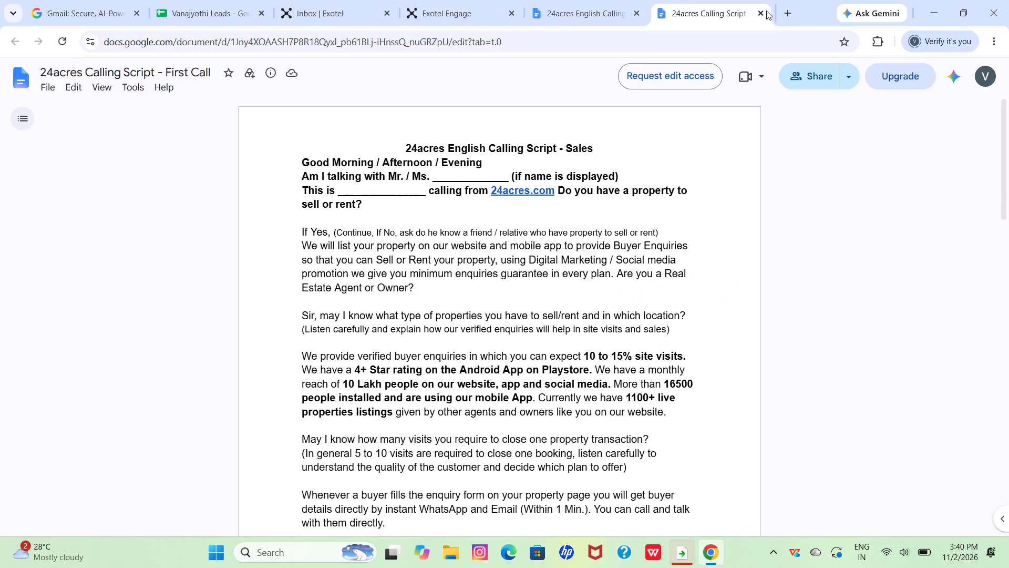
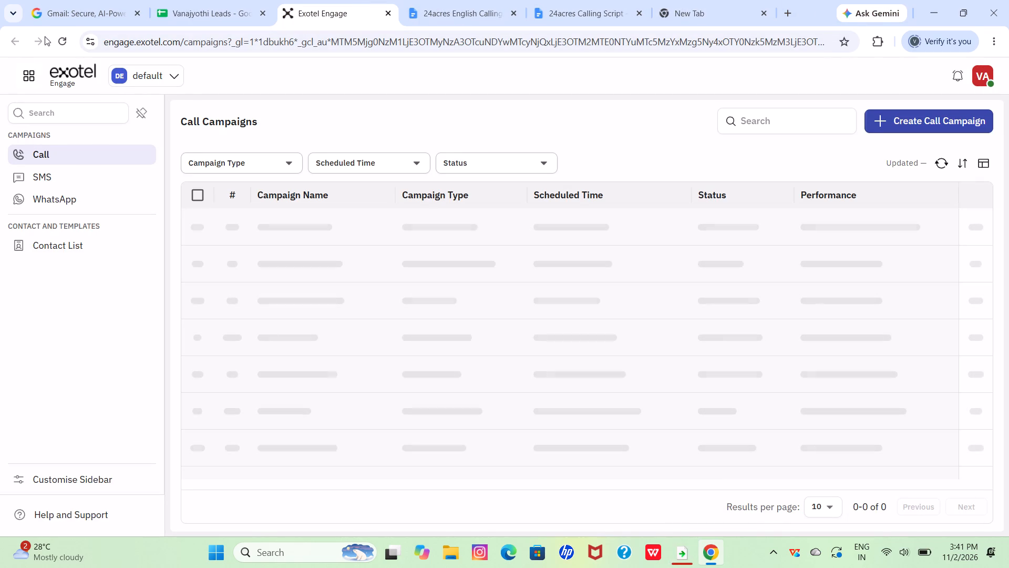
Reload the Exotel Call Campaigns page once more and close its tab.
click(60, 40)
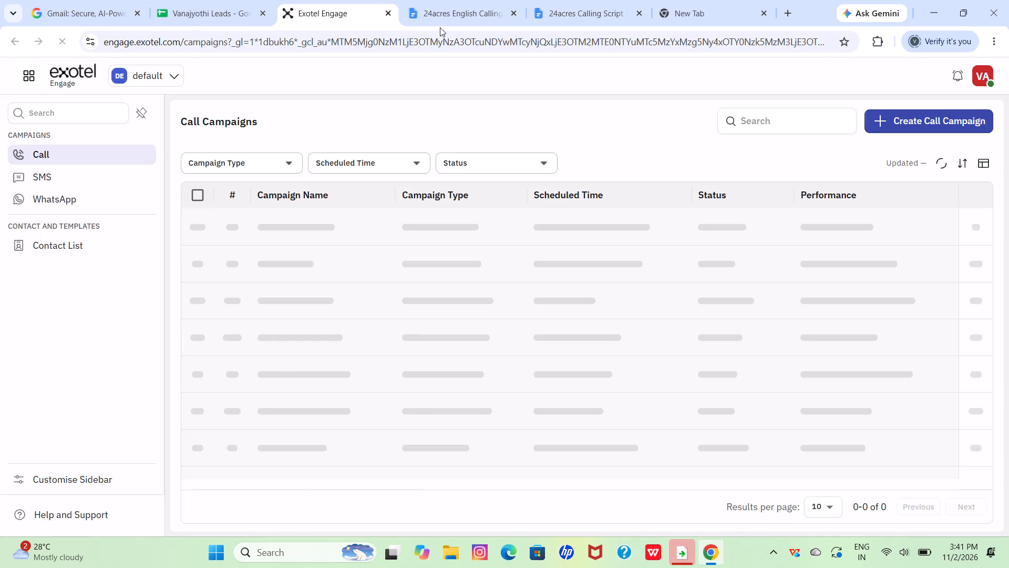
click(386, 14)
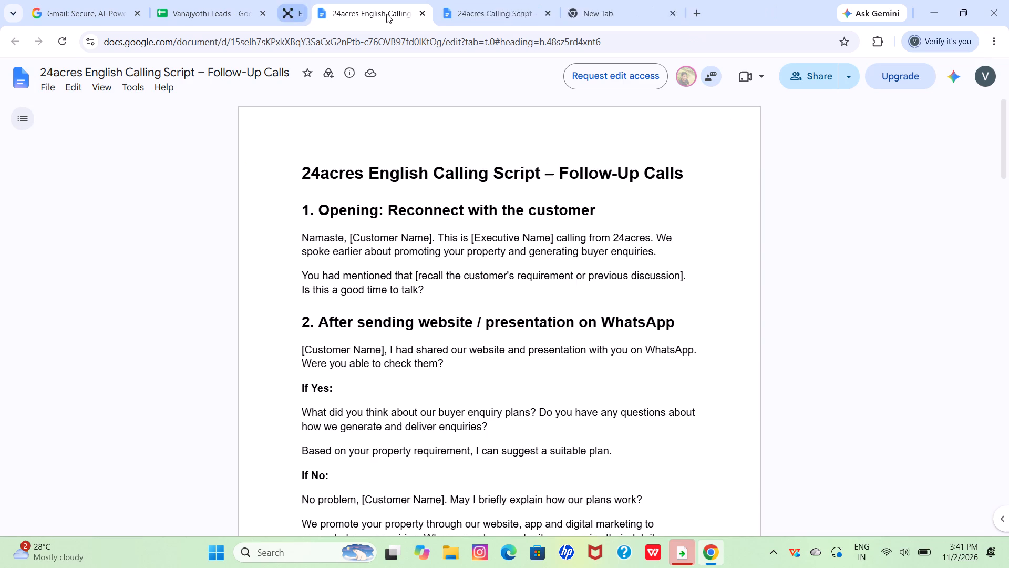
Open a new tab and start a Google search for the Exotel login page.
click(657, 11)
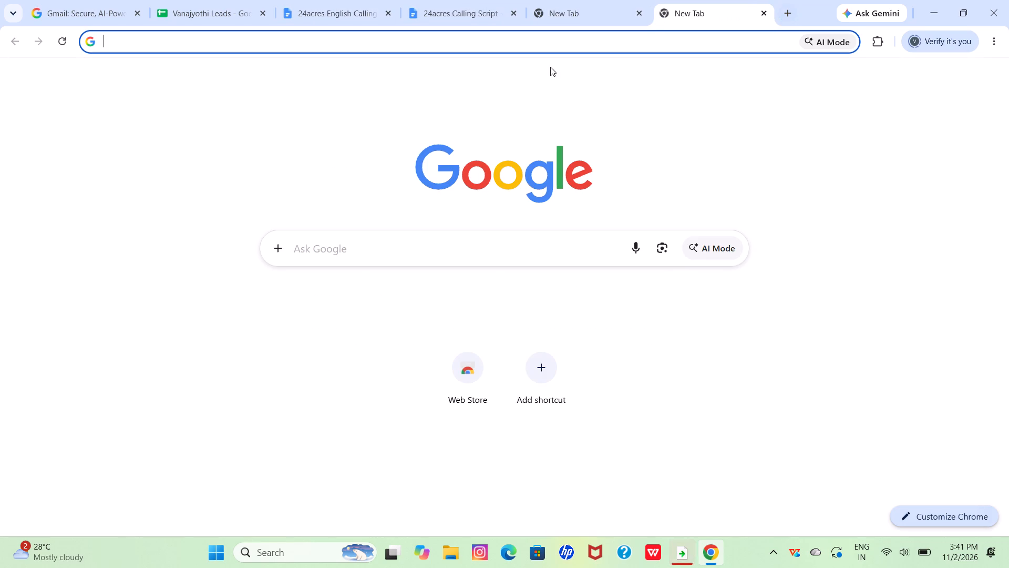
click(352, 262)
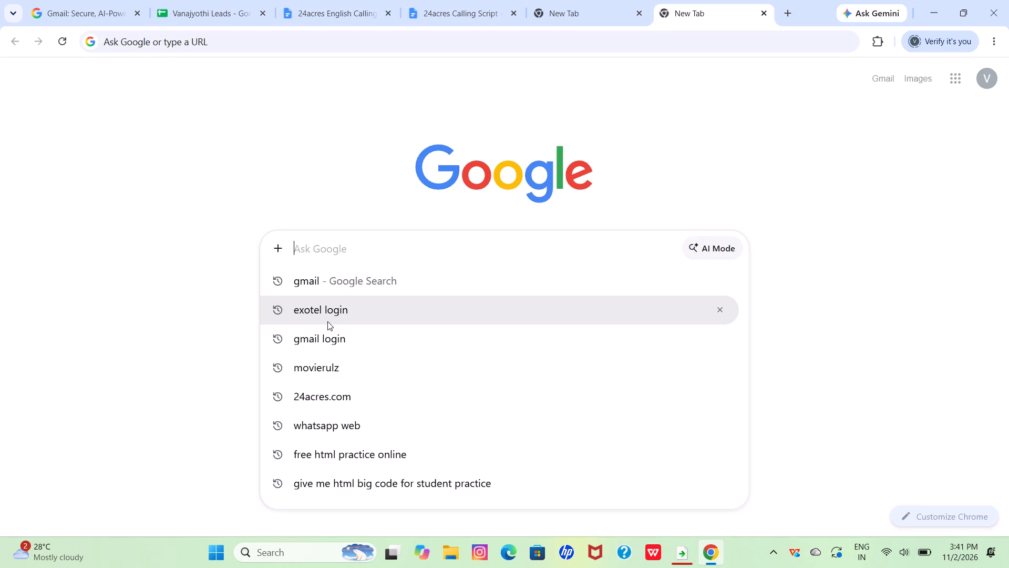
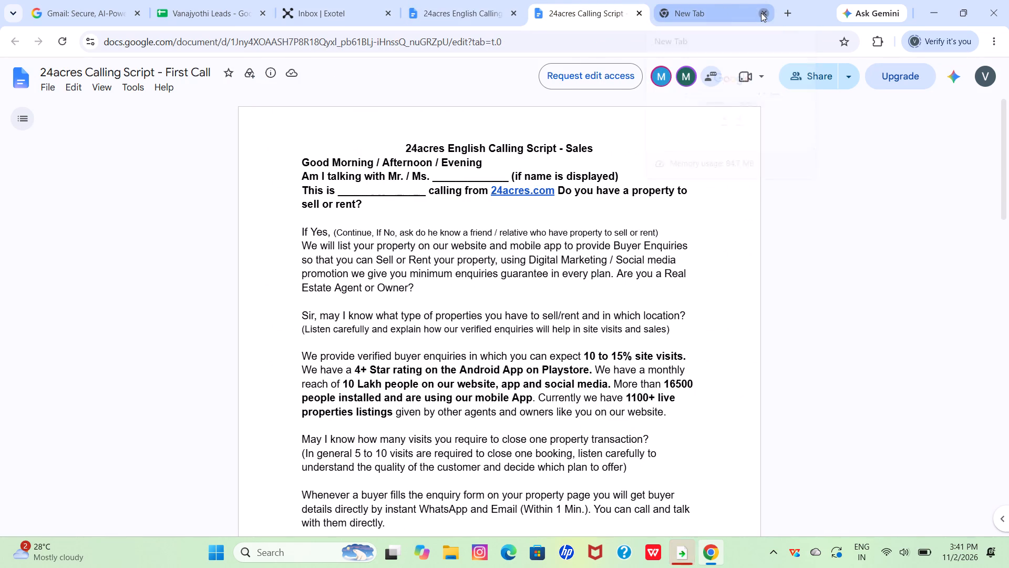
Return to the Vanajyothi Leads spreadsheet and select the phone number of the Interested lead from JB Infra Group.
click(245, 0)
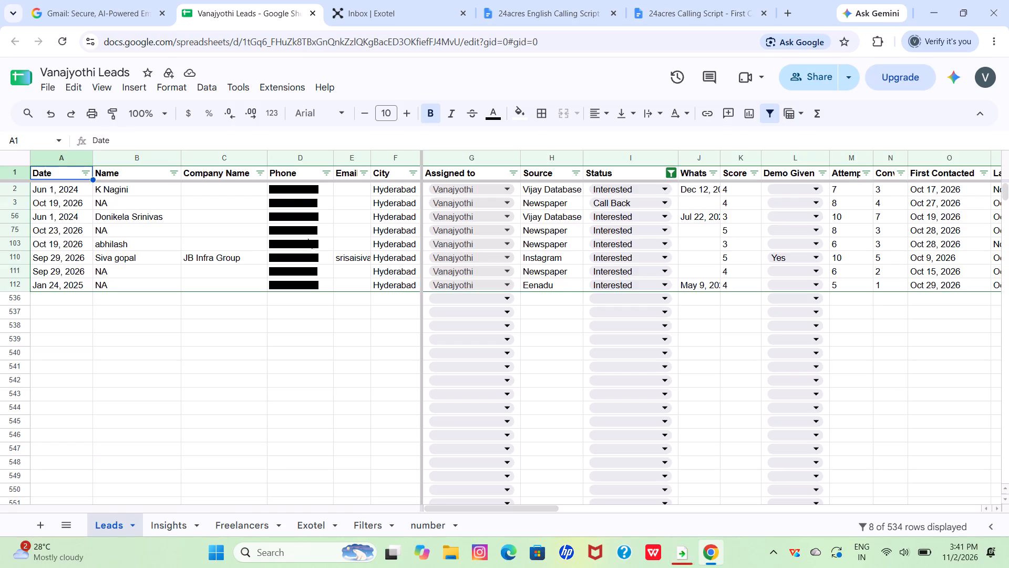
click(298, 267)
click(296, 259)
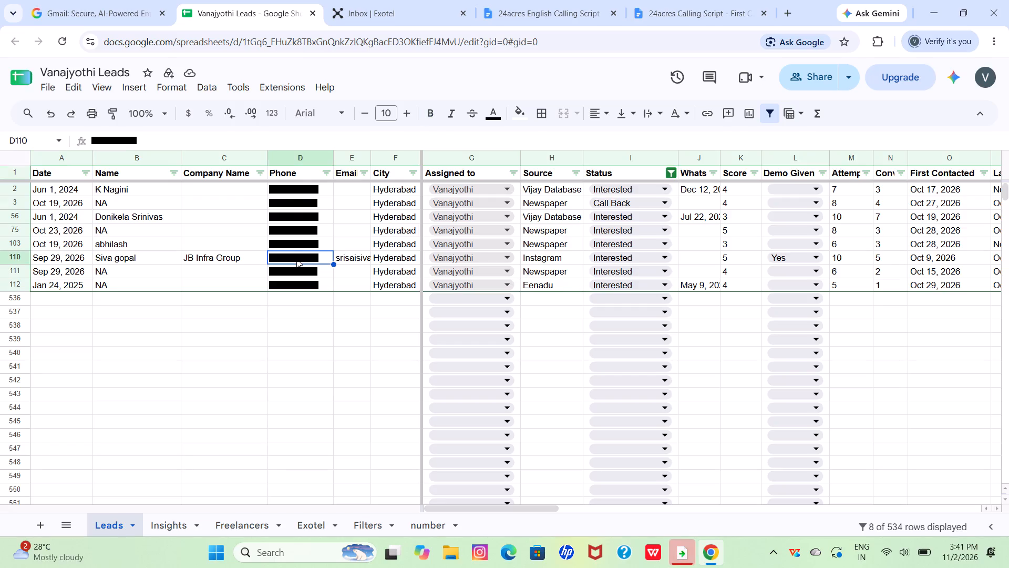
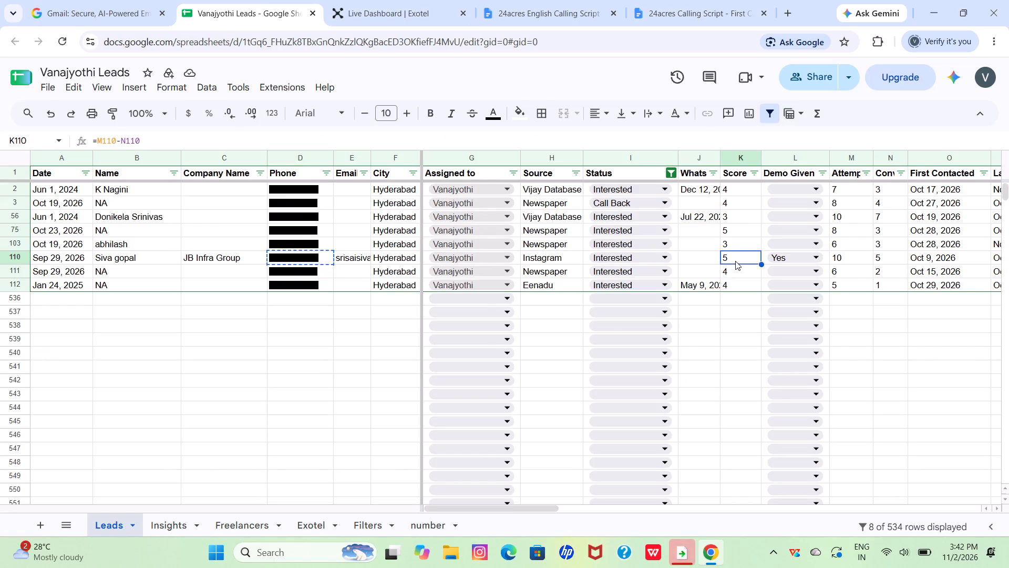
Check the follow-up details of the JB Infra Group lead and set its Attempts count to 11.
scroll(735, 261, left, 5)
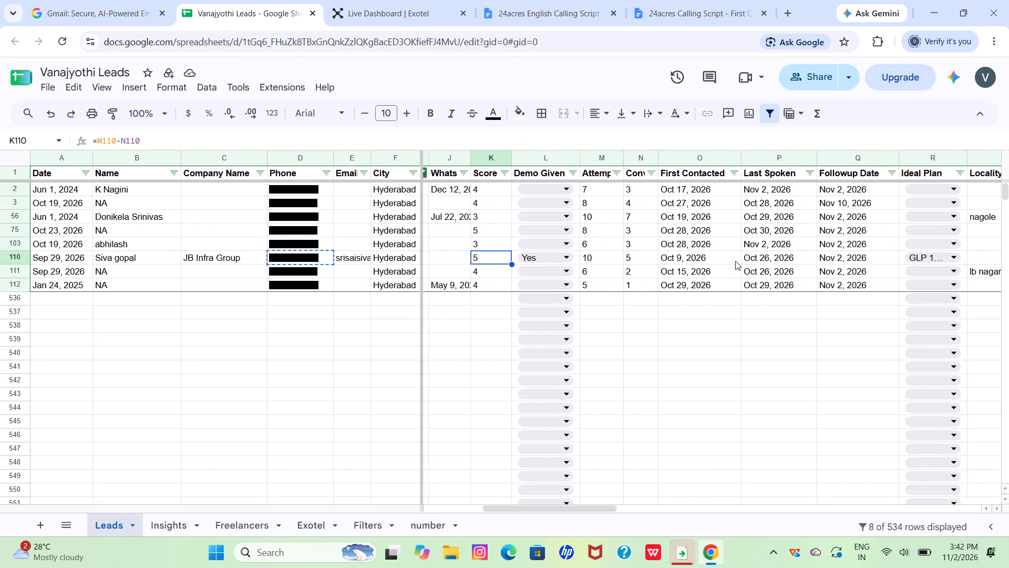
scroll(735, 261, left, 1)
click(667, 258)
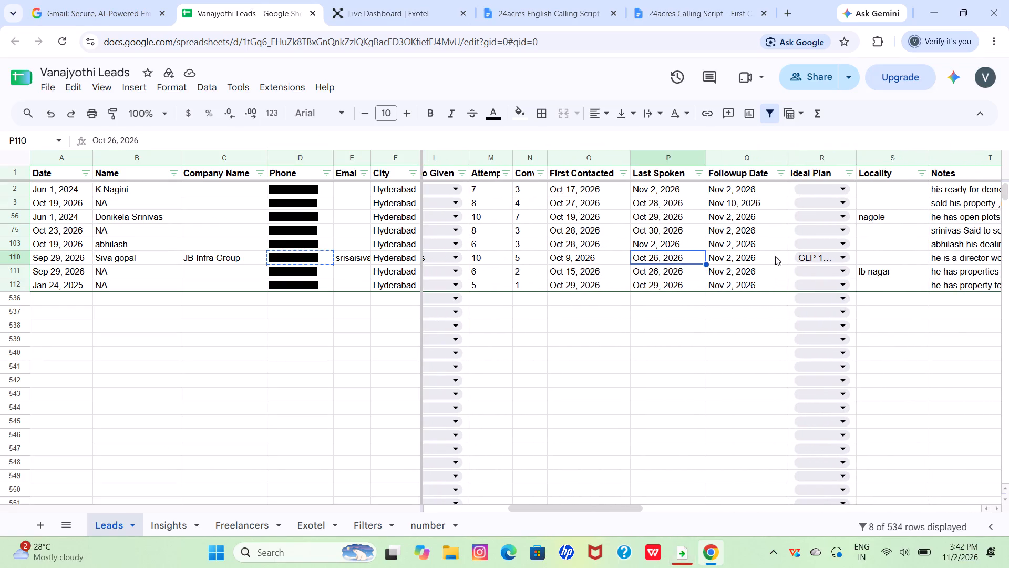
click(884, 258)
scroll(884, 258, left, 4)
scroll(884, 258, right, 3)
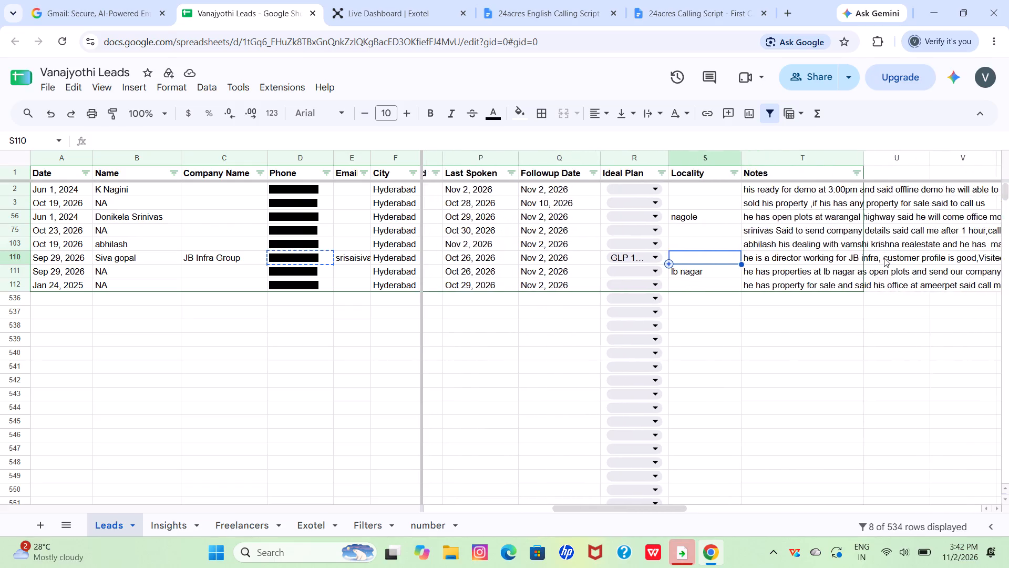
scroll(884, 258, right, 4)
scroll(701, 258, right, 3)
scroll(701, 258, left, 1)
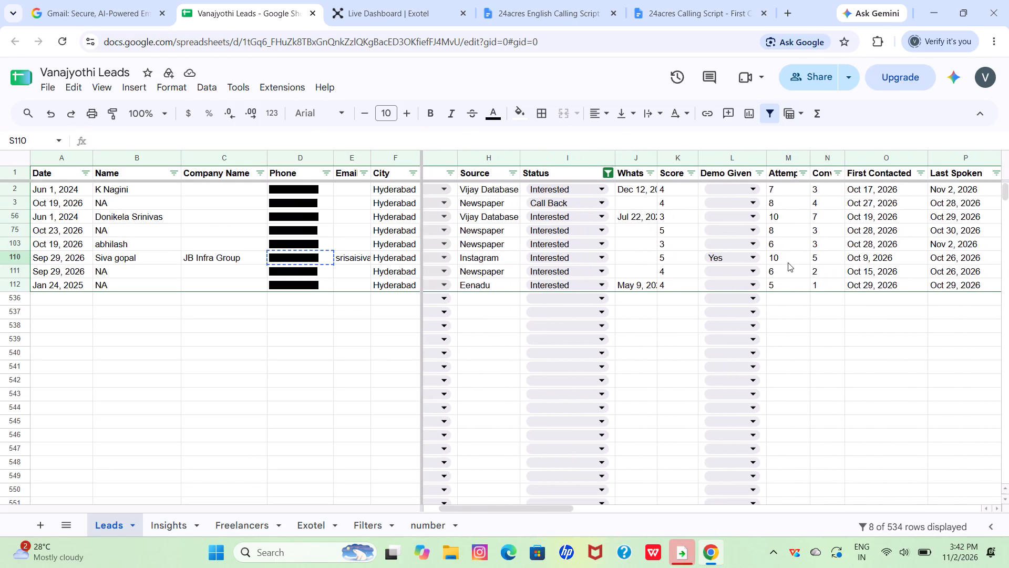
click(785, 262)
text(11)
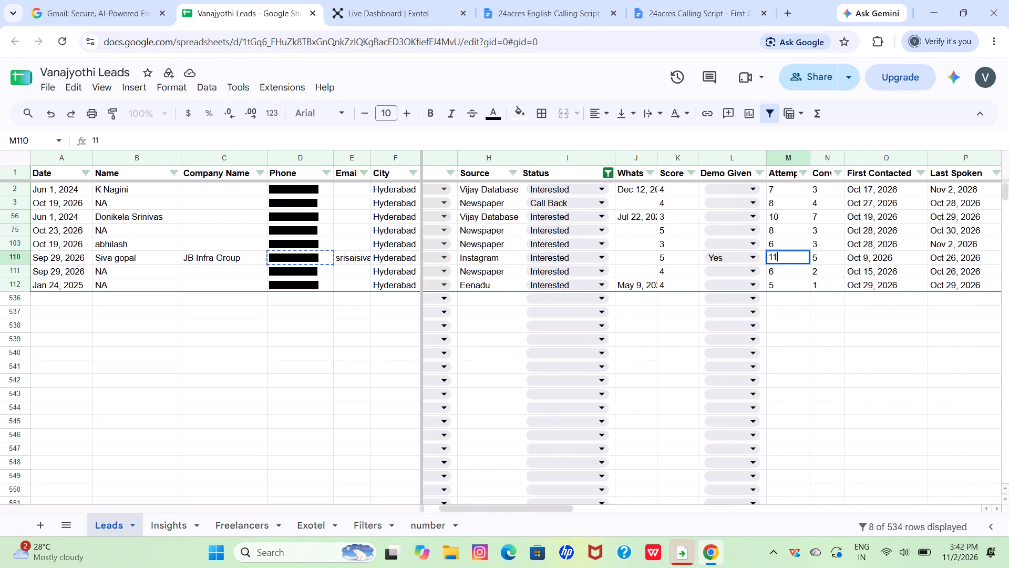
click(853, 251)
click(820, 260)
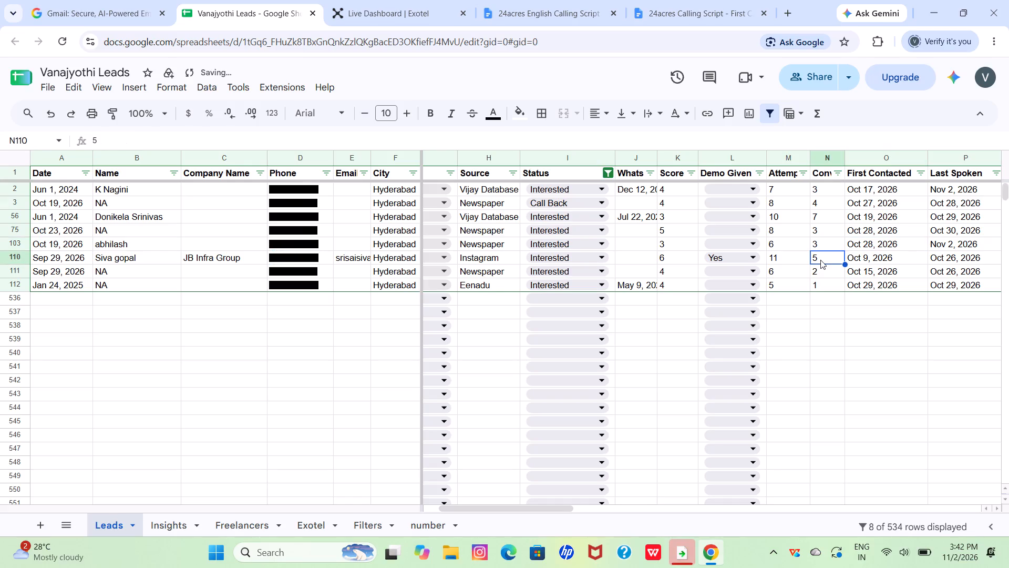
click(769, 268)
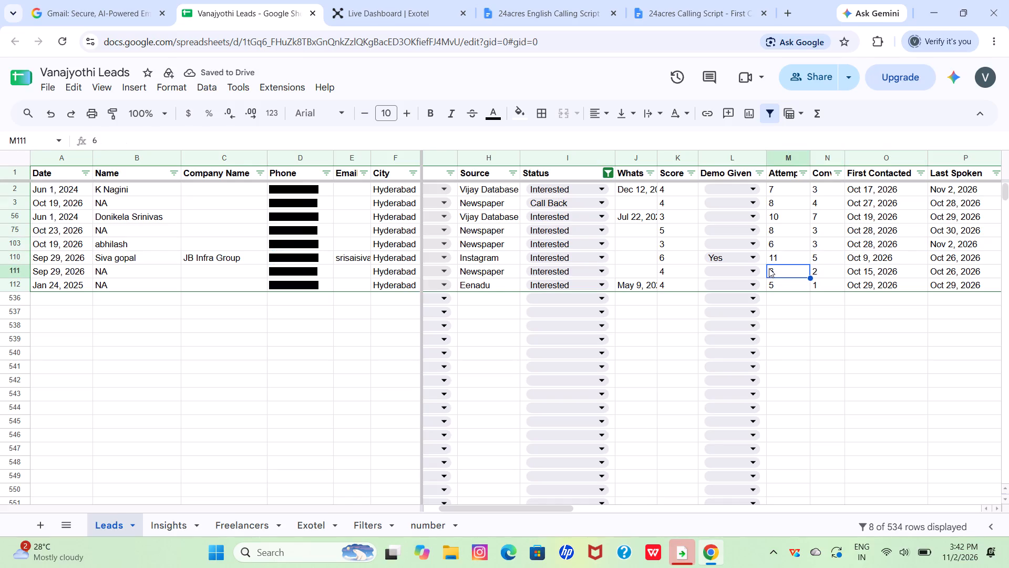
Remove the filter from the Leads sheet so that all lead rows are listed.
scroll(769, 268, up, 3)
click(771, 115)
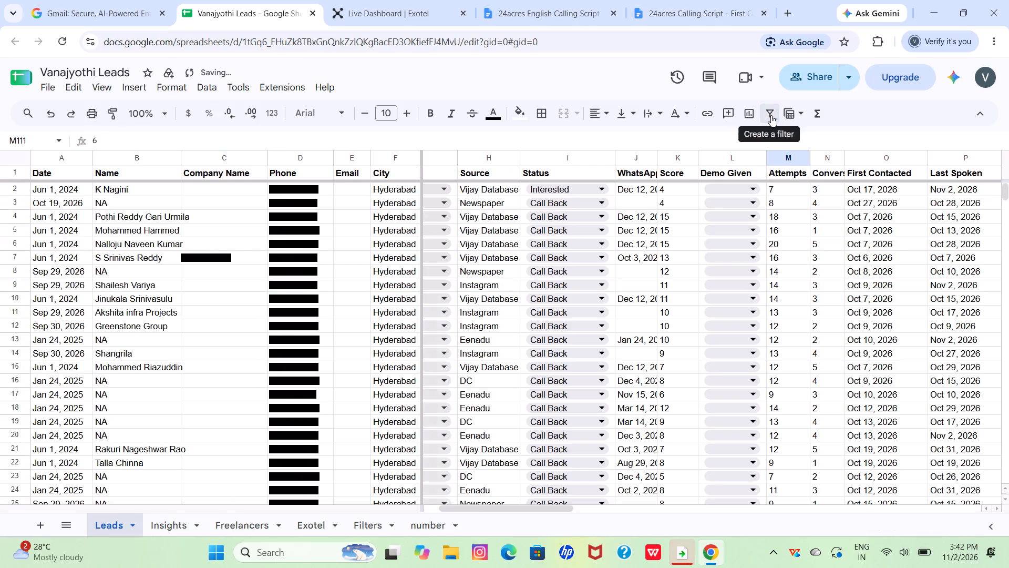
Change the Status of the lead in row 2 from Interested to Call Back.
scroll(688, 281, down, 1)
scroll(688, 281, left, 6)
scroll(688, 281, up, 1)
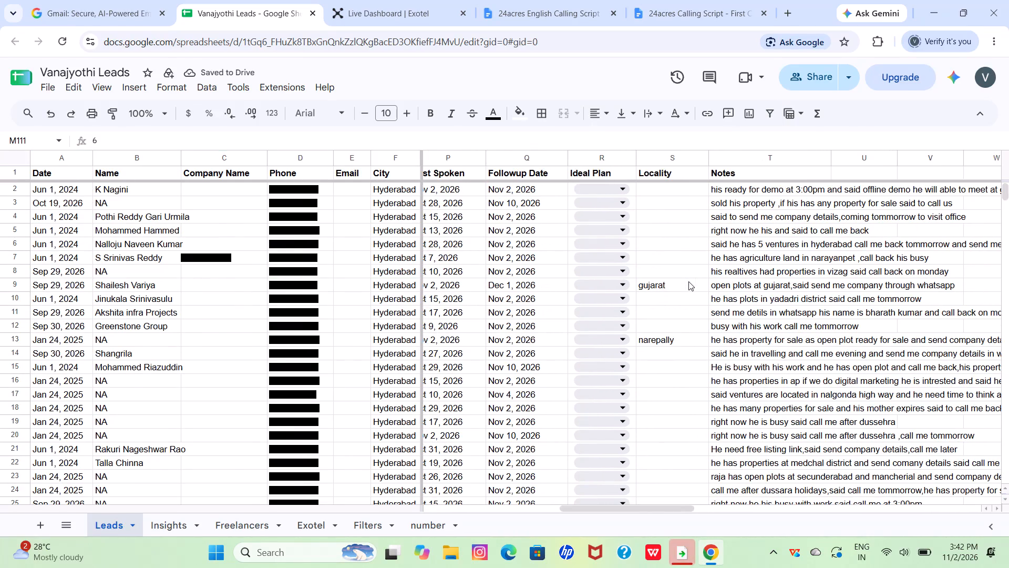
scroll(688, 281, right, 5)
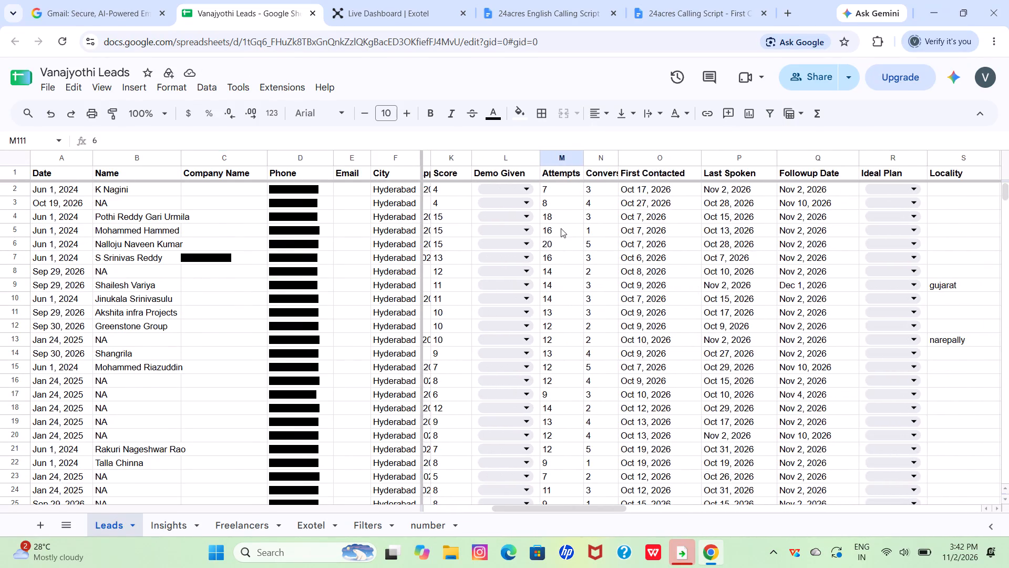
scroll(561, 228, right, 2)
click(559, 188)
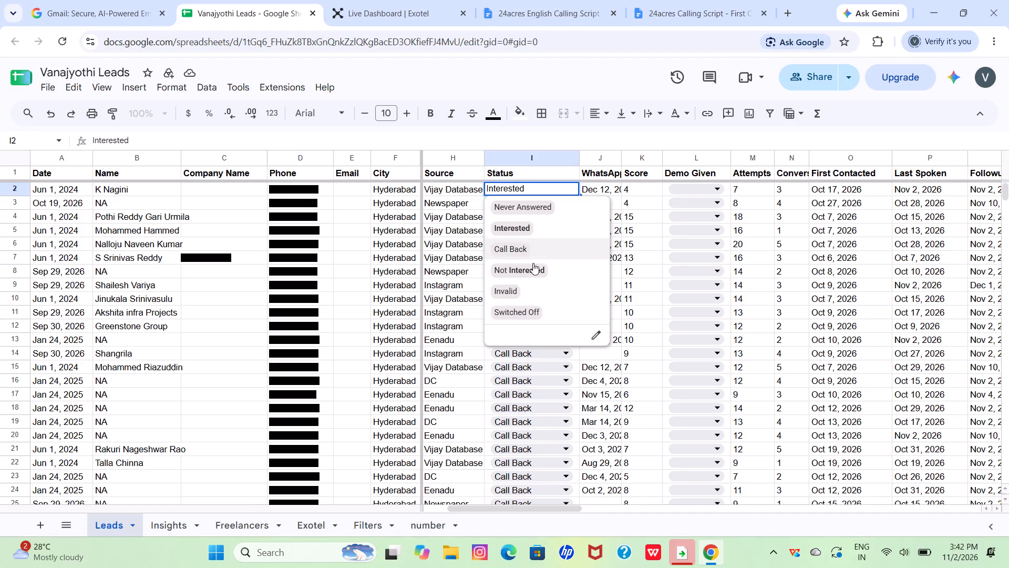
click(518, 239)
Look through the unfiltered leads, examining their scores, attempts, last spoken dates and follow-up dates.
scroll(518, 239, left, 4)
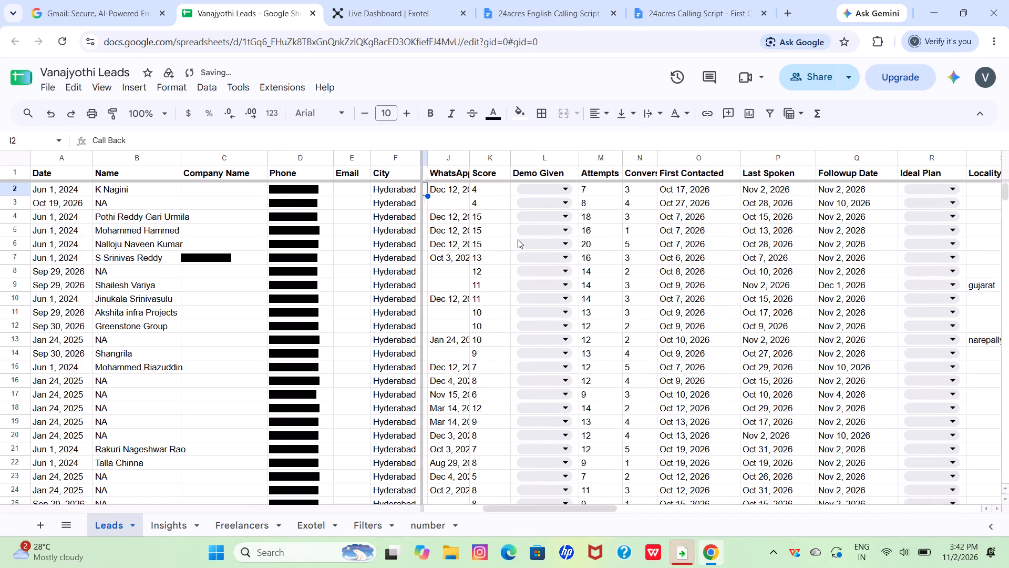
scroll(518, 239, down, 3)
scroll(518, 239, left, 1)
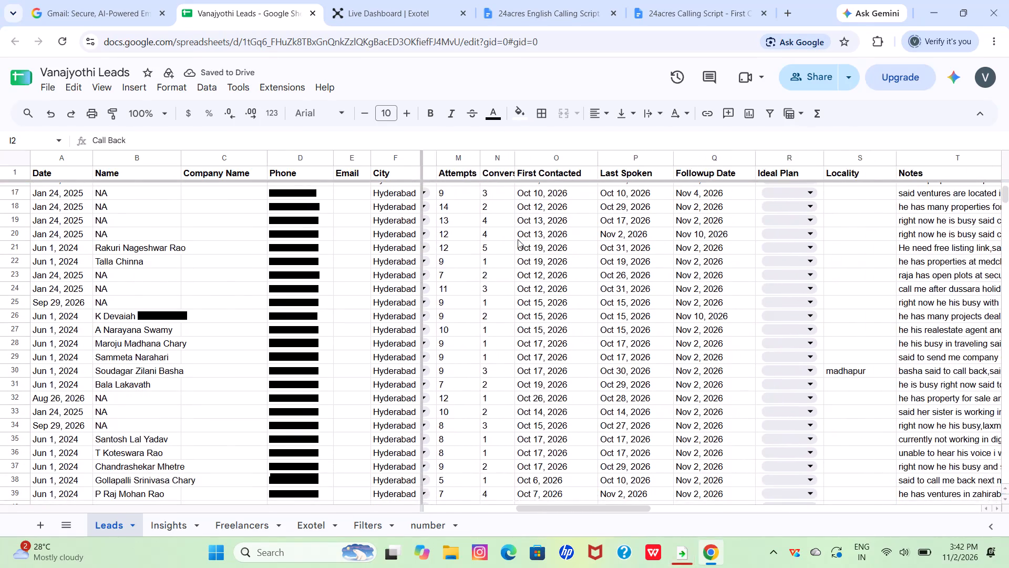
scroll(518, 239, left, 1)
scroll(518, 239, down, 3)
scroll(518, 239, right, 2)
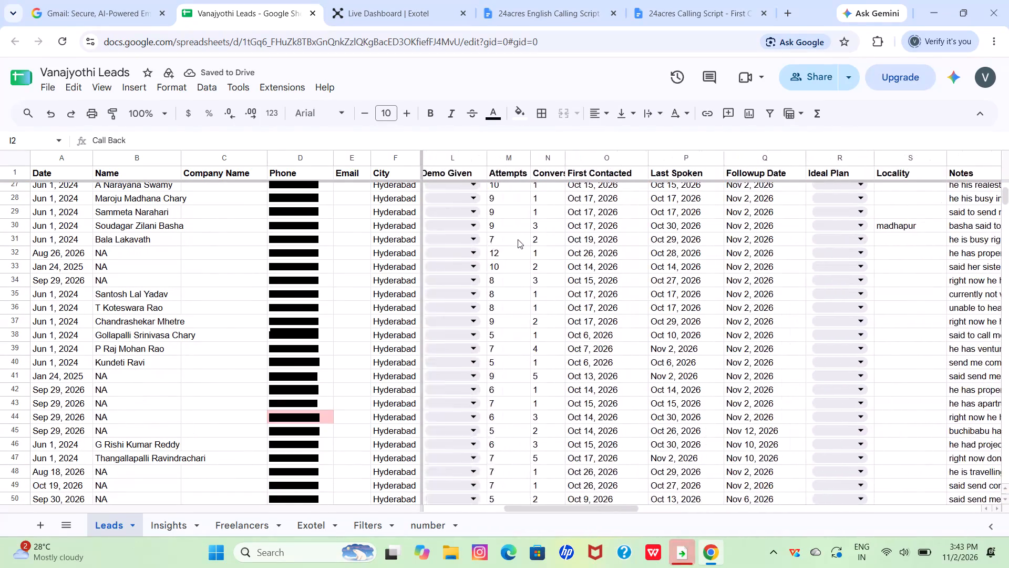
scroll(518, 239, right, 2)
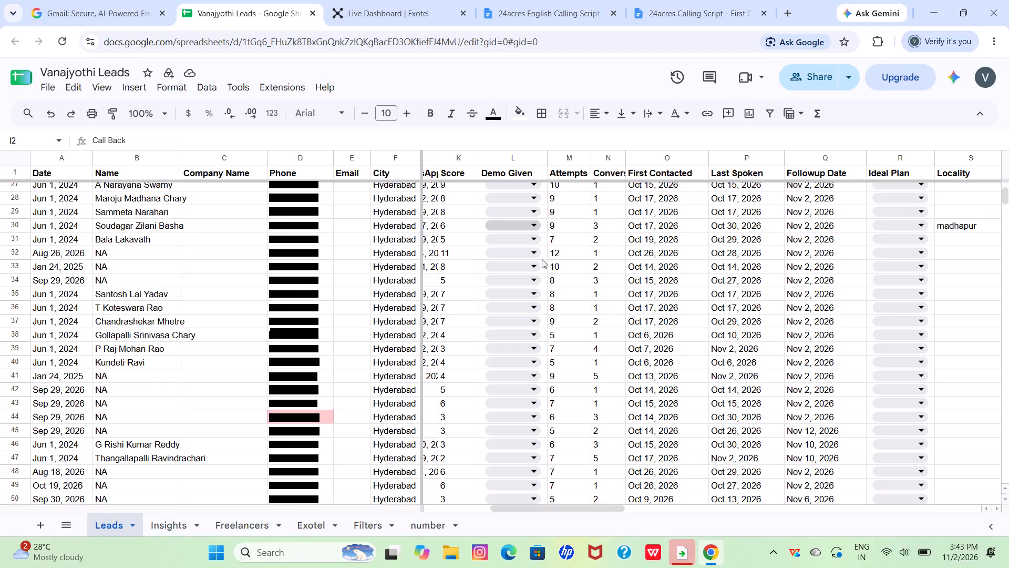
scroll(531, 328, down, 13)
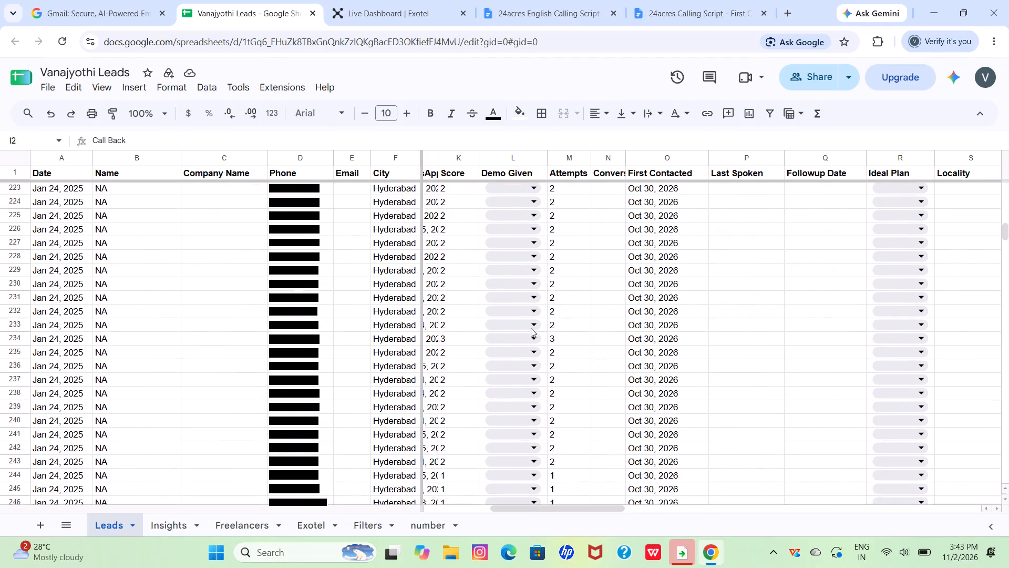
scroll(531, 328, down, 1)
scroll(531, 328, up, 10)
Switch to the Exotel dashboard, set the outgoing caller ID to the fifth number offered, and close the call form and notification.
click(400, 0)
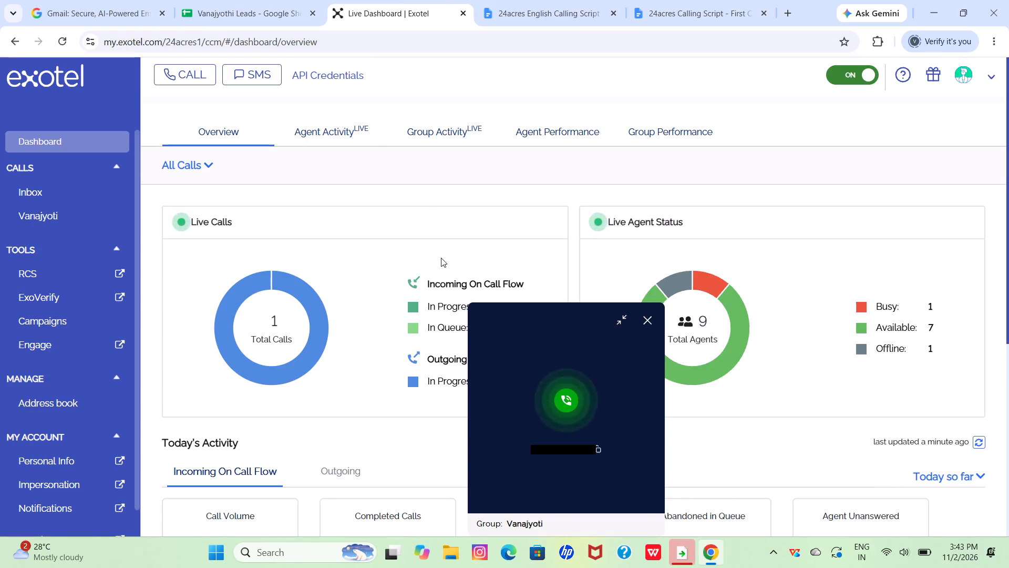
click(192, 67)
click(388, 181)
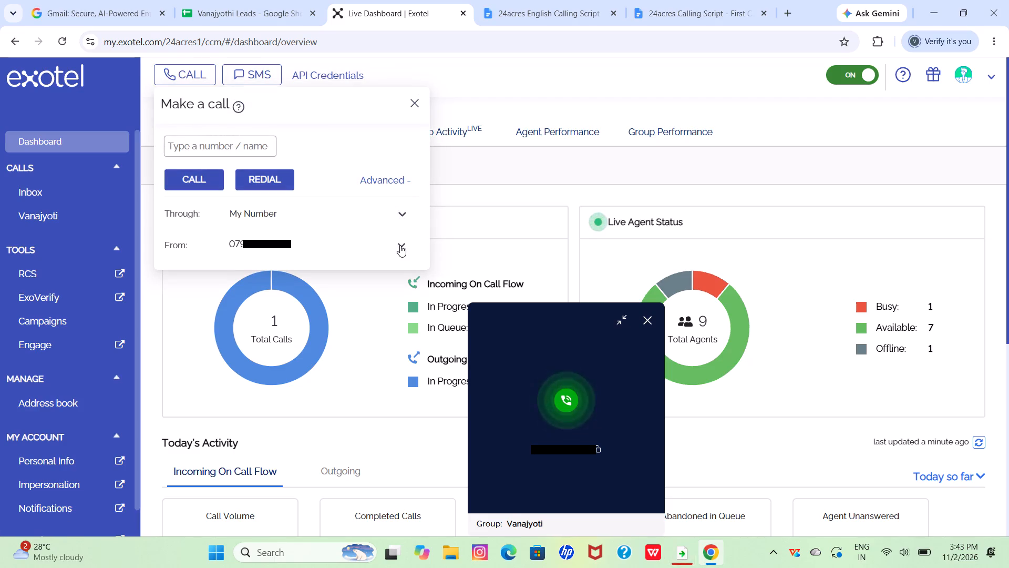
click(400, 245)
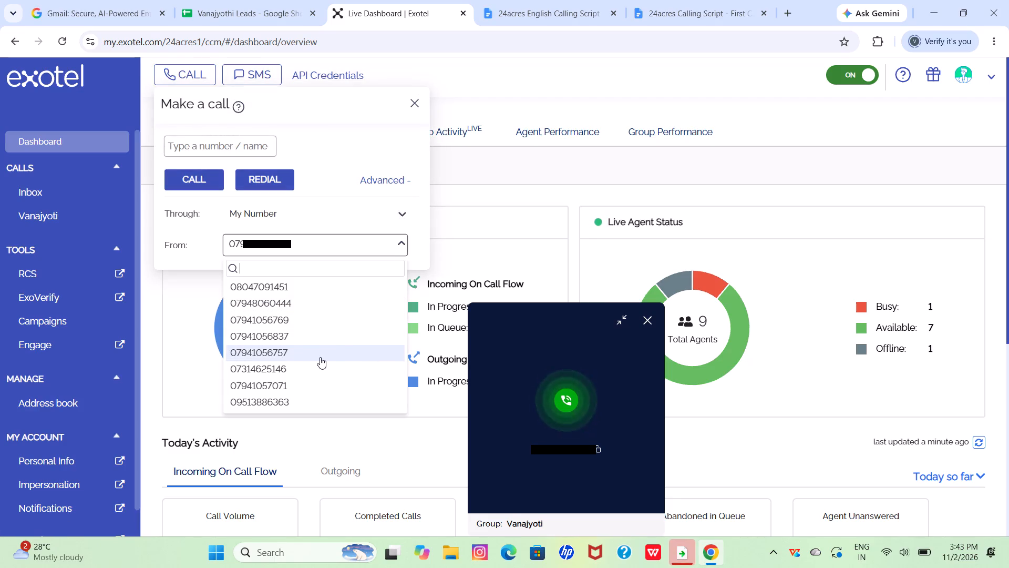
click(320, 357)
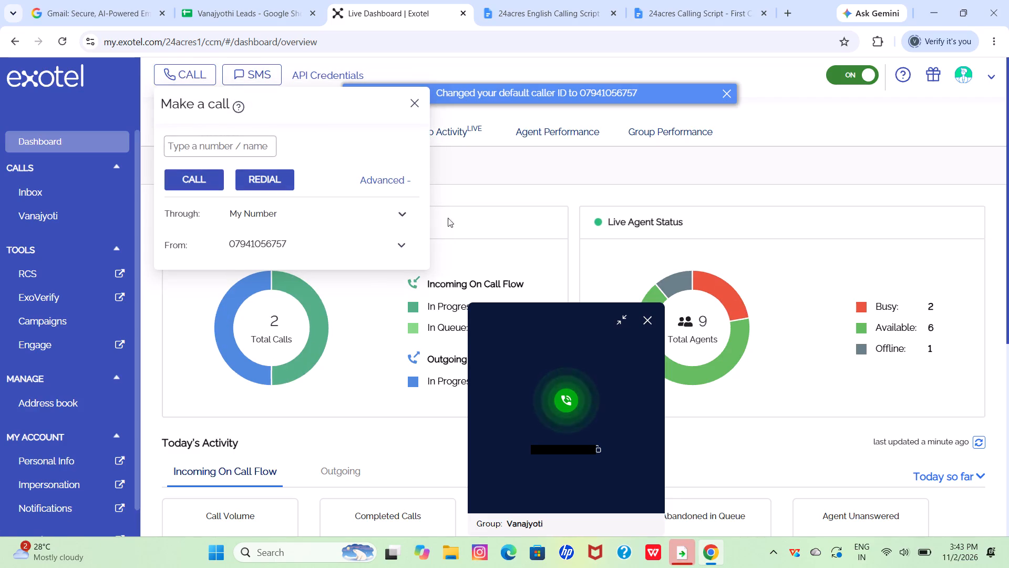
click(403, 247)
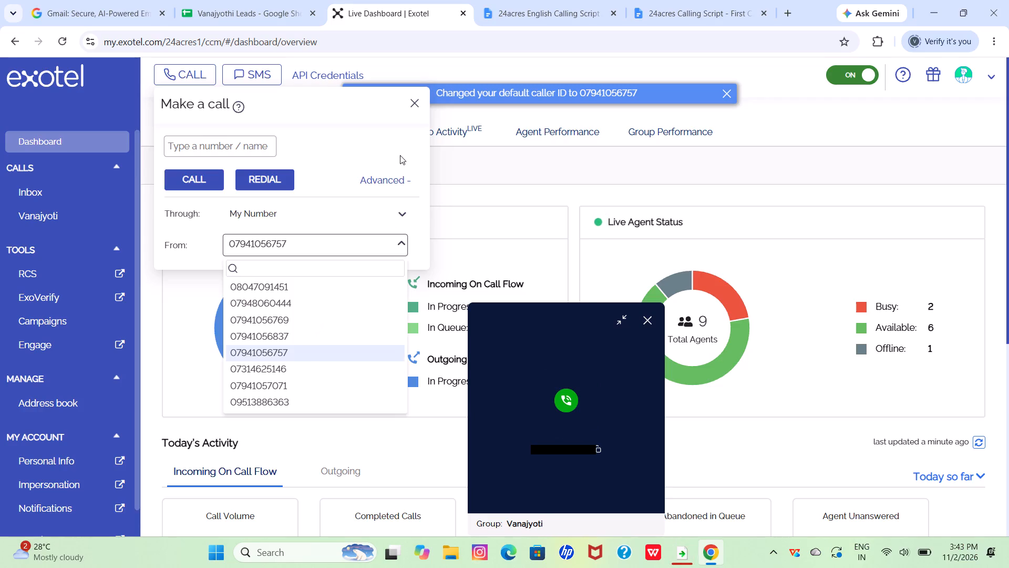
click(414, 103)
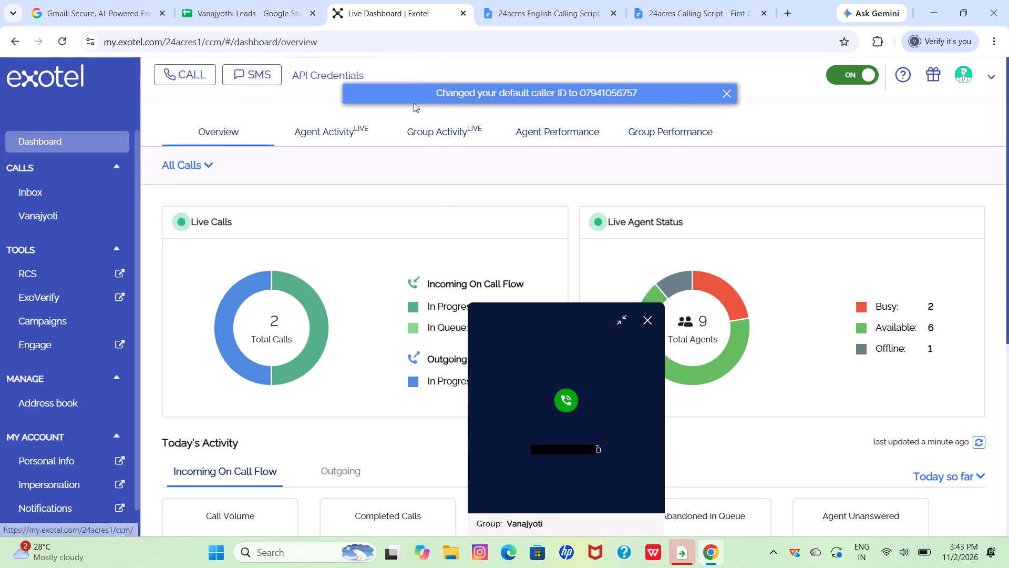
click(724, 86)
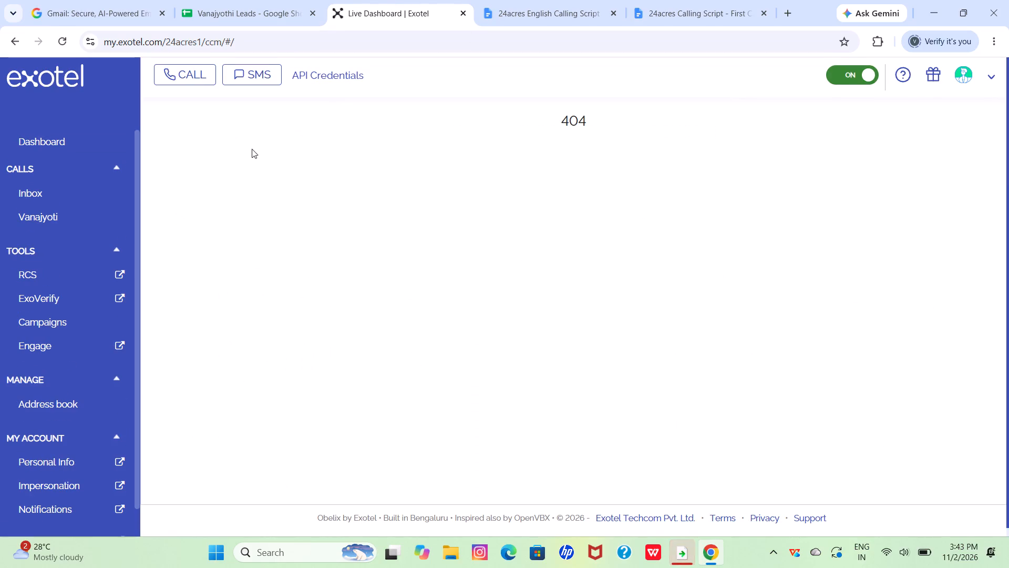
Close the Exotel dashboard page and open a new blank browser tab.
click(458, 12)
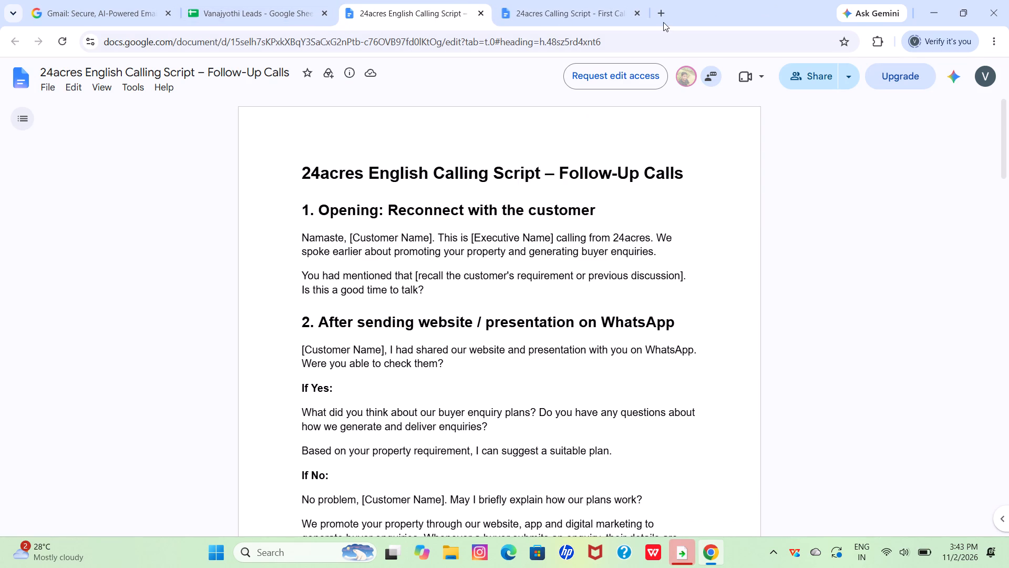
click(663, 12)
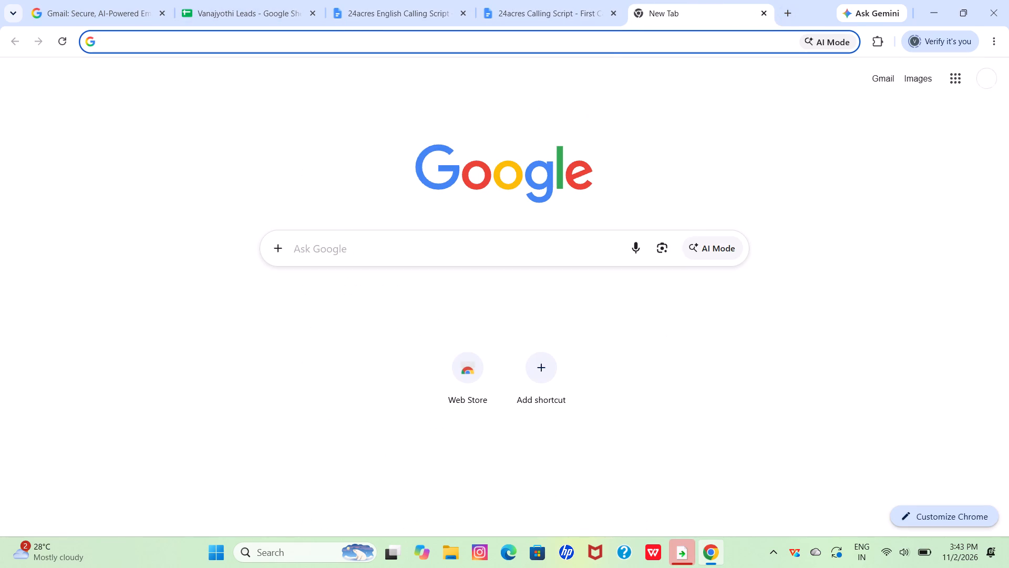
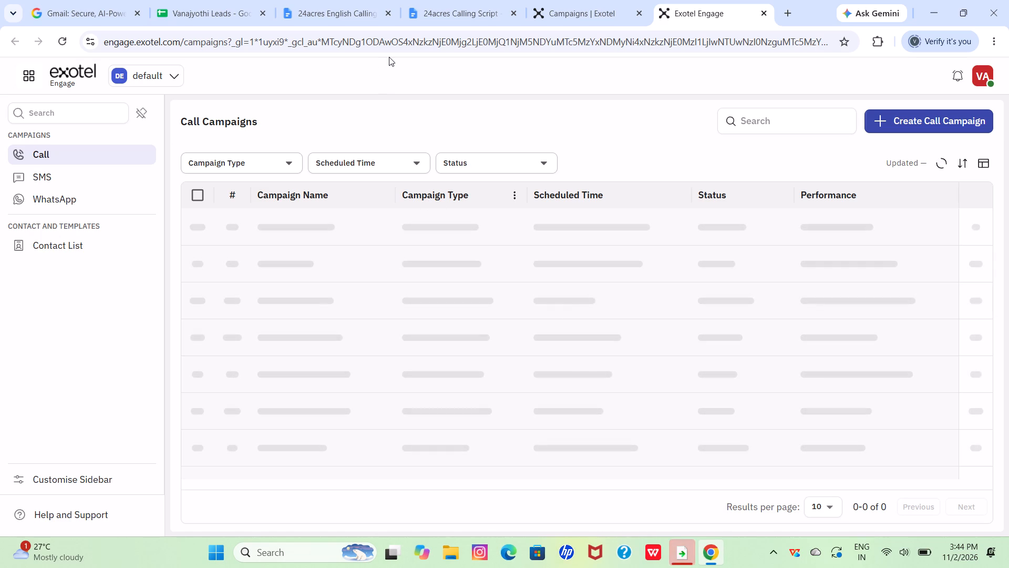
Switch to the Vanajyothi Leads sheet and look back through the earlier leads' attempts, last spoken and follow-up dates.
click(214, 0)
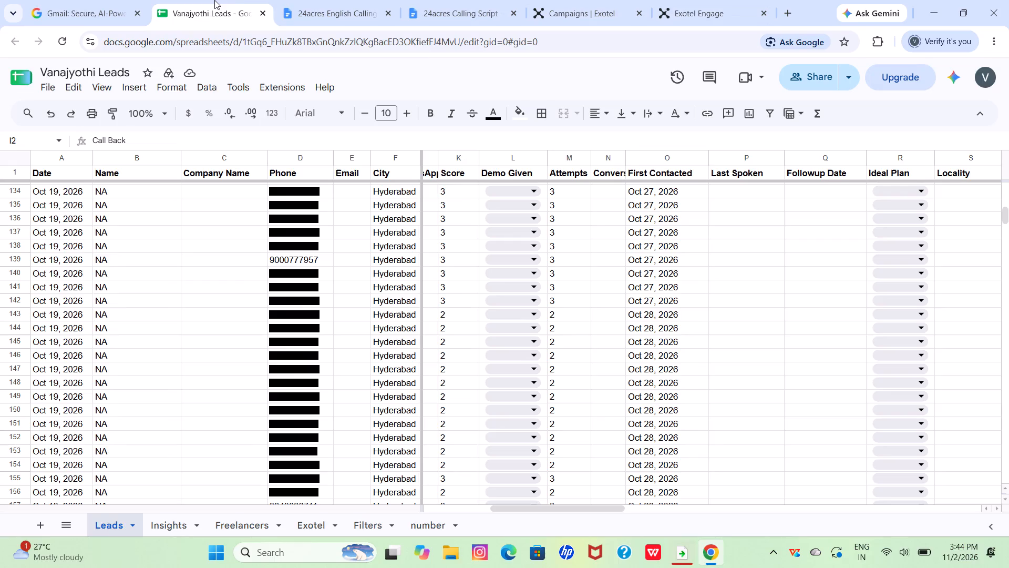
scroll(510, 333, up, 6)
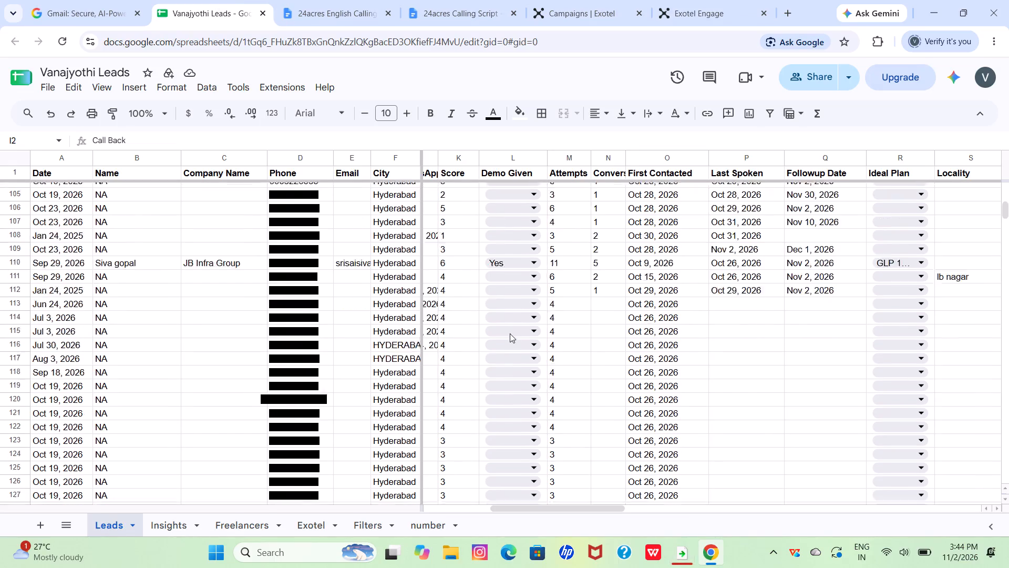
scroll(510, 333, up, 3)
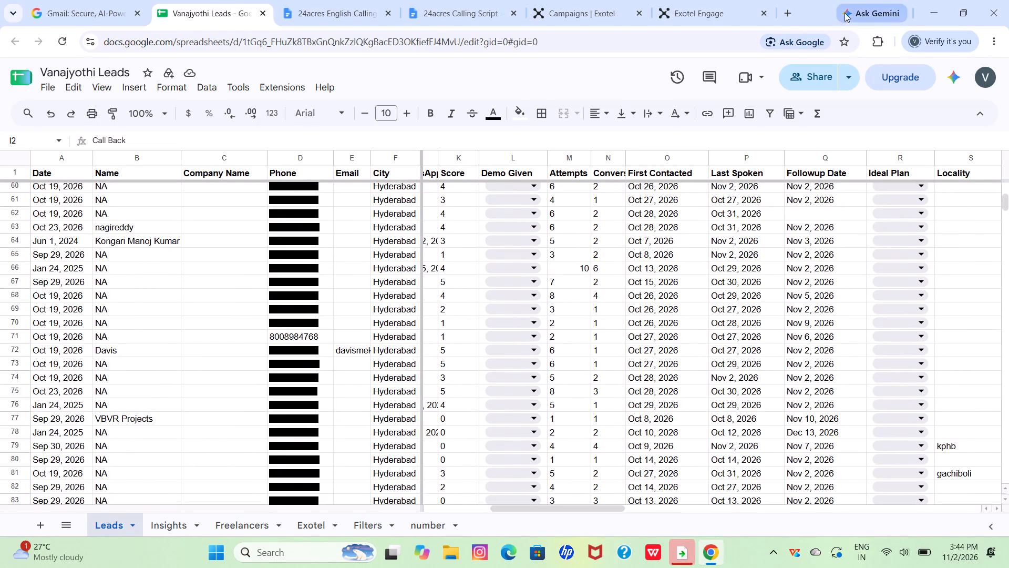
Return to the Exotel Engage Call Campaigns page, reload it, and close that page.
click(686, 0)
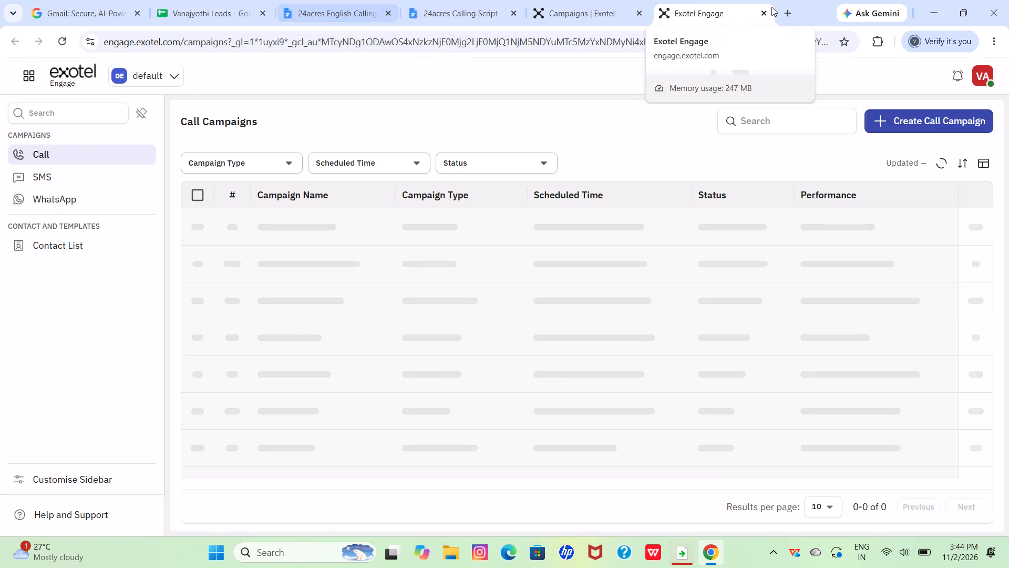
click(57, 36)
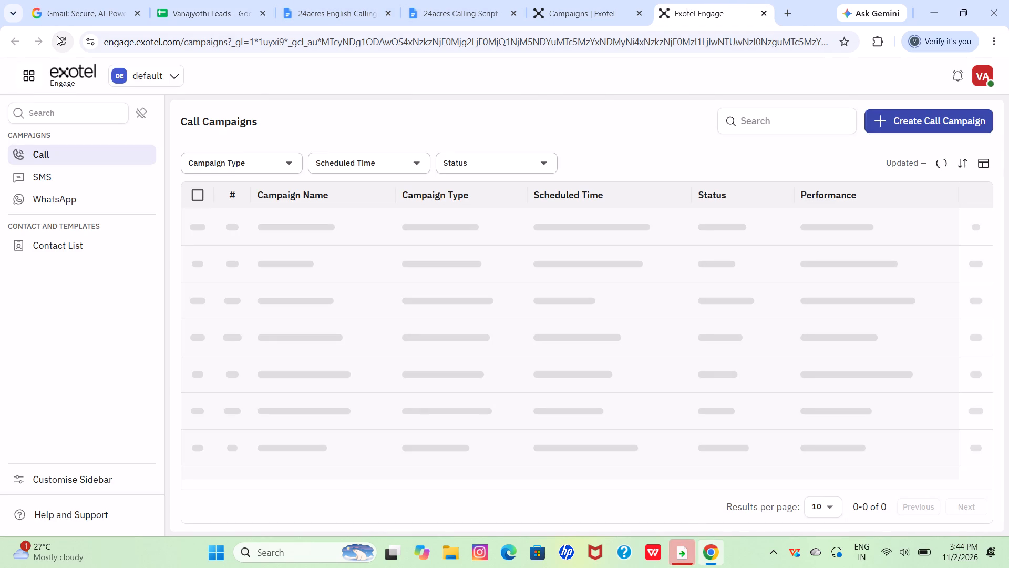
click(767, 14)
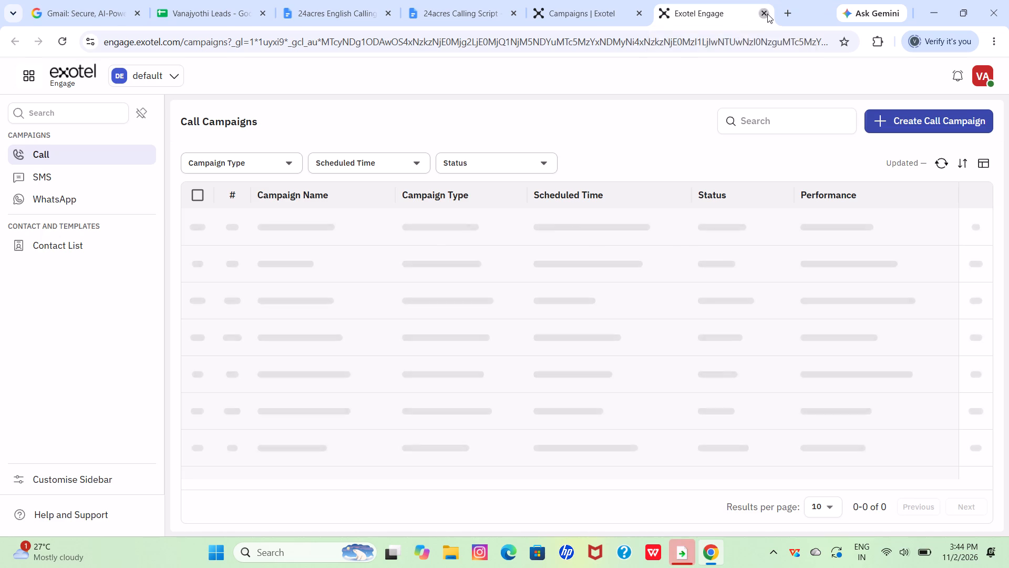
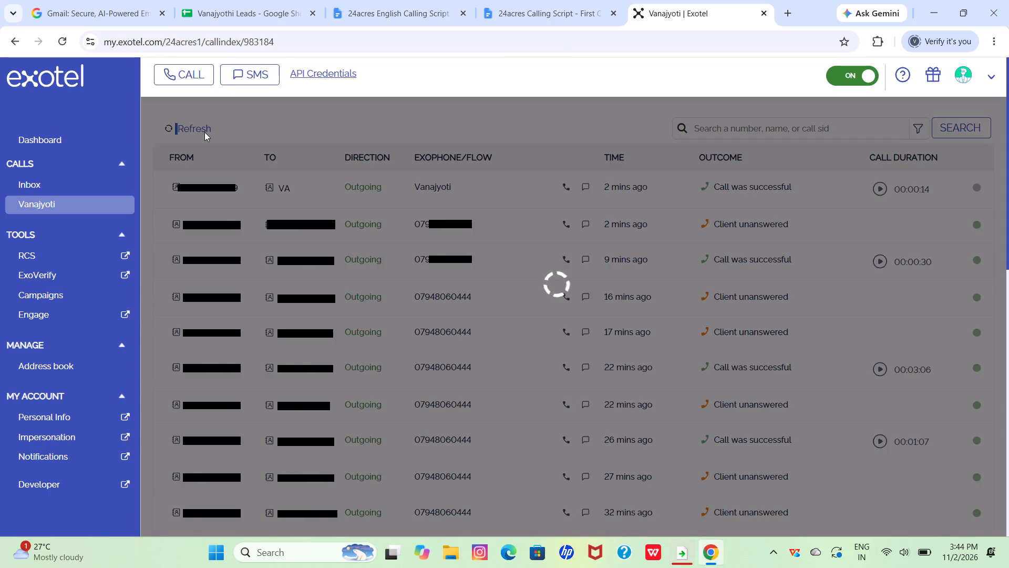
Check the available caller IDs in the advanced options for making a call, and close the call form.
click(200, 87)
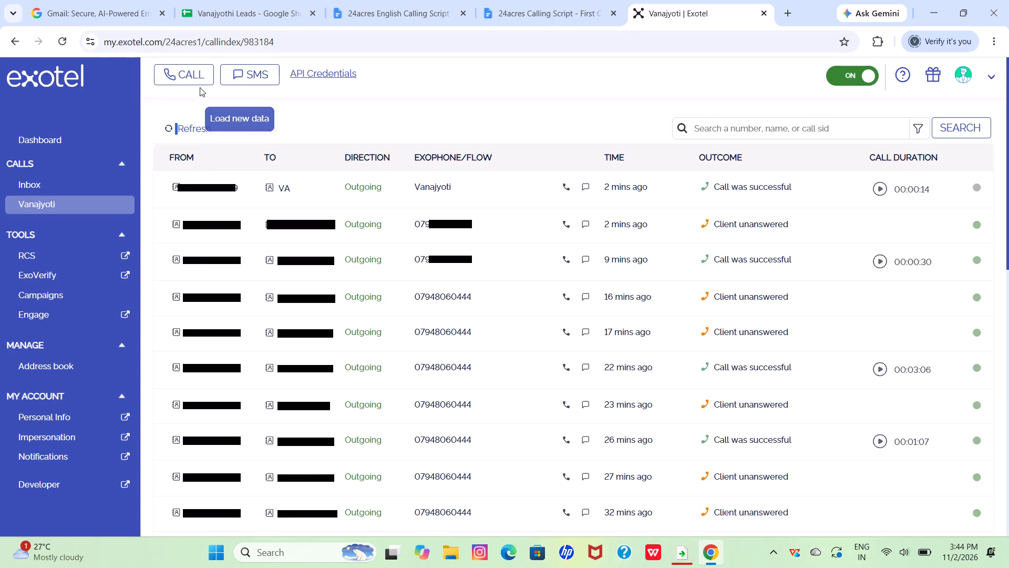
click(199, 77)
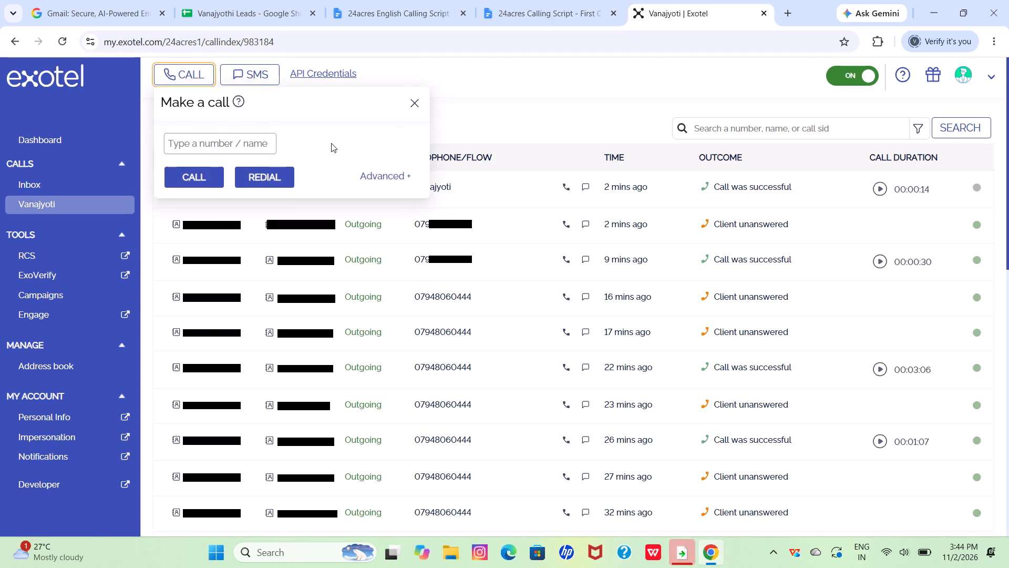
click(373, 171)
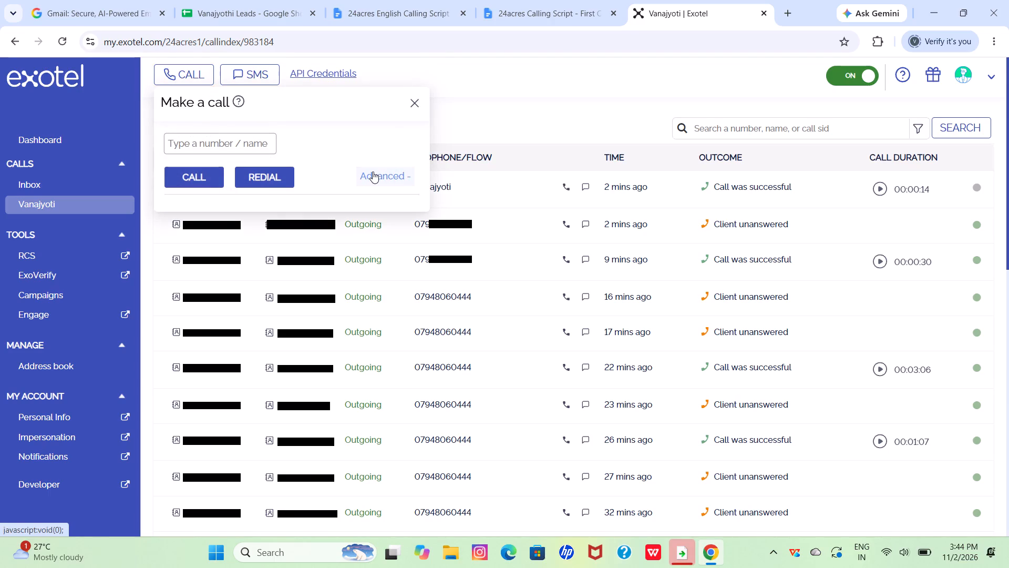
drag(410, 235, 403, 237)
click(403, 237)
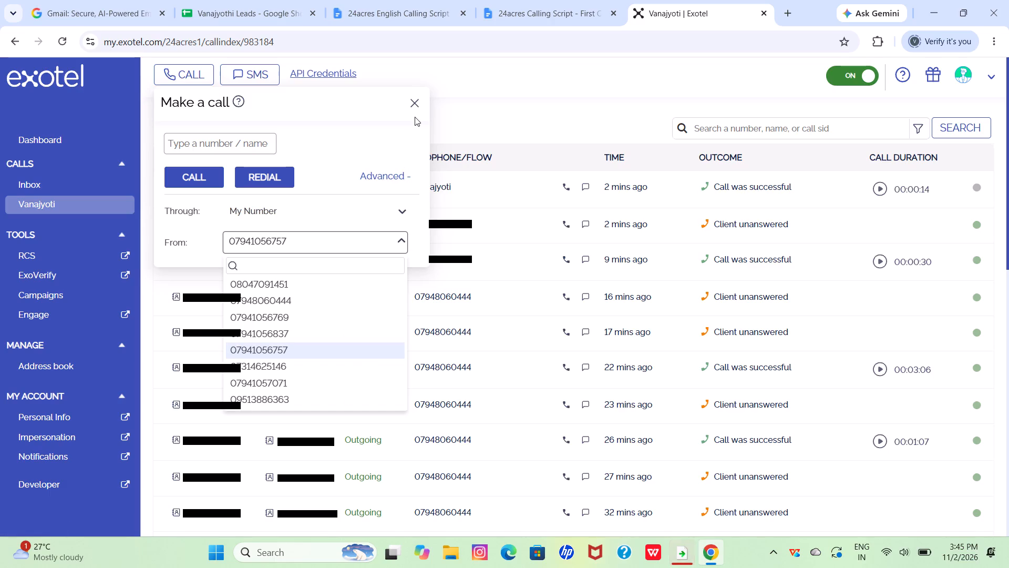
click(408, 100)
In the Vanajyothi Leads sheet, add a filter and show only leads whose Status is Never Answered.
click(287, 14)
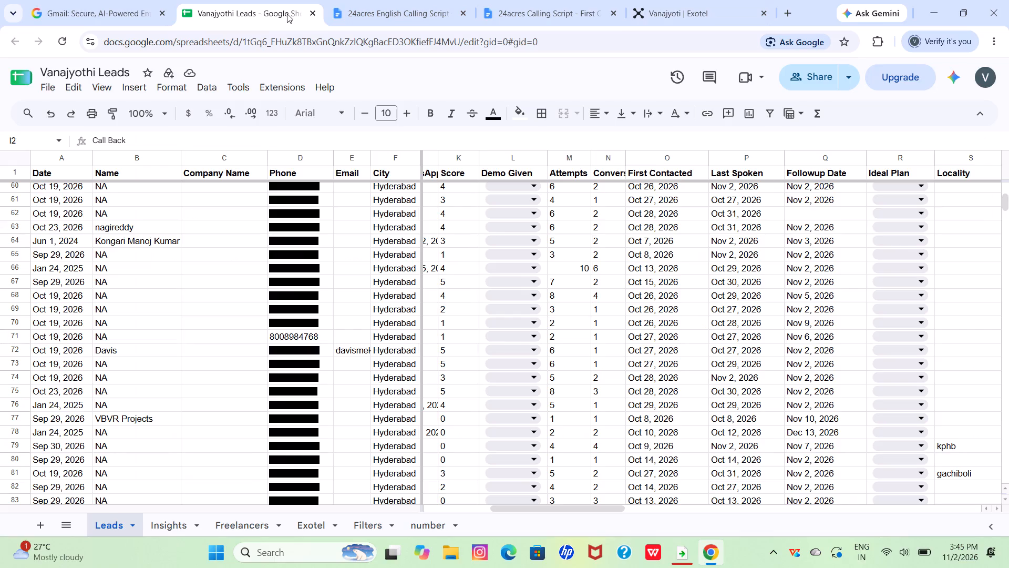
scroll(426, 315, up, 5)
scroll(486, 197, up, 6)
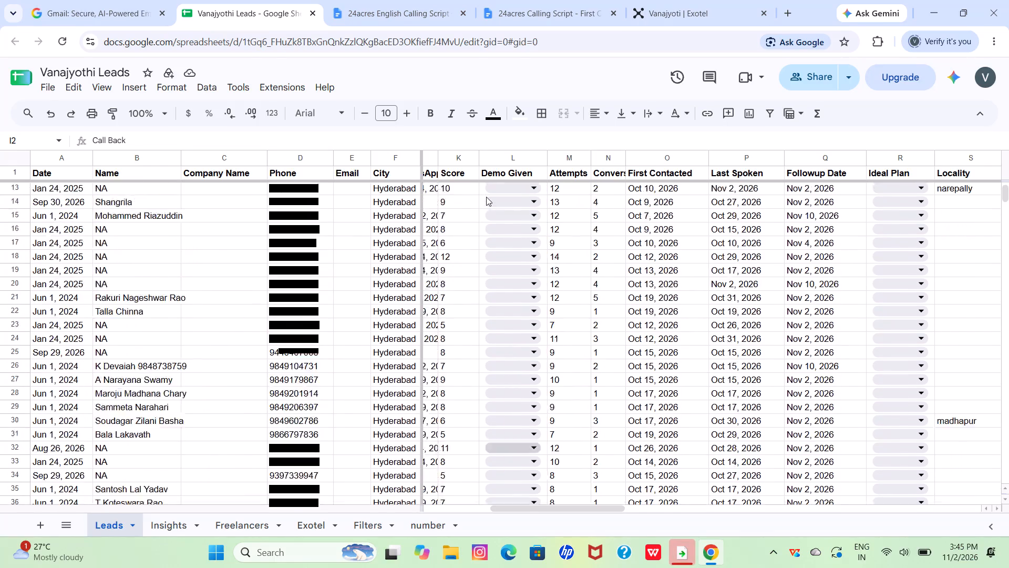
scroll(486, 197, up, 1)
click(770, 109)
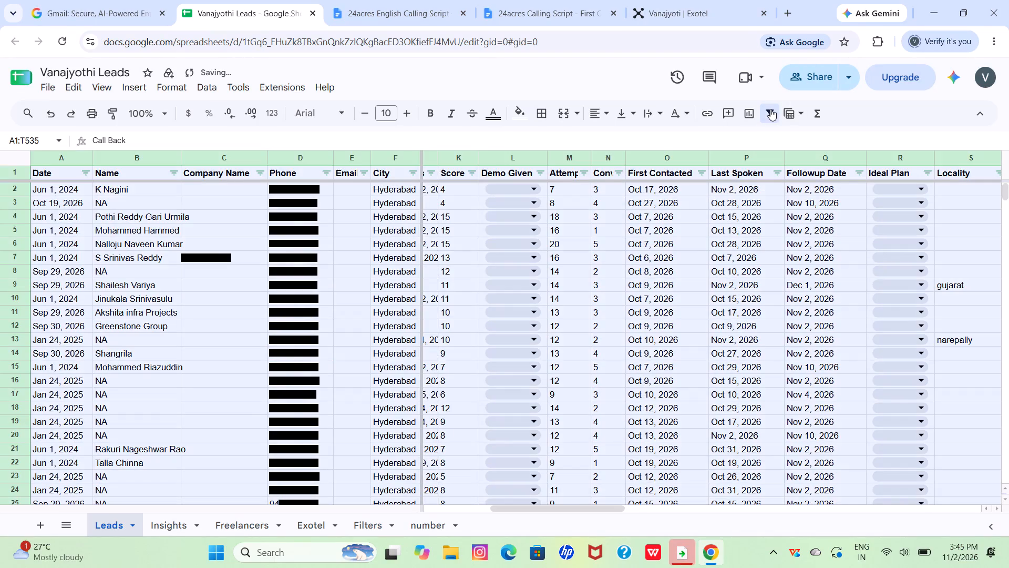
scroll(567, 195, right, 4)
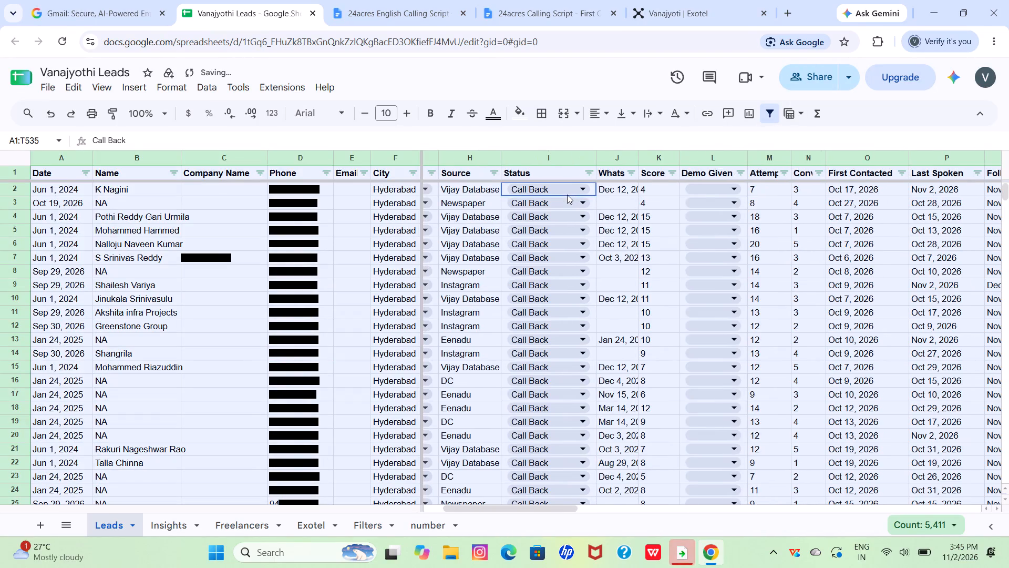
click(592, 177)
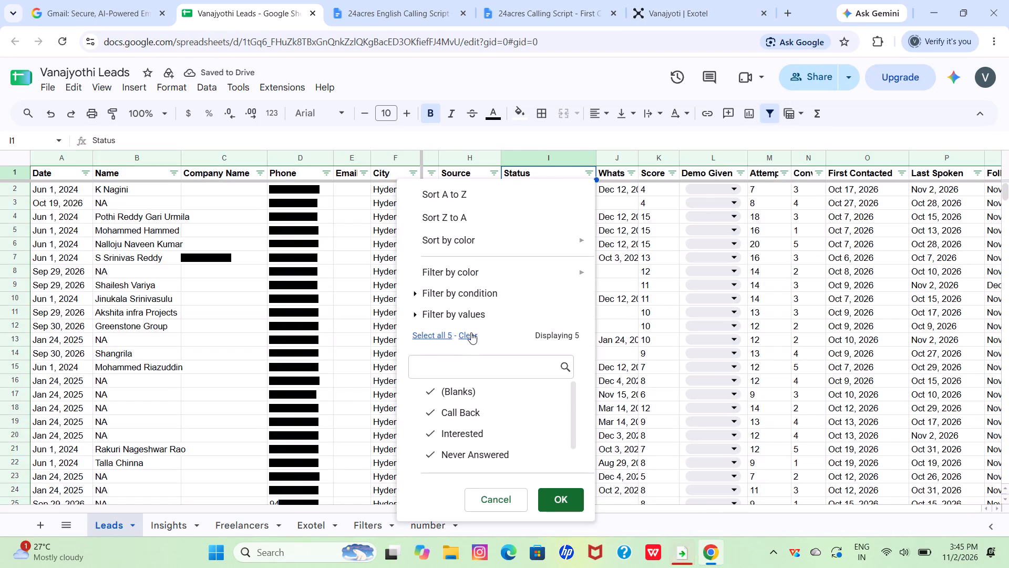
click(471, 332)
click(463, 453)
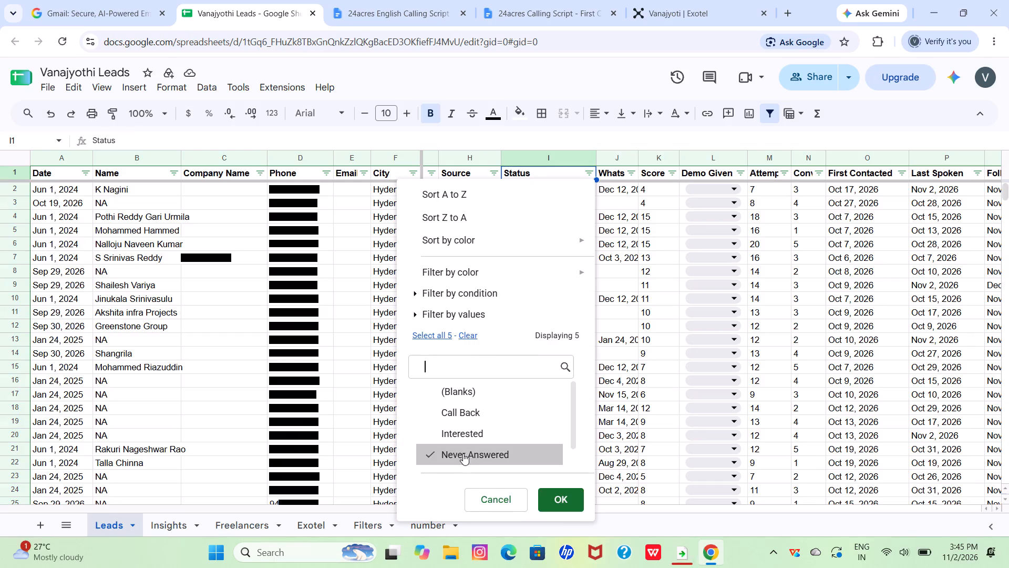
click(560, 495)
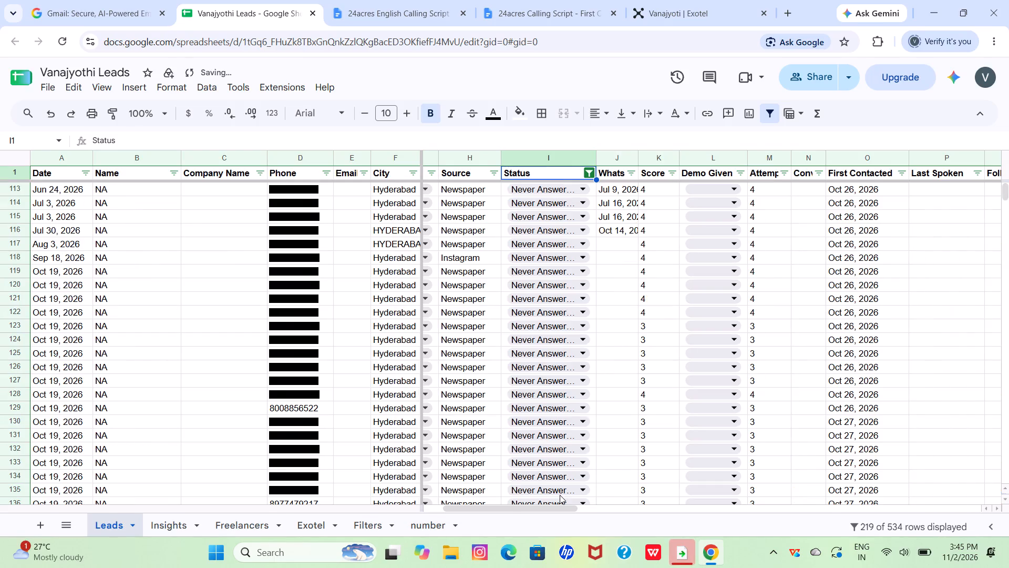
Copy the phone number of the last filtered lead, Propthy Reality, in row 332.
scroll(560, 495, down, 8)
scroll(560, 495, right, 4)
scroll(560, 495, down, 2)
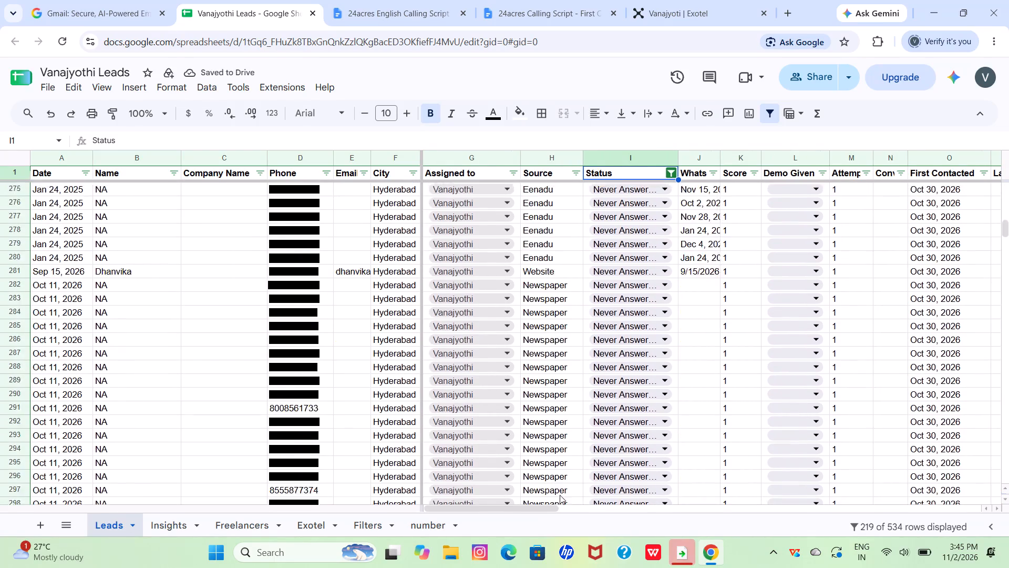
scroll(560, 495, down, 5)
scroll(560, 495, up, 5)
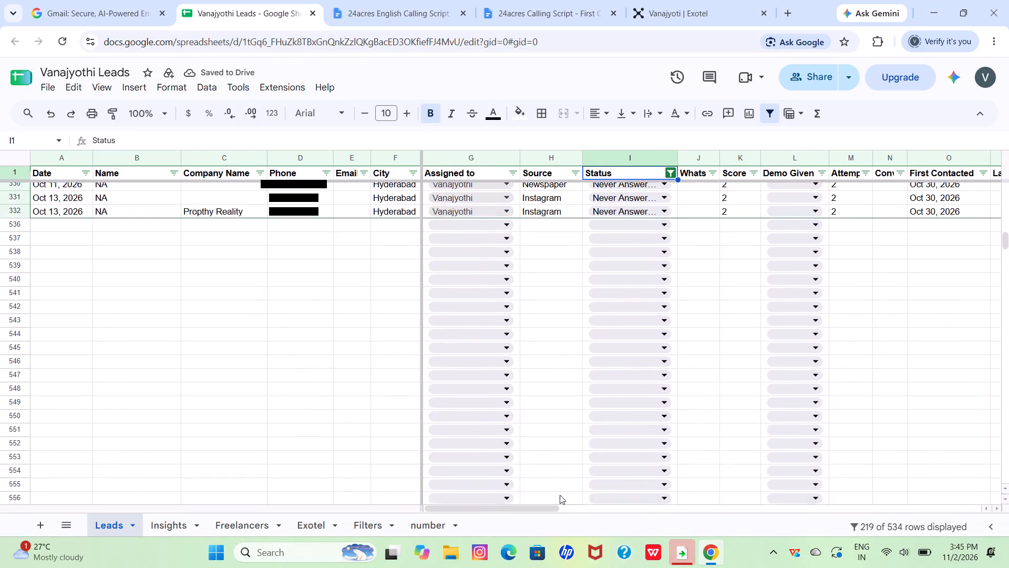
scroll(560, 495, up, 3)
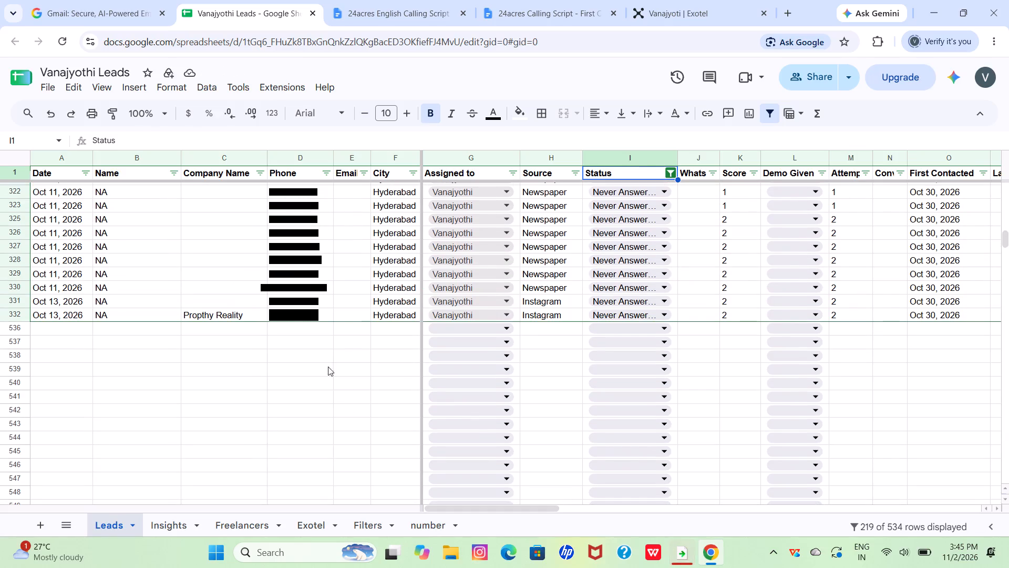
click(302, 316)
key(ctrl+c)
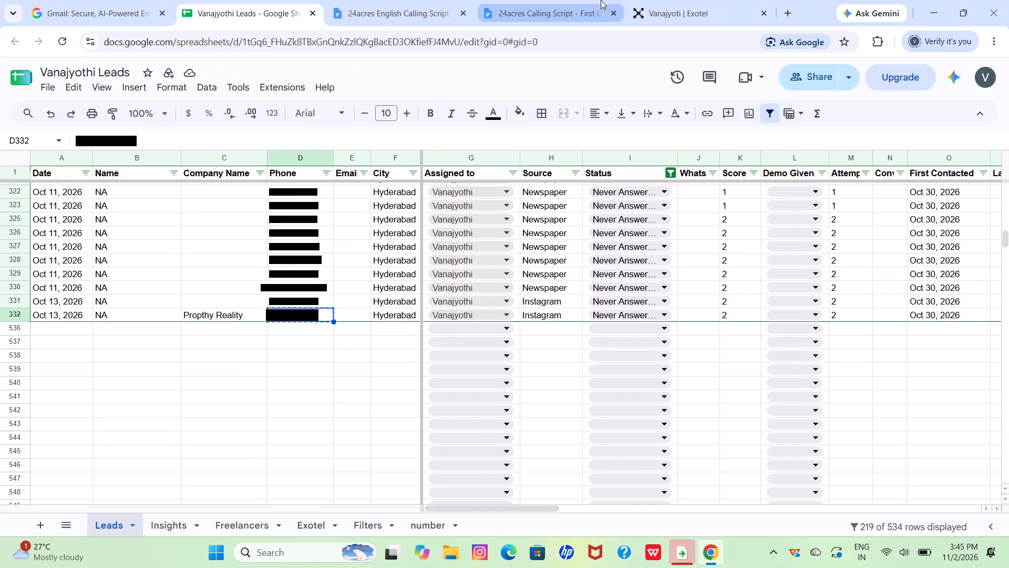
In Exotel, call the Propthy Reality lead at the copied number using the current caller ID.
click(687, 0)
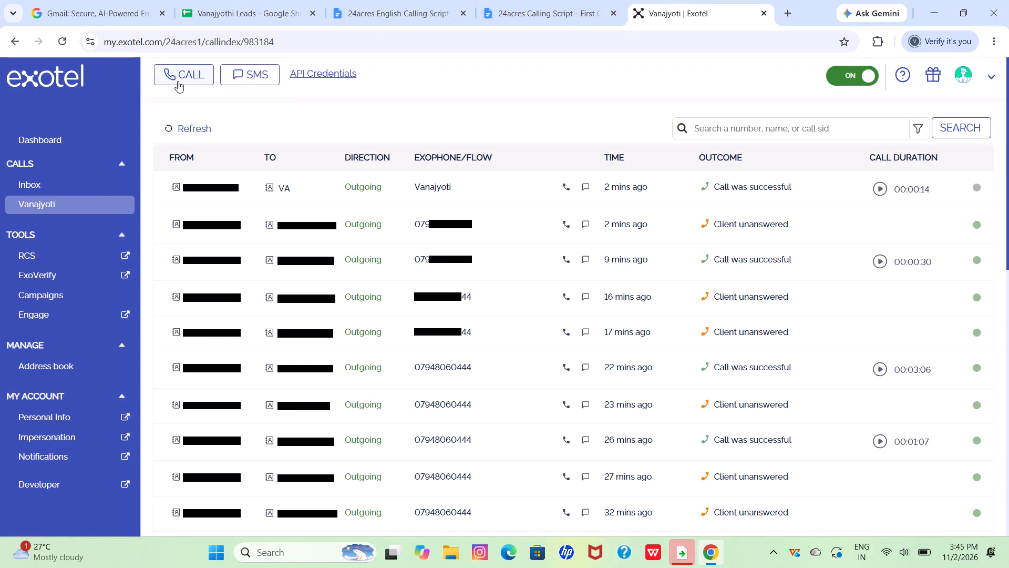
click(178, 81)
click(201, 136)
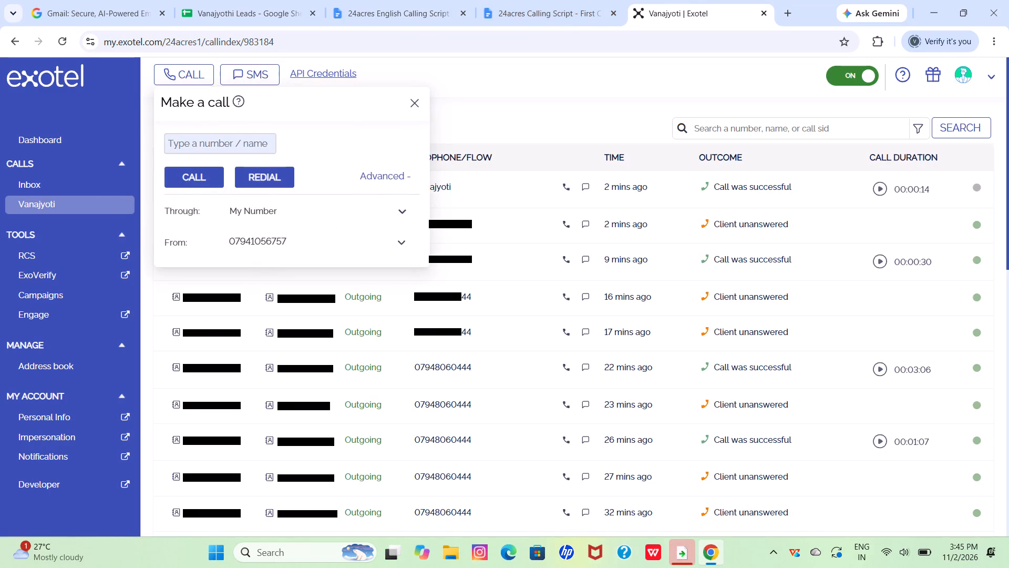
key(ctrl+v)
click(193, 171)
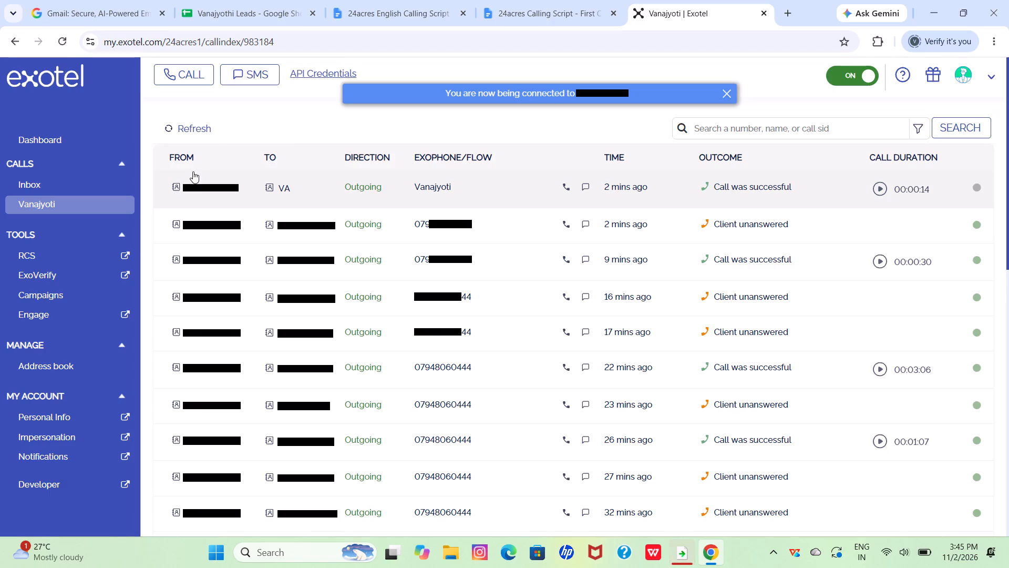
Change the caller ID to the number ending 0444 and call the Propthy Reality lead's copied number again.
click(196, 69)
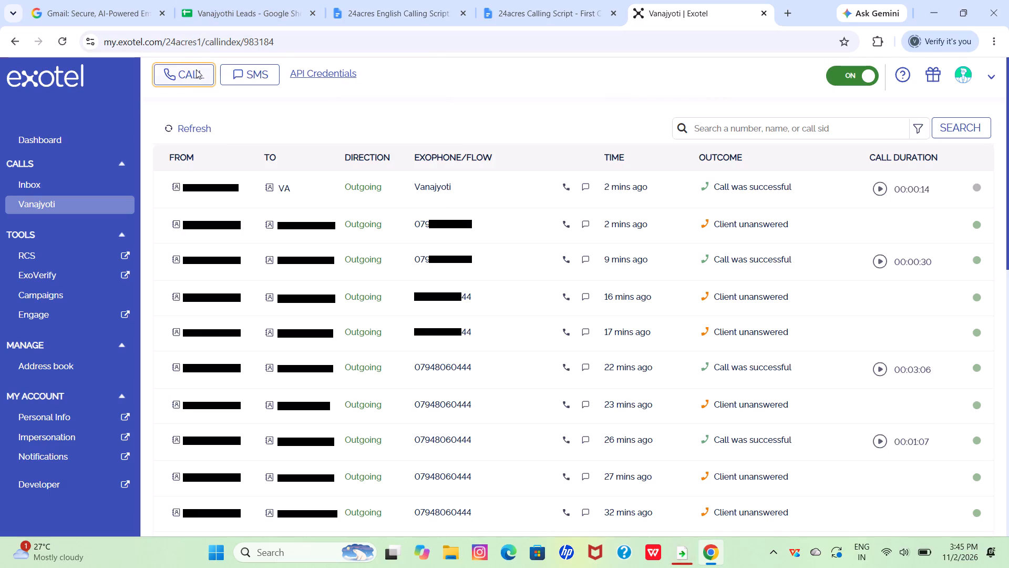
click(398, 238)
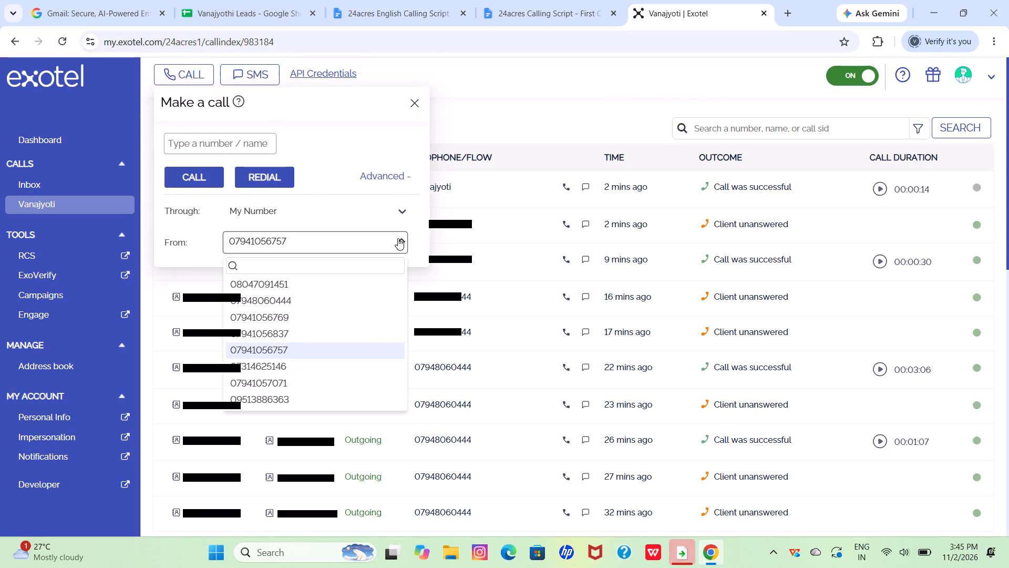
click(296, 302)
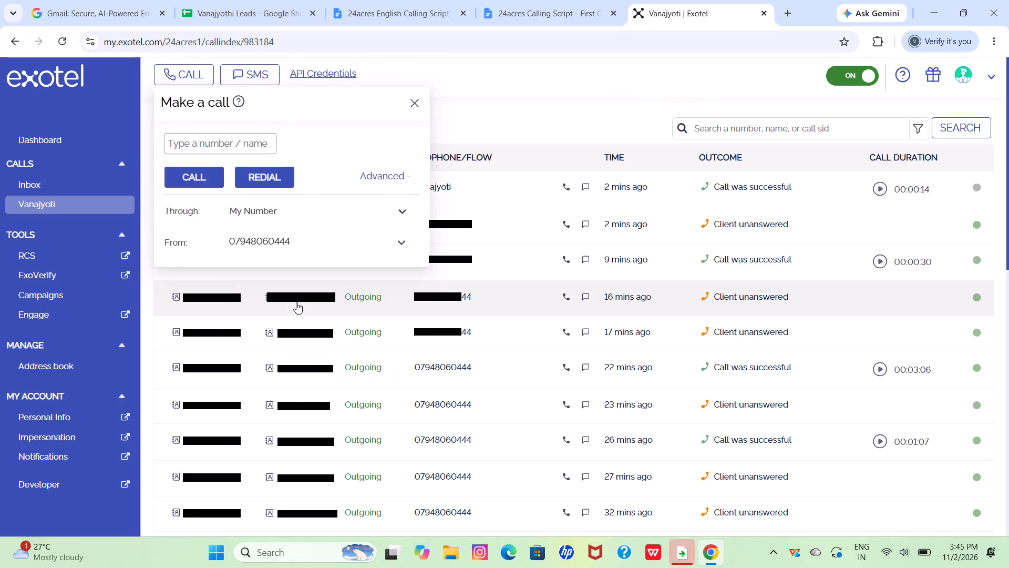
click(223, 143)
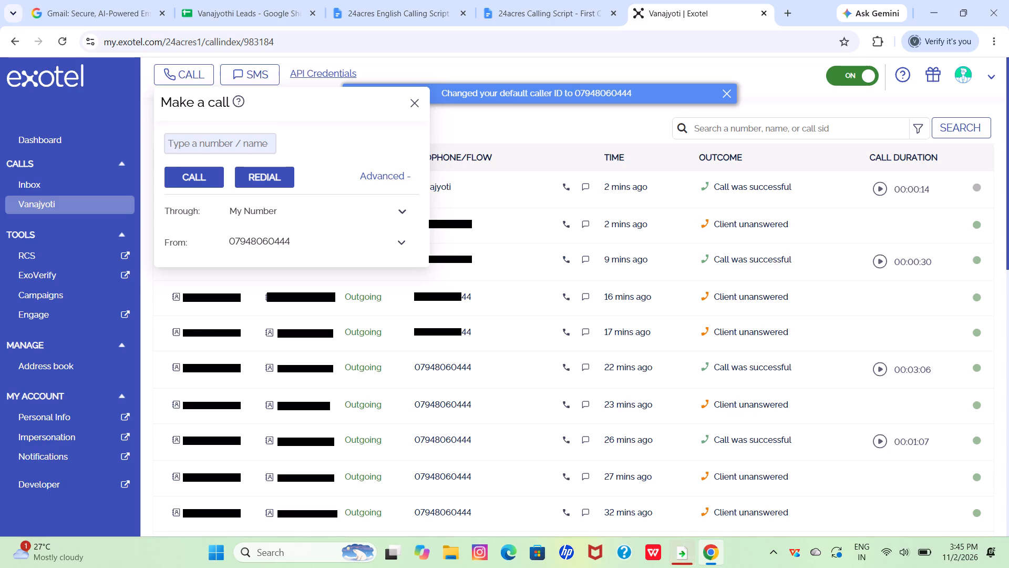
click(222, 145)
key(ctrl+v)
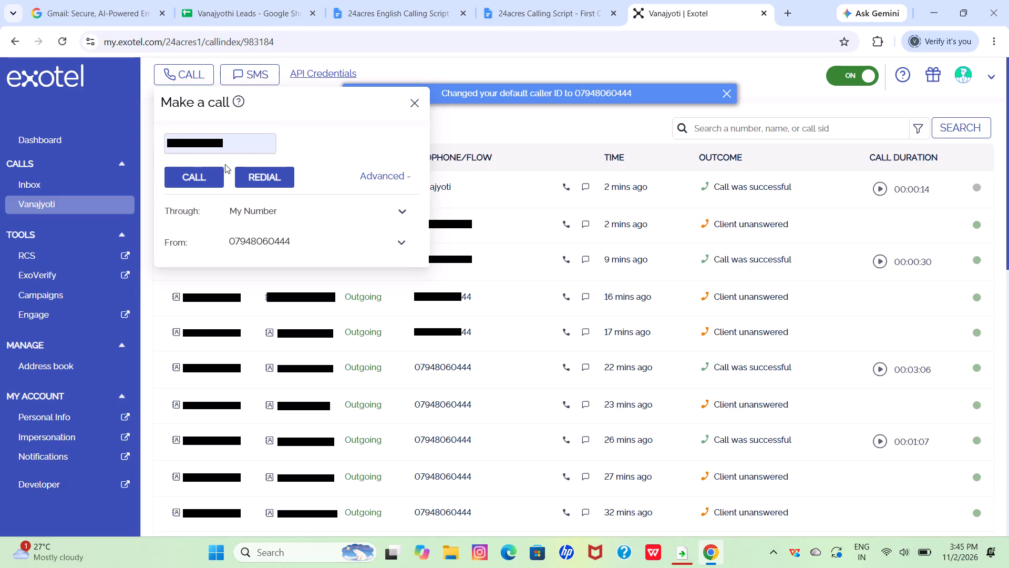
click(203, 168)
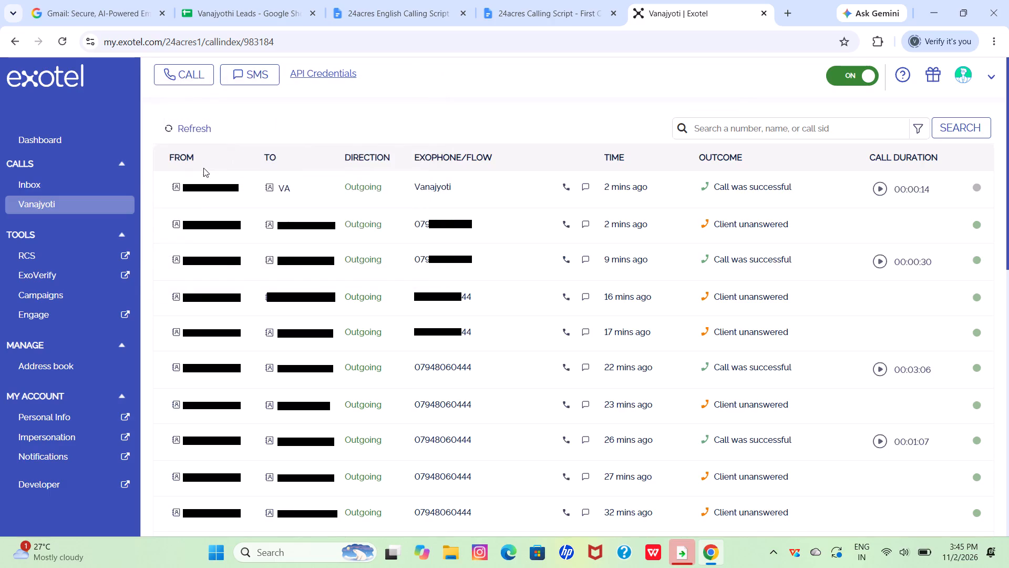
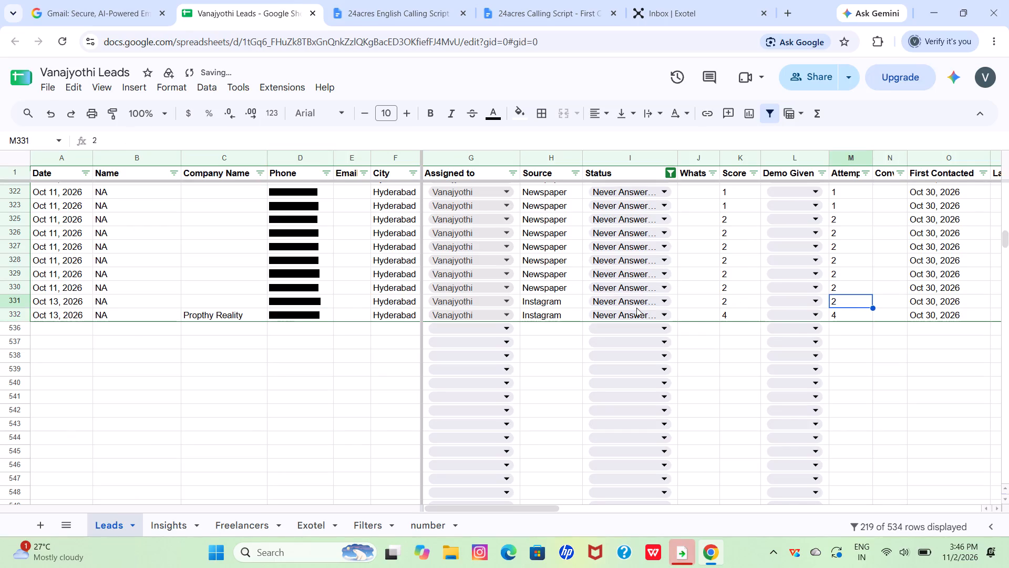
Reset the filter on the Leads sheet and show only leads whose Status is blank.
click(318, 304)
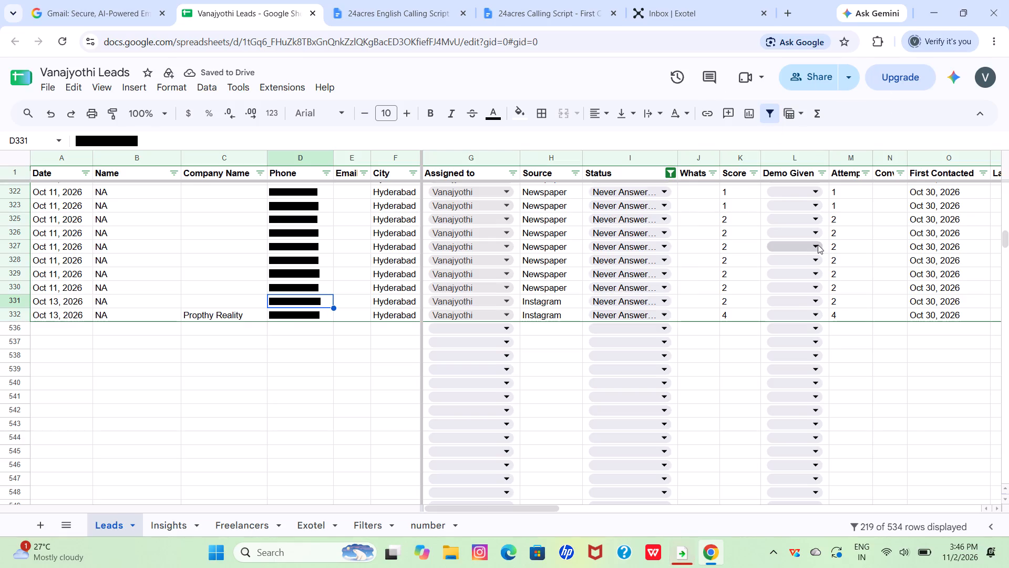
click(772, 116)
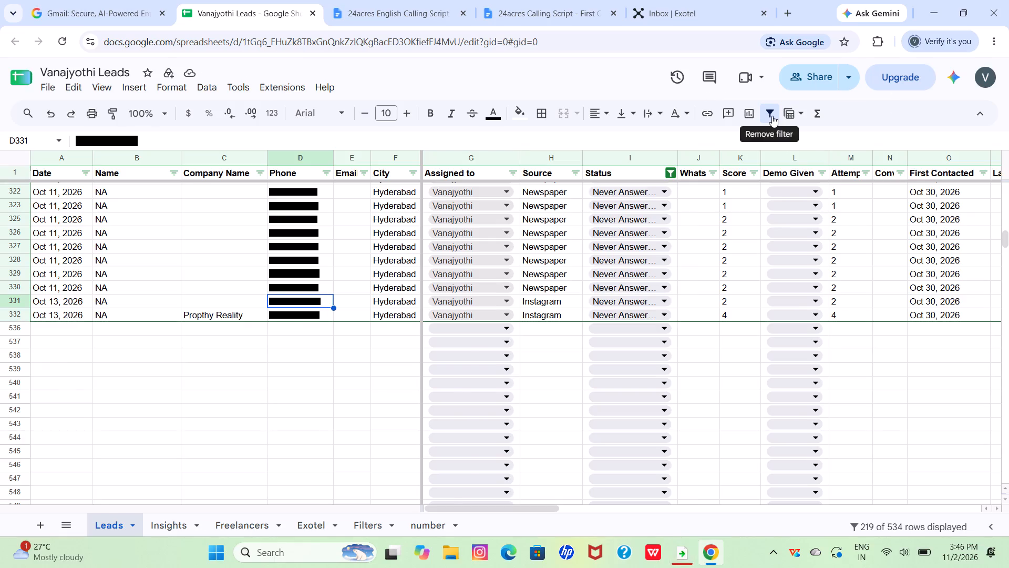
click(766, 115)
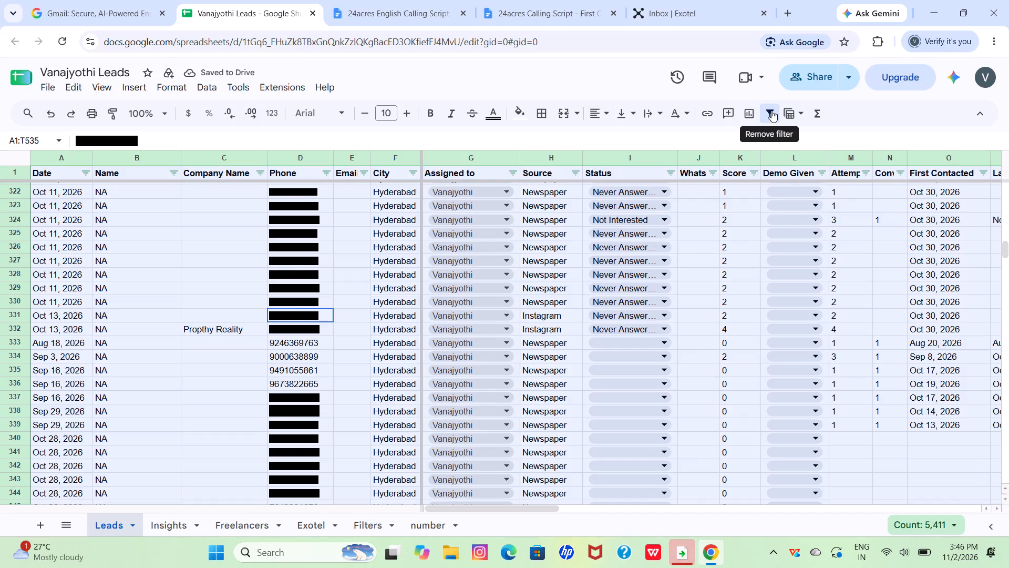
click(670, 176)
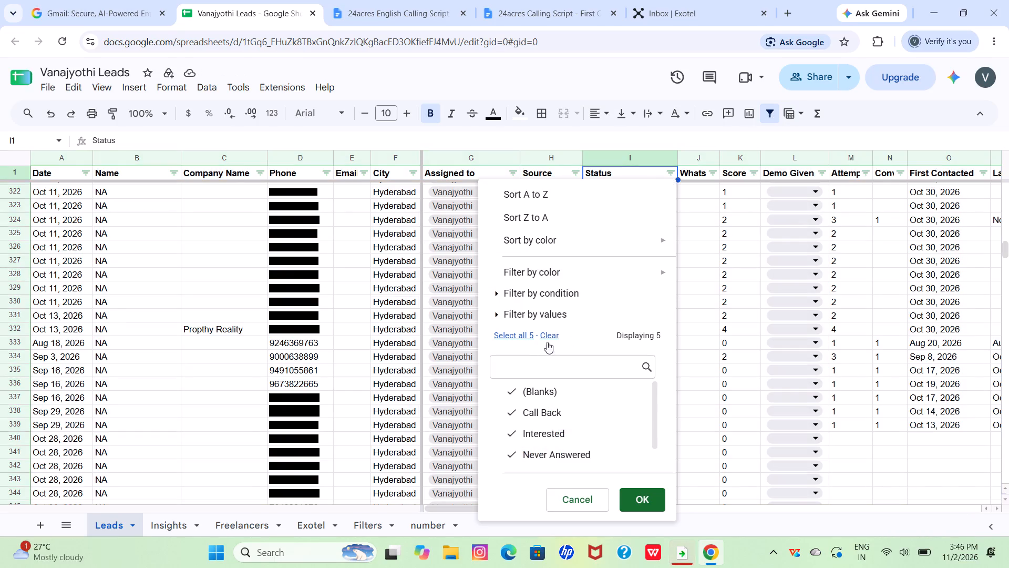
click(544, 334)
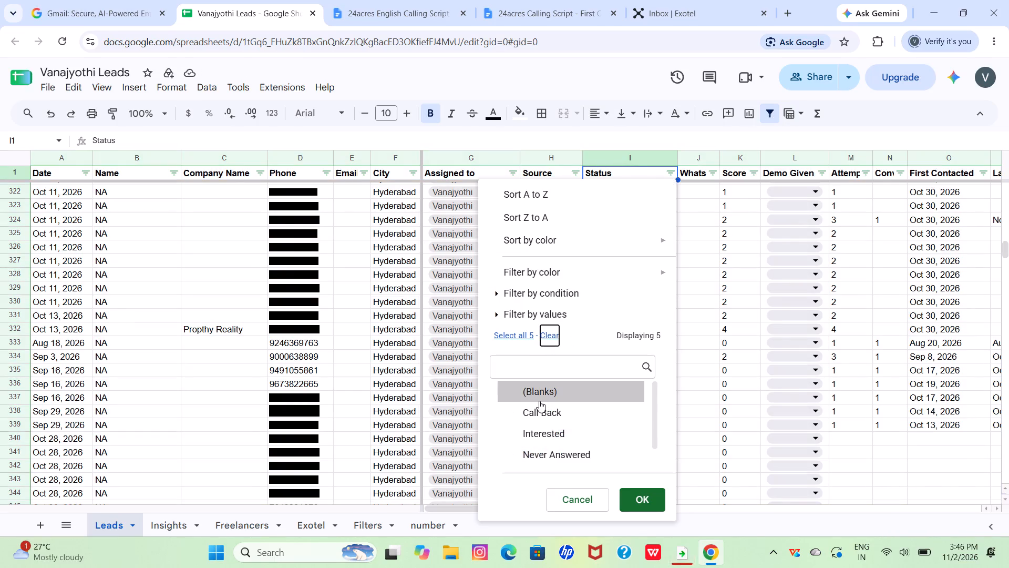
click(539, 401)
click(652, 495)
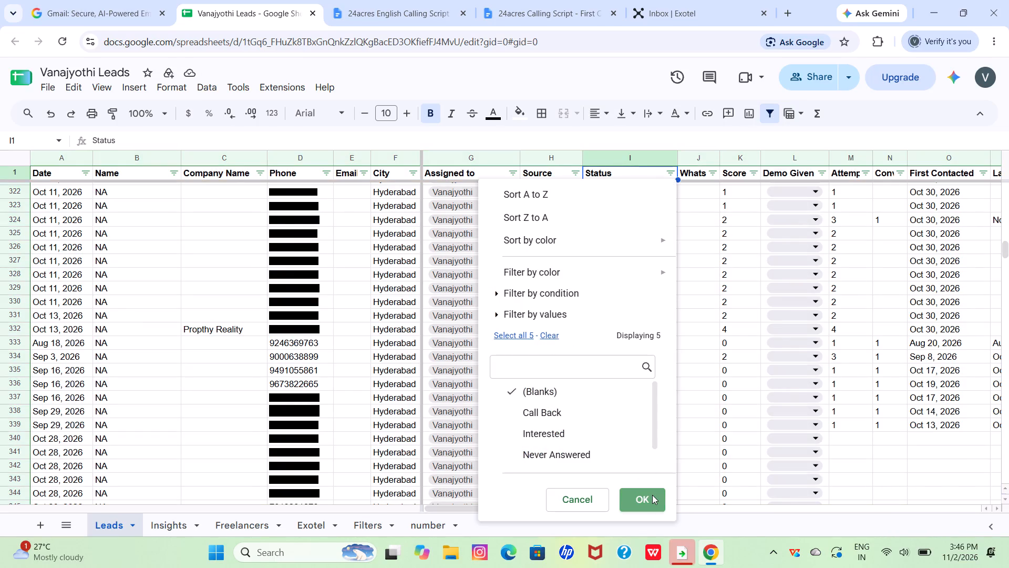
Copy the phone number of the first lead with a blank Status, dated Aug 18, 2026, in row 333.
scroll(652, 495, up, 4)
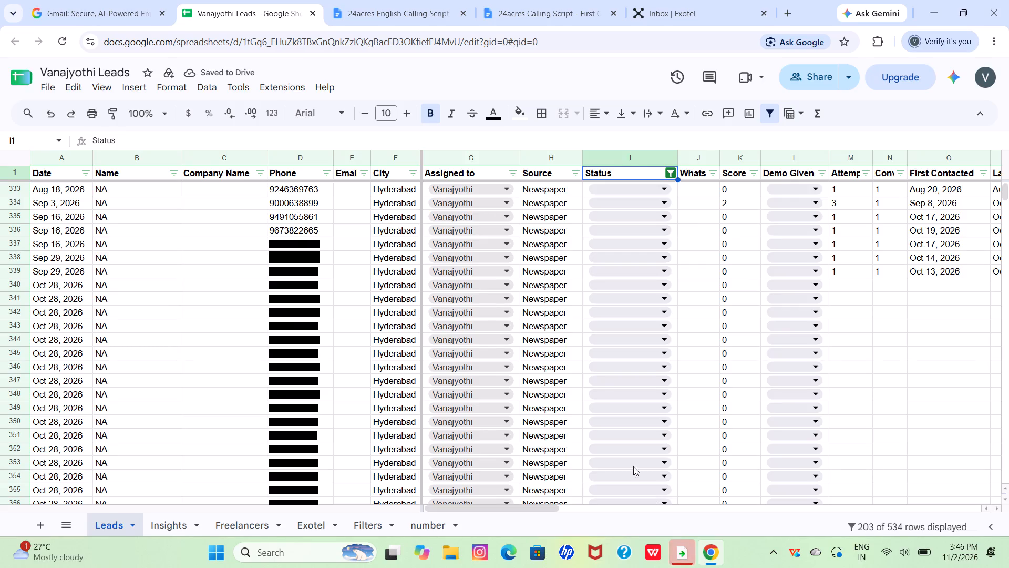
click(311, 188)
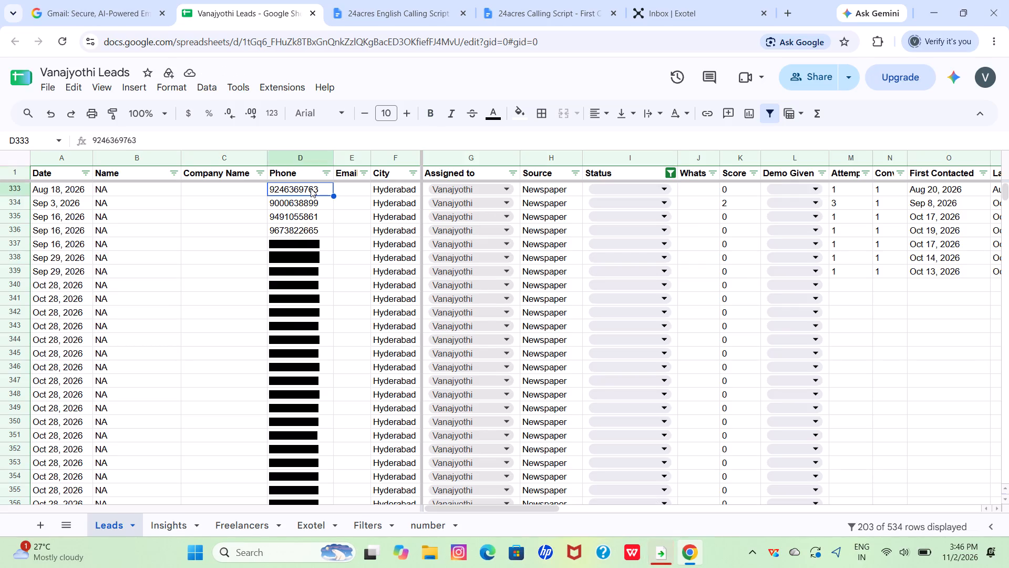
key(ctrl+c)
Switch to the 24acres English Calling Script – Follow-Up Calls document.
click(423, 1)
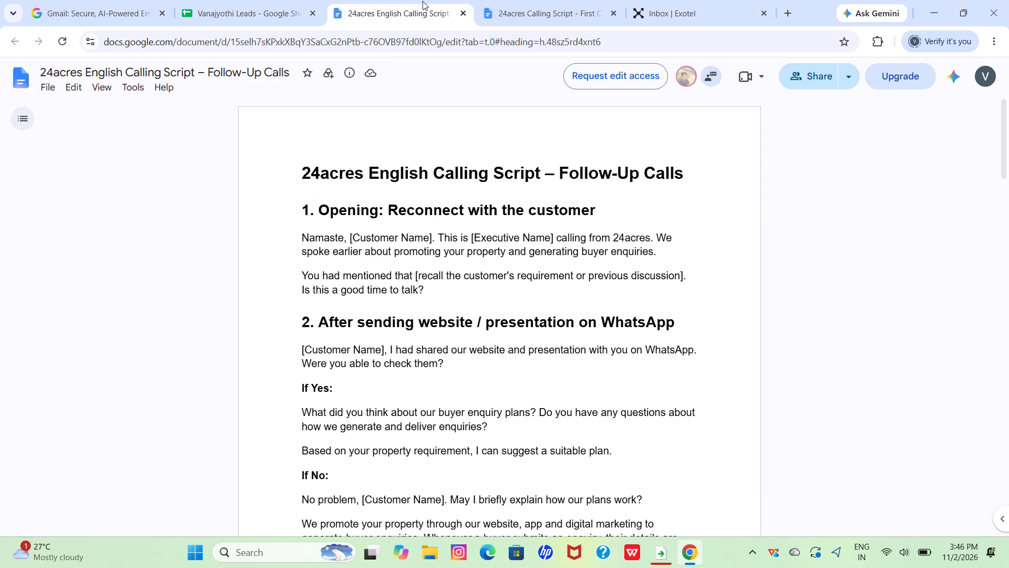
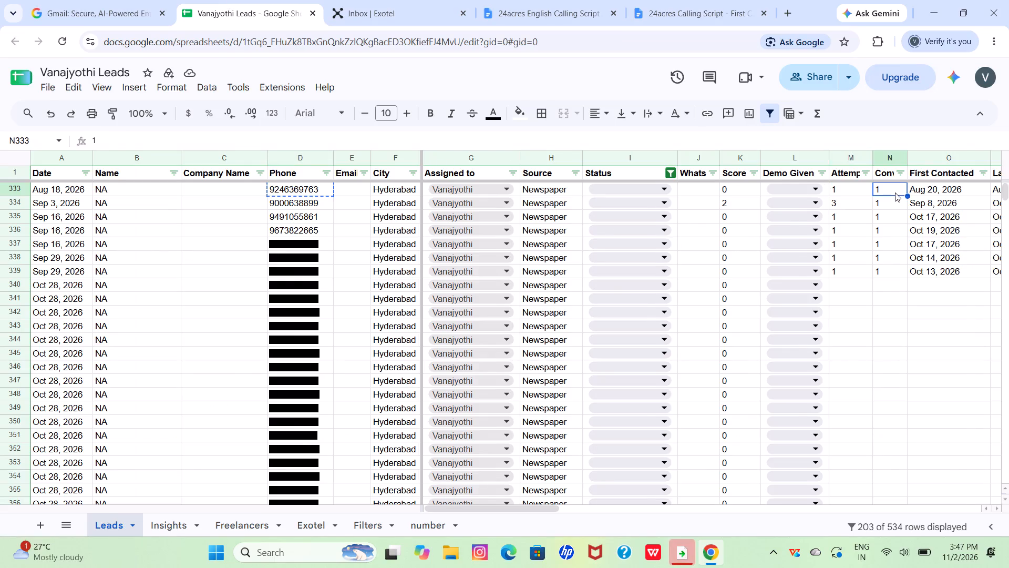
Set the First Contacted date of the lead in row 333 to Nov 2, 2026.
scroll(892, 192, left, 3)
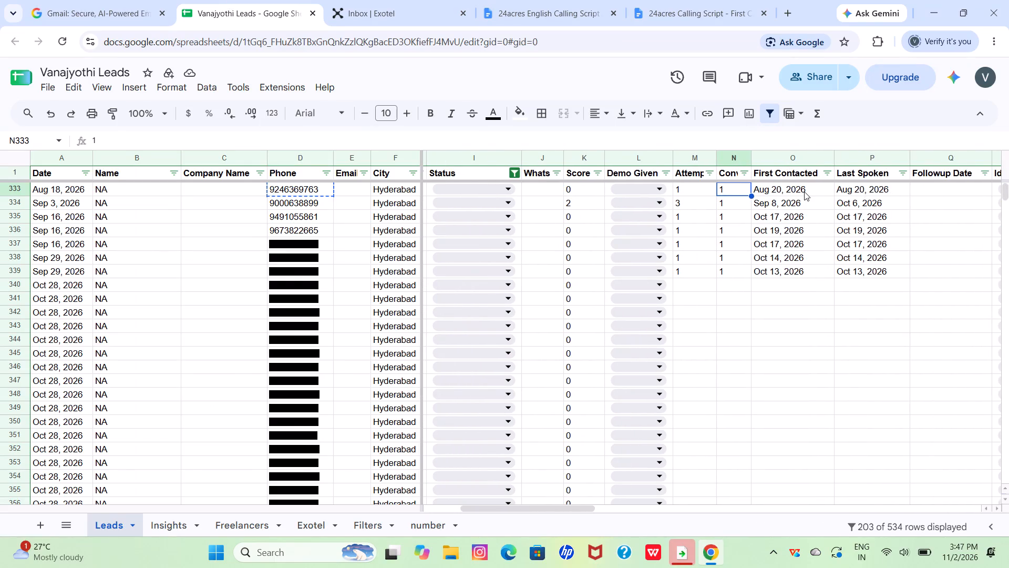
scroll(804, 191, left, 7)
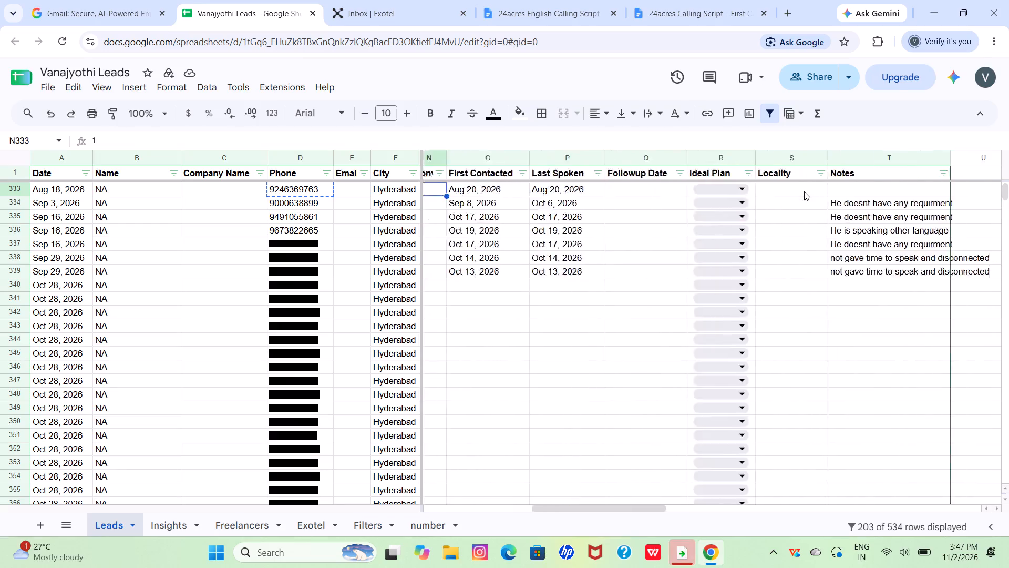
scroll(804, 191, left, 1)
scroll(804, 191, right, 5)
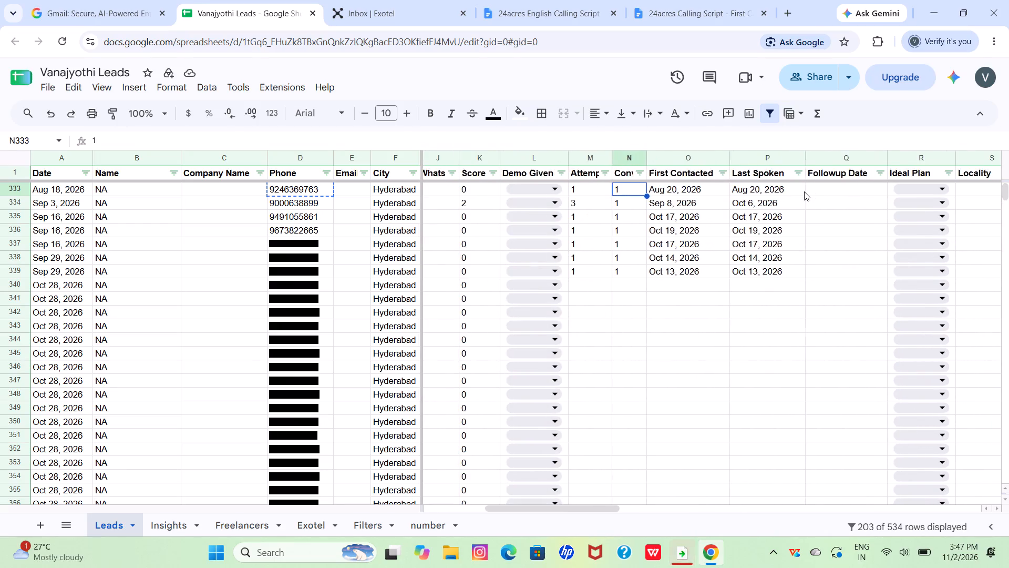
scroll(804, 191, right, 1)
double_click(681, 196)
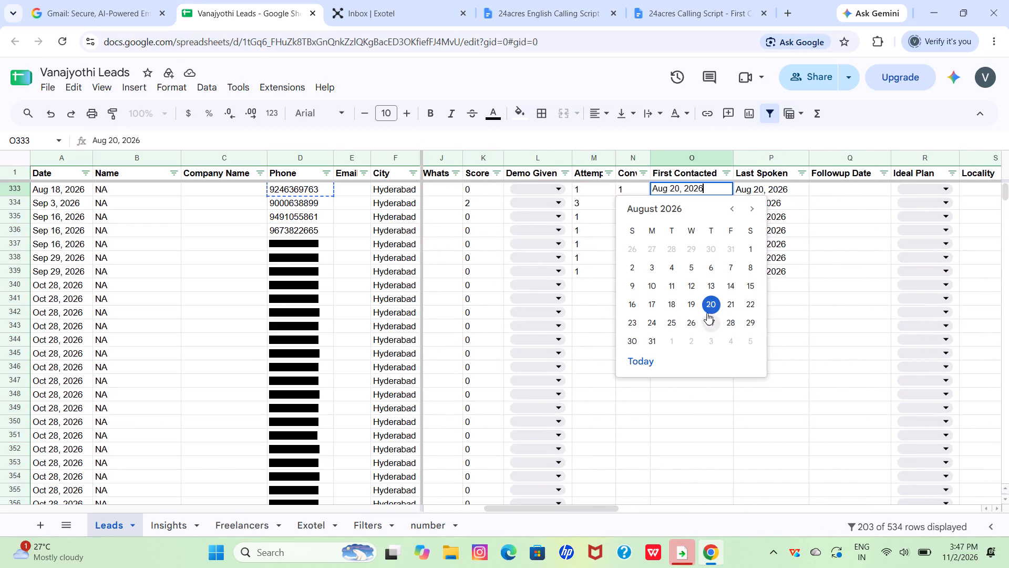
click(675, 341)
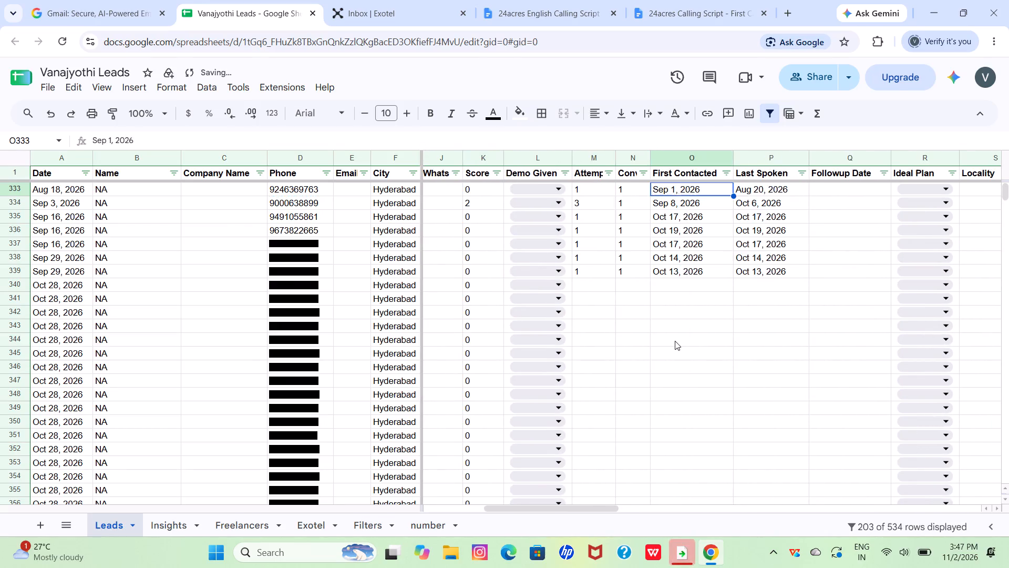
double_click(695, 194)
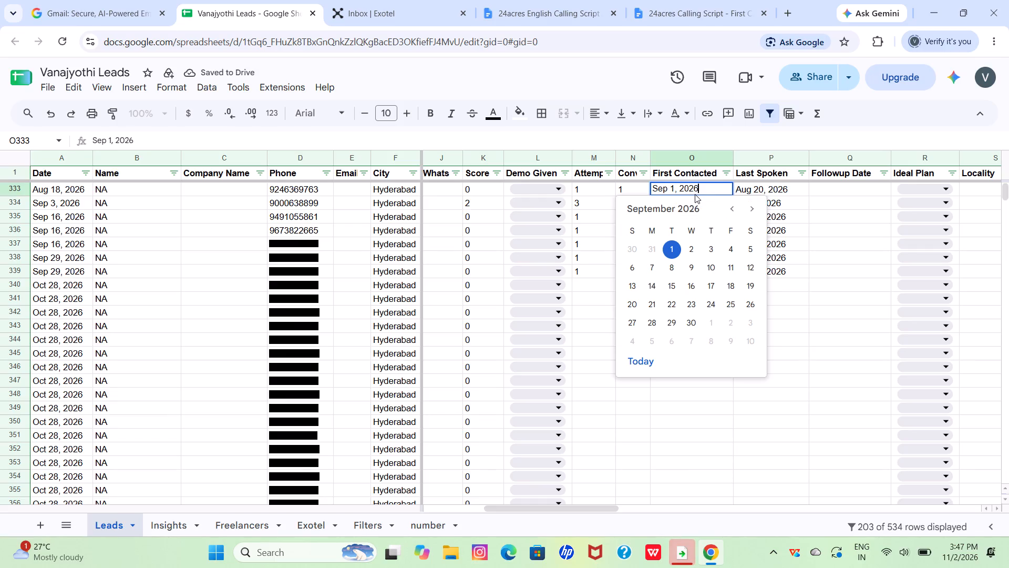
click(755, 206)
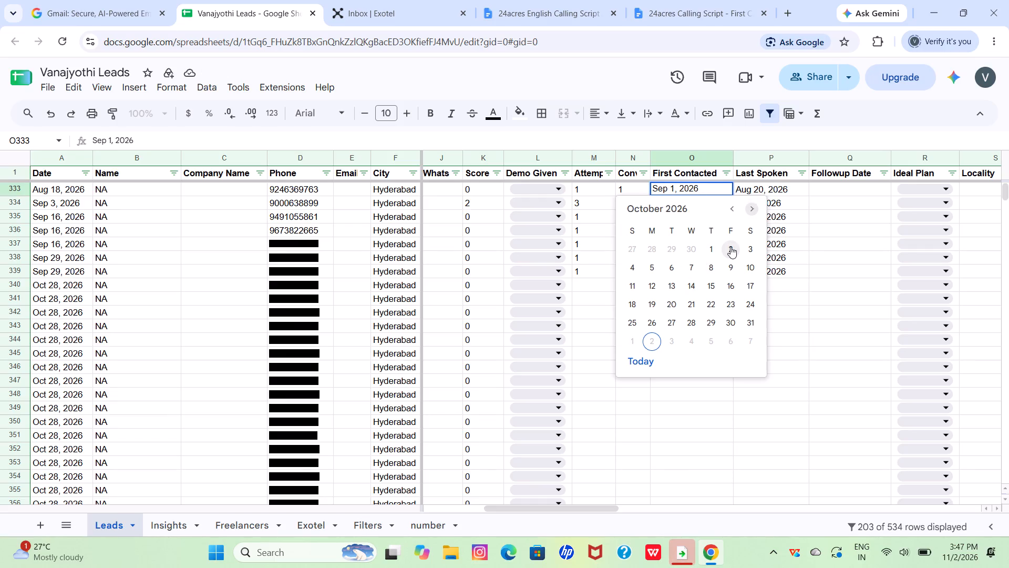
click(753, 216)
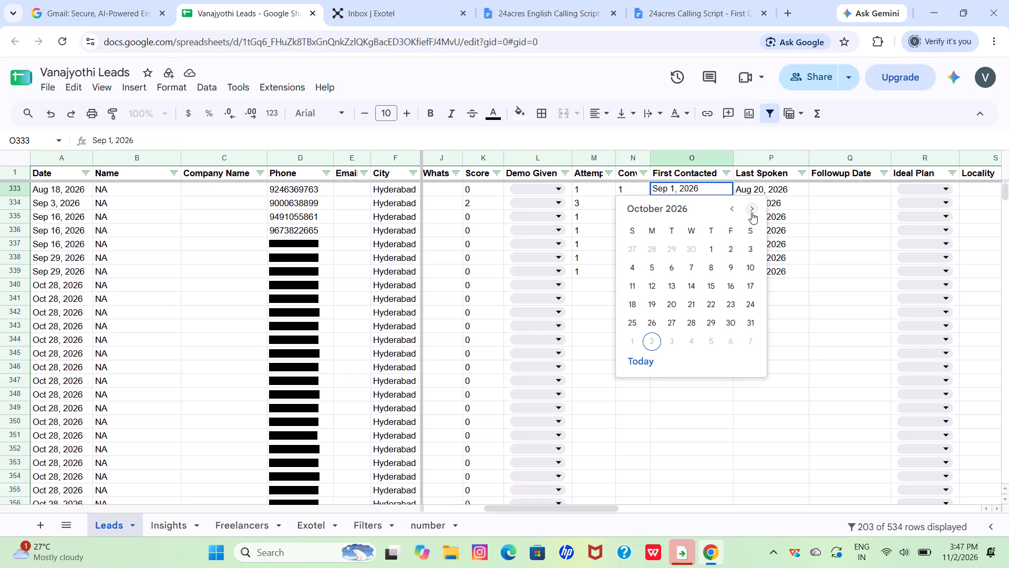
click(751, 212)
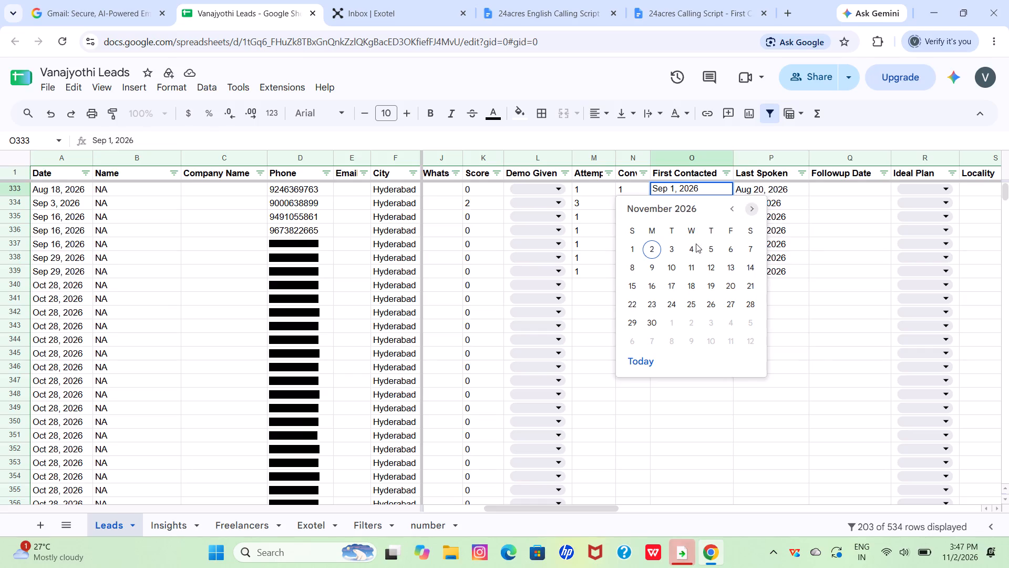
click(654, 246)
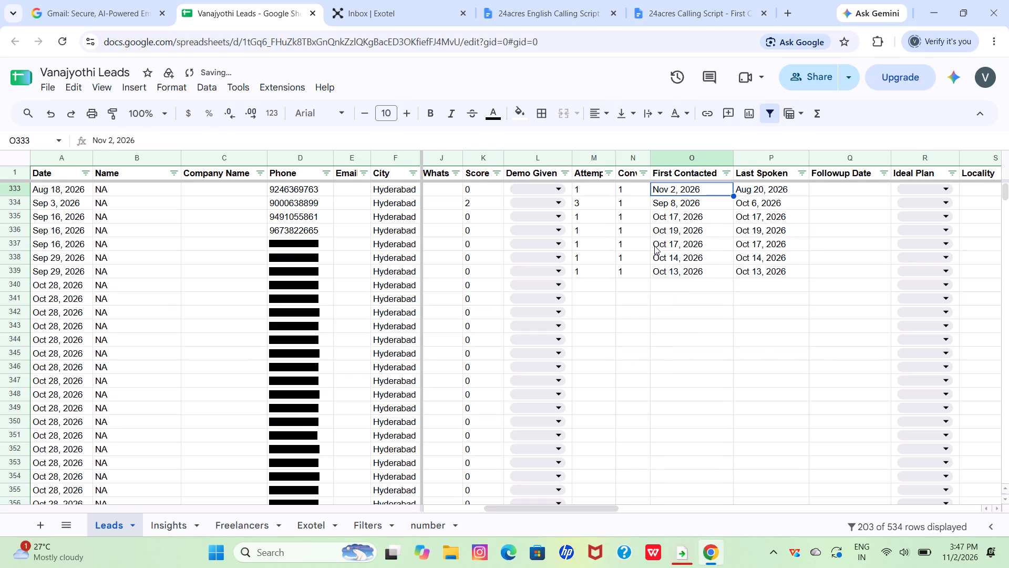
Set the Last Spoken date of the lead in row 333 to Nov 2, 2026.
double_click(777, 189)
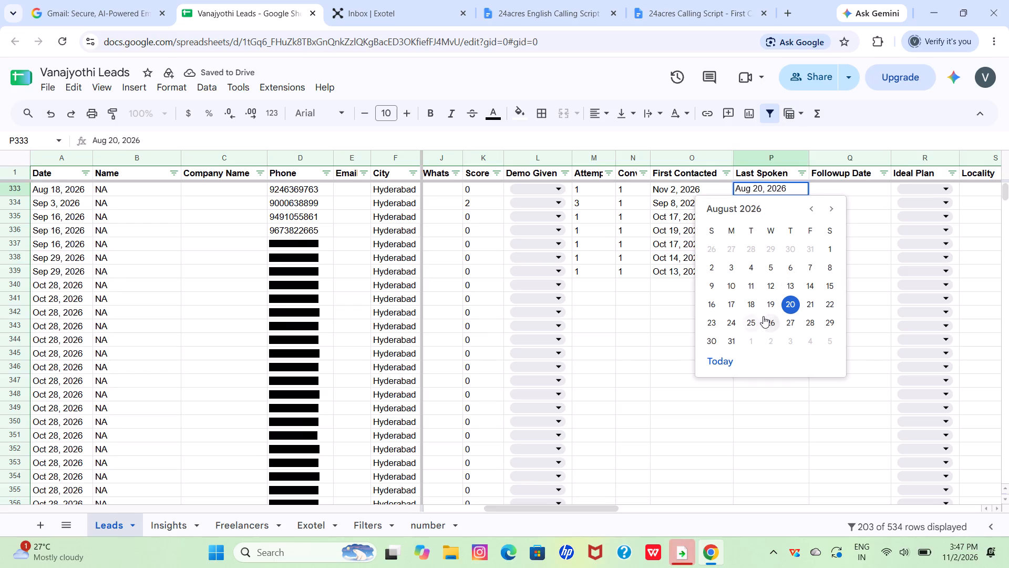
click(776, 345)
scroll(776, 345, left, 2)
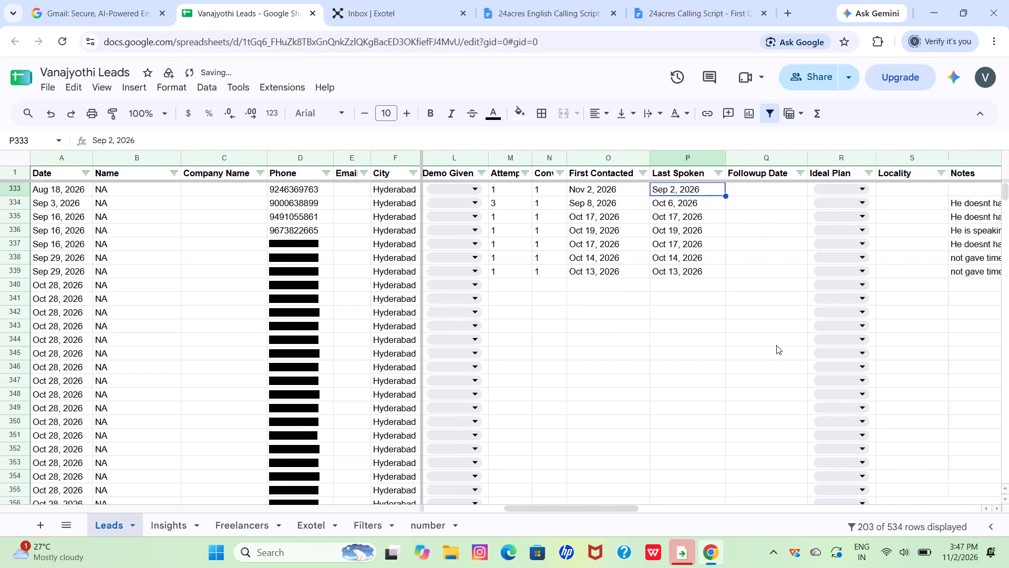
scroll(776, 345, left, 1)
double_click(607, 190)
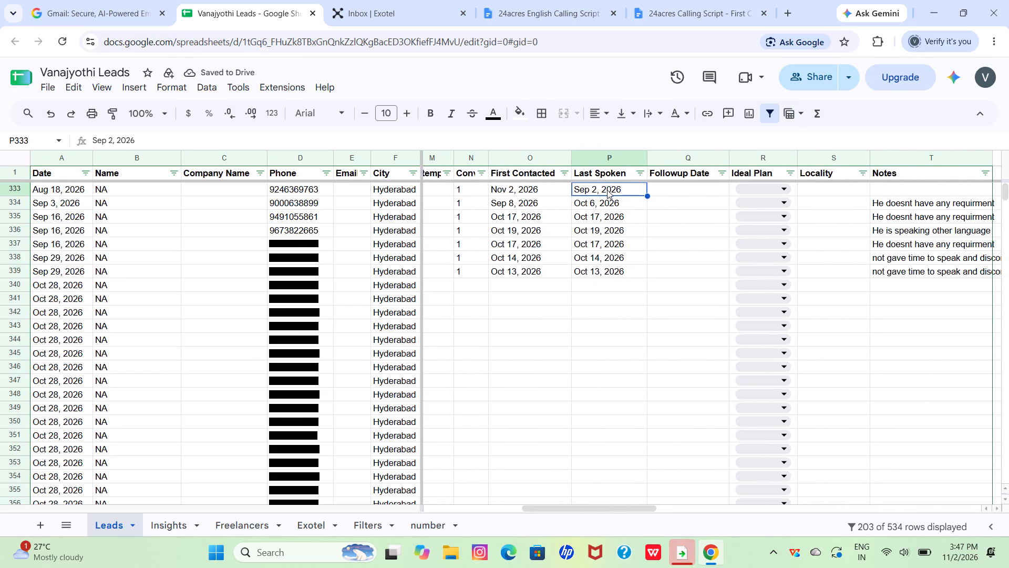
click(672, 211)
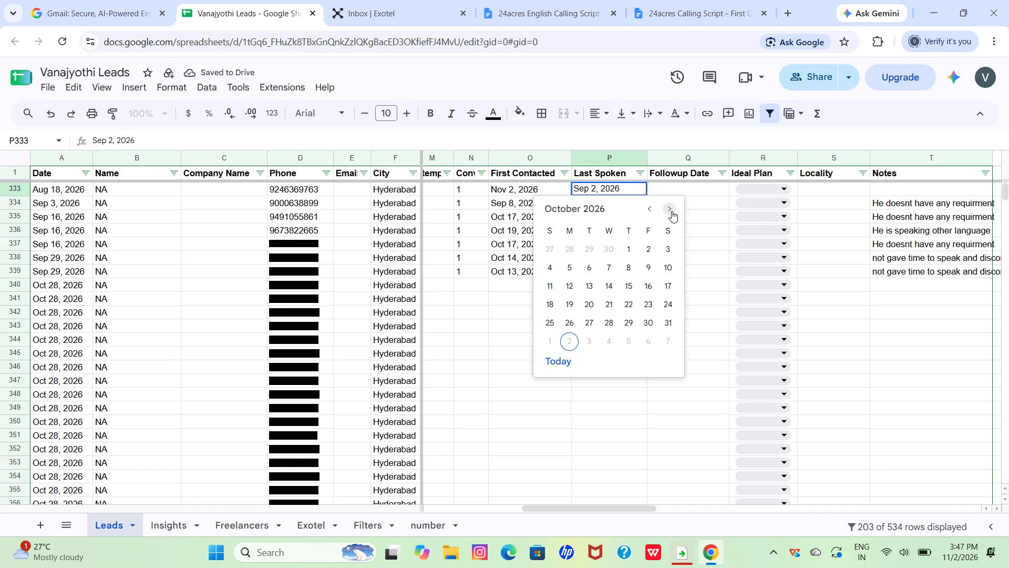
click(671, 207)
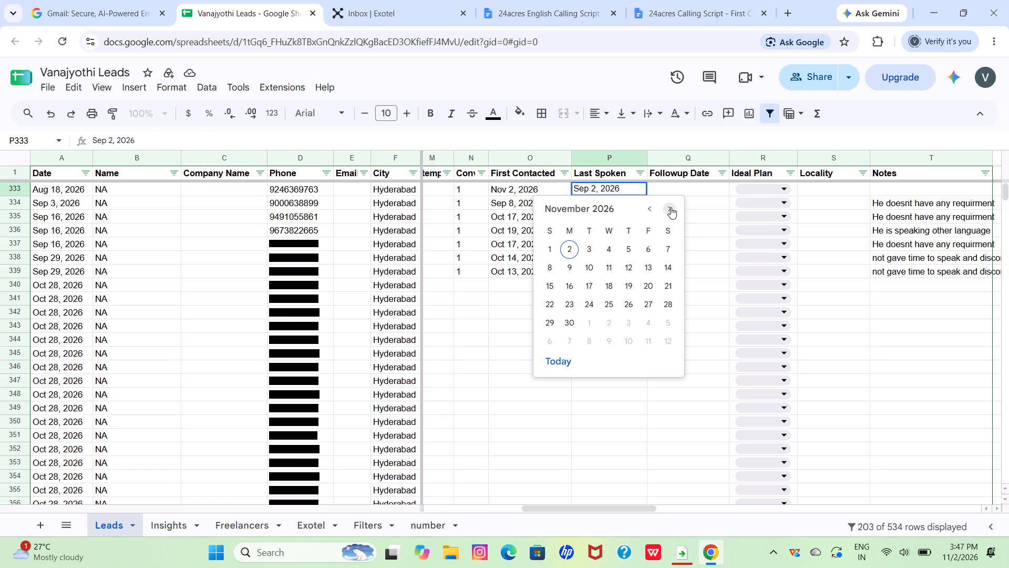
click(573, 248)
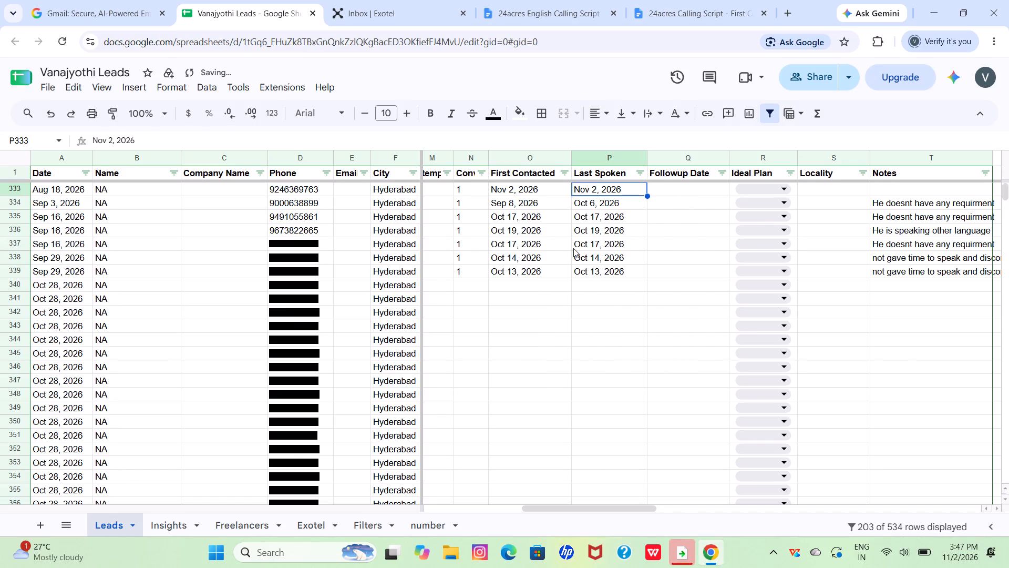
Set the number of attempts for the lead in row 334, dated Sep 3, 2026, to 1.
scroll(573, 248, right, 3)
click(549, 204)
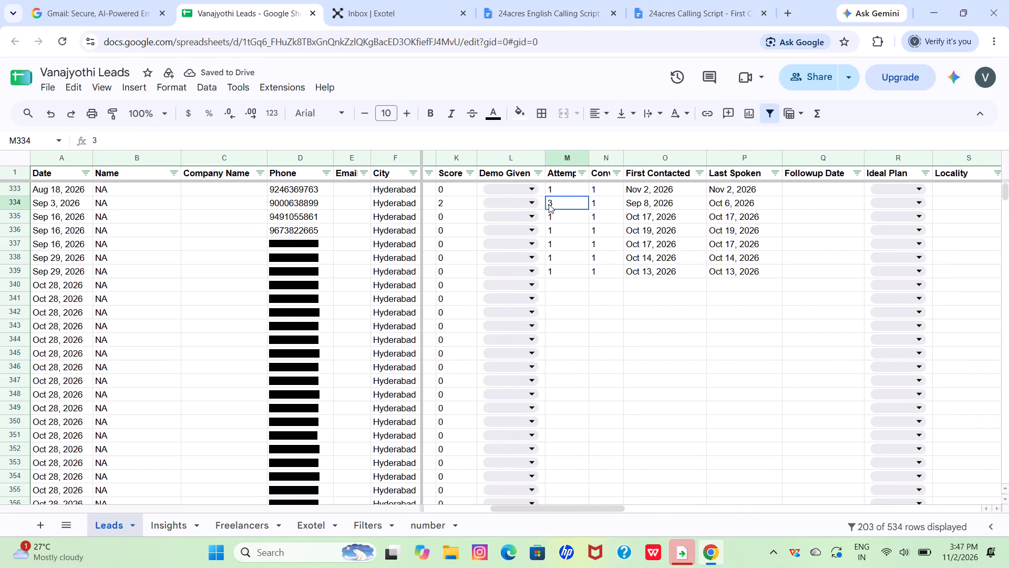
key(1)
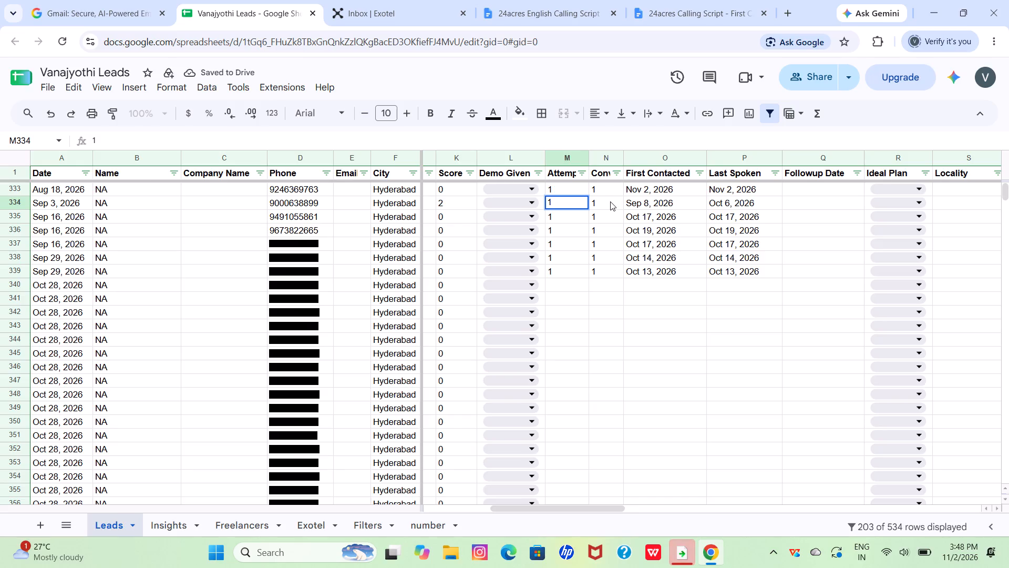
Clear the conversation counts in column N for rows 334 to 340.
click(610, 201)
drag(610, 201, 607, 282)
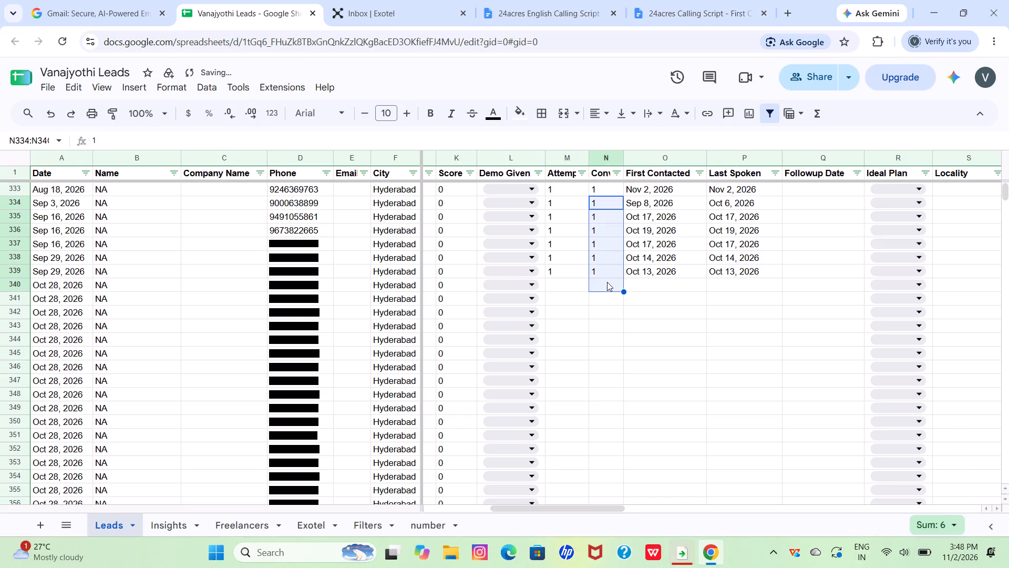
key(BackSpace)
Copy row 333's First Contacted date, Nov 2, 2026, into the First Contacted cells of rows 334 to 339.
double_click(642, 204)
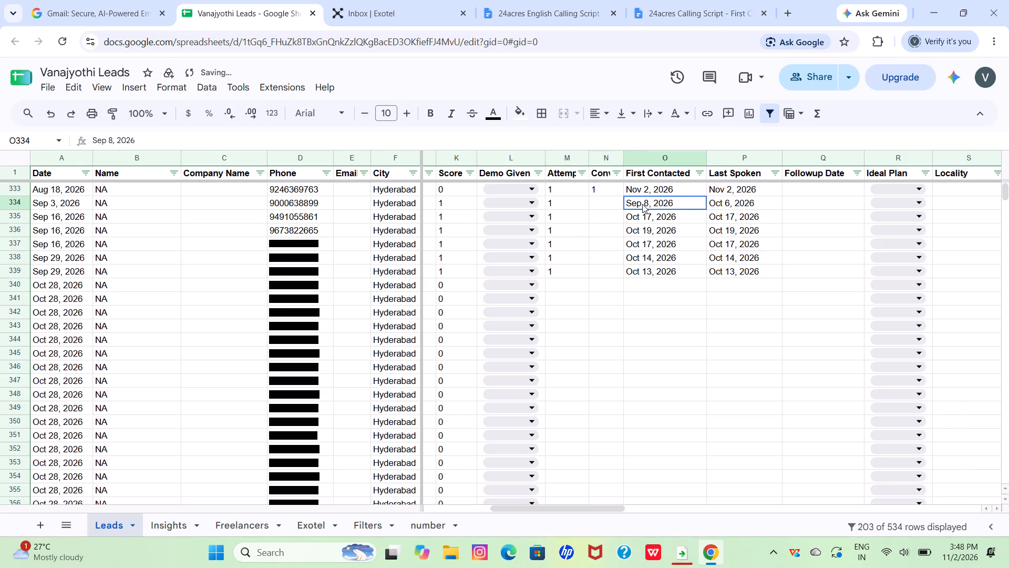
click(642, 190)
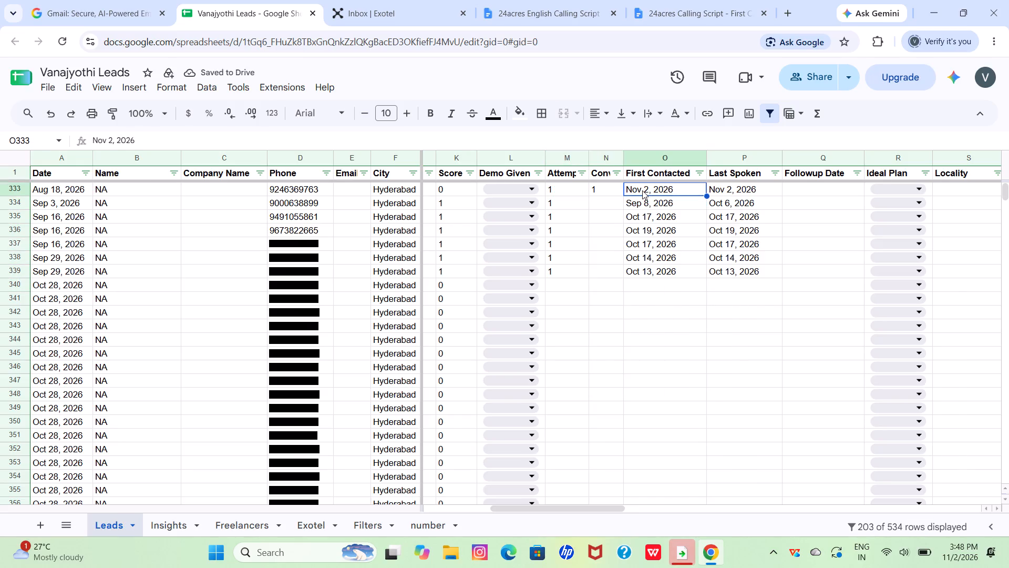
key(ctrl+c)
drag(642, 190, 644, 196)
drag(644, 196, 644, 202)
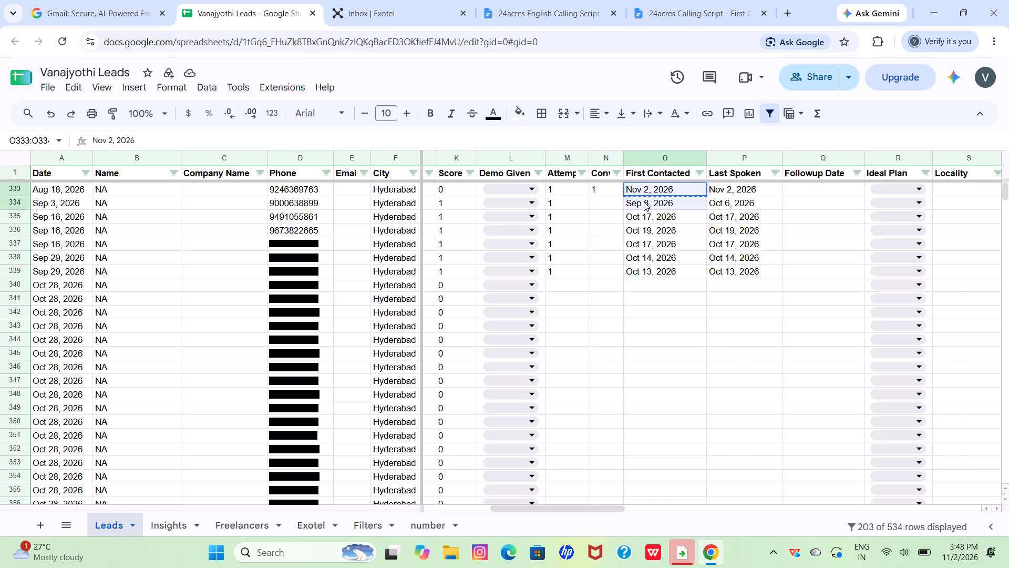
drag(644, 202, 668, 272)
key(ctrl+v)
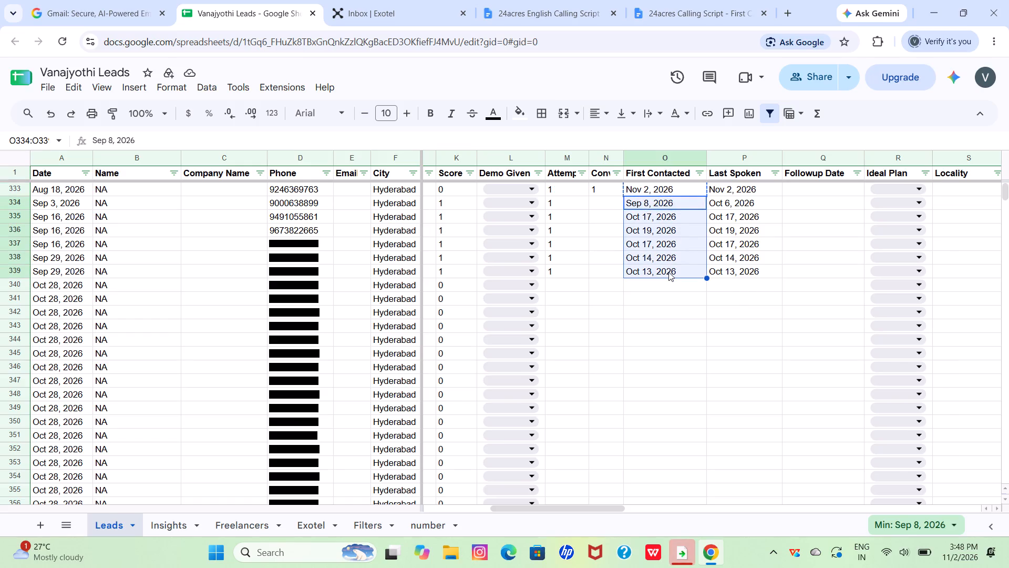
Clear the Last Spoken dates of the leads in rows 334 to 339.
click(732, 205)
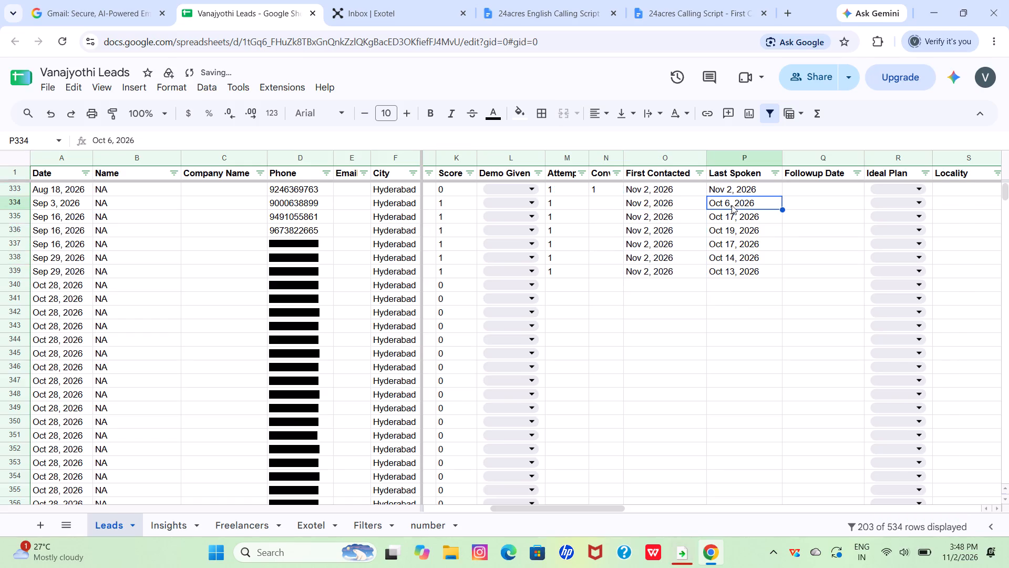
click(732, 205)
key(BackSpace)
click(737, 217)
key(BackSpace)
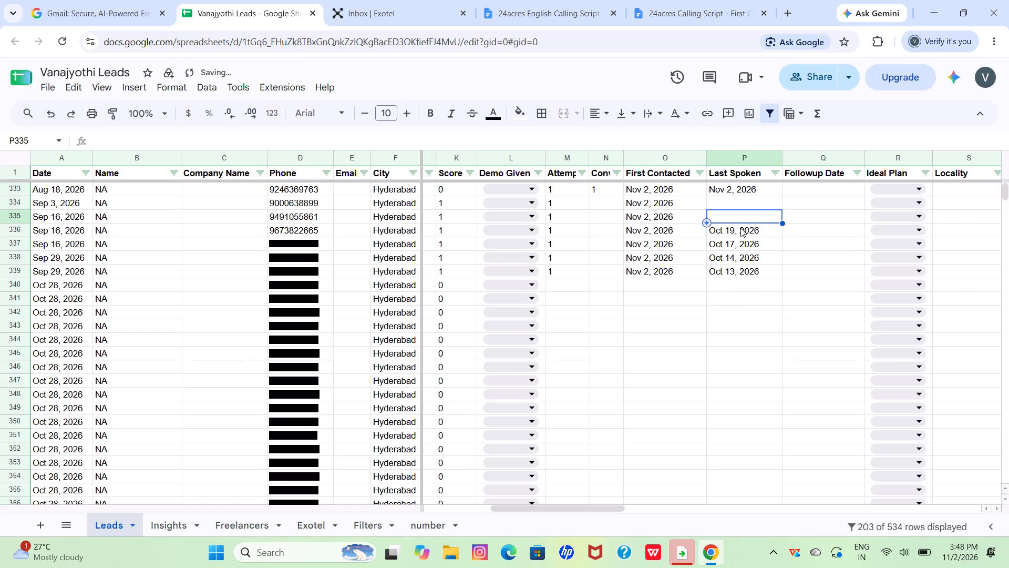
click(740, 228)
key(BackSpace)
click(740, 240)
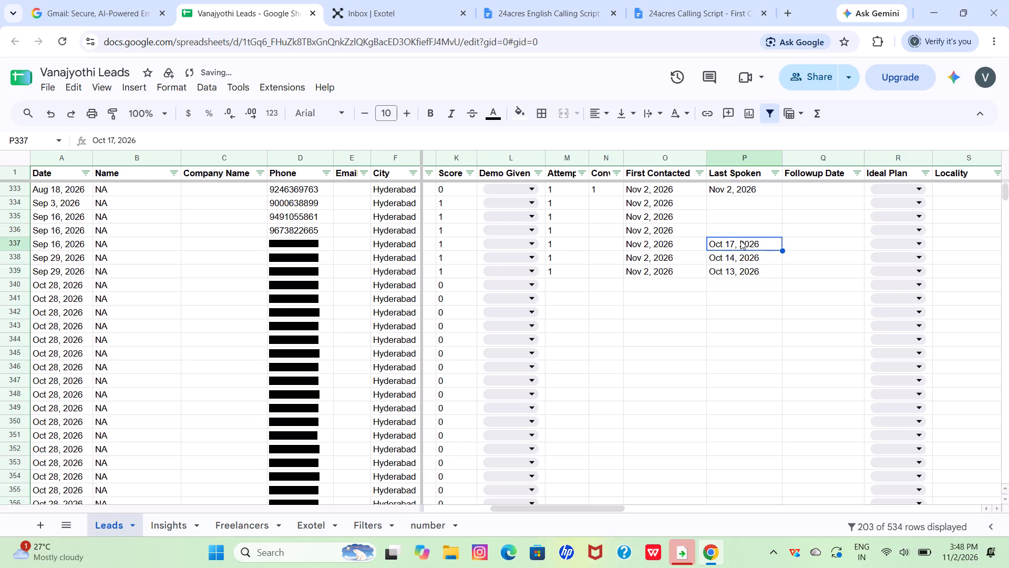
key(BackSpace)
click(738, 264)
key(BackSpace)
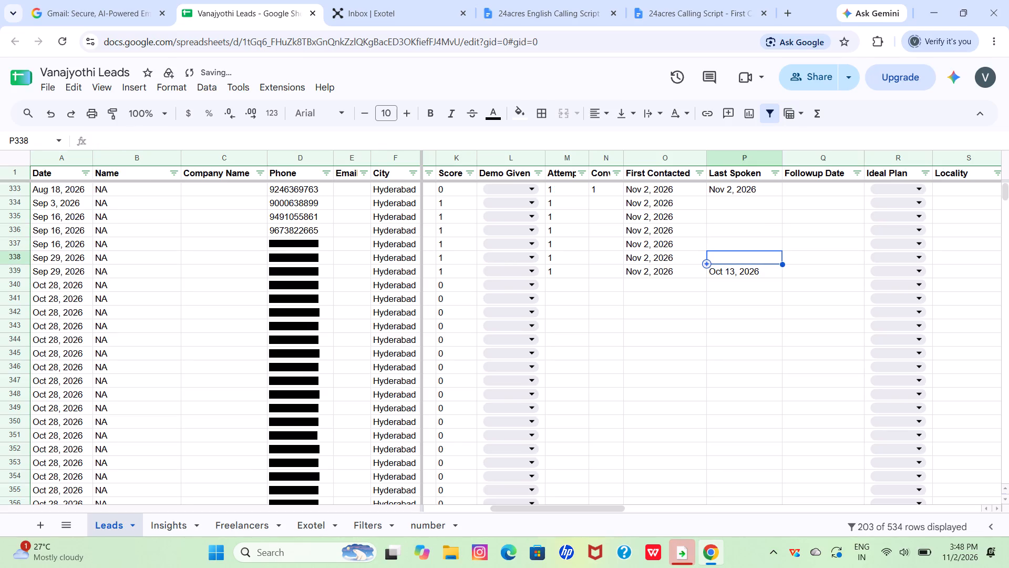
click(733, 277)
key(BackSpace)
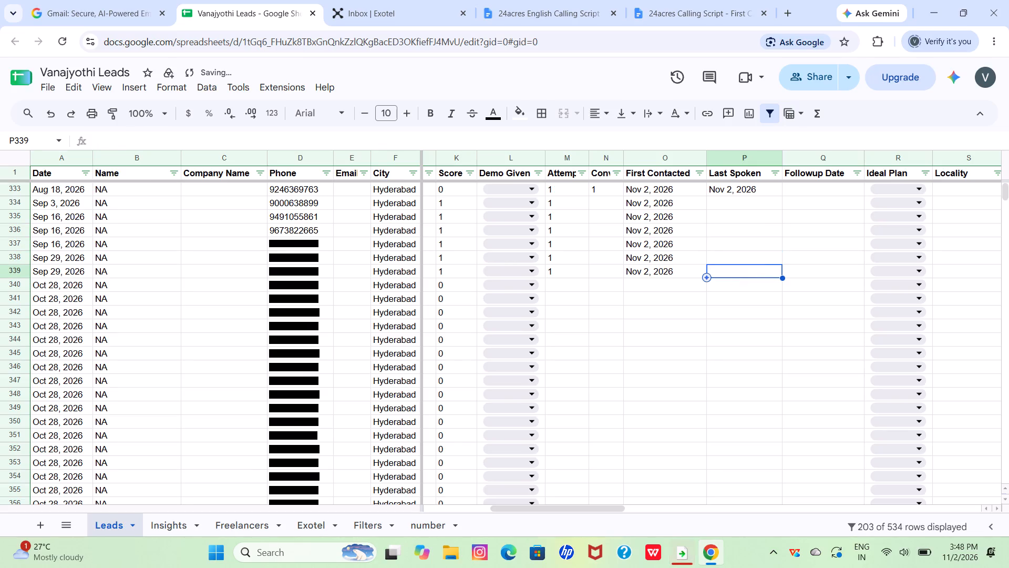
Select the phone number of the lead in row 333, dated Aug 18, 2026.
click(736, 305)
scroll(736, 305, left, 4)
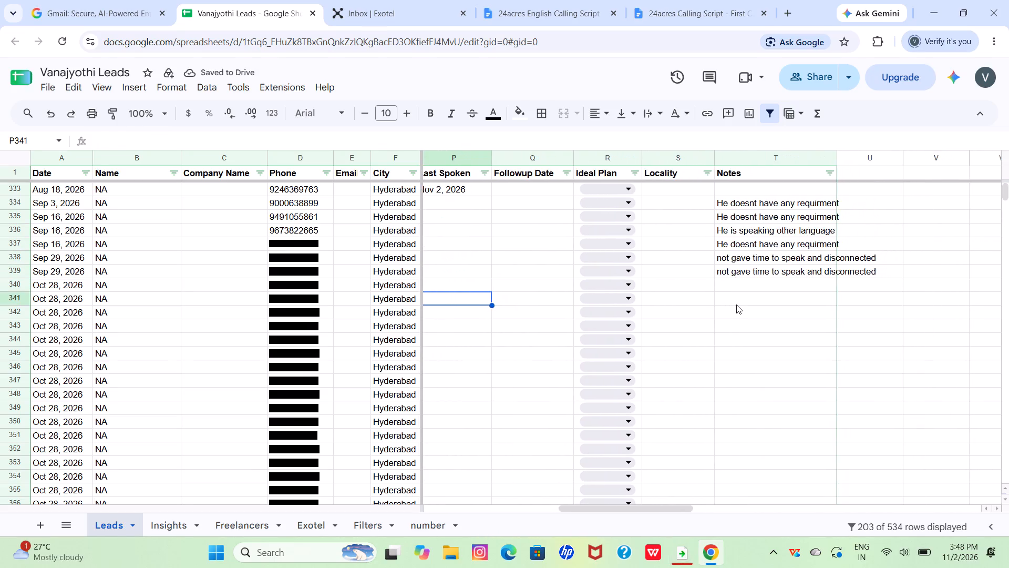
scroll(736, 305, right, 8)
scroll(736, 305, left, 1)
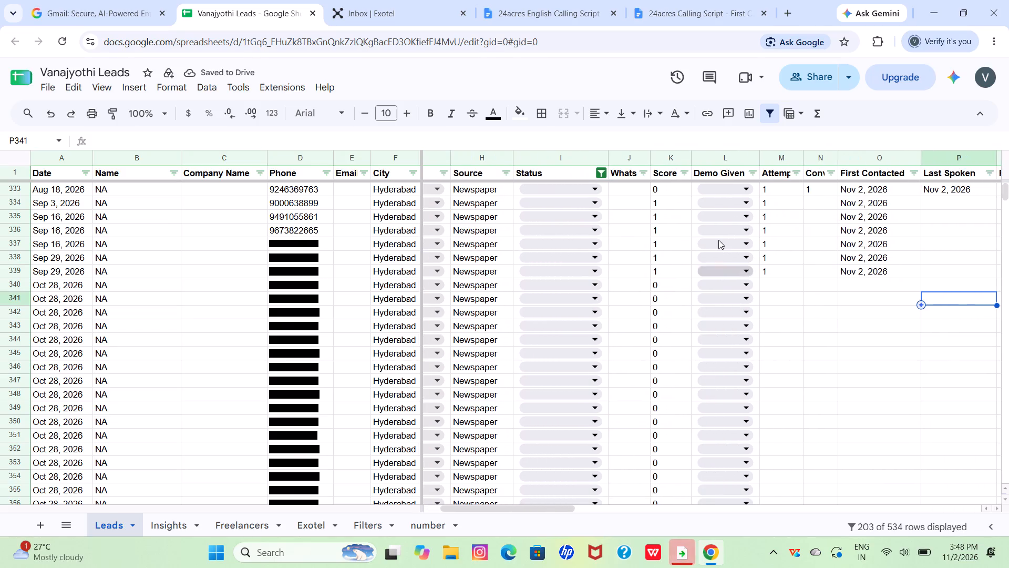
click(307, 195)
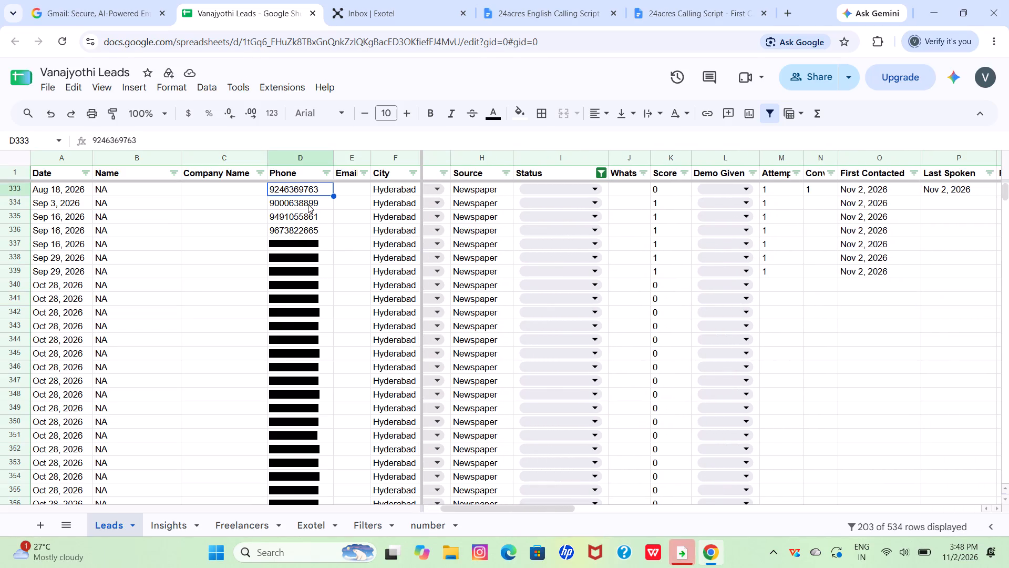
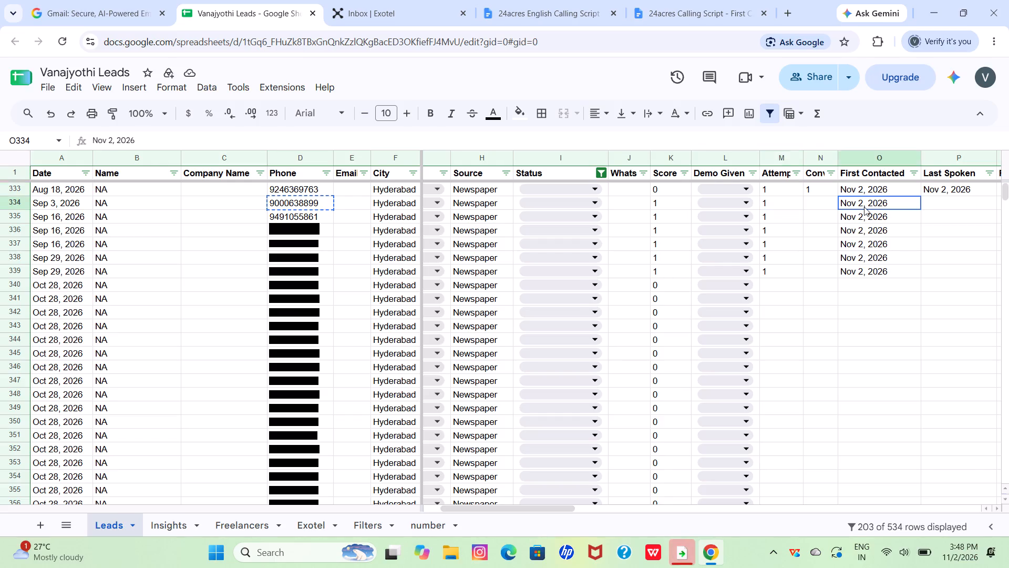
Copy the row 338 note "not gave time to speak and disconnected" into the Notes cell of row 333.
scroll(864, 207, left, 5)
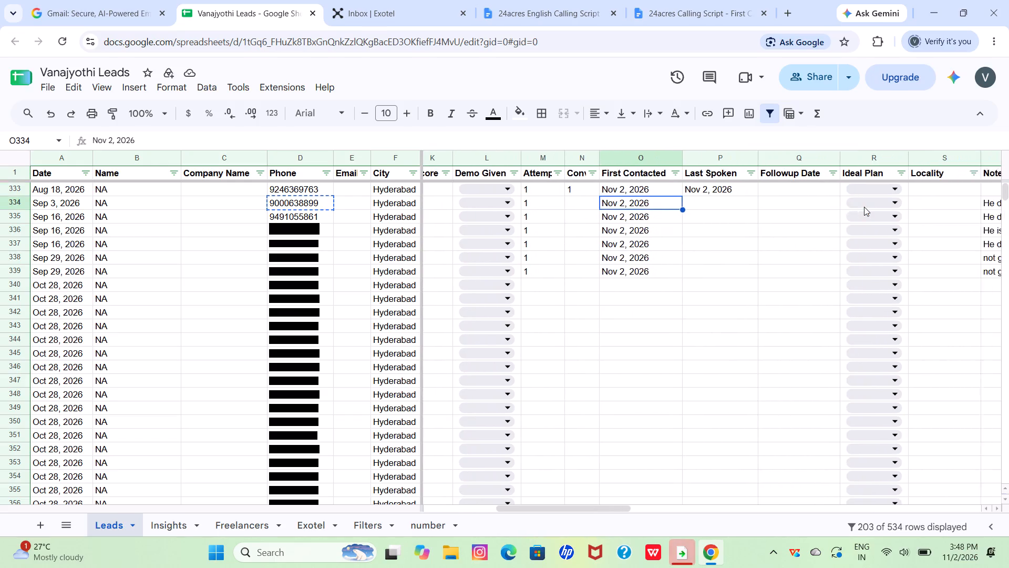
scroll(864, 207, left, 1)
click(893, 192)
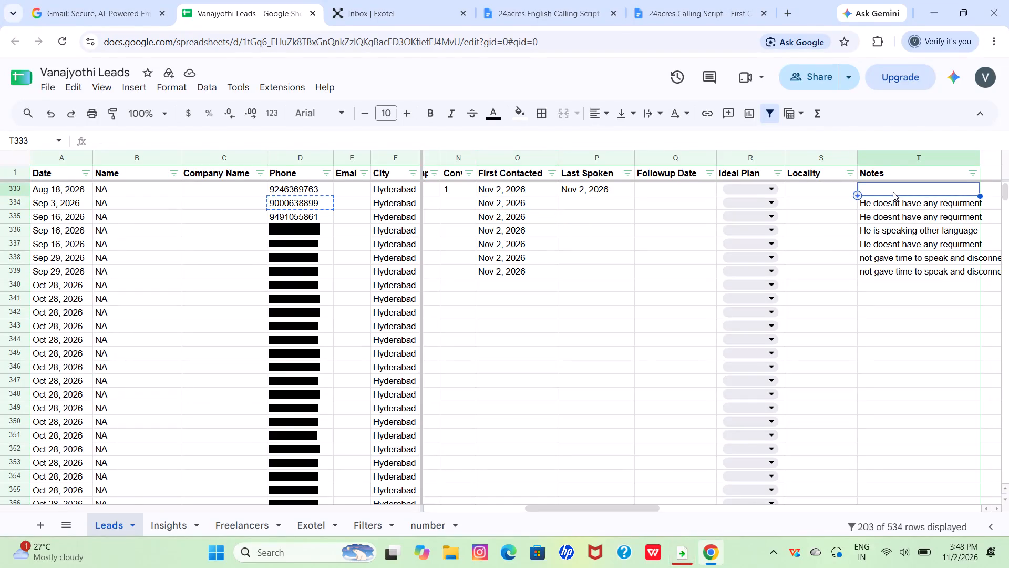
click(881, 256)
scroll(881, 256, left, 2)
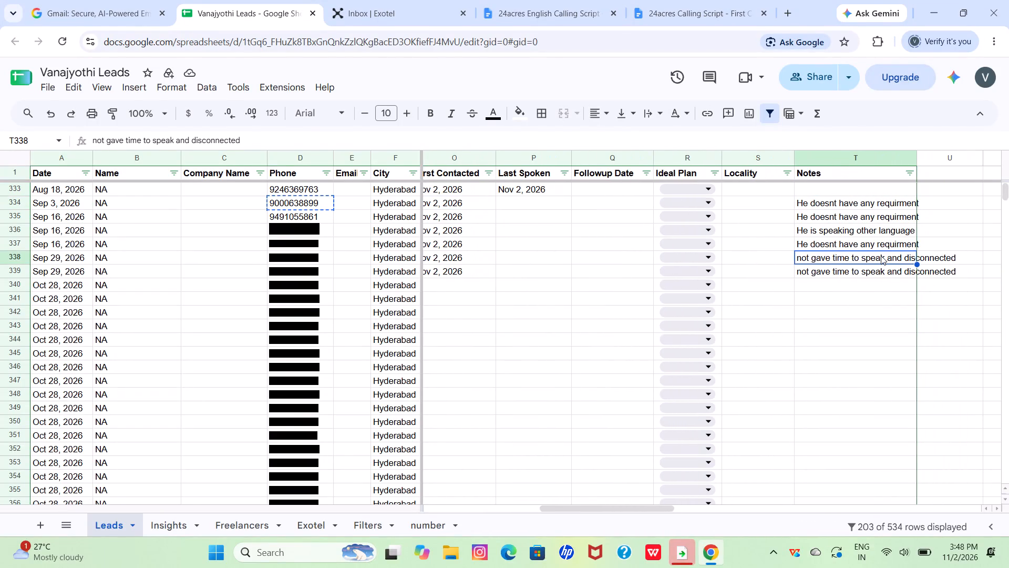
key(ctrl+c)
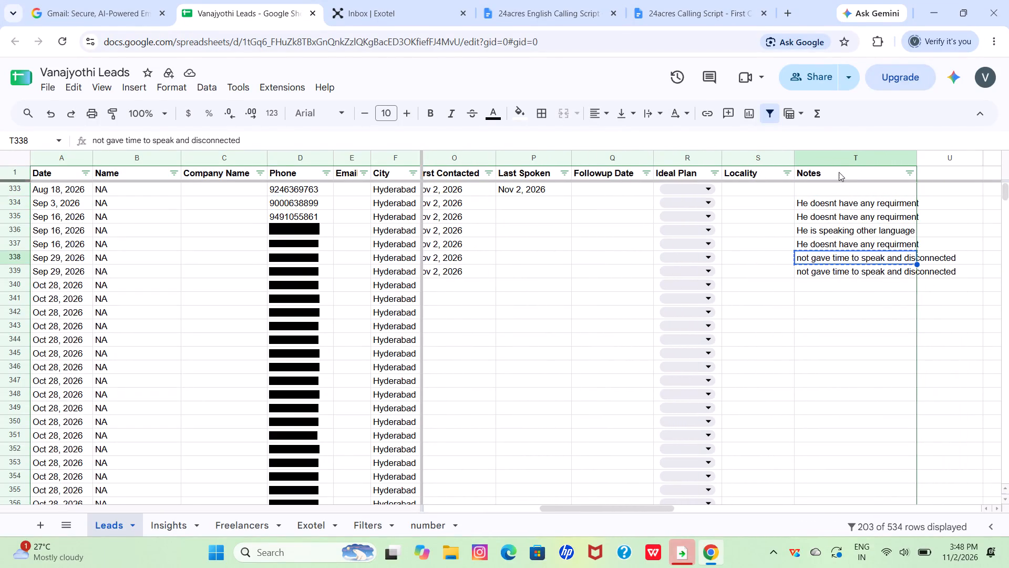
click(837, 191)
key(ctrl+v)
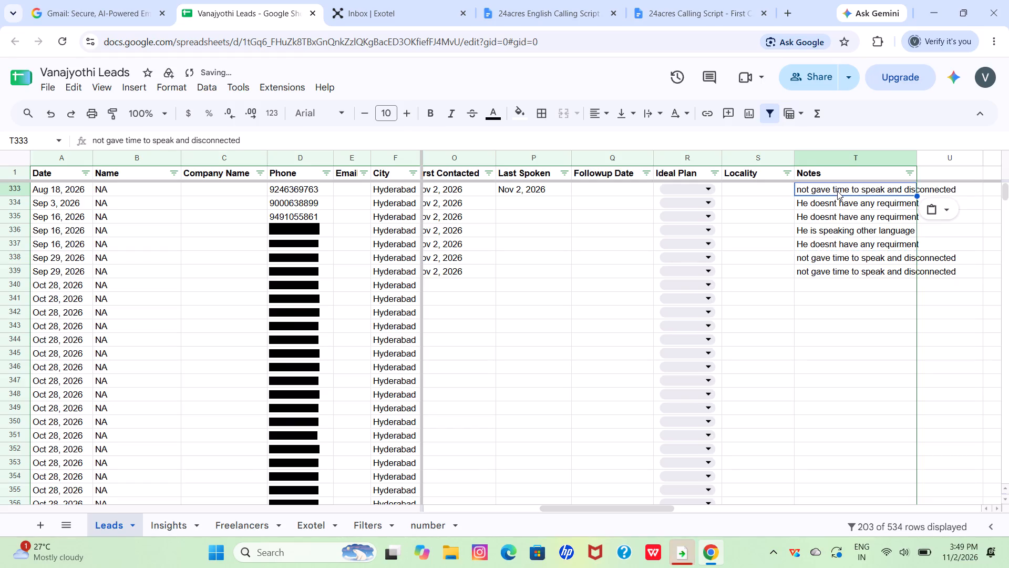
Clear the notes of the leads in rows 334 to 339.
drag(804, 202, 806, 202)
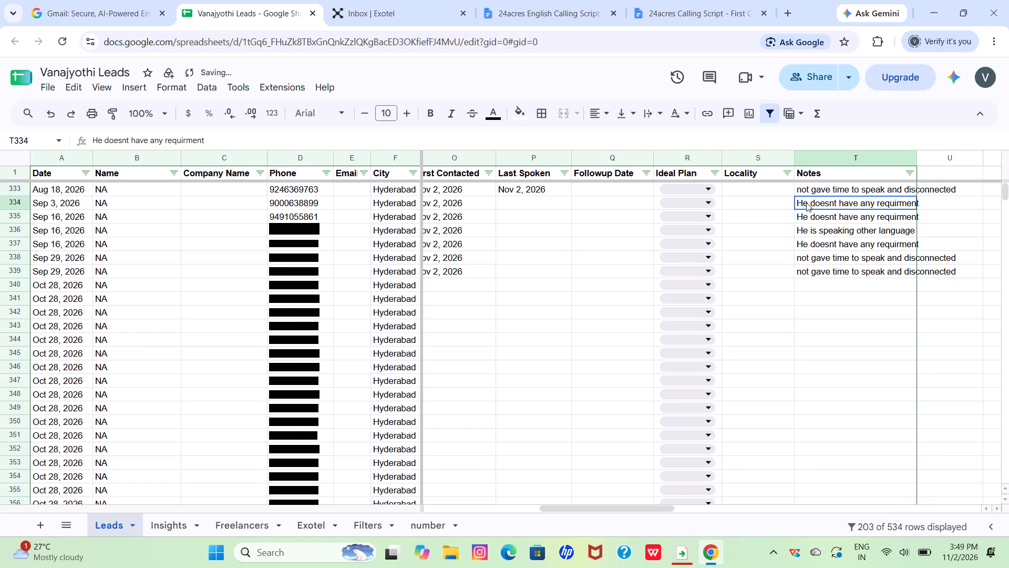
drag(806, 202, 949, 271)
key(BackSpace)
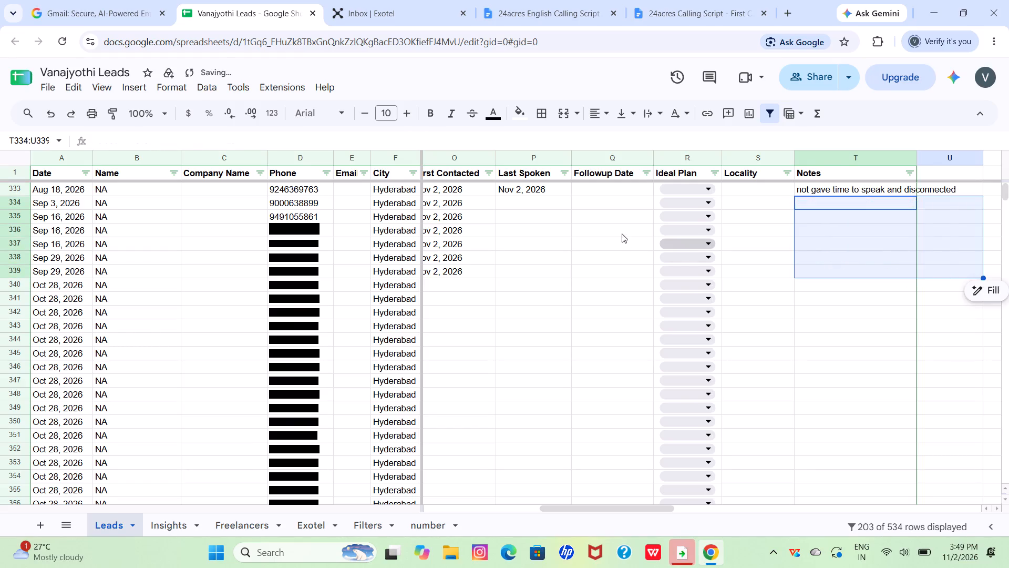
click(607, 216)
Set the Status of the lead in row 333 to Not Interested.
scroll(607, 216, right, 6)
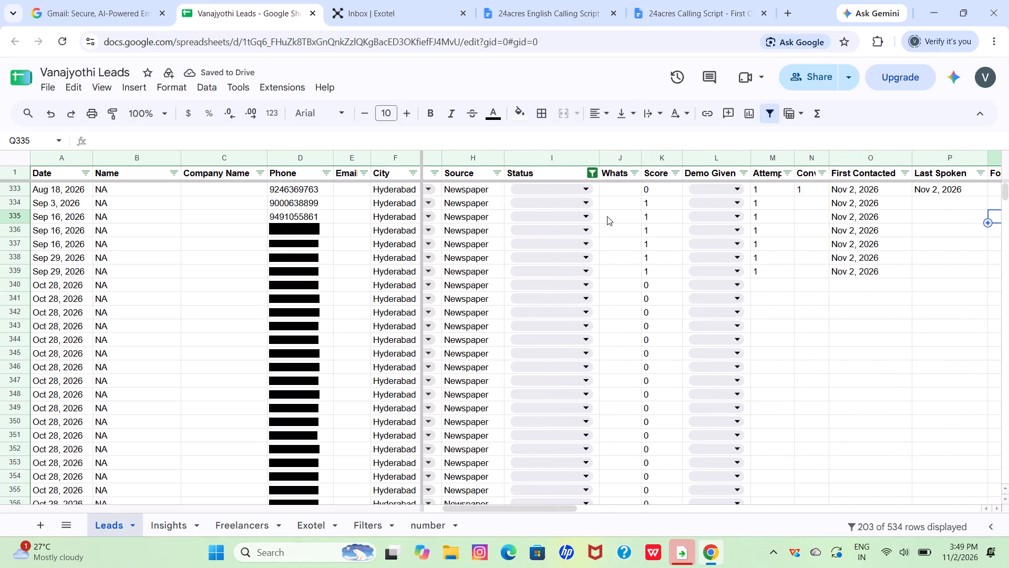
click(572, 190)
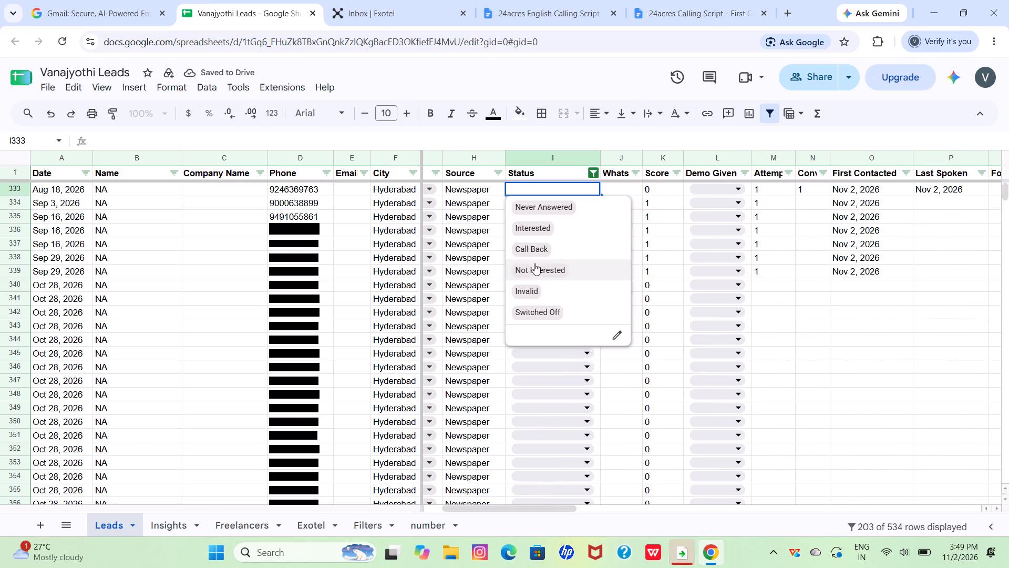
click(534, 265)
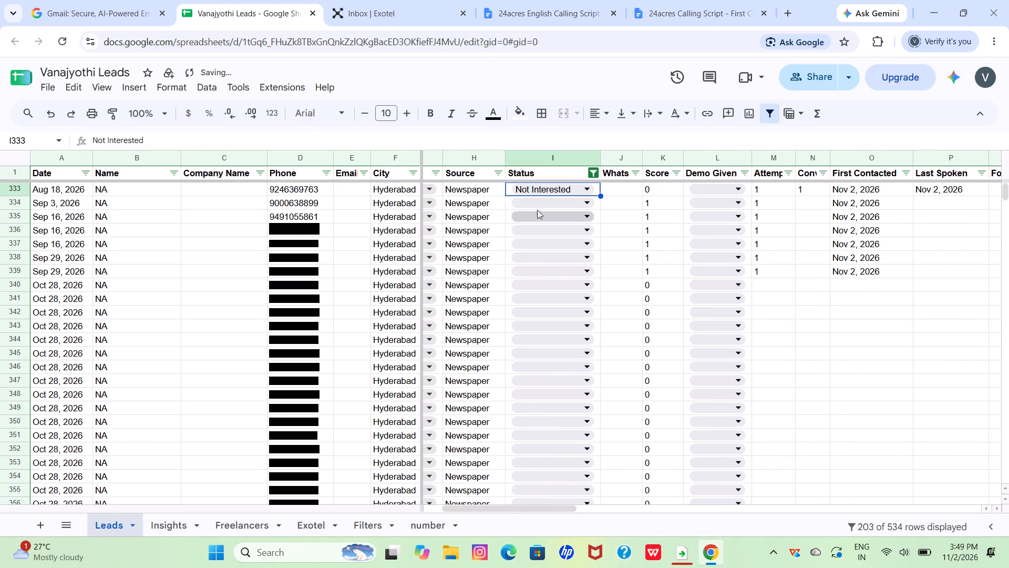
Set the Status of the lead in row 334 to Never Answered.
scroll(565, 207, left, 4)
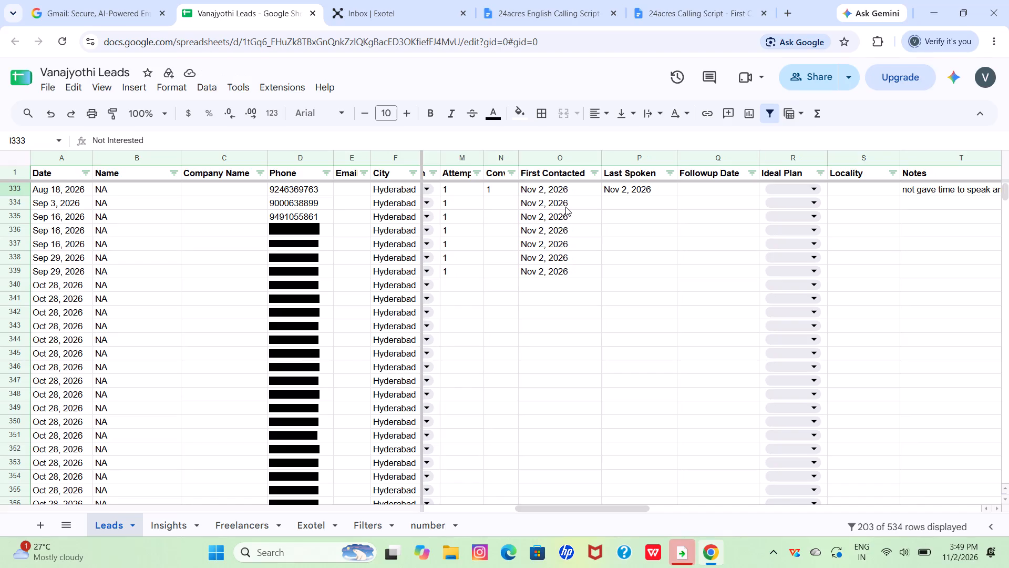
scroll(565, 207, right, 5)
click(584, 208)
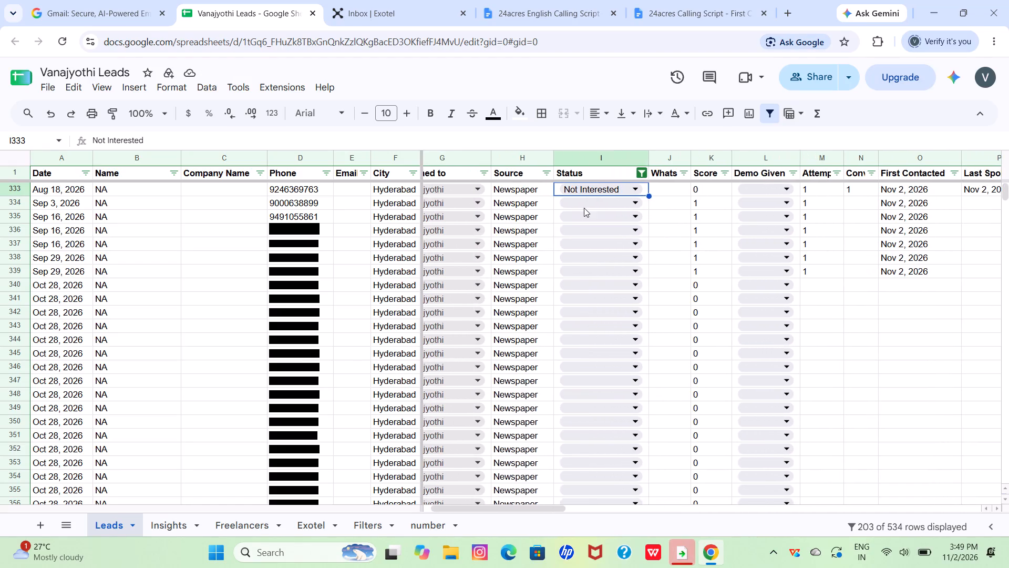
click(585, 225)
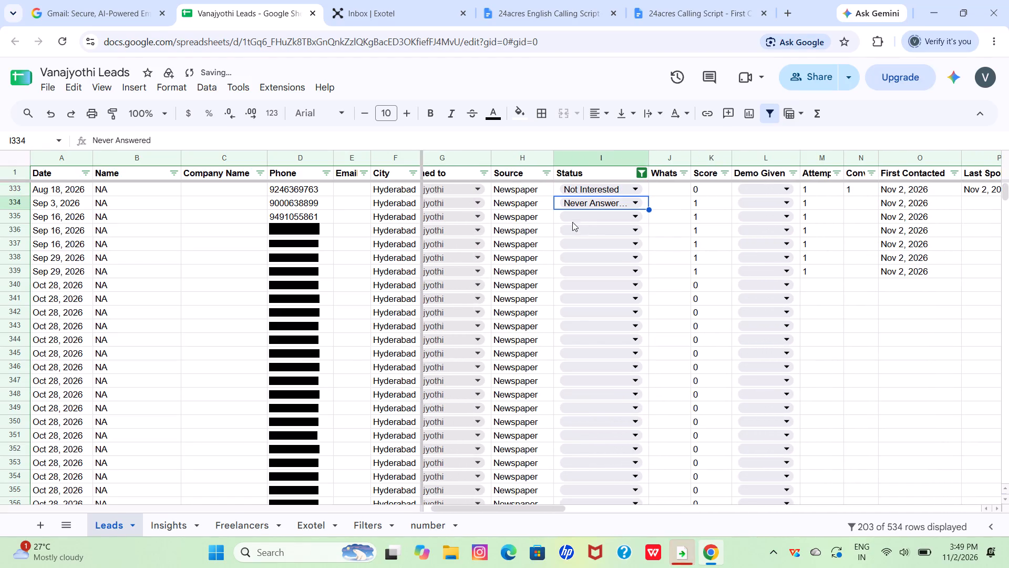
Copy the phone number of the lead in row 335, dated Sep 16, 2026.
click(302, 221)
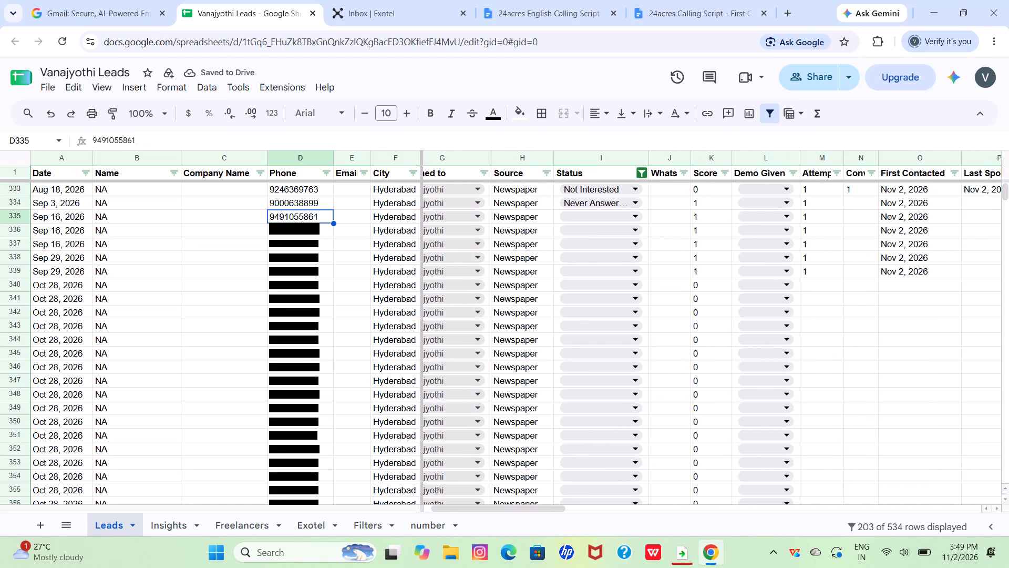
key(ctrl+c)
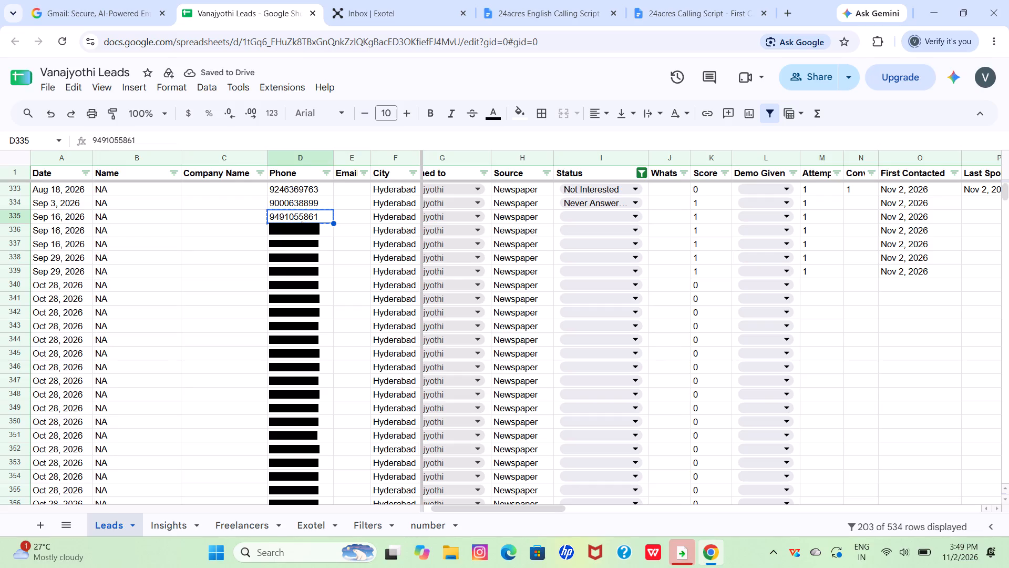
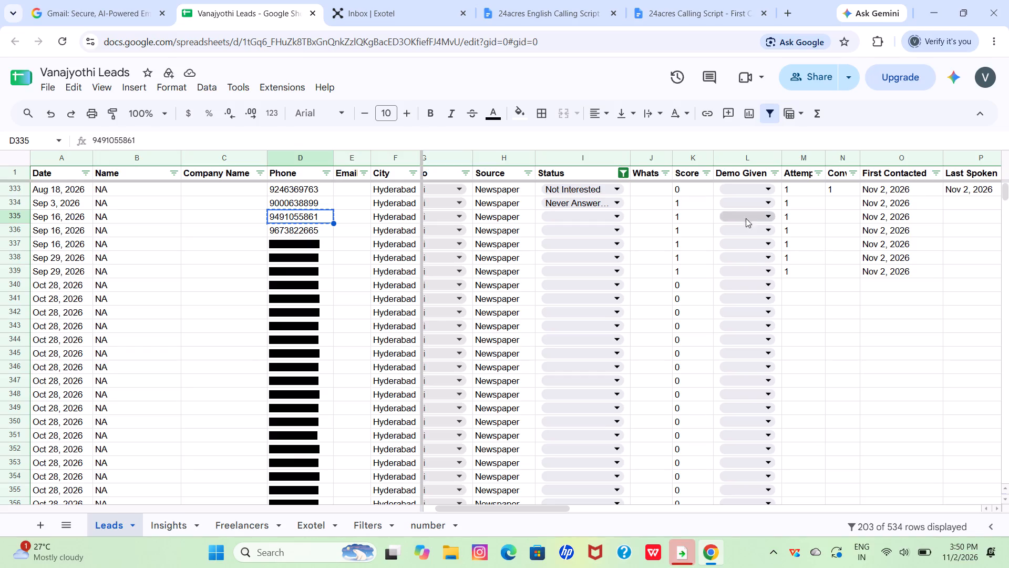
Set the Status of the lead in row 335 to Never Answered.
click(608, 220)
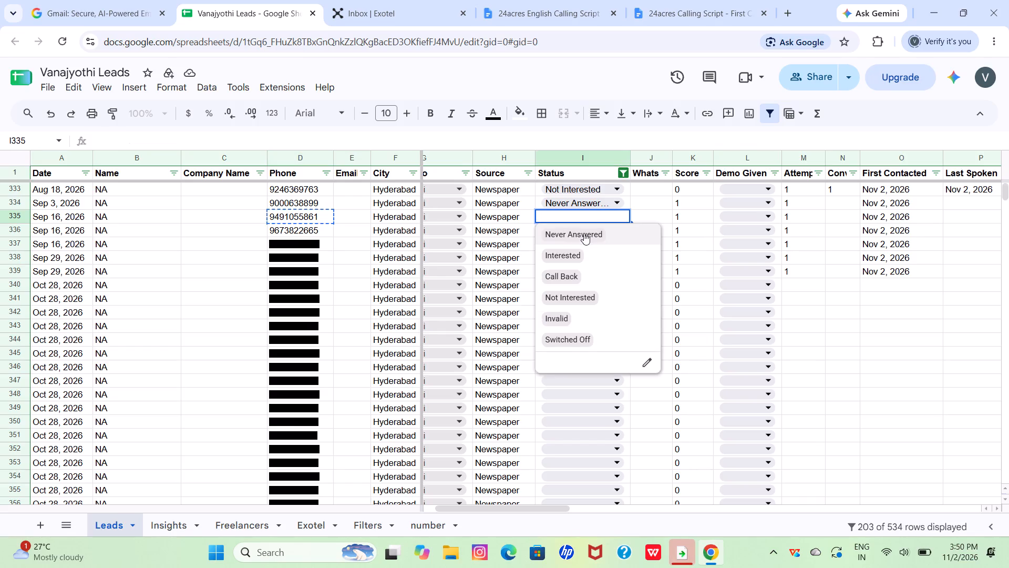
click(584, 232)
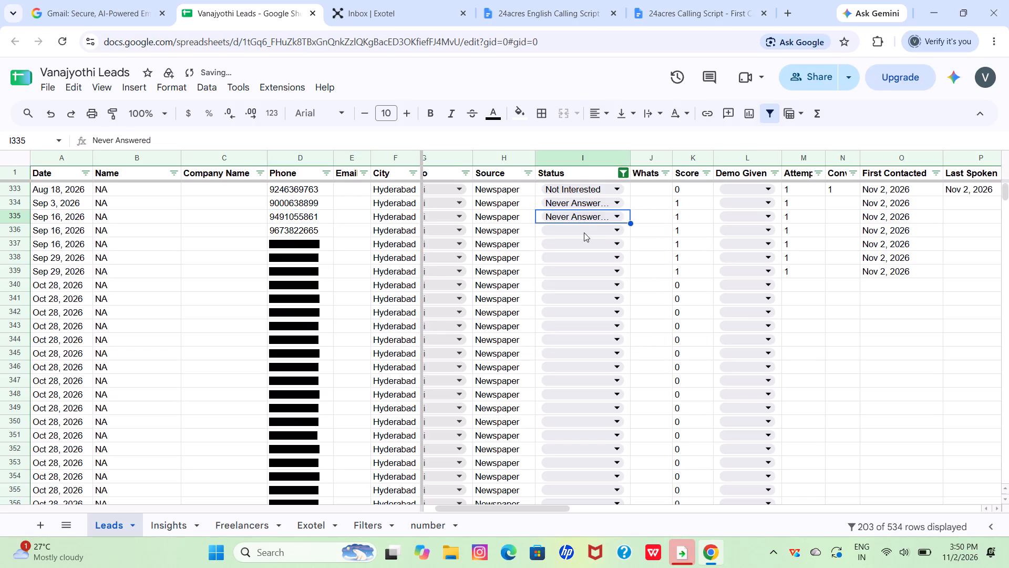
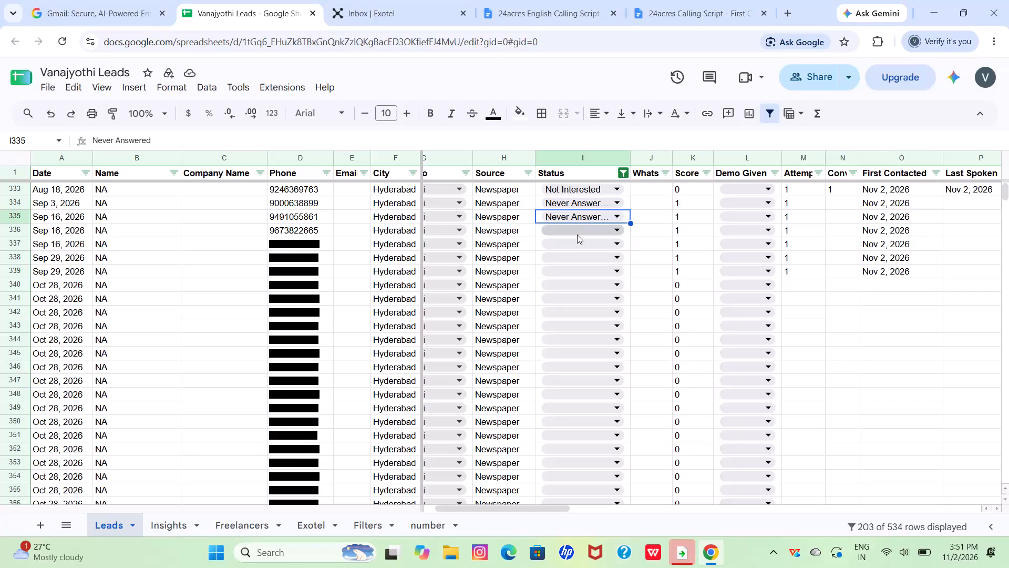
Select the phone number of the lead in row 336.
click(322, 231)
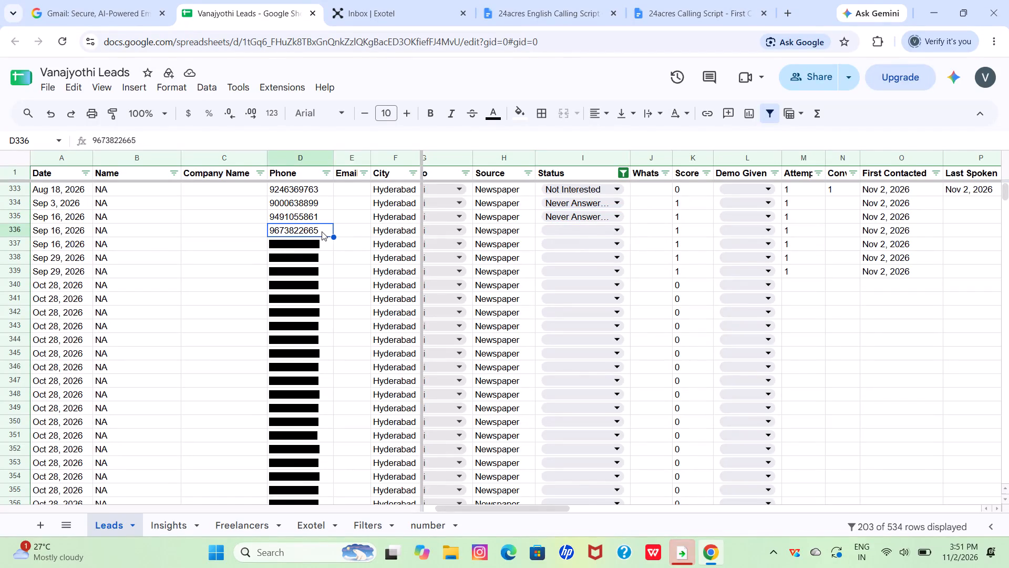
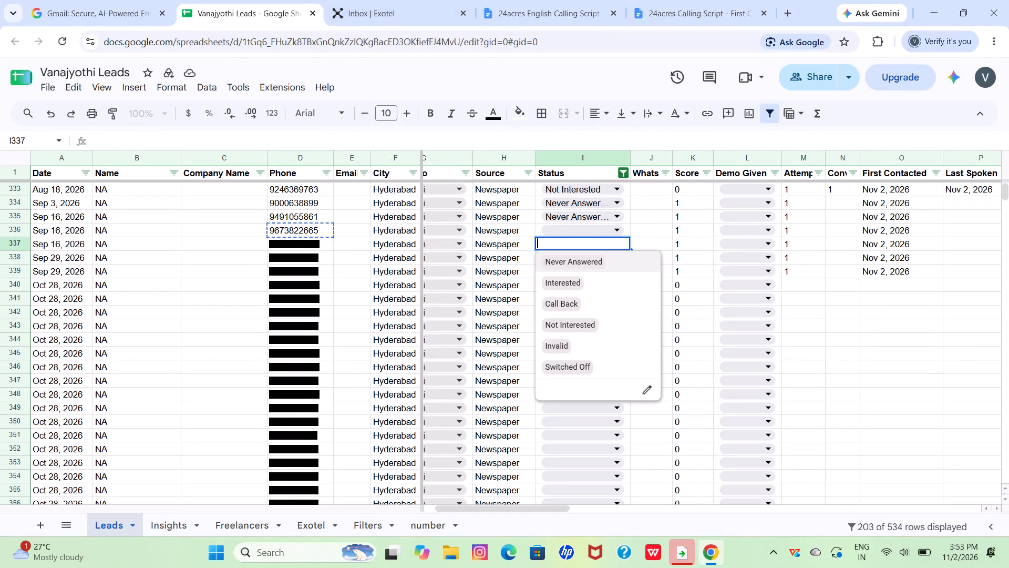
Set the Status of the lead in row 336 to Never Answered.
click(612, 231)
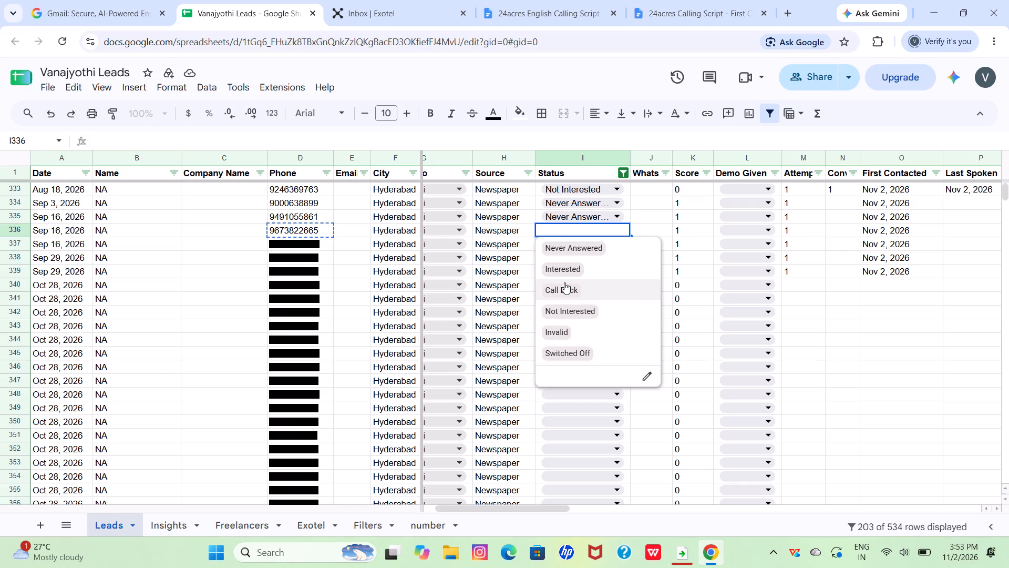
click(574, 248)
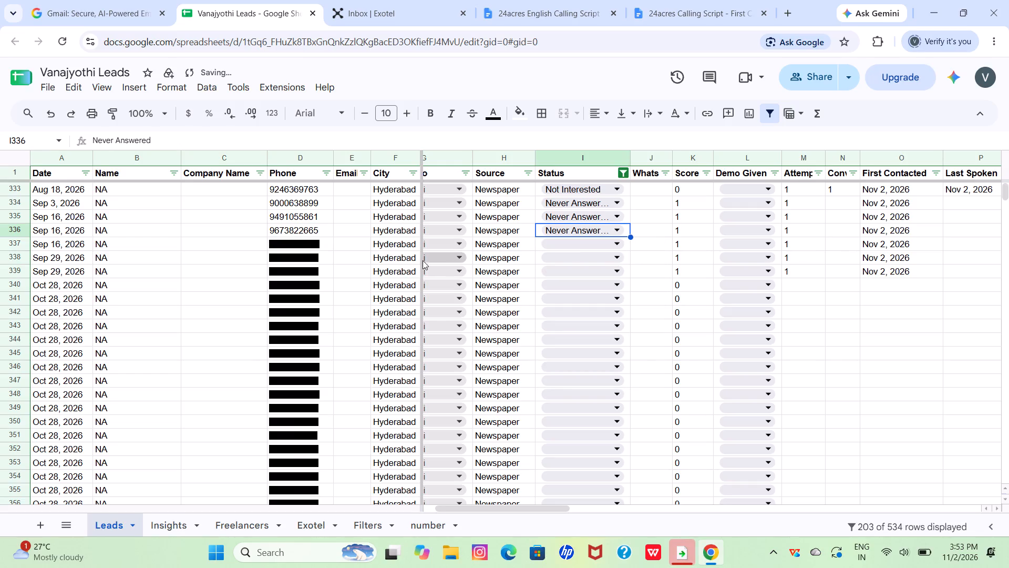
Select the phone number of the lead in row 337.
click(297, 245)
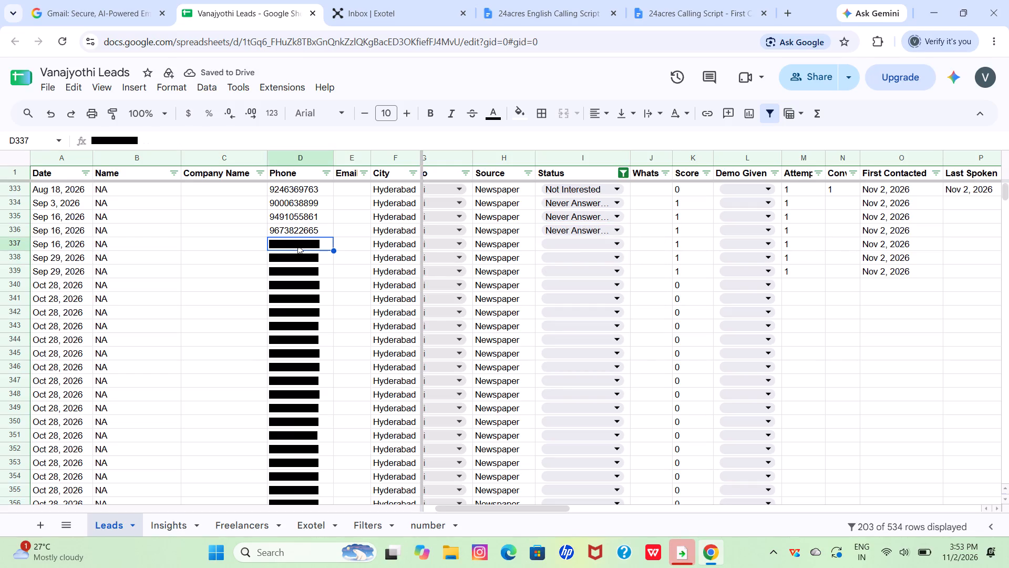
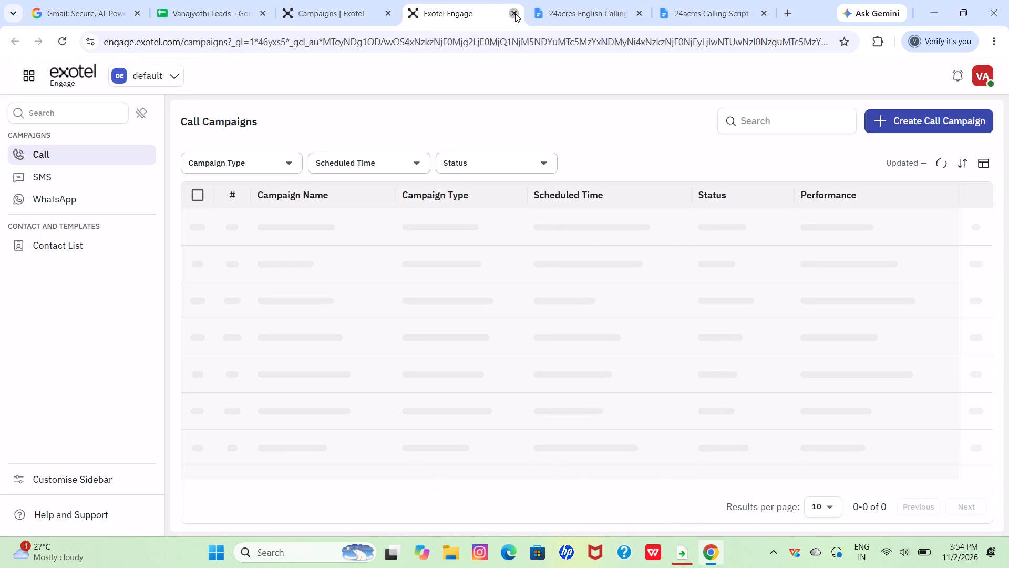
Back in the Vanajyothi Leads sheet, set the Status of the lead in row 337 to Never Answered.
click(240, 0)
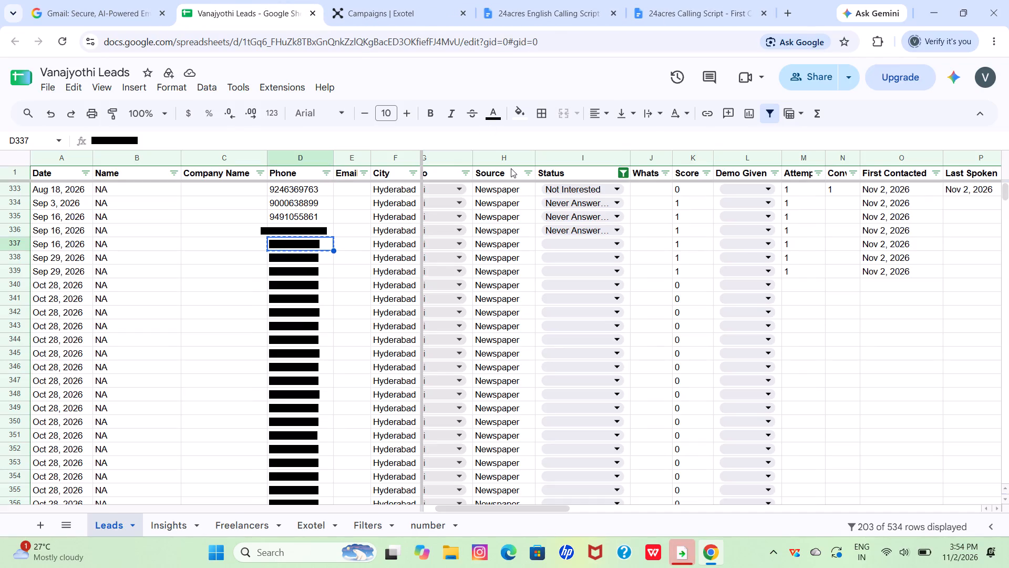
click(611, 250)
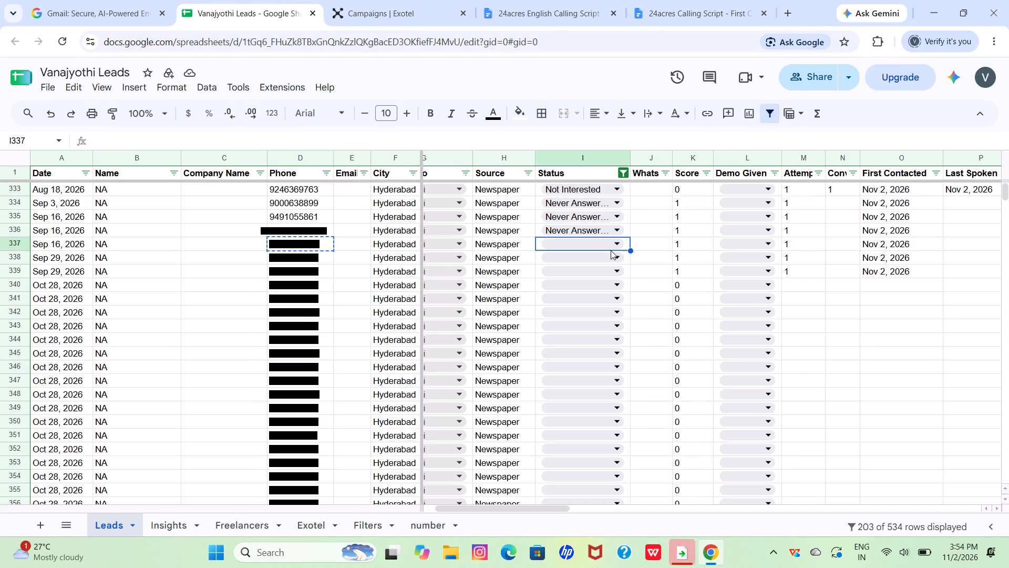
click(605, 240)
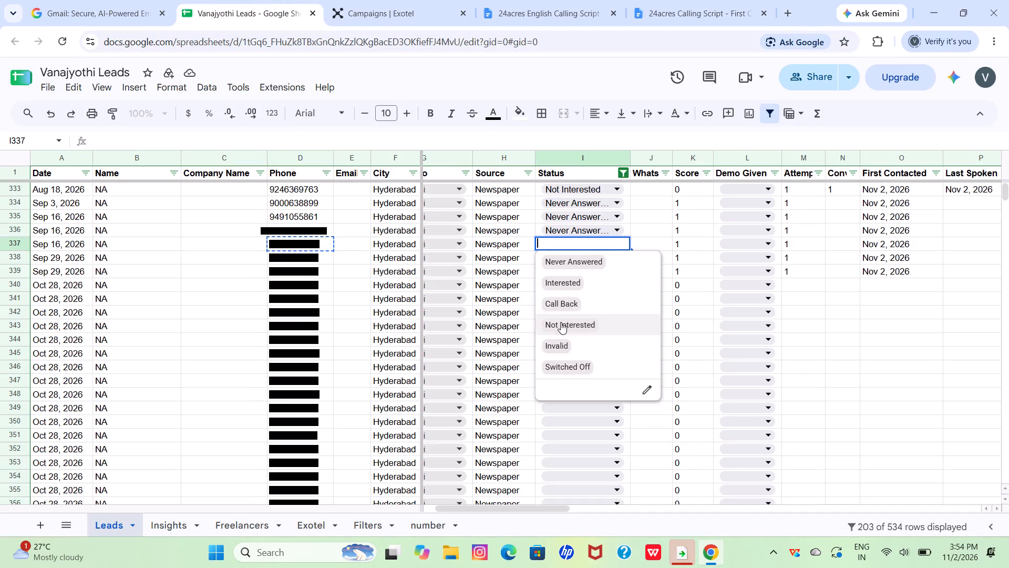
click(568, 263)
Copy the phone number of the lead in row 338 and switch to the Exotel Campaigns page.
scroll(568, 263, down, 1)
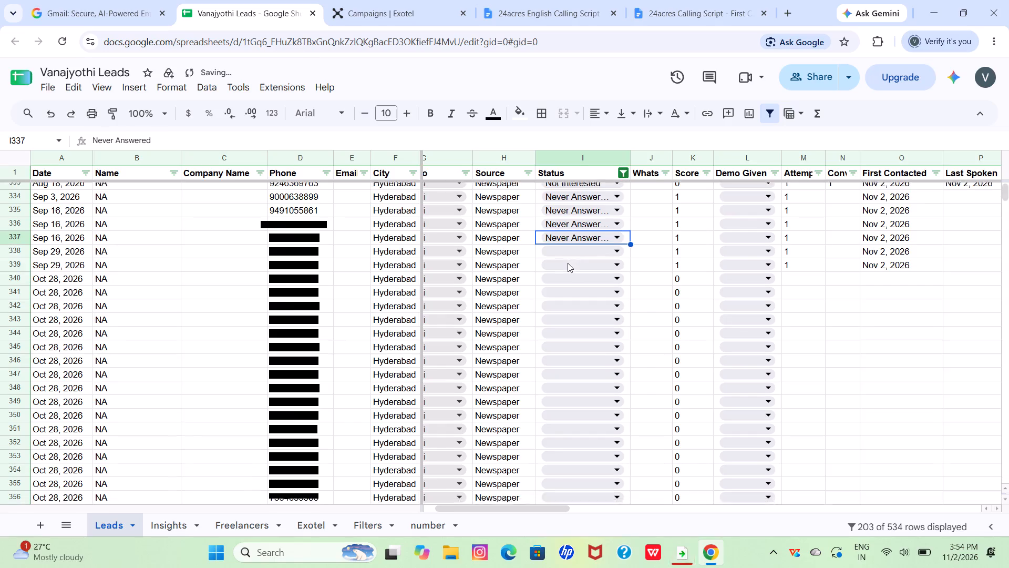
scroll(568, 263, down, 1)
click(315, 208)
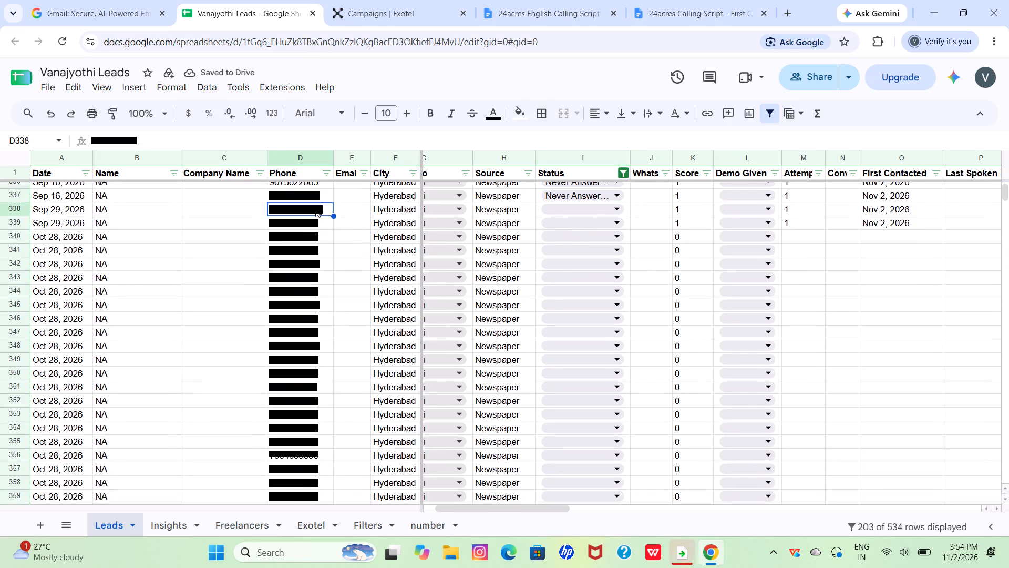
key(ctrl+c)
click(412, 0)
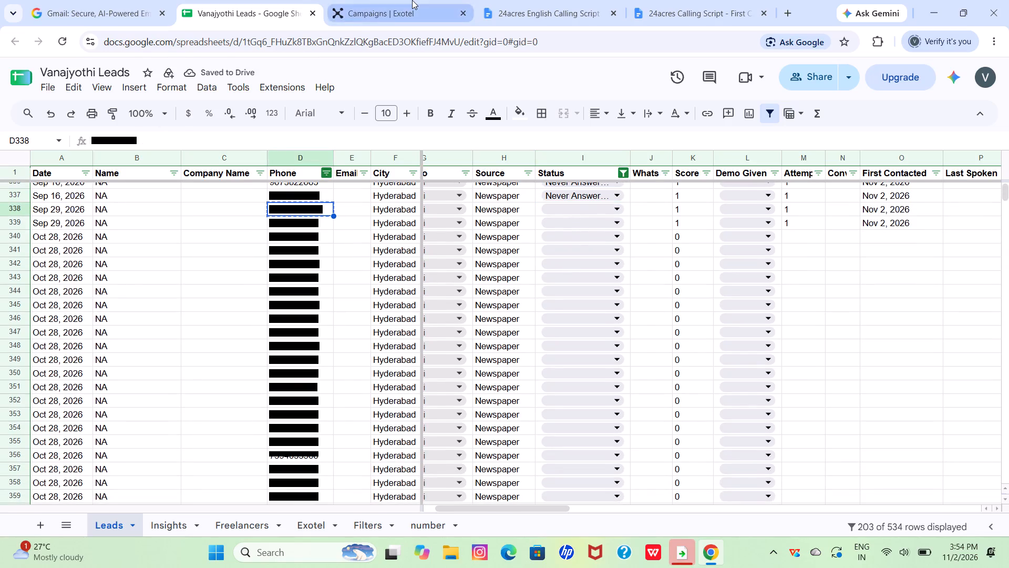
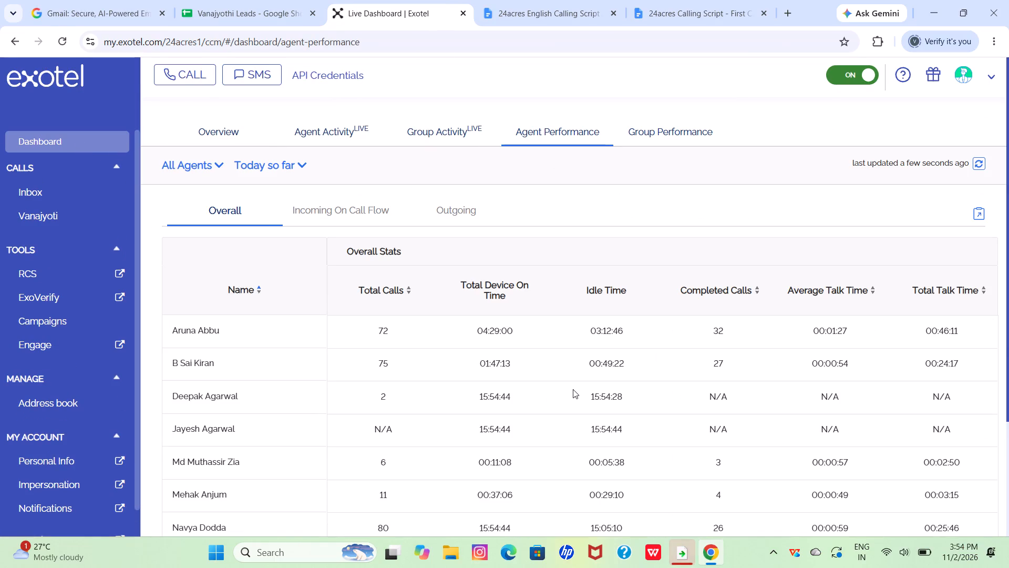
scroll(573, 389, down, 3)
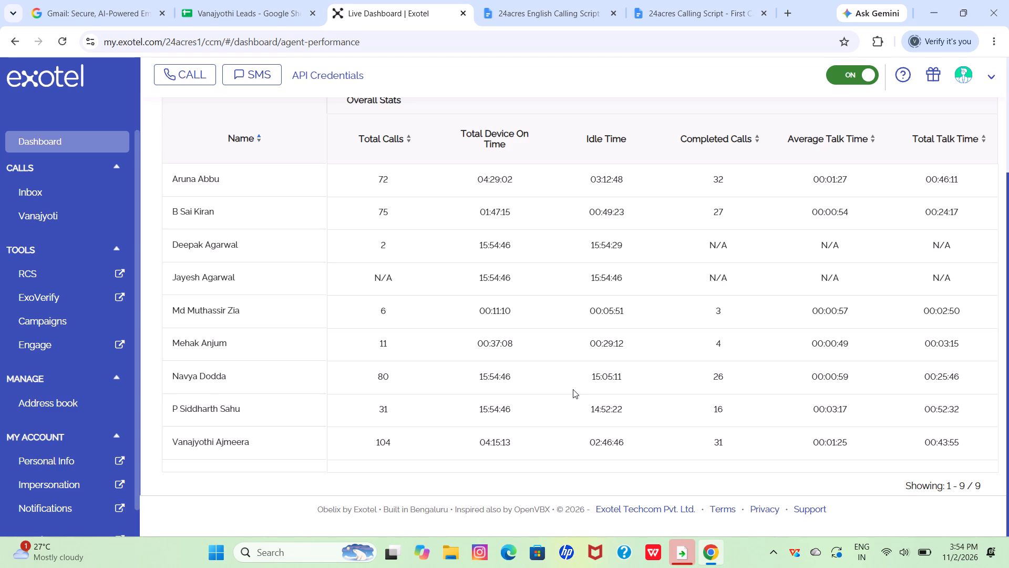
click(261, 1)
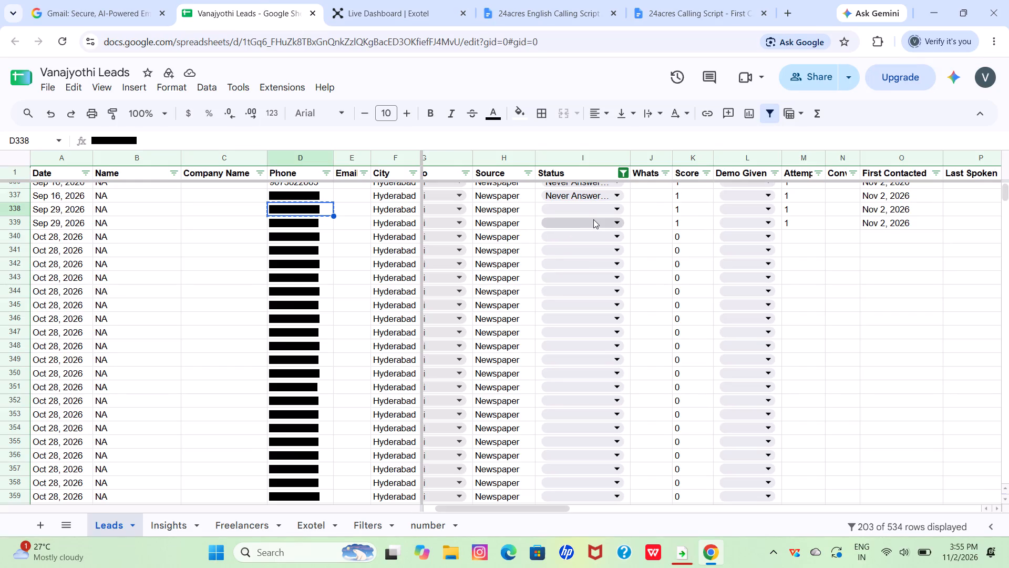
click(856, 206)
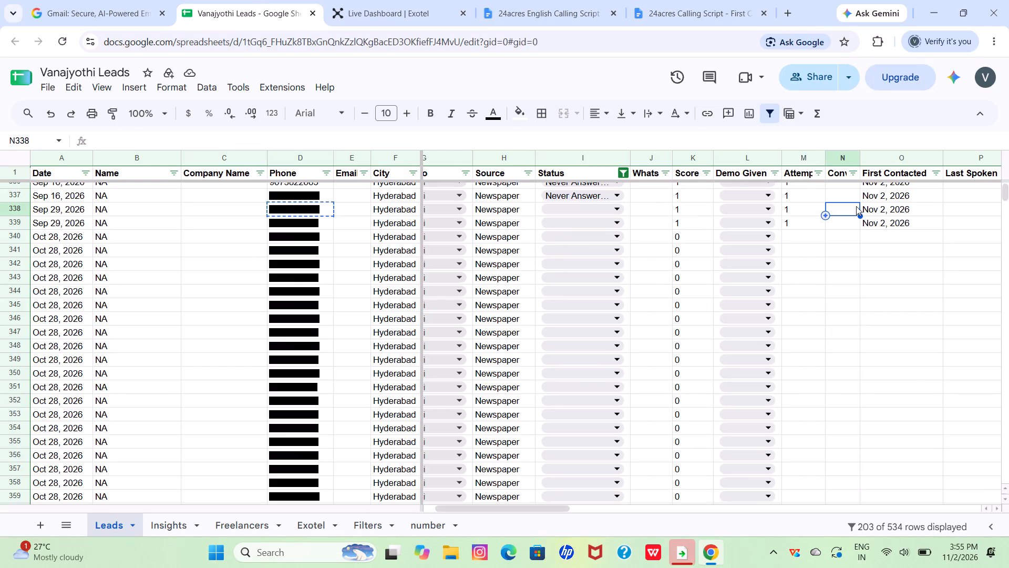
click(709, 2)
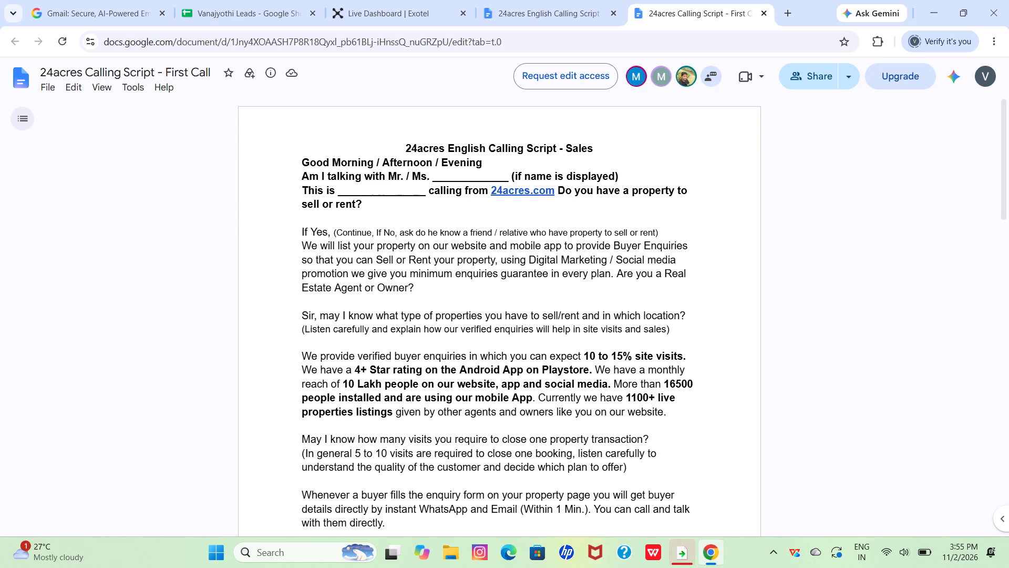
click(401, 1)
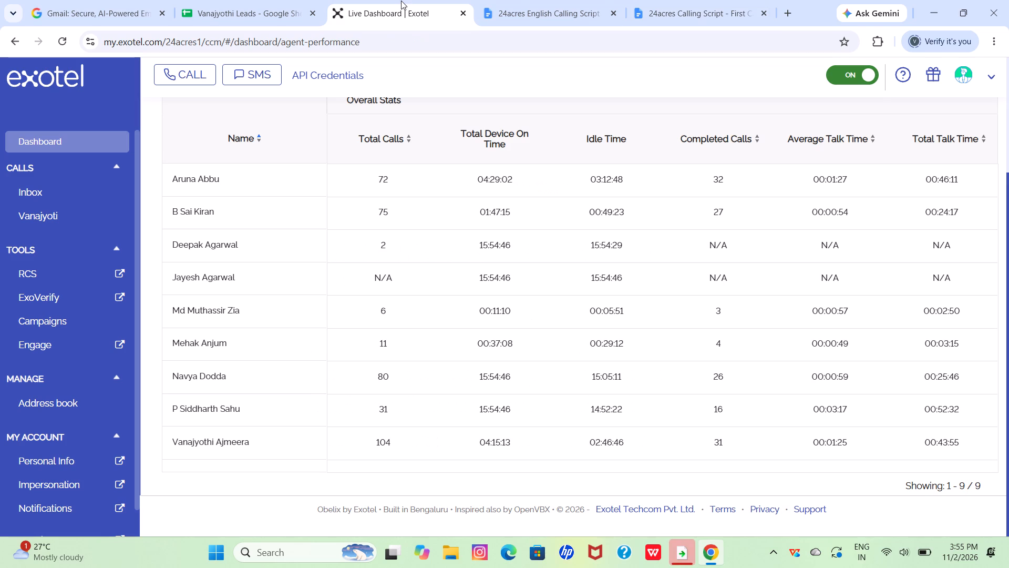
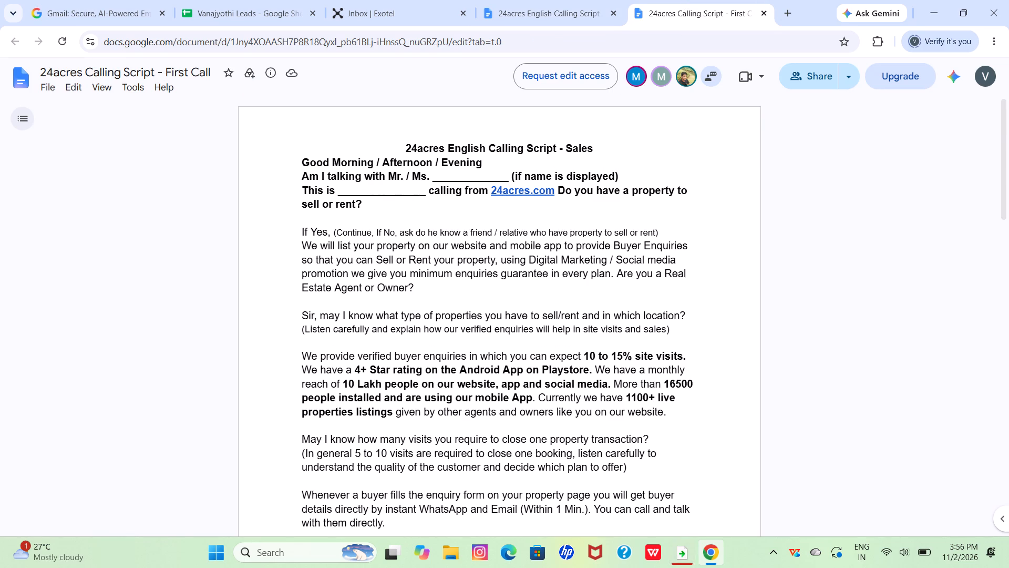
Consult the opening part of the 24acres First Call calling script and return to the Vanajyothi Leads sheet.
scroll(570, 320, down, 2)
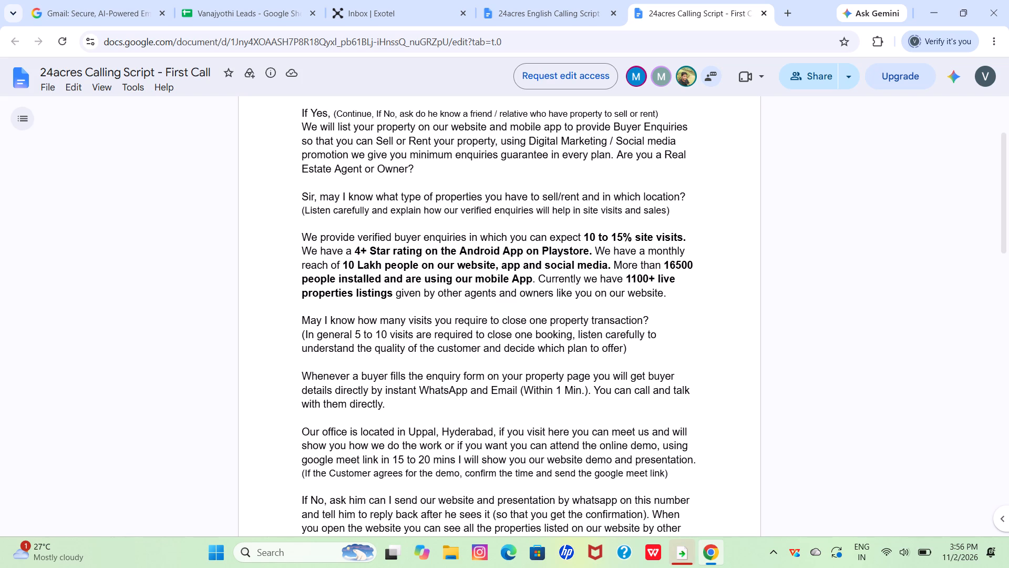
scroll(570, 320, up, 2)
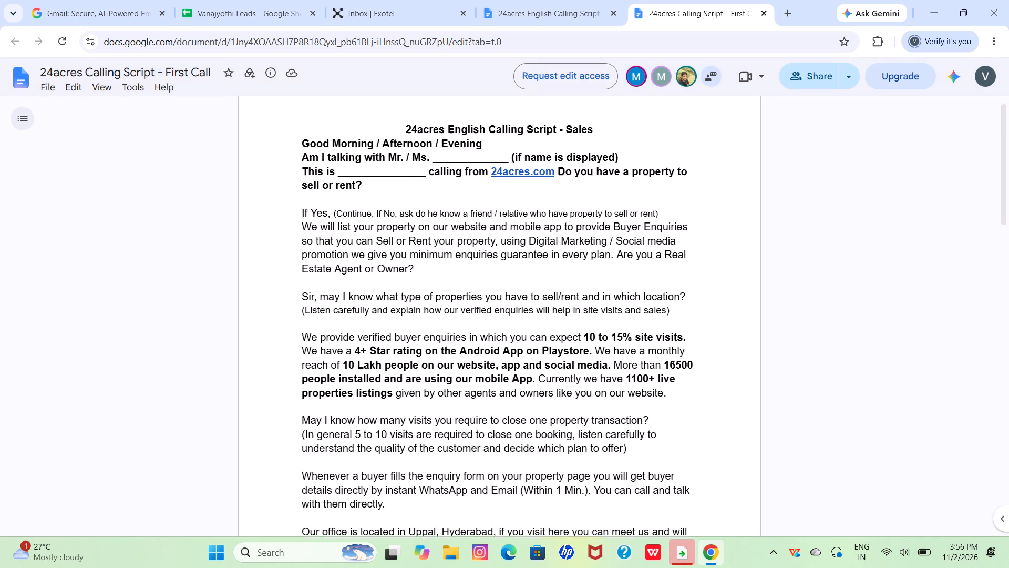
click(253, 0)
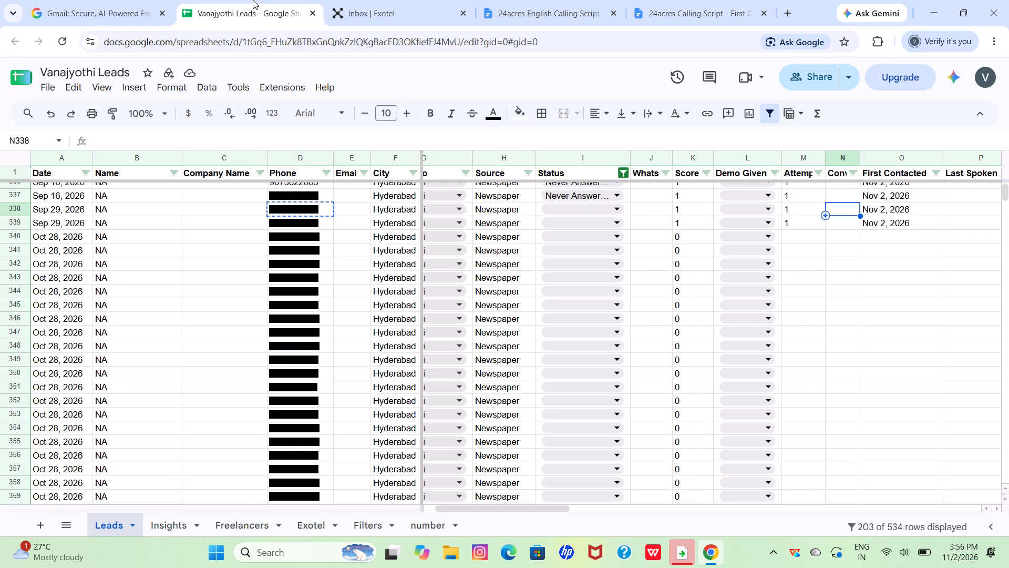
Set the Status of the lead in row 338 to Not Interested.
click(591, 205)
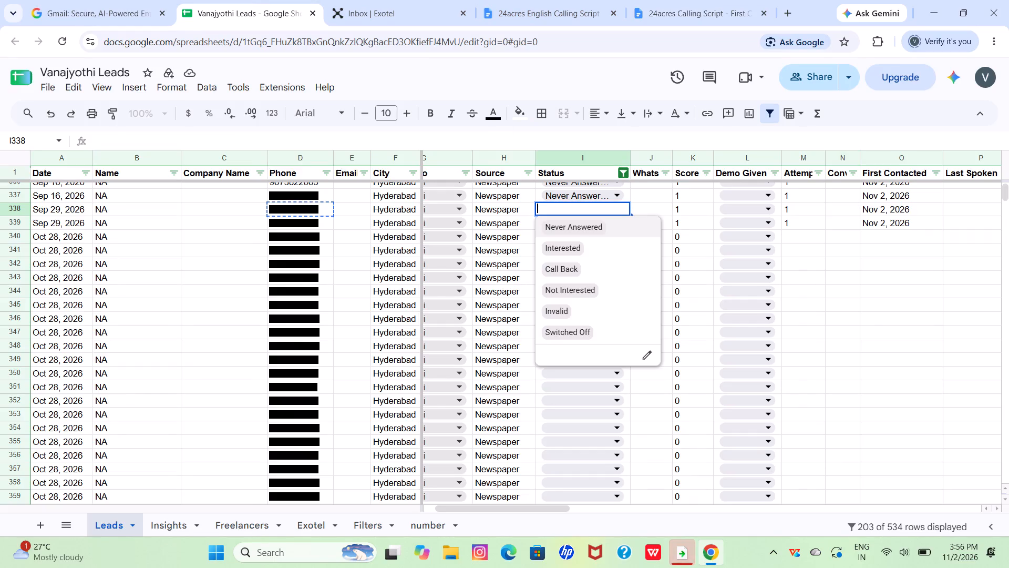
click(579, 283)
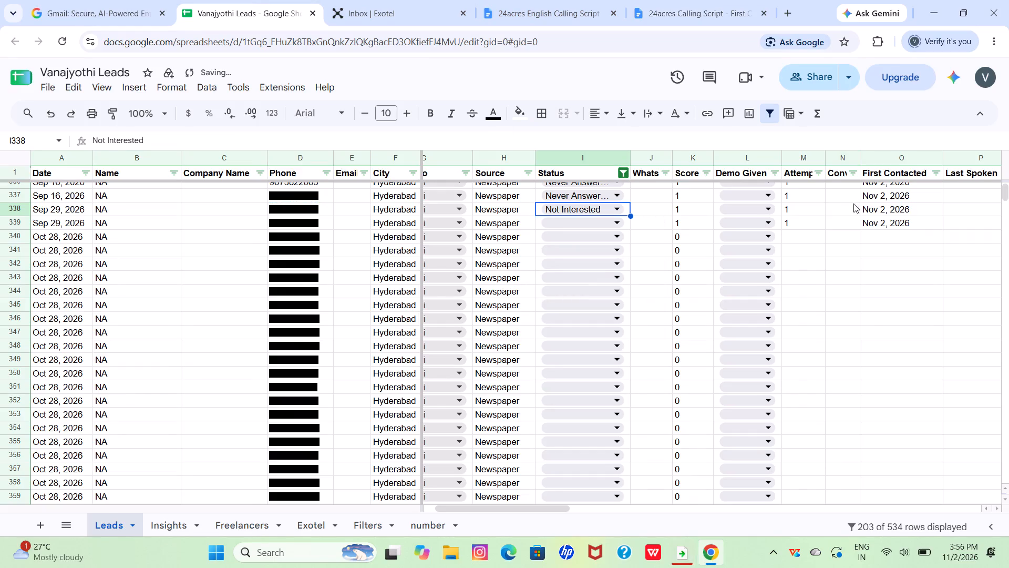
Record 1 in row 338's Conv column and copy its First Contacted date, Nov 2, 2026, into Last Spoken.
click(832, 204)
key(1)
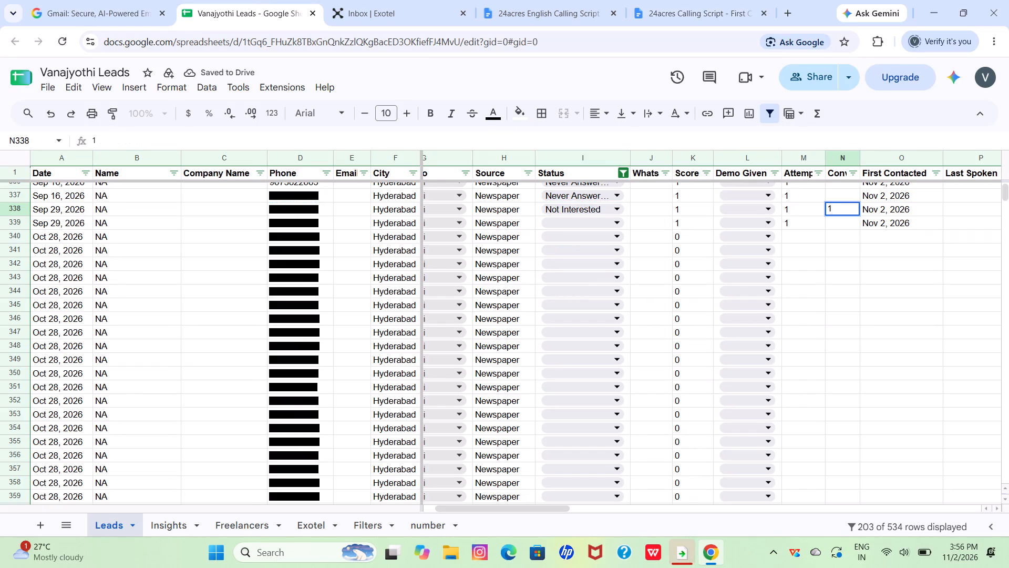
click(884, 206)
key(ctrl+c)
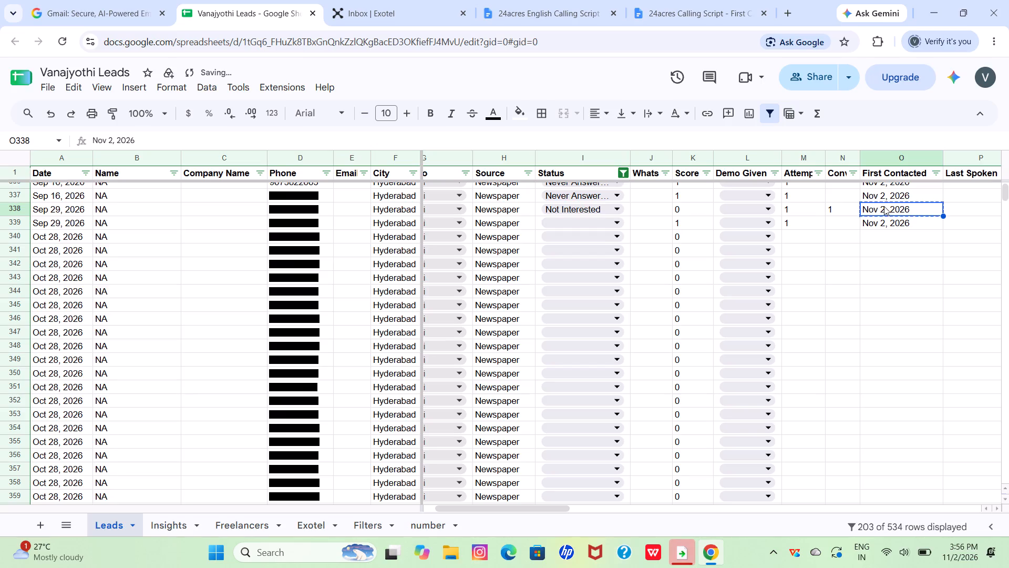
click(961, 209)
scroll(961, 209, left, 1)
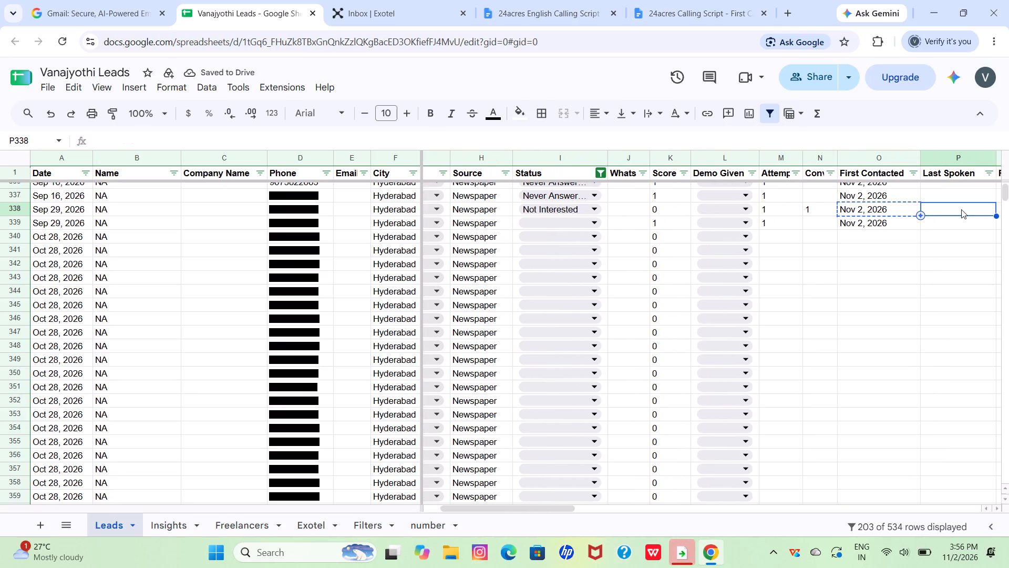
key(ctrl+v)
Enter the note "not intrested in doing digital marketing" for the lead in row 338.
scroll(961, 209, left, 2)
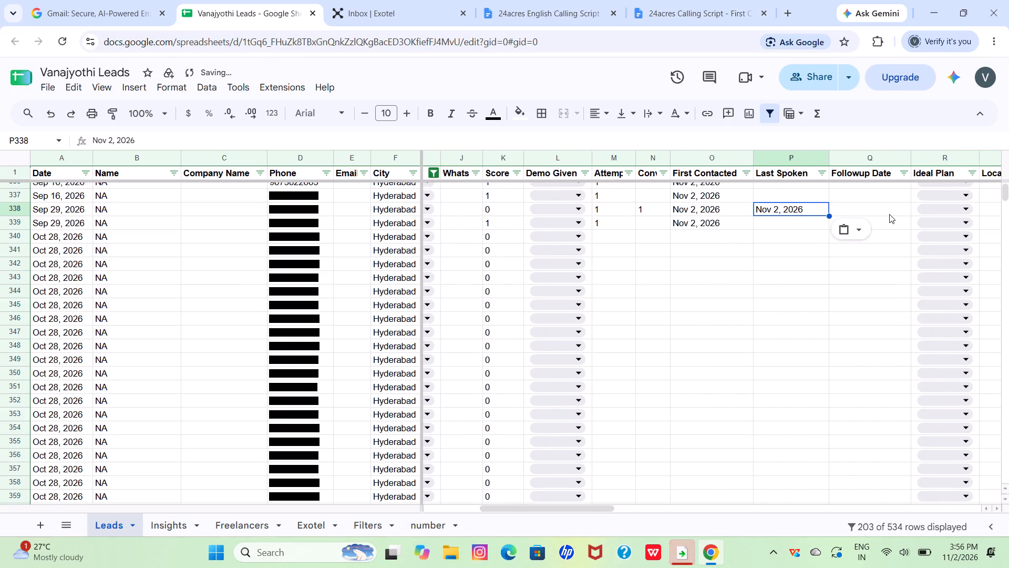
scroll(889, 214, left, 2)
click(852, 216)
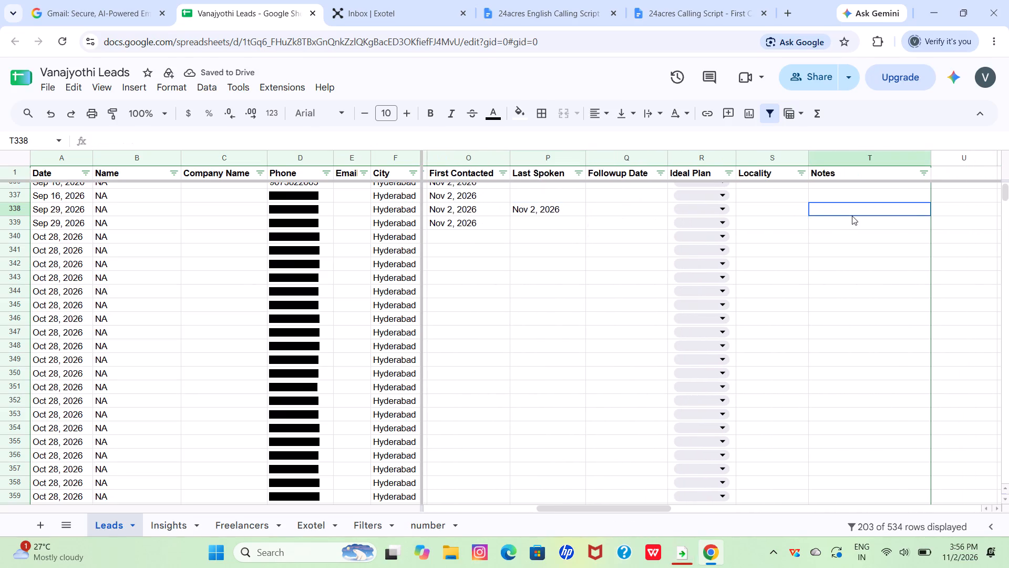
text(not intrested in di)
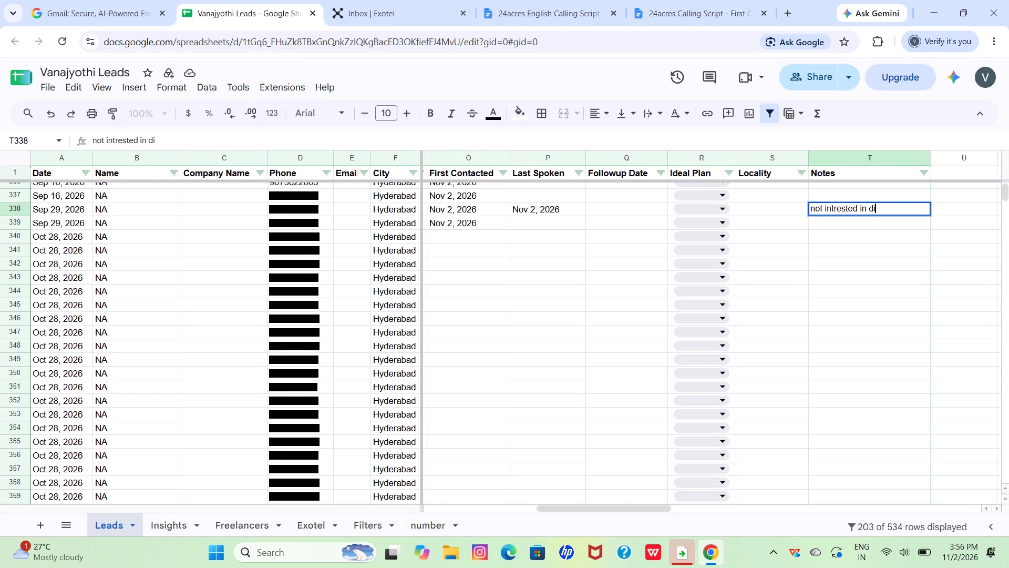
key(BackSpace)
text(oing)
key(space)
text(dih)
key(BackSpace)
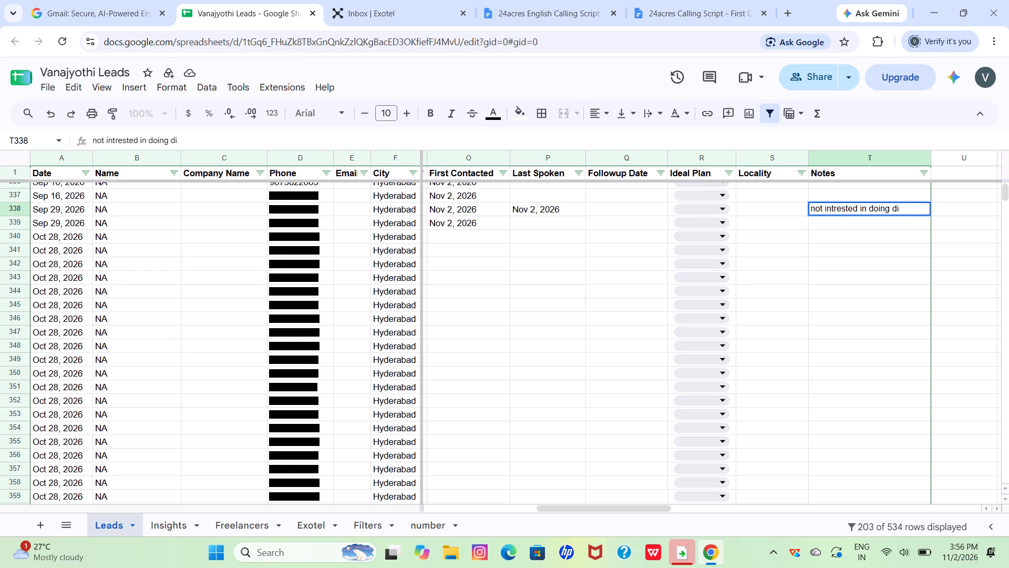
text(gital)
key(space)
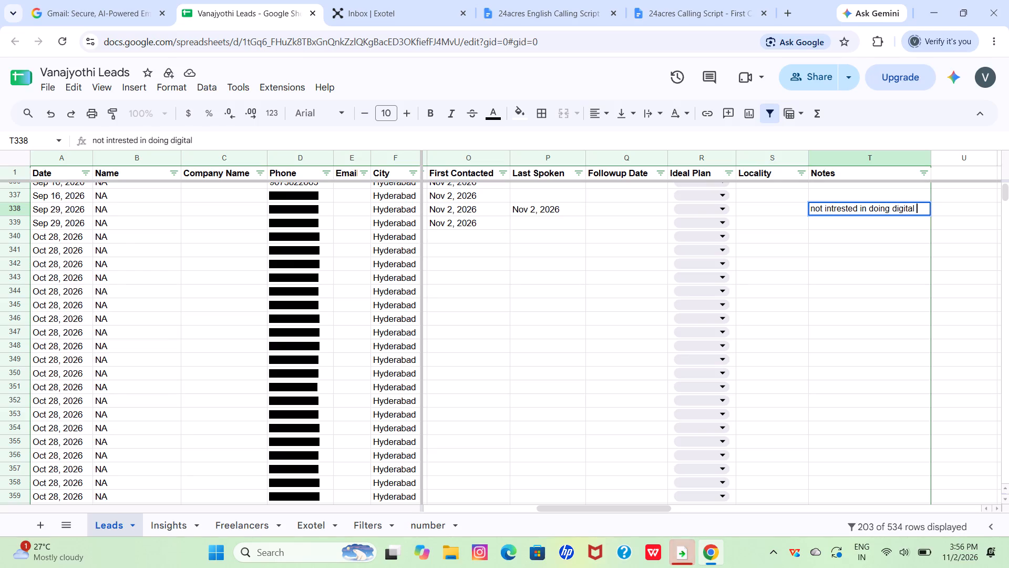
text(marketing)
key(Return)
scroll(852, 216, right, 3)
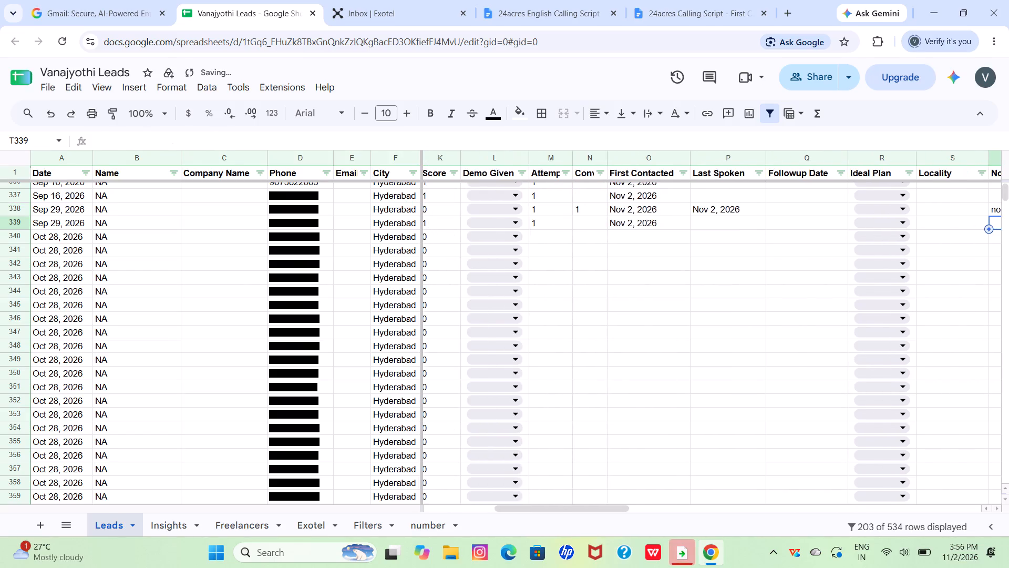
scroll(852, 216, right, 3)
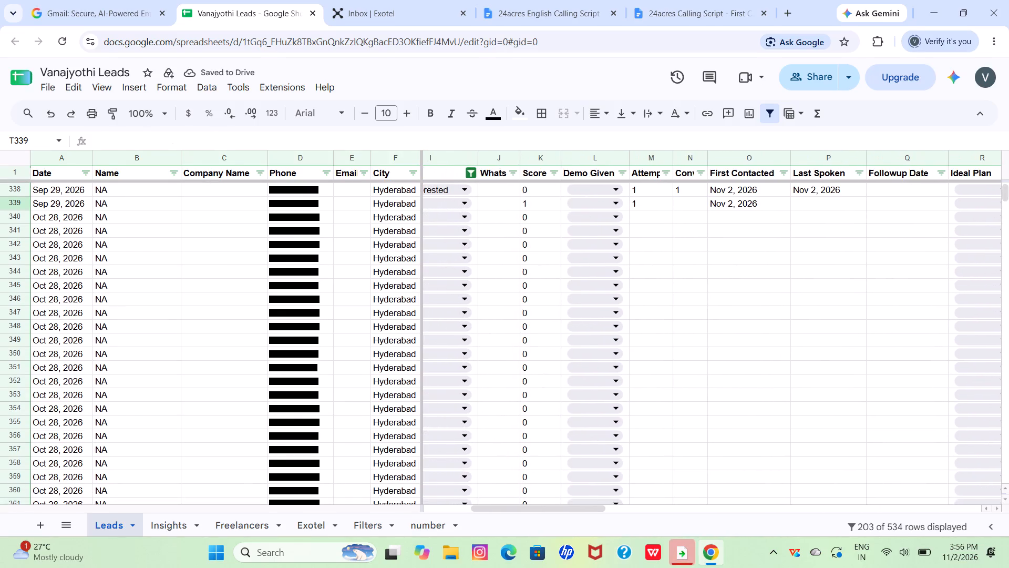
scroll(739, 194, right, 2)
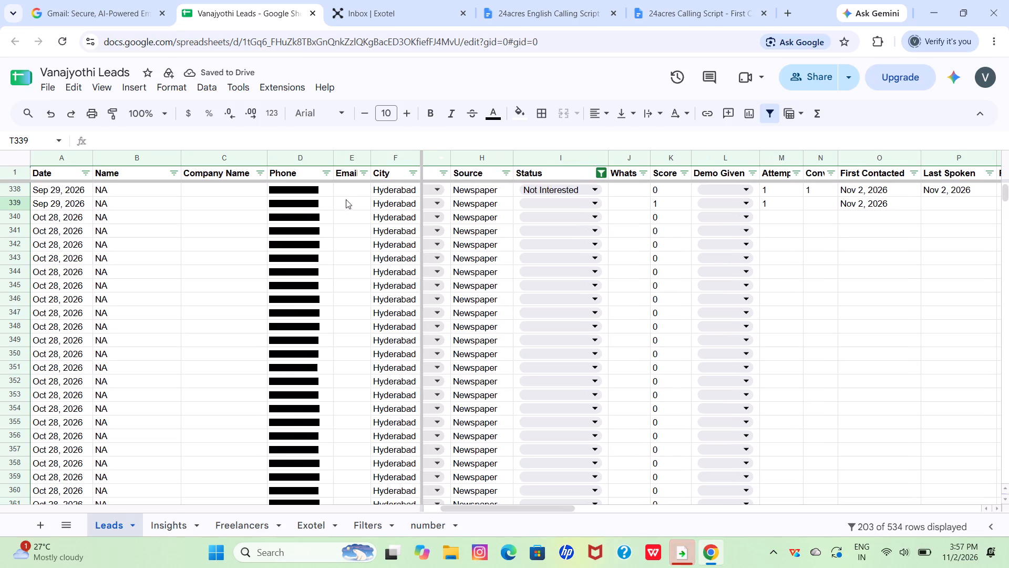
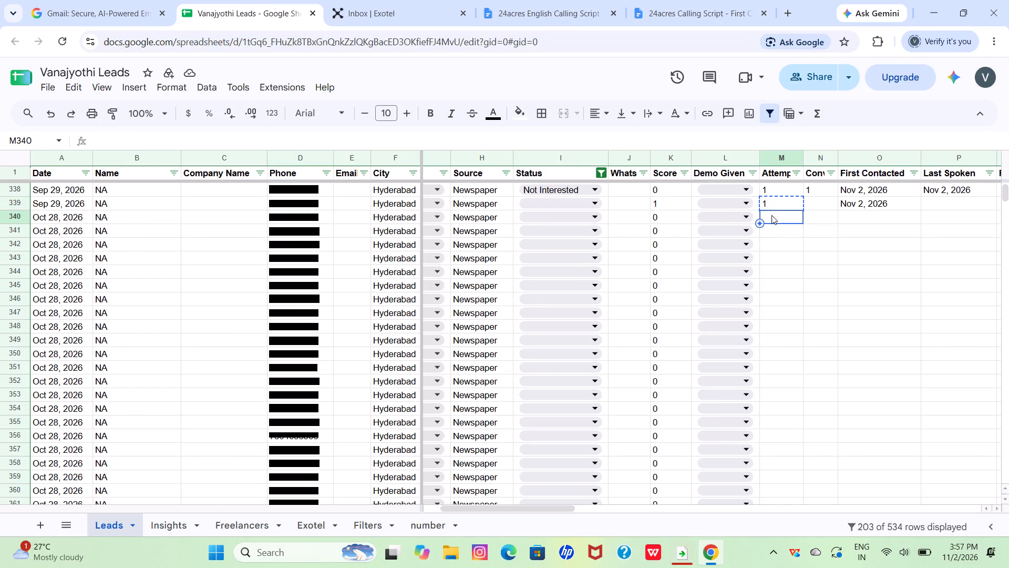
Record 1 in the Attempts column for the lead in row 340.
click(815, 192)
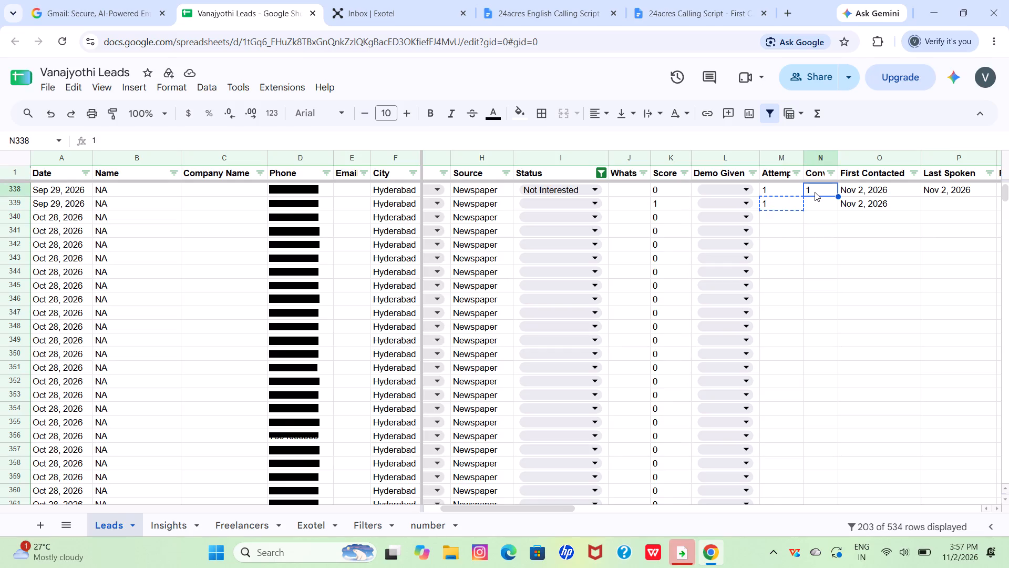
click(777, 219)
drag(777, 219, 783, 419)
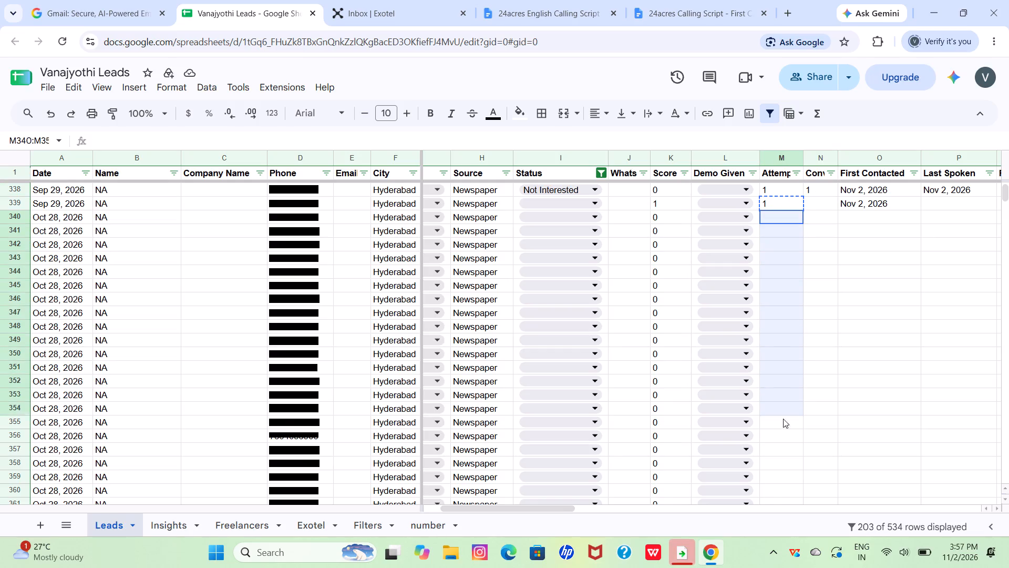
drag(783, 419, 784, 540)
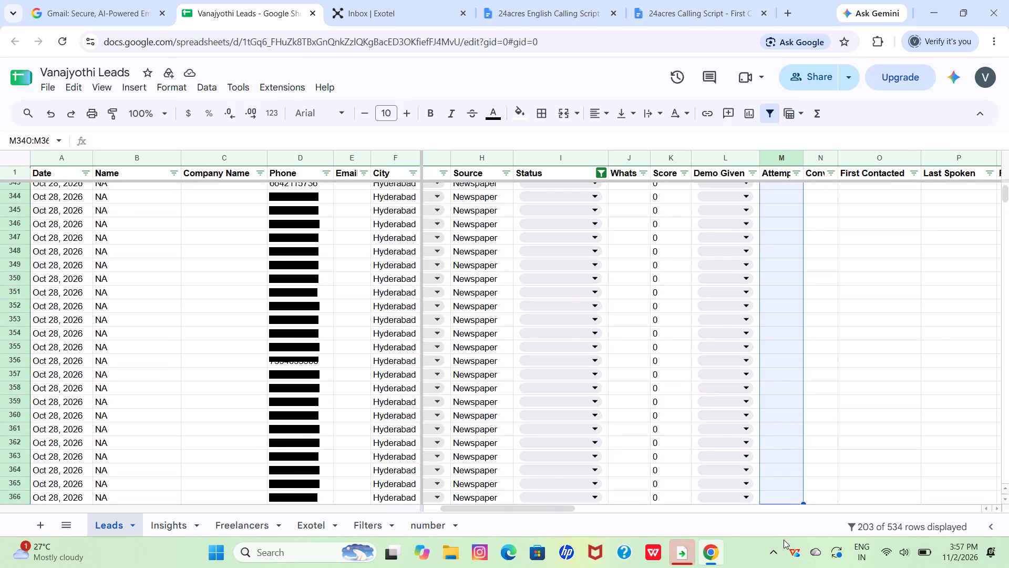
scroll(773, 349, up, 5)
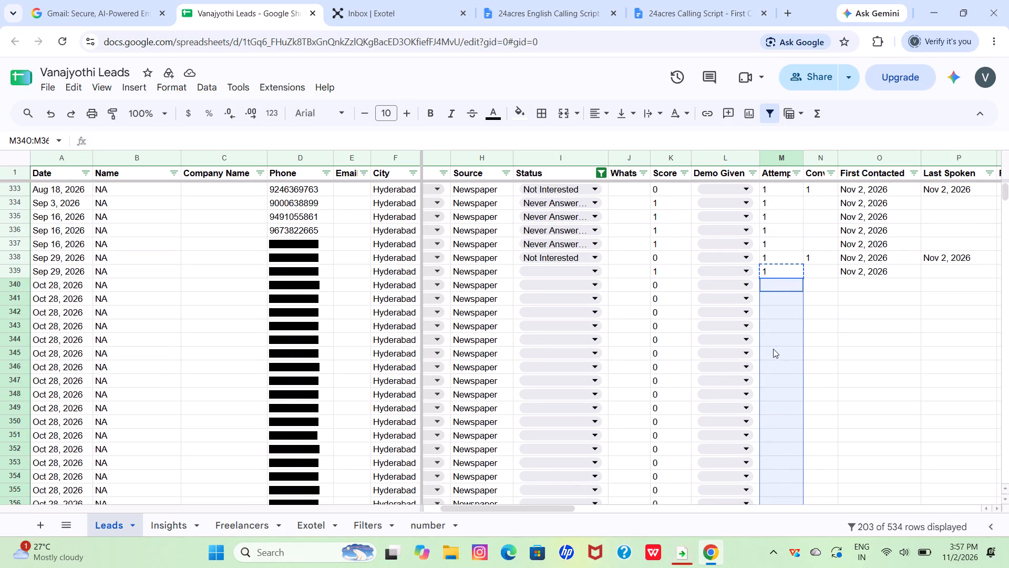
key(1)
key(BackSpace)
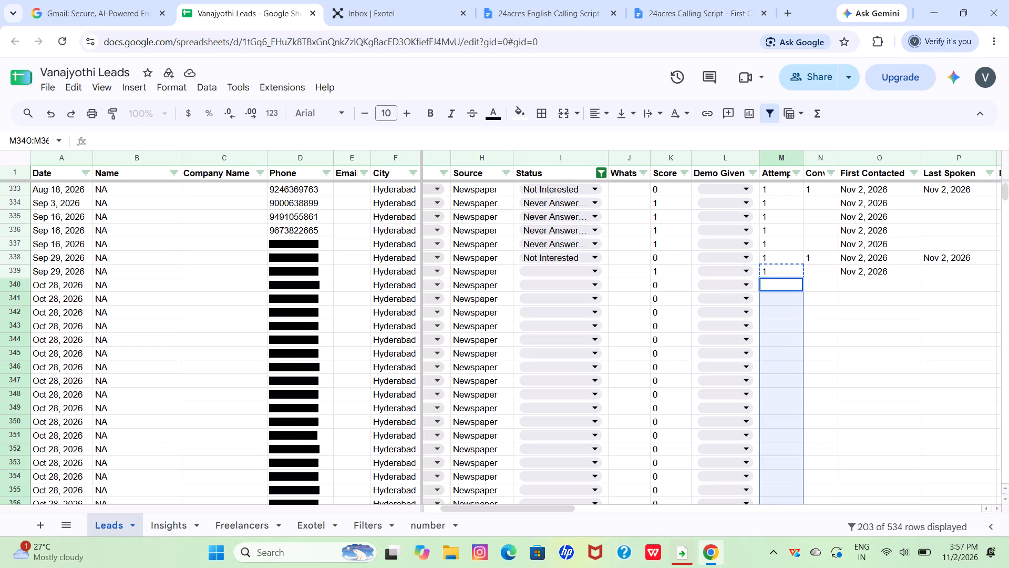
key(ctrl+v)
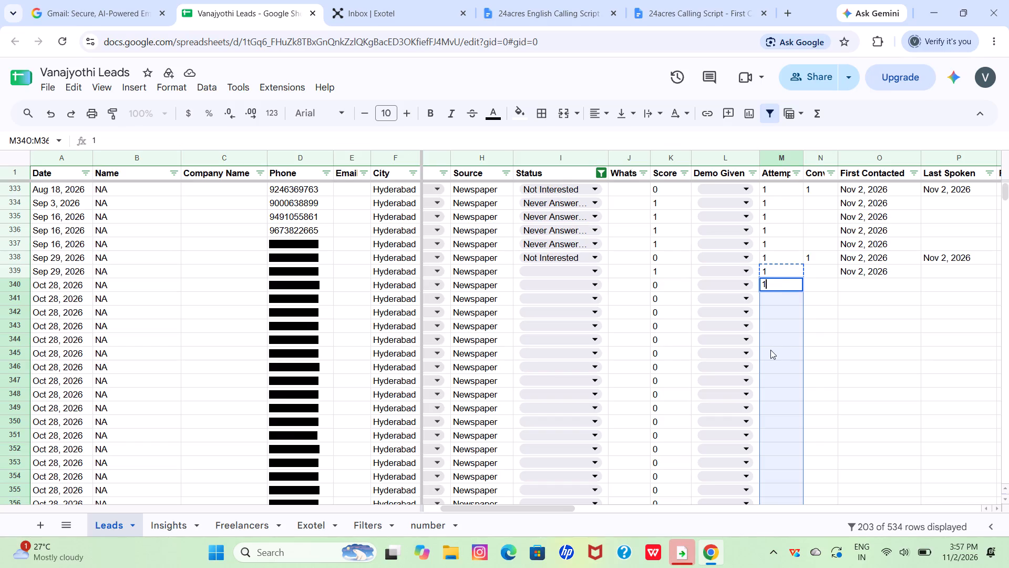
click(773, 294)
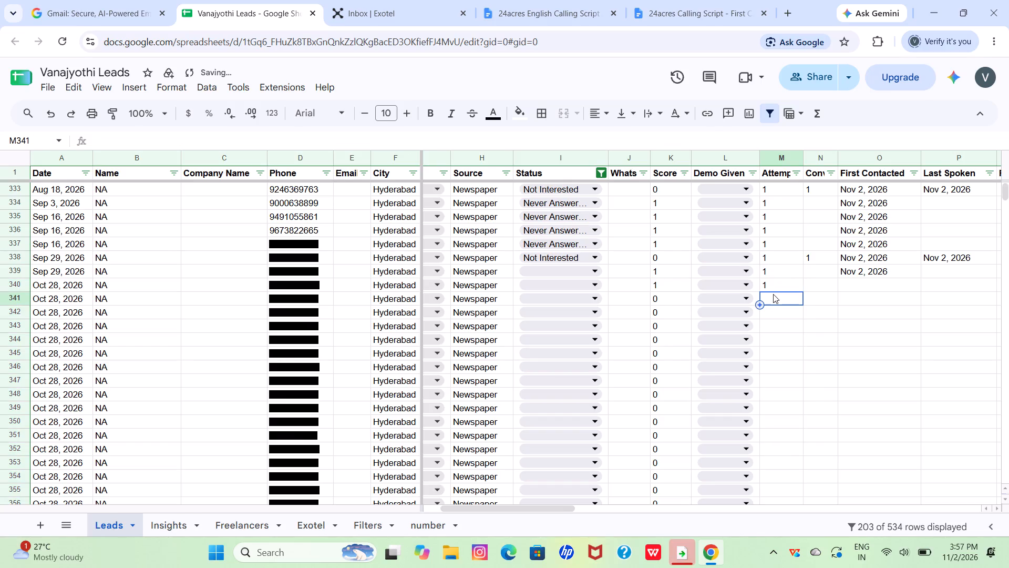
Copy row 340's Attempts value of 1 down the Attempts column to rows 341 through 381.
click(772, 287)
key(ctrl+c)
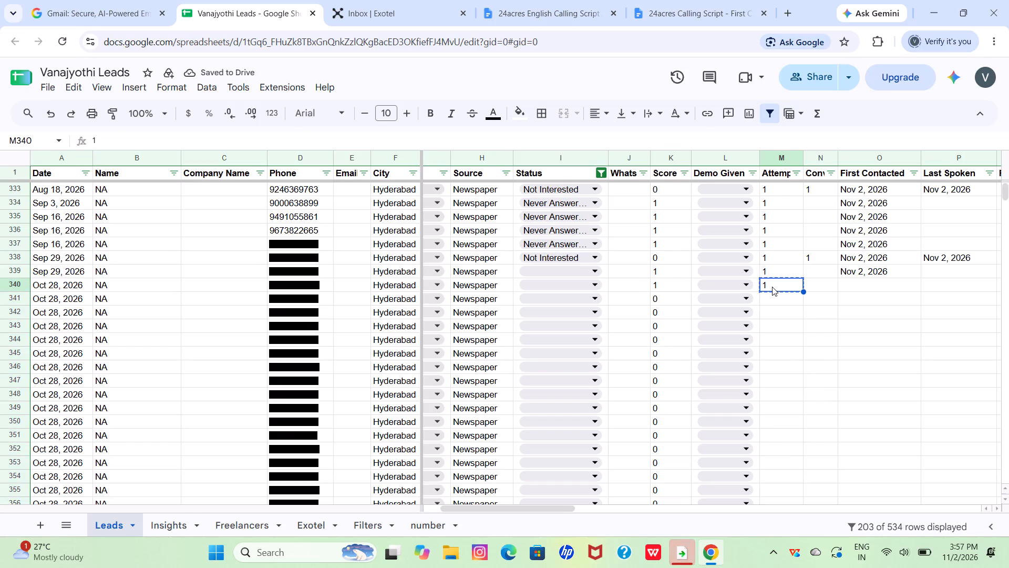
drag(770, 294, 825, 446)
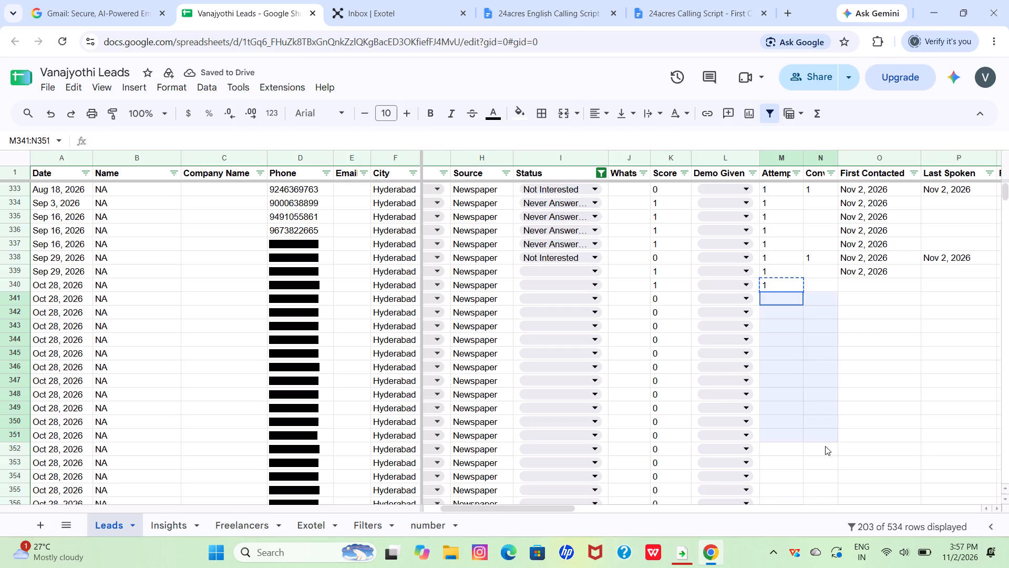
drag(825, 446, 769, 567)
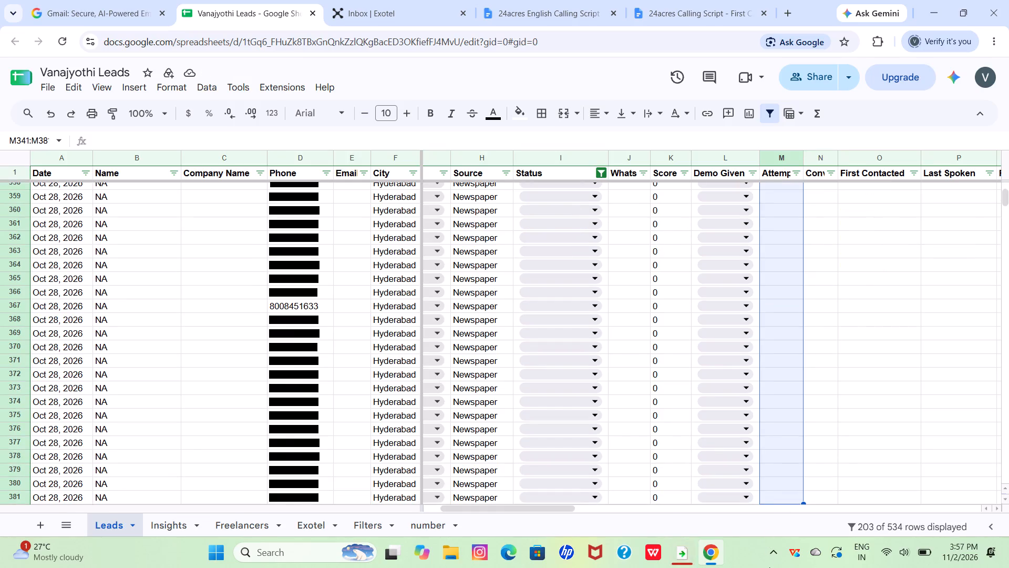
key(ctrl+v)
scroll(769, 567, down, 4)
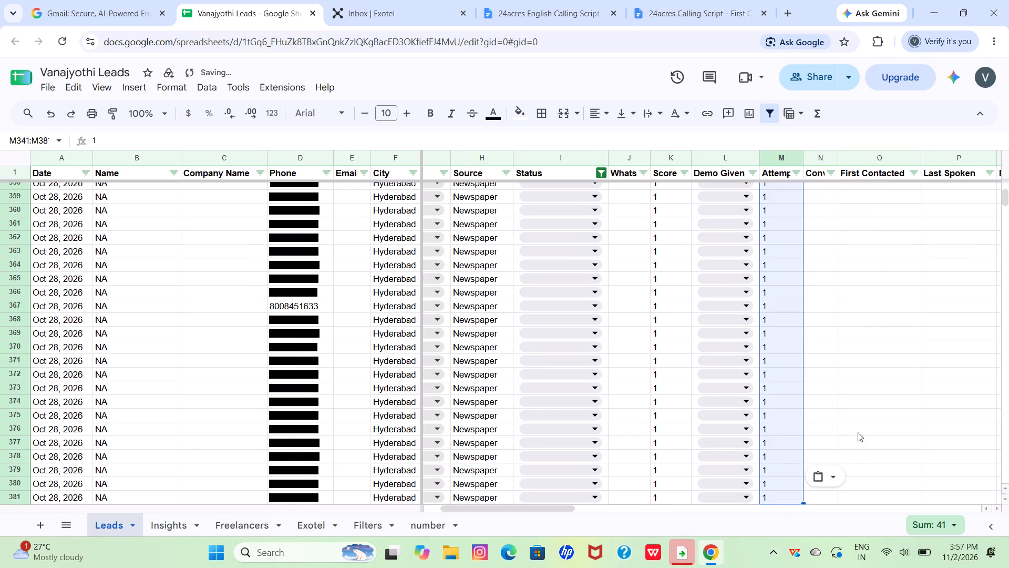
click(815, 435)
Review the Attempts column from row 333 downward to check which leads are filled in and which are still blank.
scroll(815, 435, down, 3)
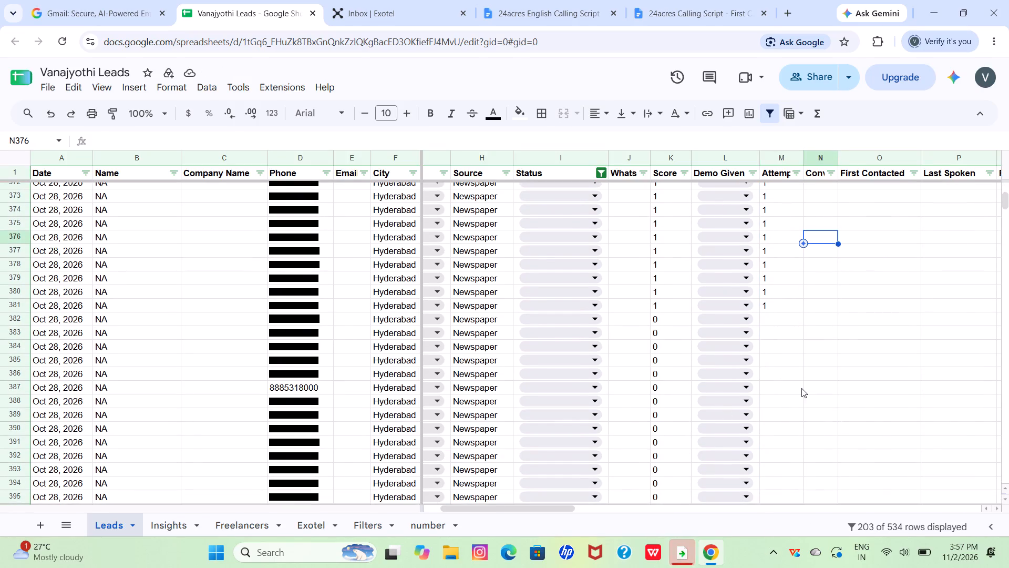
click(770, 320)
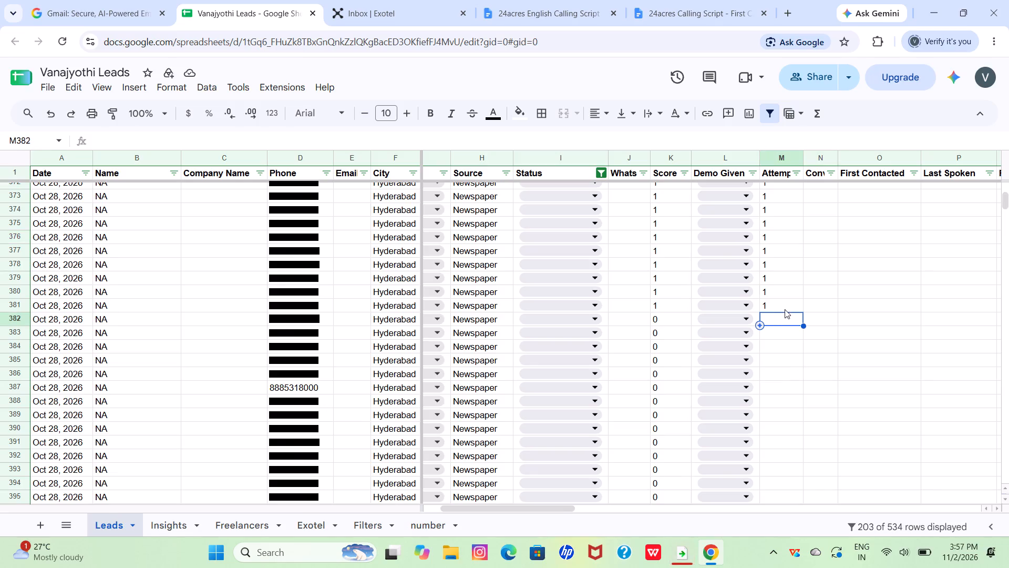
click(775, 309)
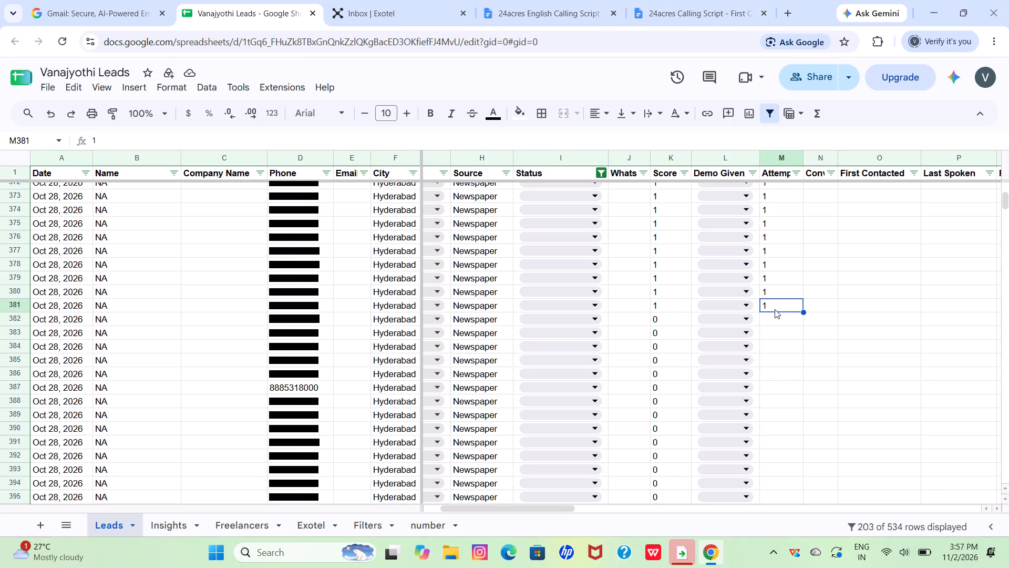
scroll(775, 309, up, 7)
scroll(775, 309, down, 1)
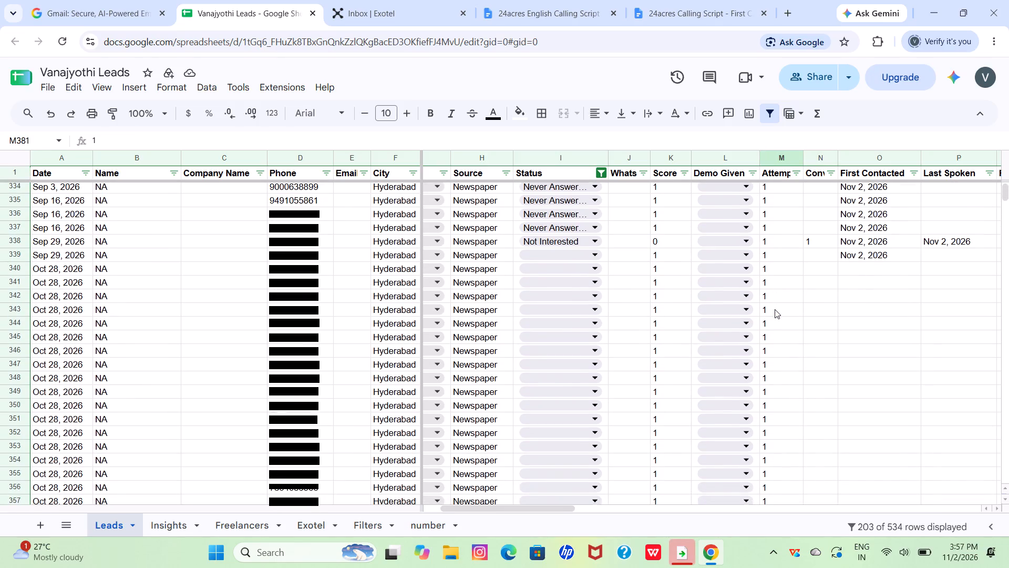
scroll(775, 309, down, 5)
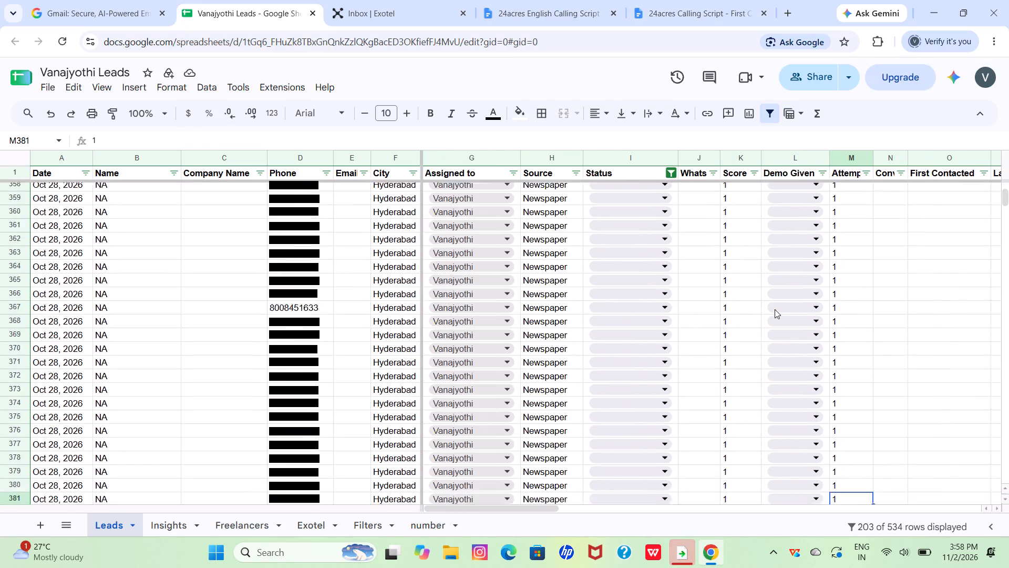
scroll(775, 309, down, 1)
scroll(775, 309, up, 8)
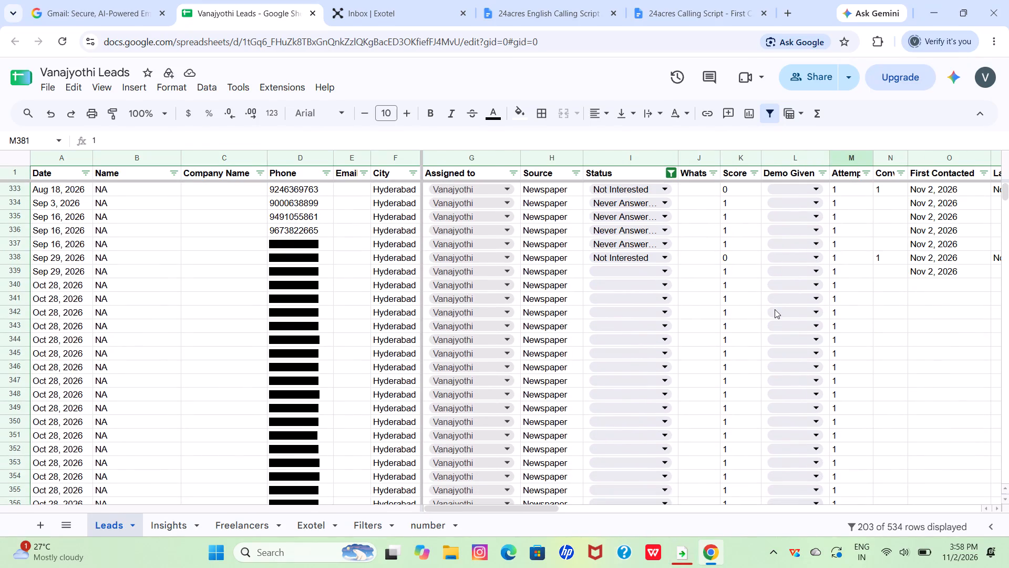
scroll(775, 309, down, 6)
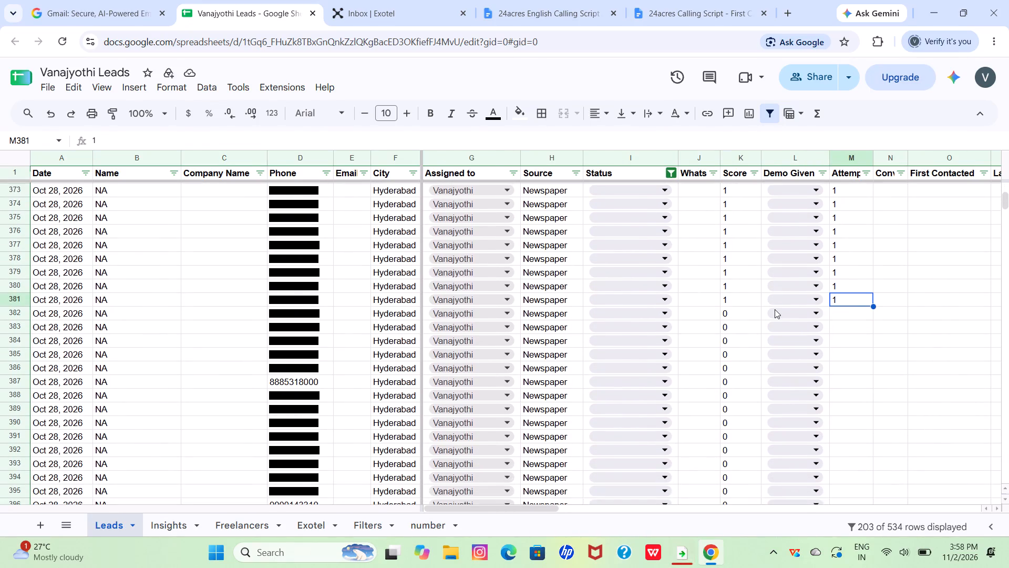
scroll(778, 301, down, 1)
scroll(786, 343, down, 1)
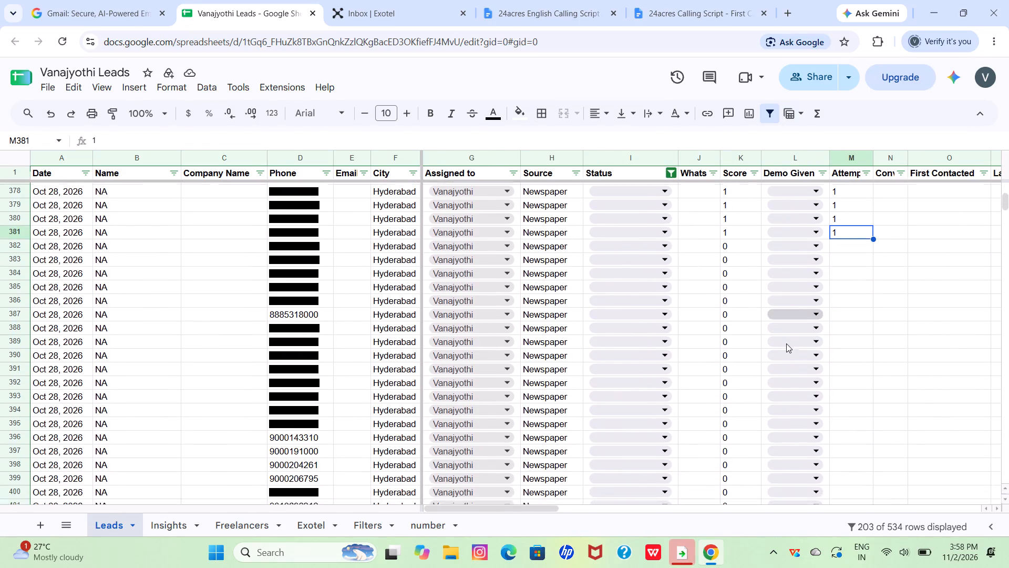
scroll(786, 343, down, 1)
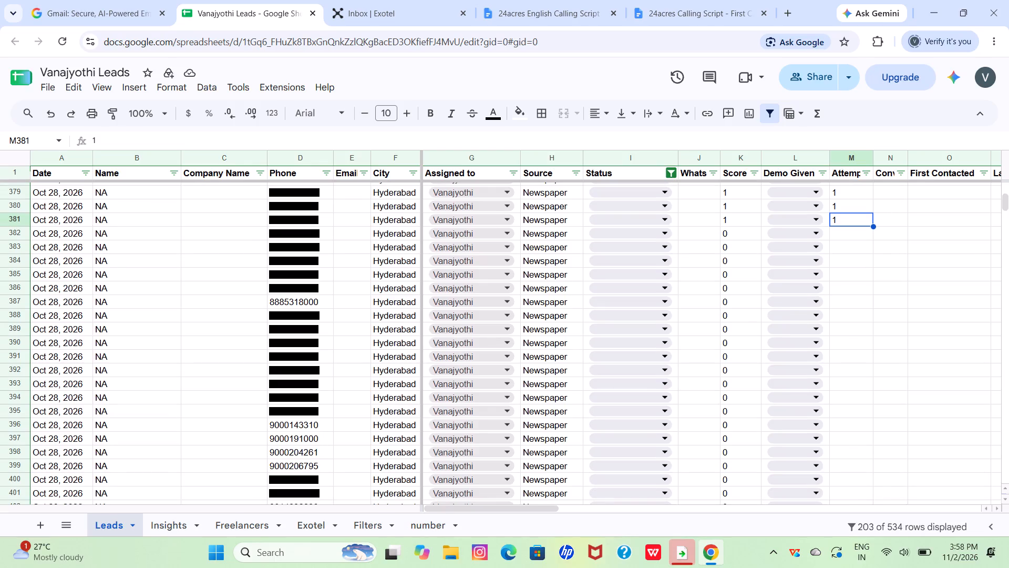
Copy row 381's Attempts value of 1 down the Attempts column through row 400.
key(ctrl+c)
drag(830, 230, 839, 383)
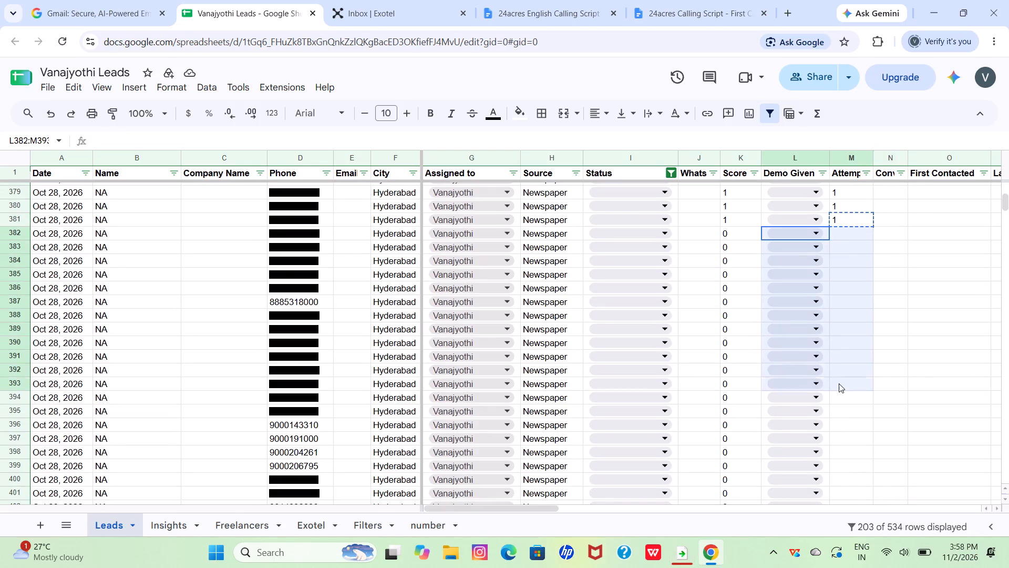
drag(839, 383, 802, 324)
click(880, 248)
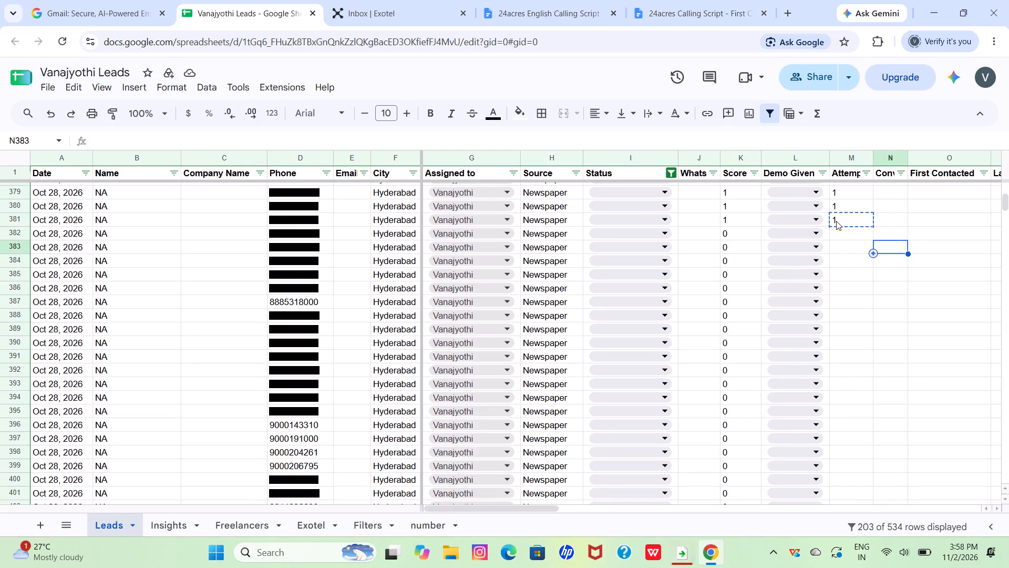
drag(836, 221, 844, 485)
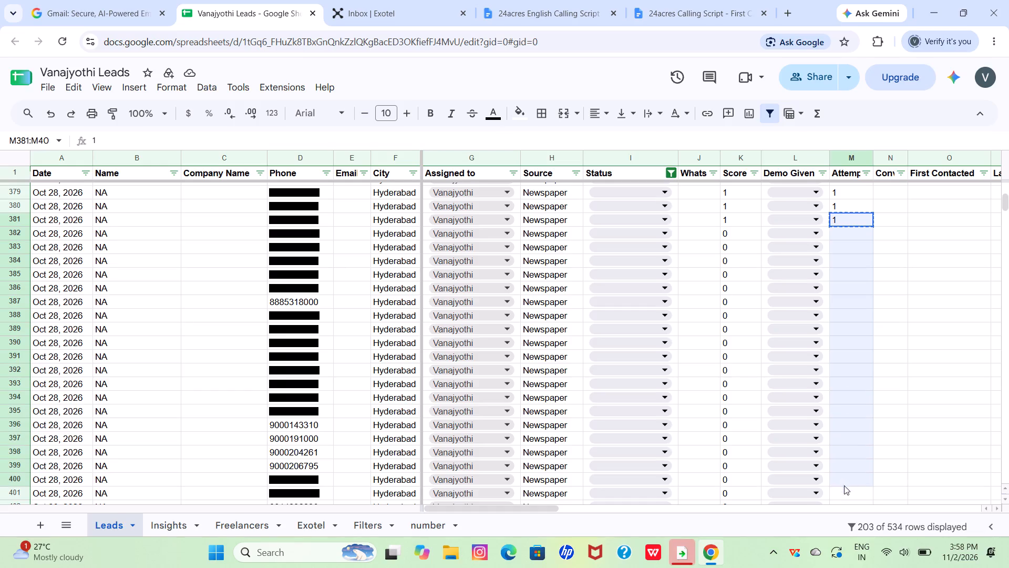
drag(844, 485, 842, 329)
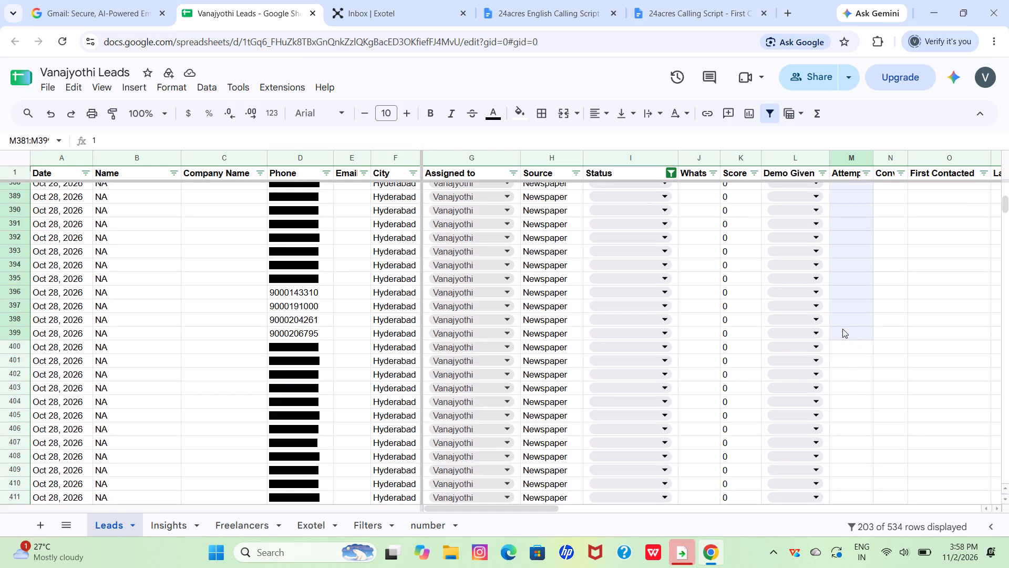
drag(842, 329, 841, 349)
key(ctrl+v)
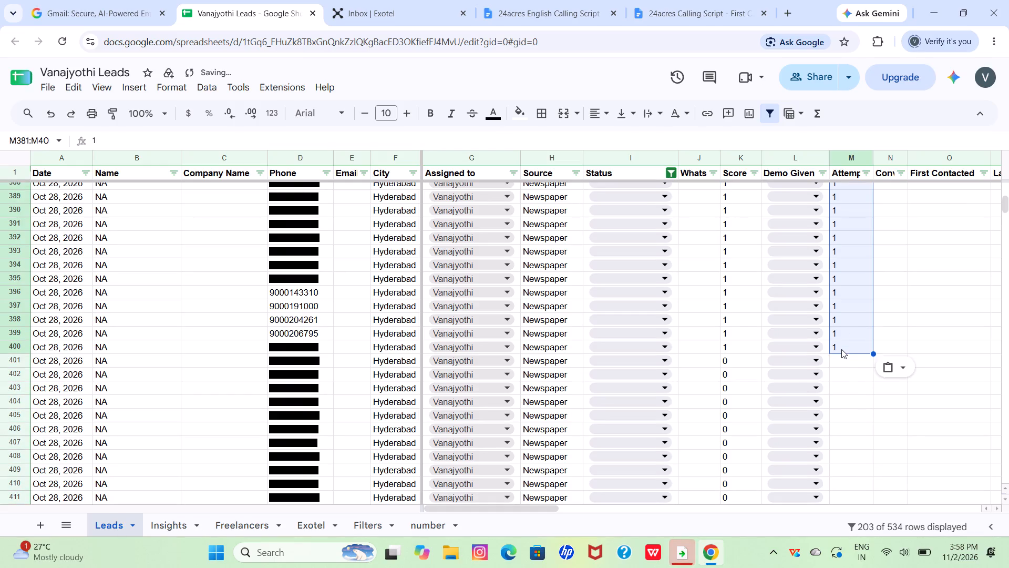
Copy row 339's First Contacted date, Nov 2, 2026, into the First Contacted through Notes columns for rows 340 to 400.
scroll(841, 349, up, 3)
click(943, 261)
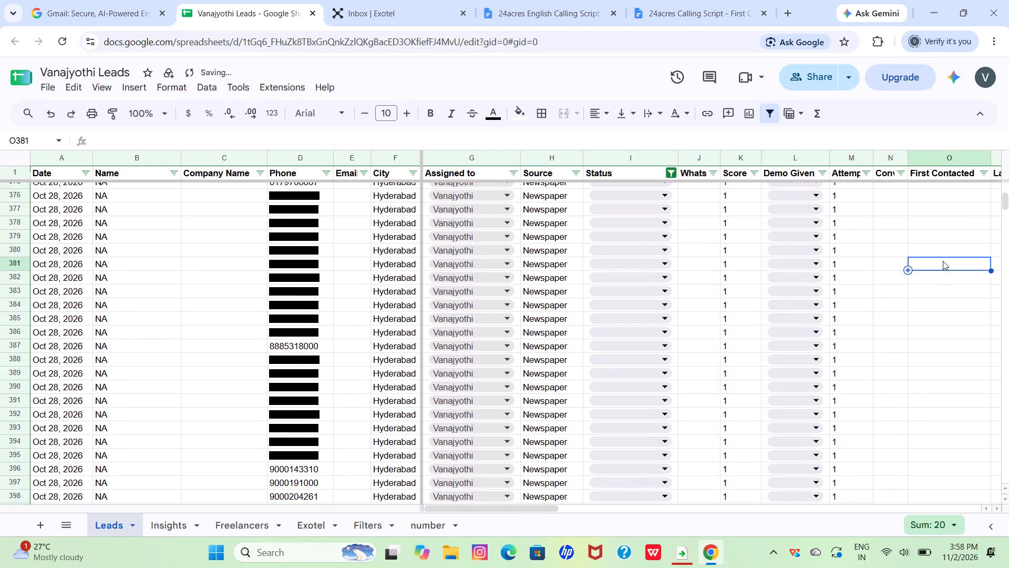
scroll(943, 261, up, 9)
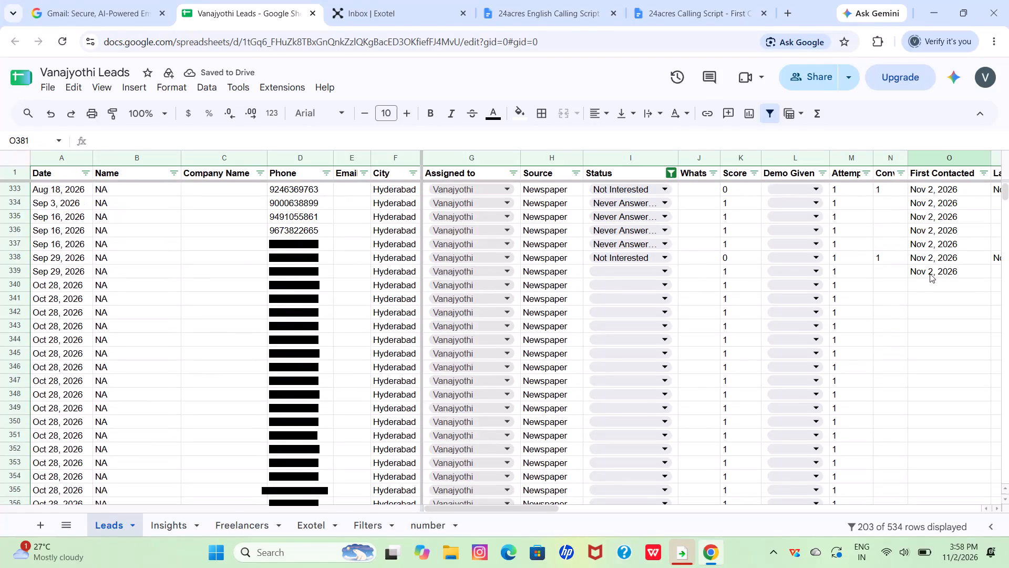
click(930, 273)
key(ctrl+c)
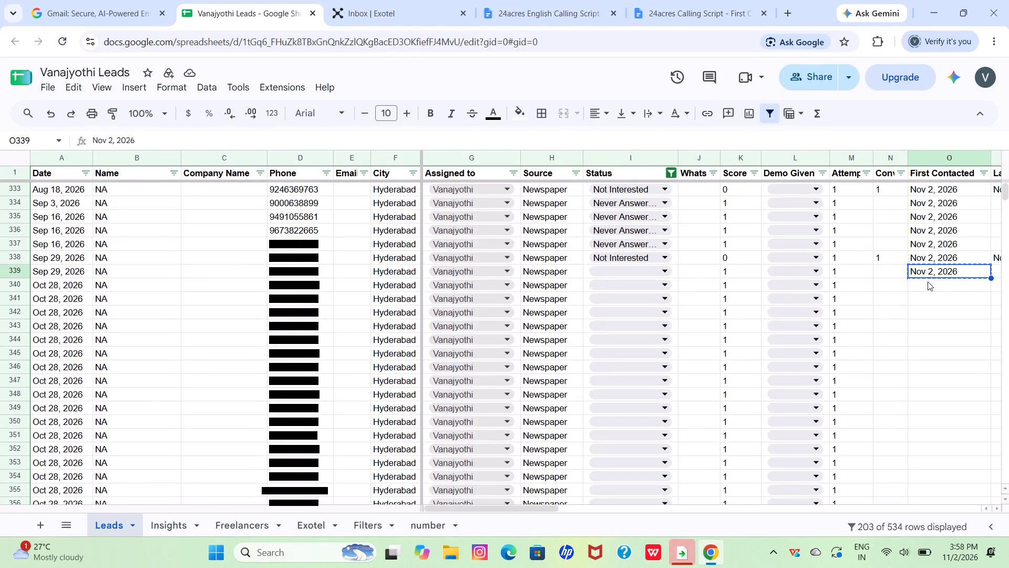
drag(926, 284, 906, 543)
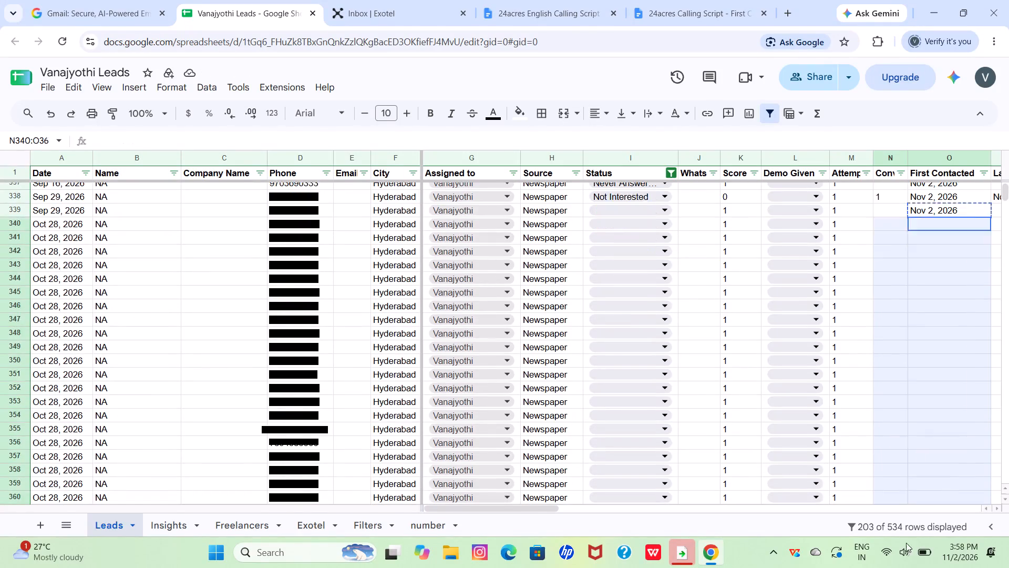
drag(906, 543, 924, 502)
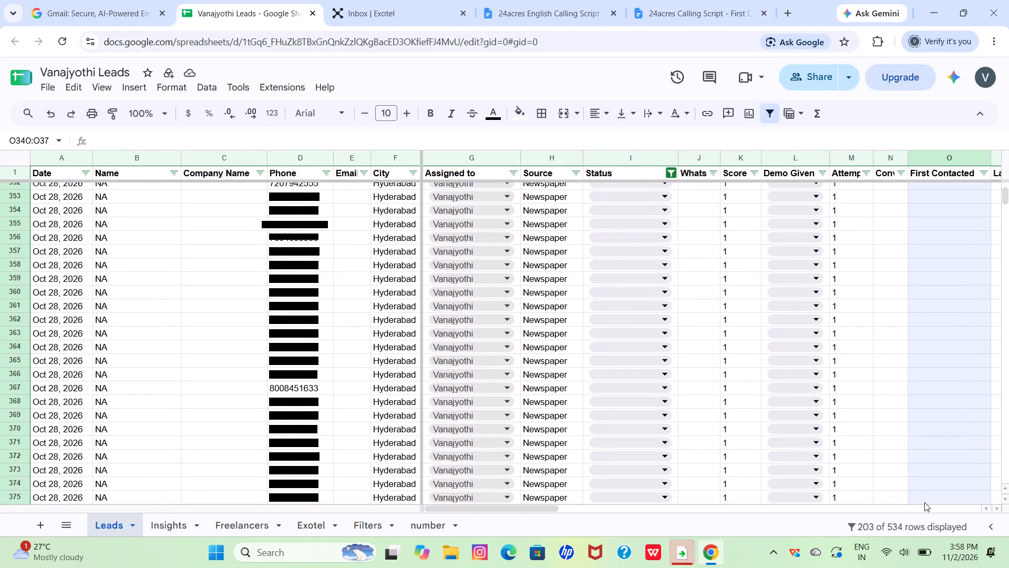
drag(924, 502, 950, 489)
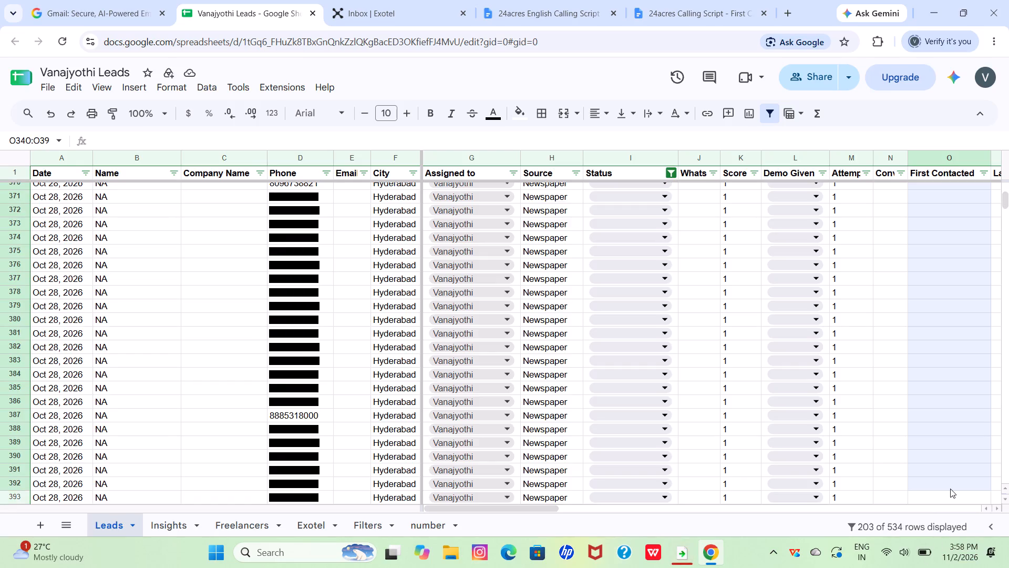
drag(950, 489, 1008, 441)
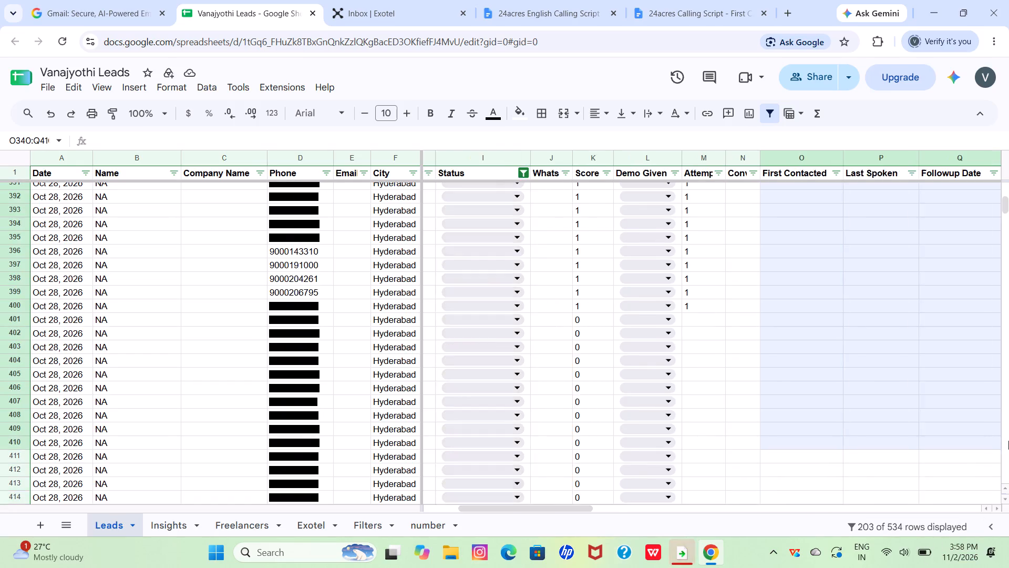
drag(1008, 441, 992, 296)
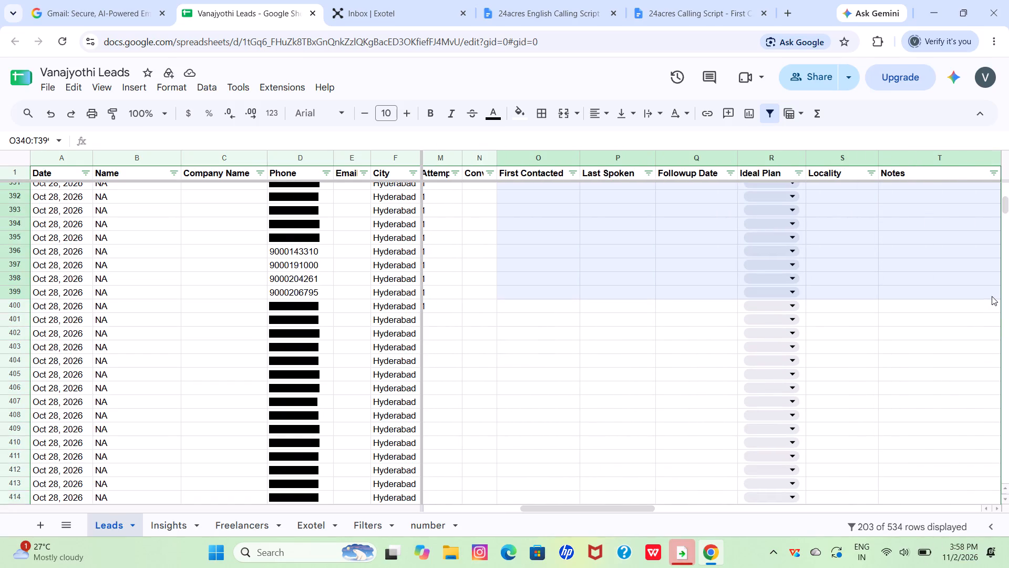
drag(992, 296, 992, 308)
key(ctrl+v)
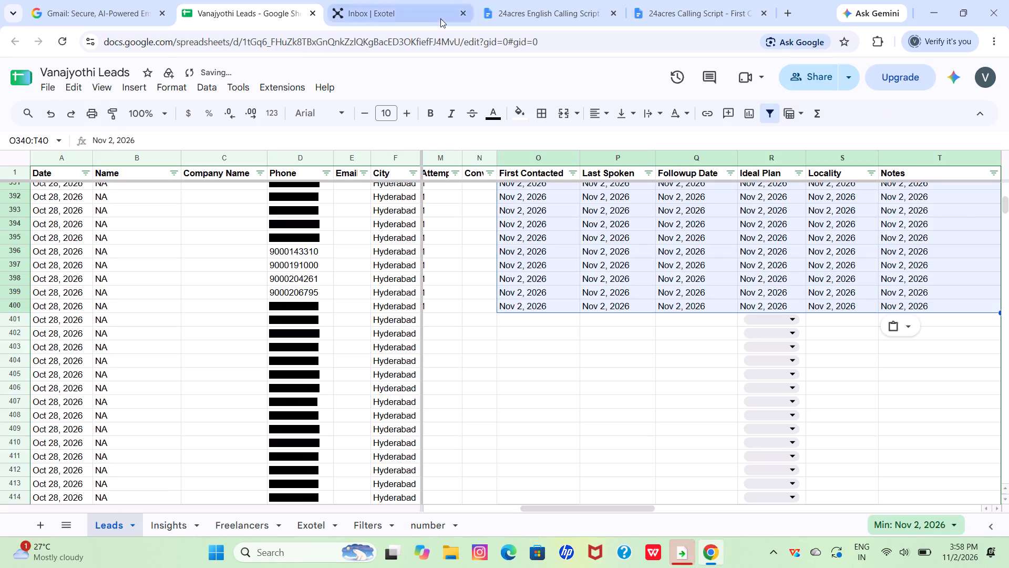
Undo the paste of dates across the First Contacted through Notes columns for rows 340 to 400.
click(51, 111)
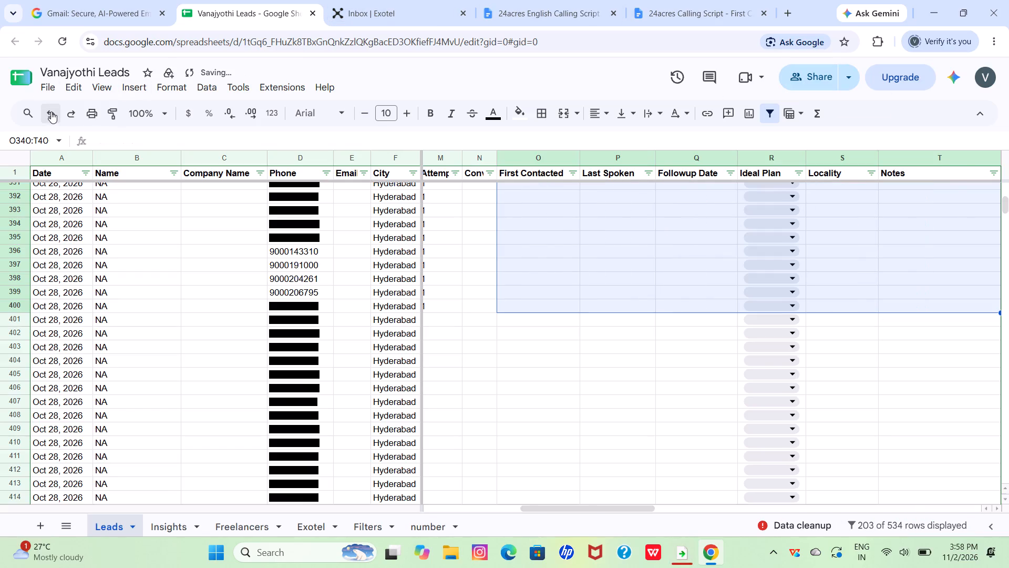
click(563, 441)
Copy row 339's First Contacted date, Nov 2, 2026.
scroll(563, 441, up, 5)
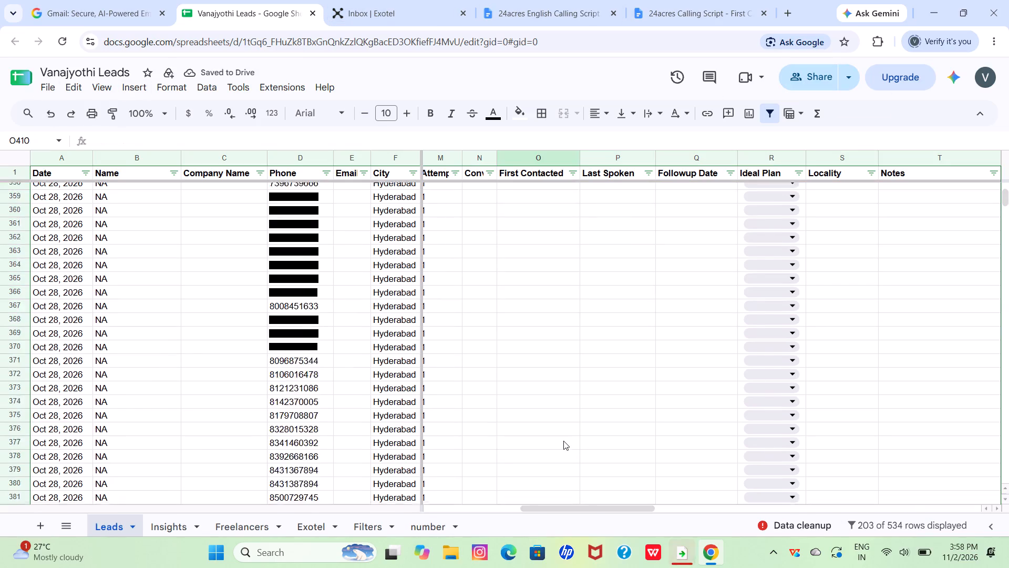
scroll(563, 441, up, 7)
scroll(590, 348, right, 3)
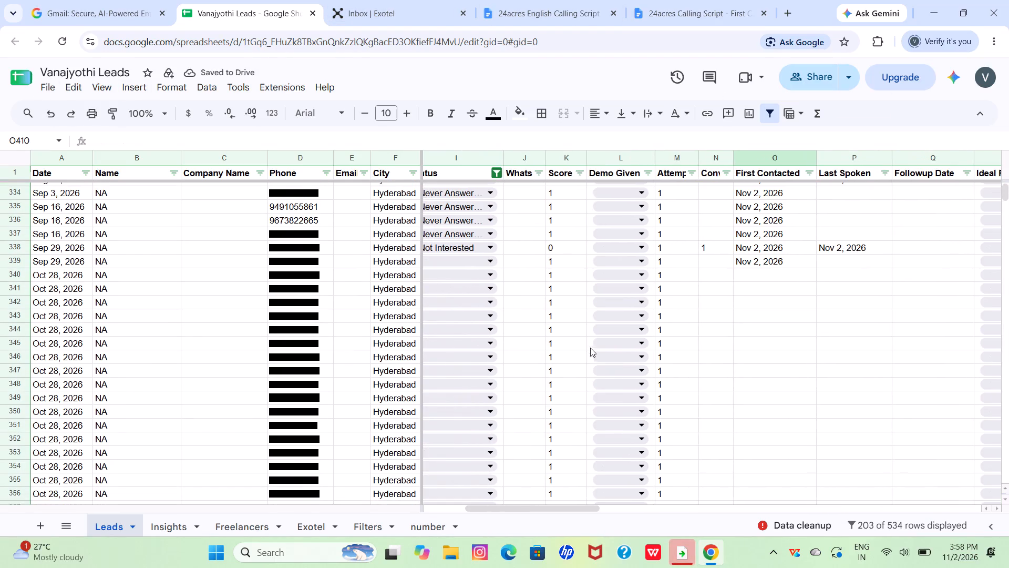
click(761, 268)
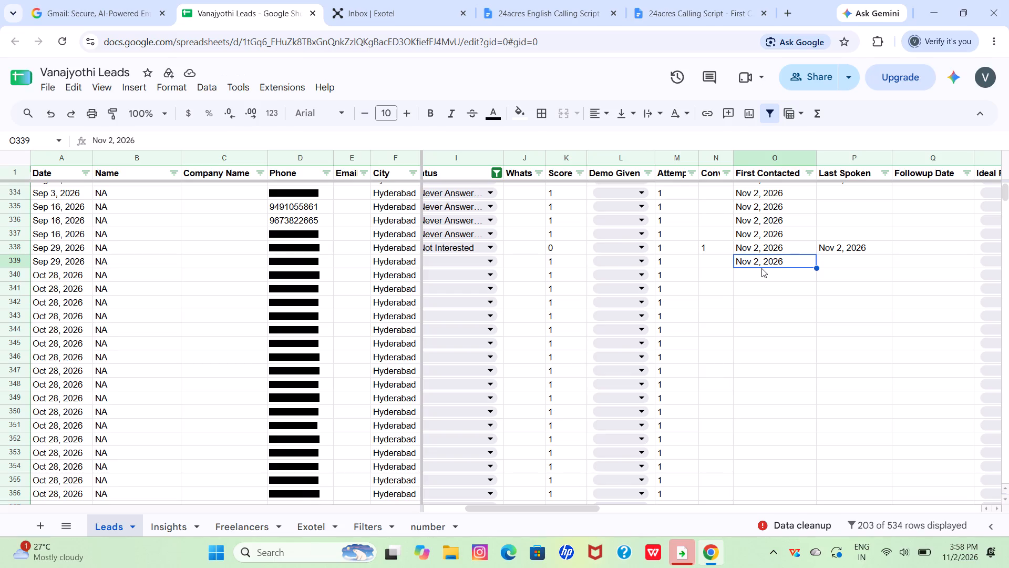
key(ctrl+c)
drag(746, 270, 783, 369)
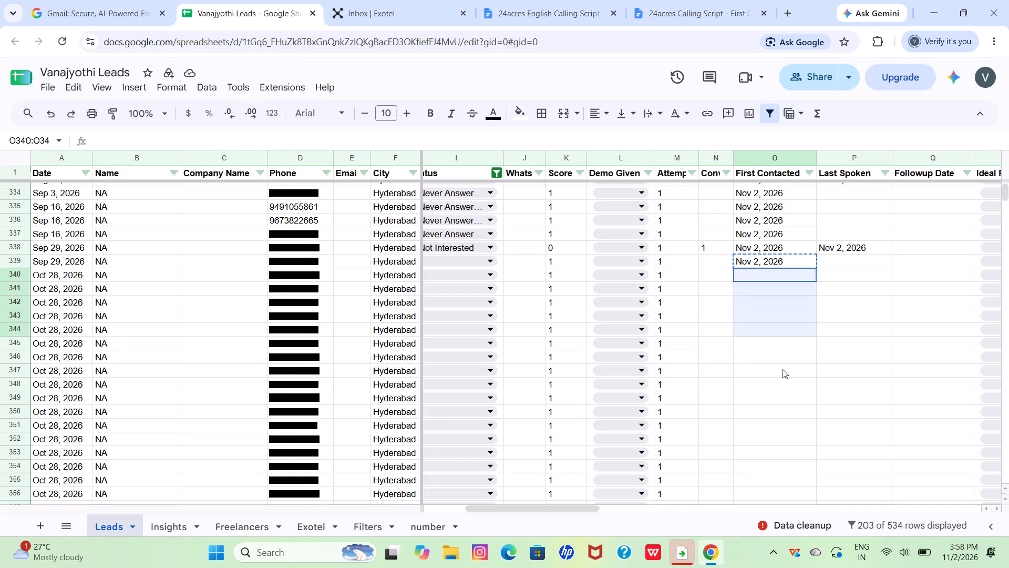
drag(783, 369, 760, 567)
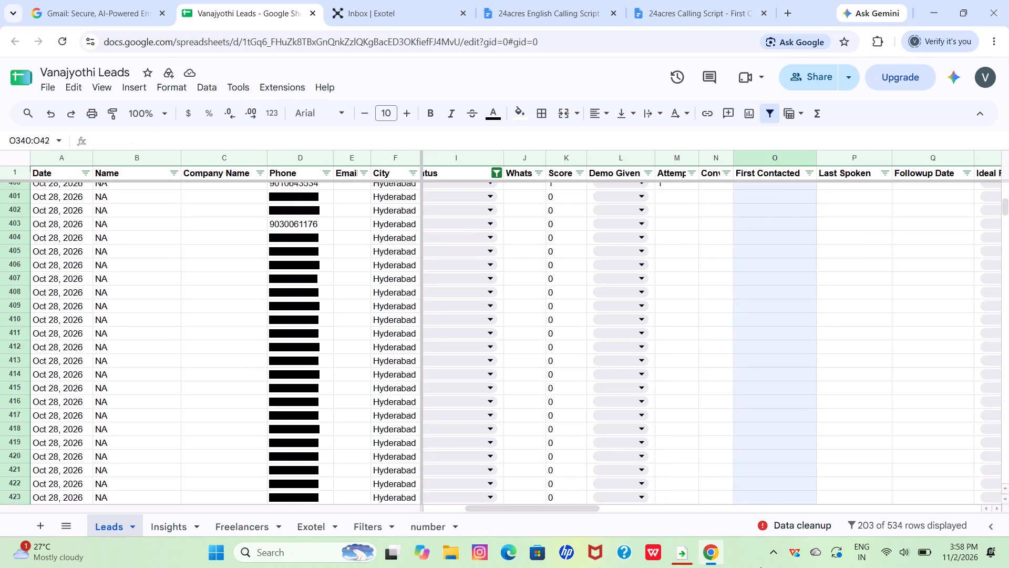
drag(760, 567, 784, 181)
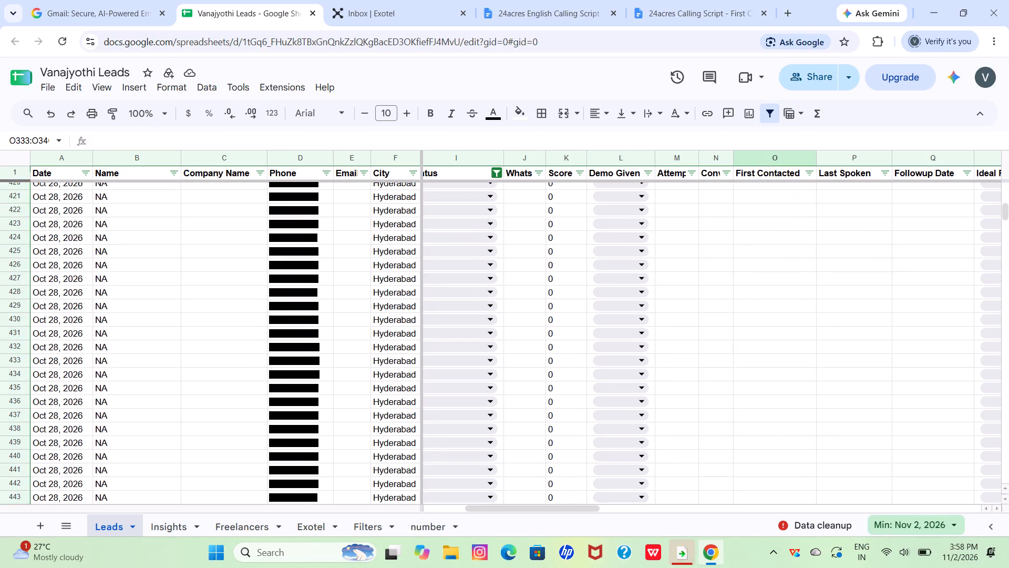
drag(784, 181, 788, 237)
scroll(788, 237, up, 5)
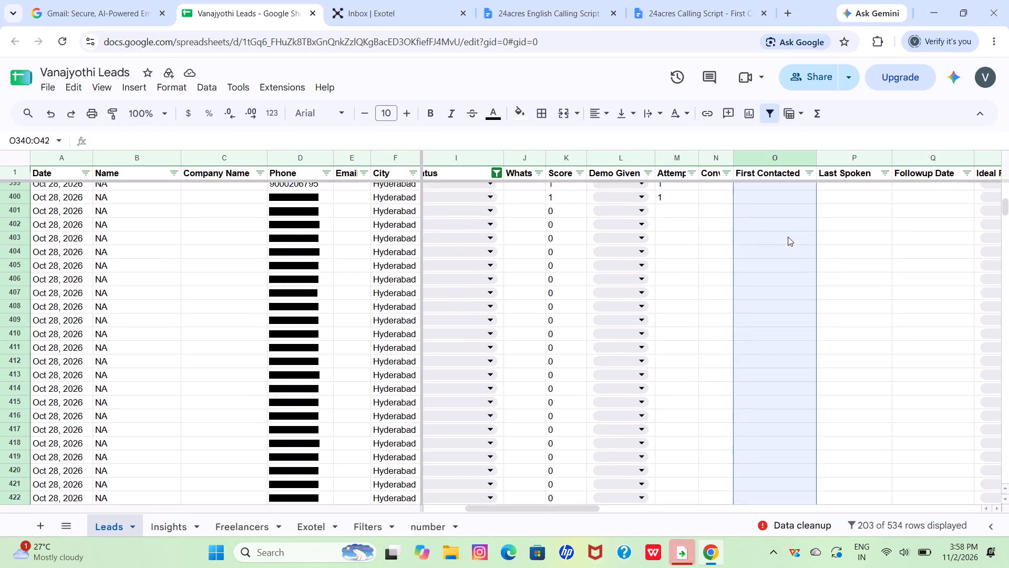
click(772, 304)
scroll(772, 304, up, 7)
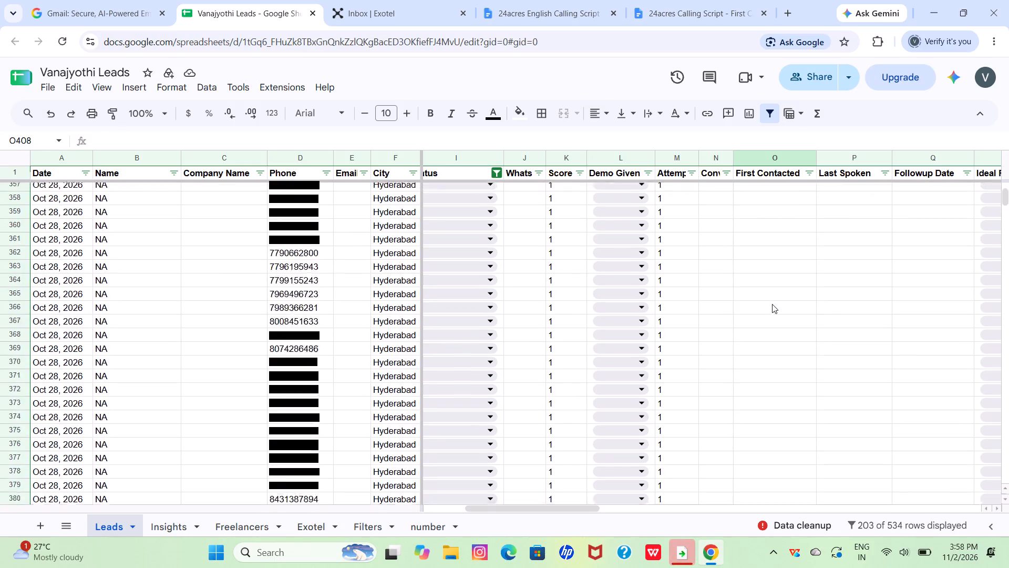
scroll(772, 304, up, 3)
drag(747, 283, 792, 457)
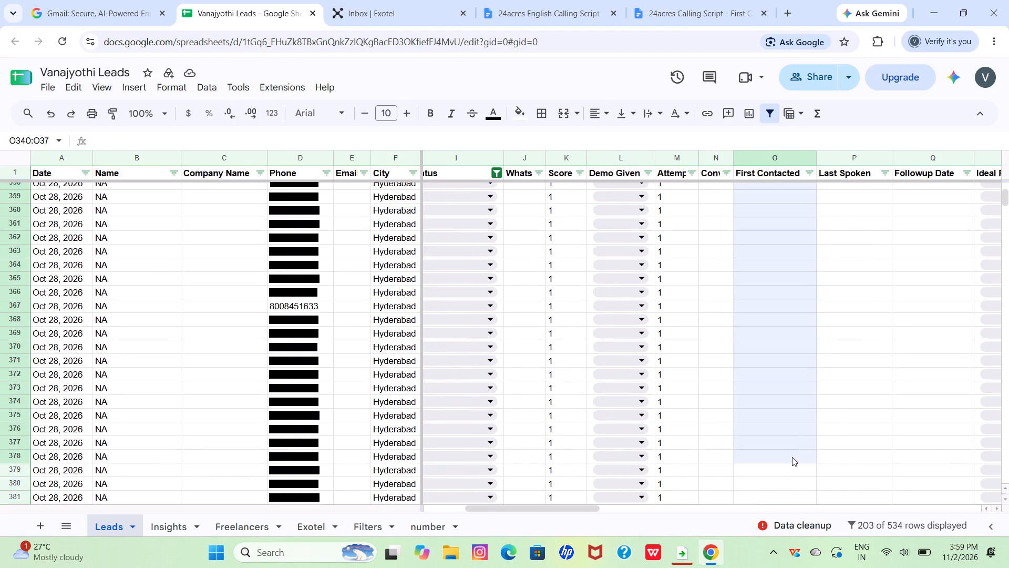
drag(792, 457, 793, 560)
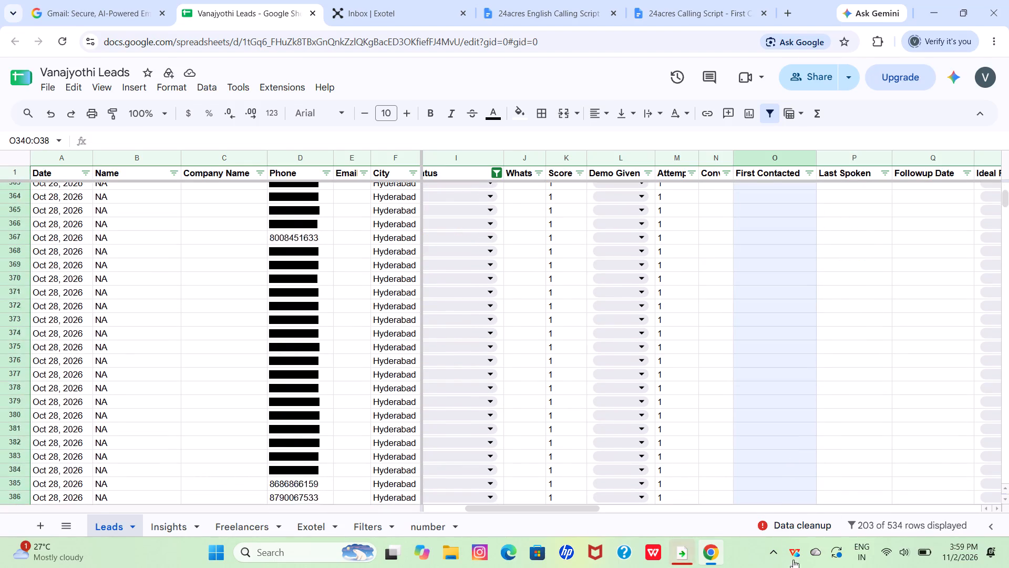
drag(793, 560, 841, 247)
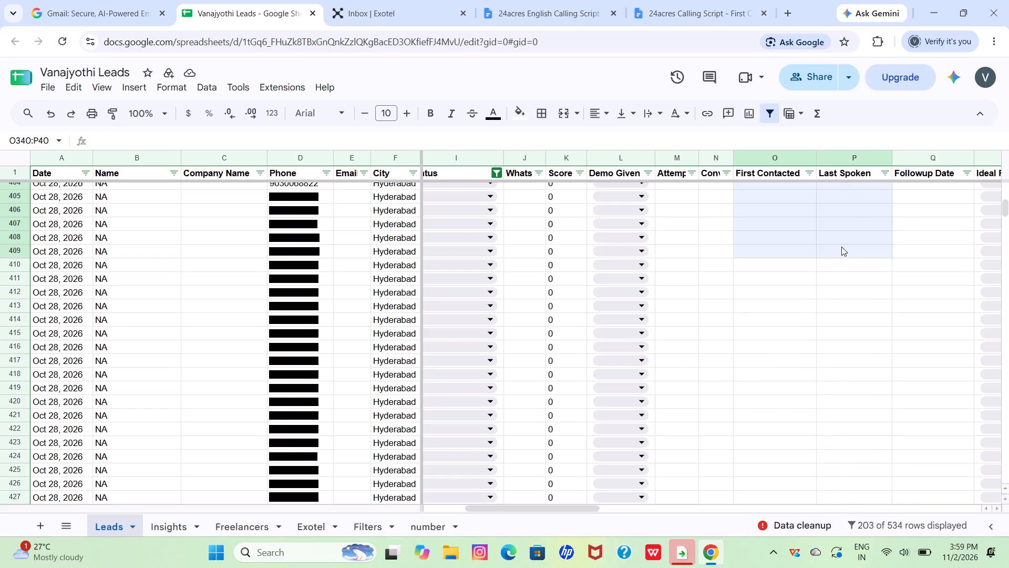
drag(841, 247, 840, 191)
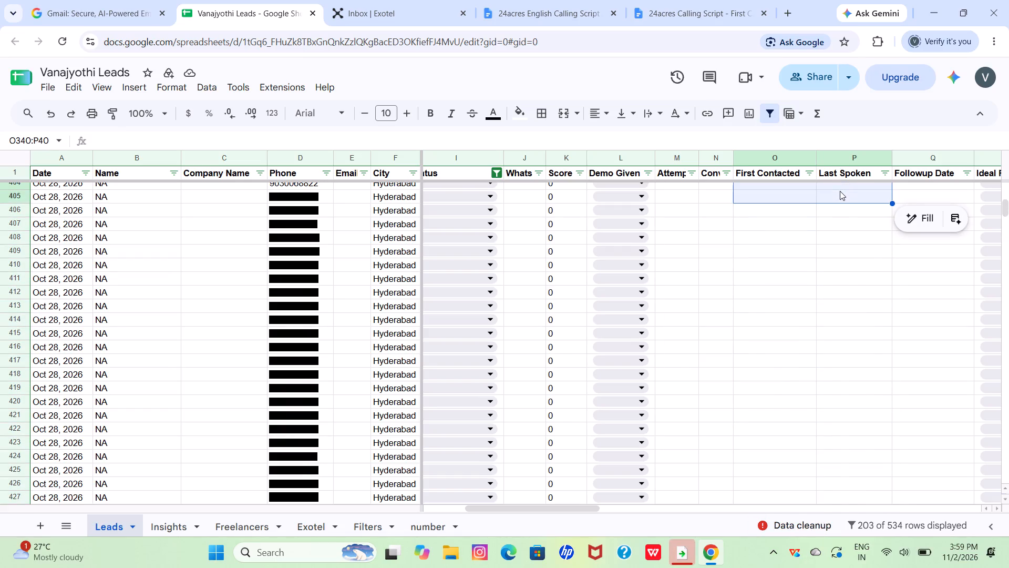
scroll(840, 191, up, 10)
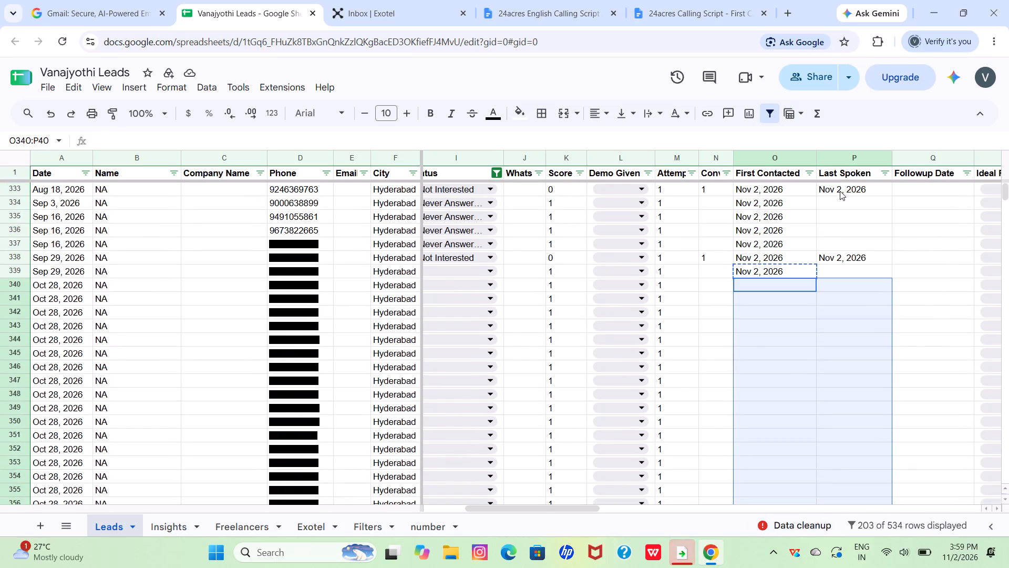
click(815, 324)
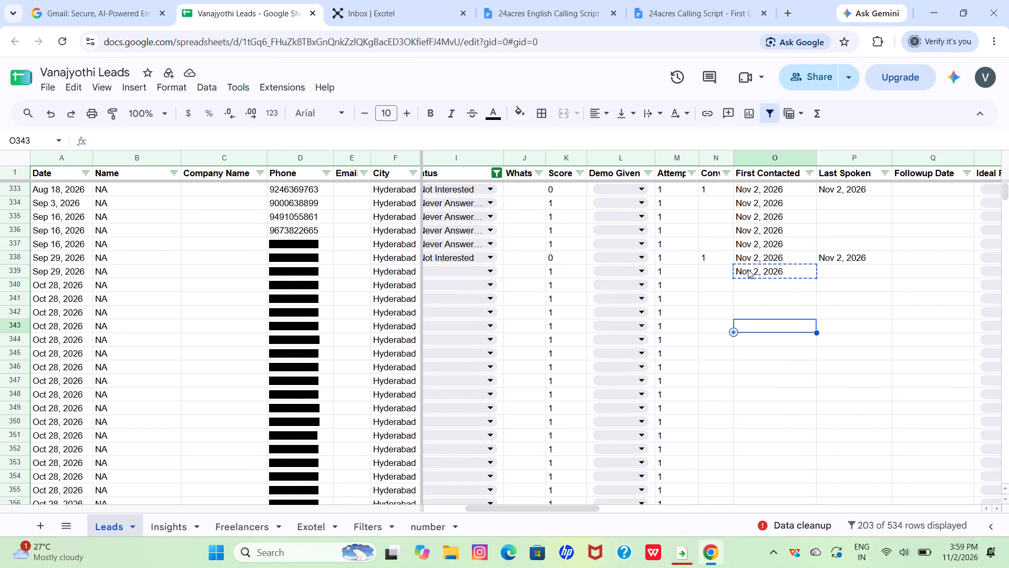
Paste the copied date, Nov 2, 2026, into the First Contacted column only, for rows 340 to 360.
scroll(761, 285, down, 1)
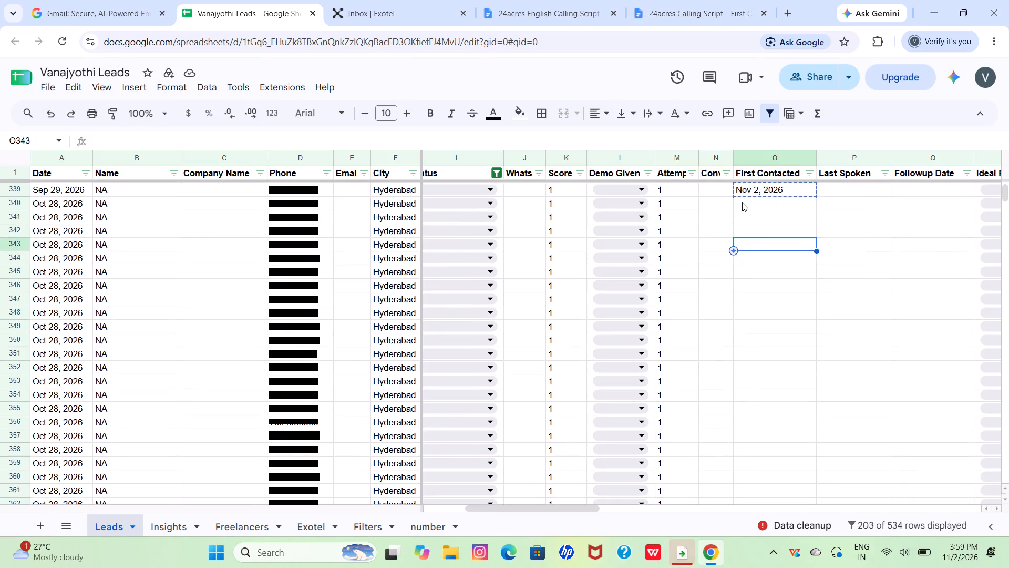
drag(742, 202, 777, 476)
key(ctrl+v)
Copy row 360's First Contacted date, Nov 2, 2026, down the First Contacted column through row 384.
scroll(777, 476, down, 1)
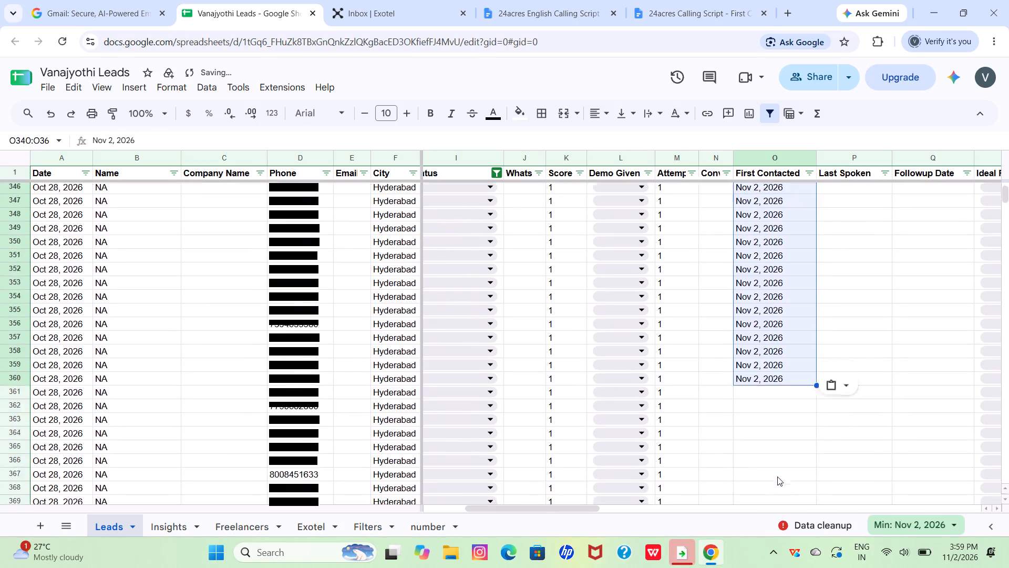
scroll(777, 476, down, 2)
click(757, 343)
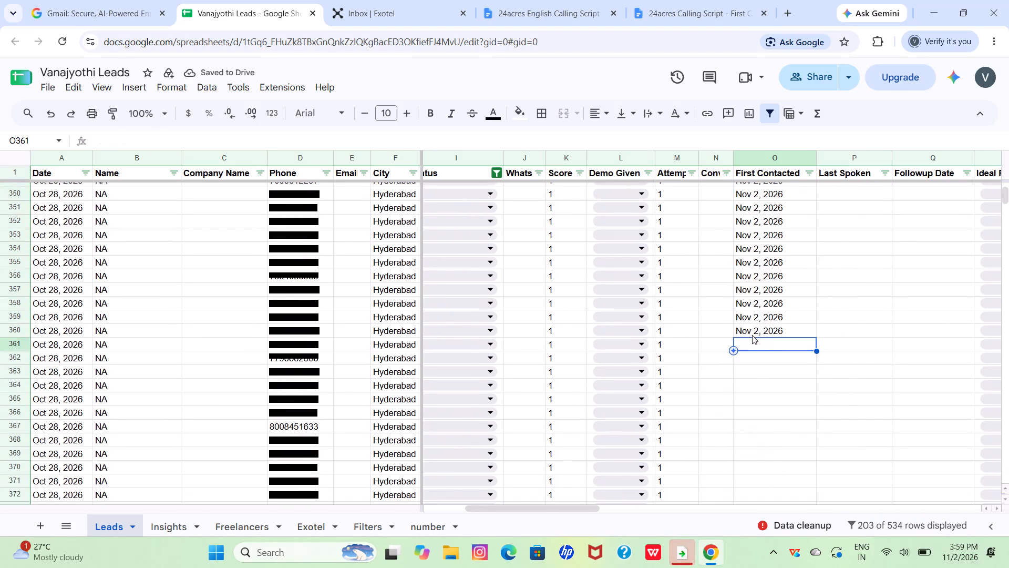
click(750, 332)
key(ctrl+c)
key(ctrl+c)
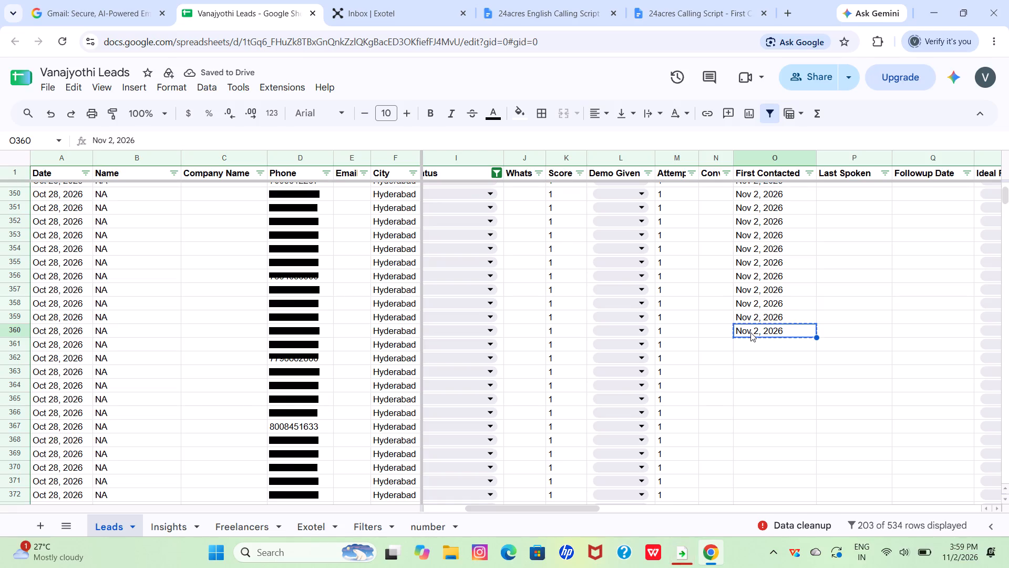
drag(750, 332, 785, 518)
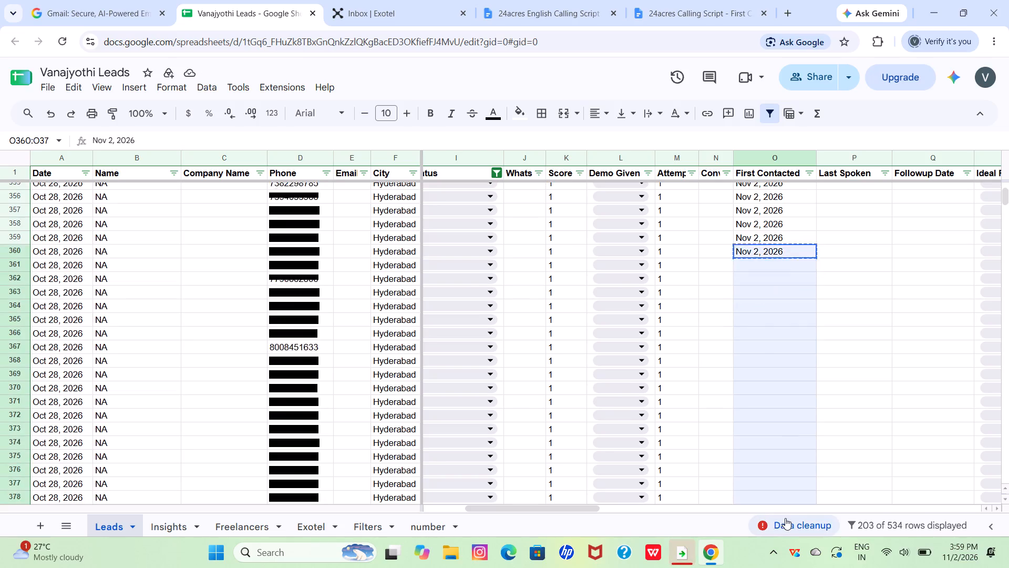
drag(785, 518, 792, 495)
key(ctrl+v)
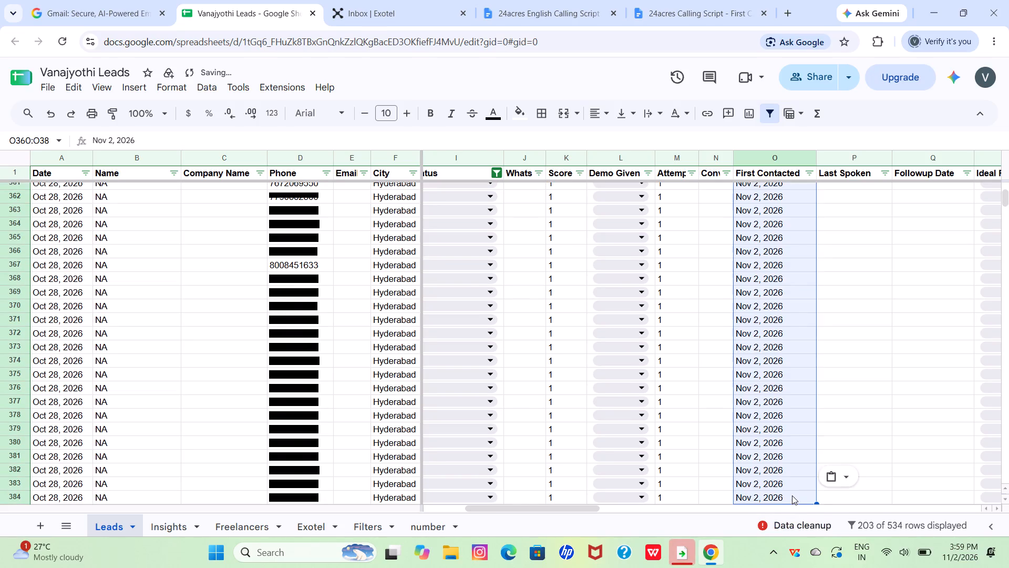
Copy row 384's First Contacted date, Nov 2, 2026, down the First Contacted column through row 400.
scroll(792, 495, down, 4)
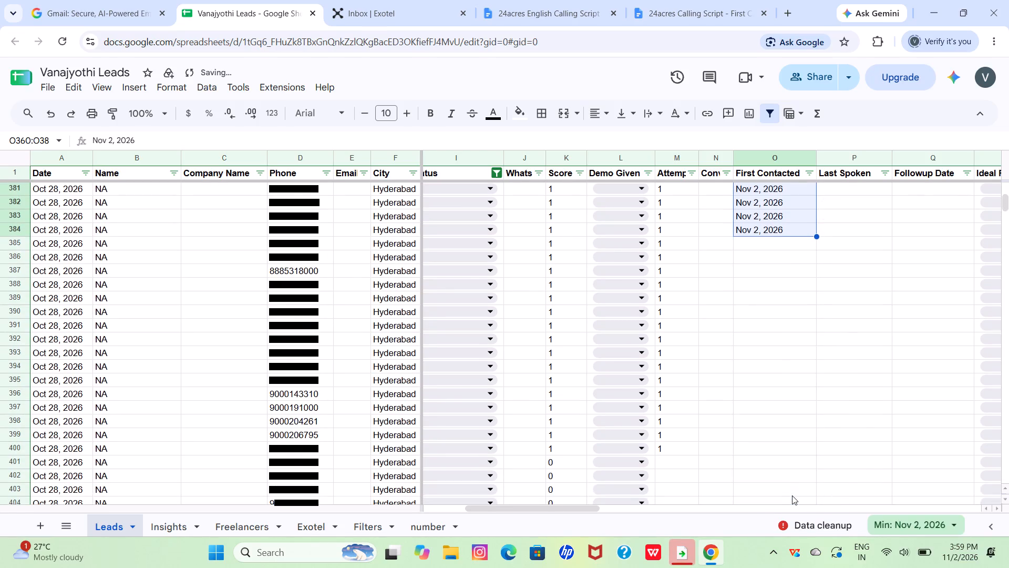
click(799, 295)
click(776, 228)
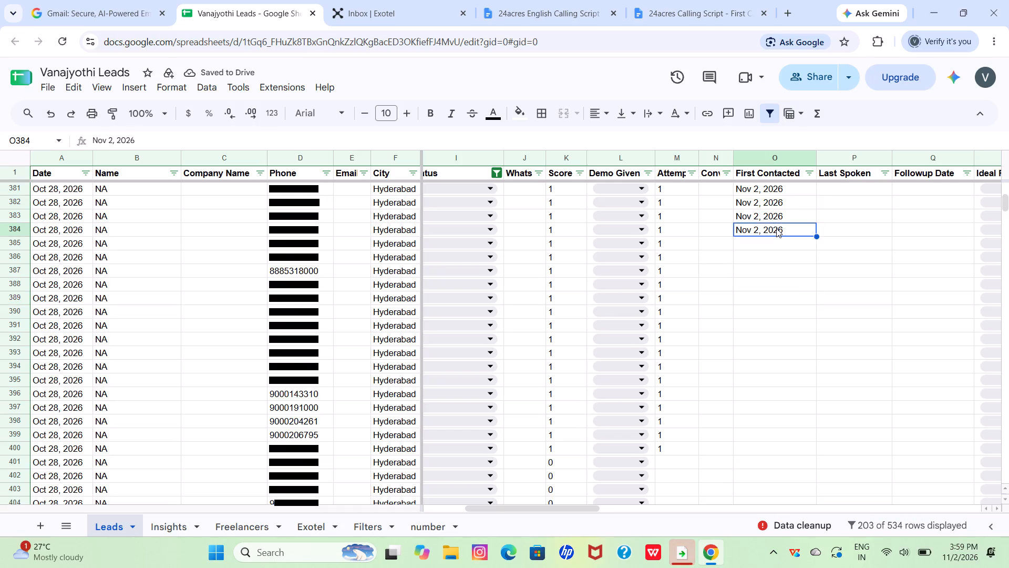
key(ctrl+c)
click(748, 235)
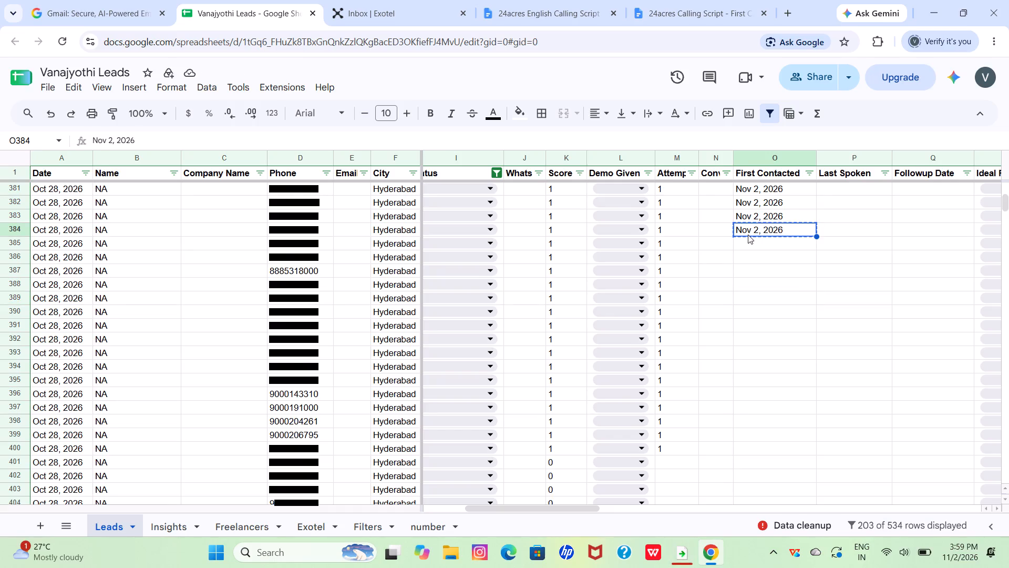
drag(748, 235, 774, 453)
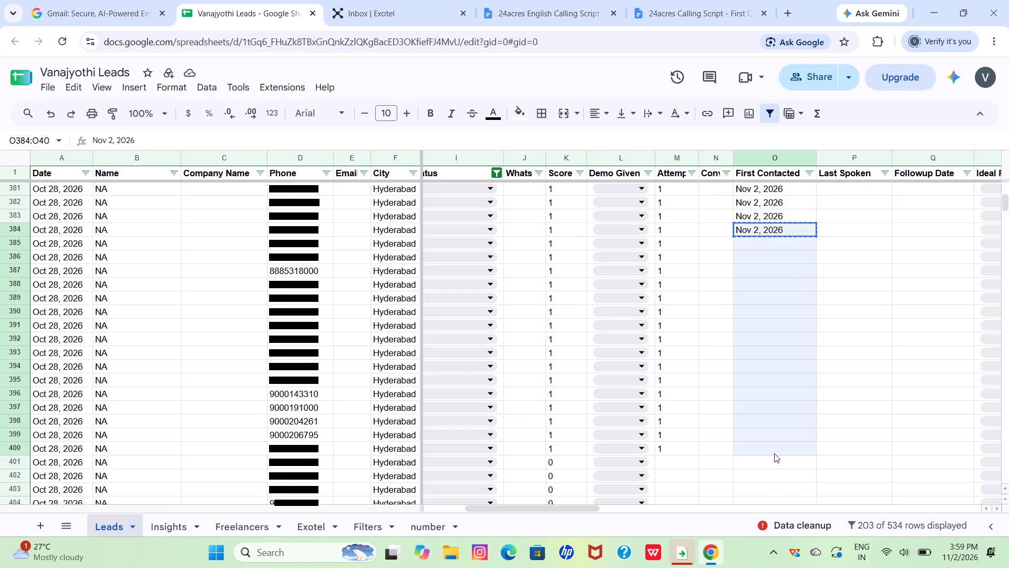
drag(774, 453, 774, 450)
key(ctrl+v)
Review the First Contacted column from row 400 back up to row 339, along with the rows' Status column.
scroll(774, 450, up, 1)
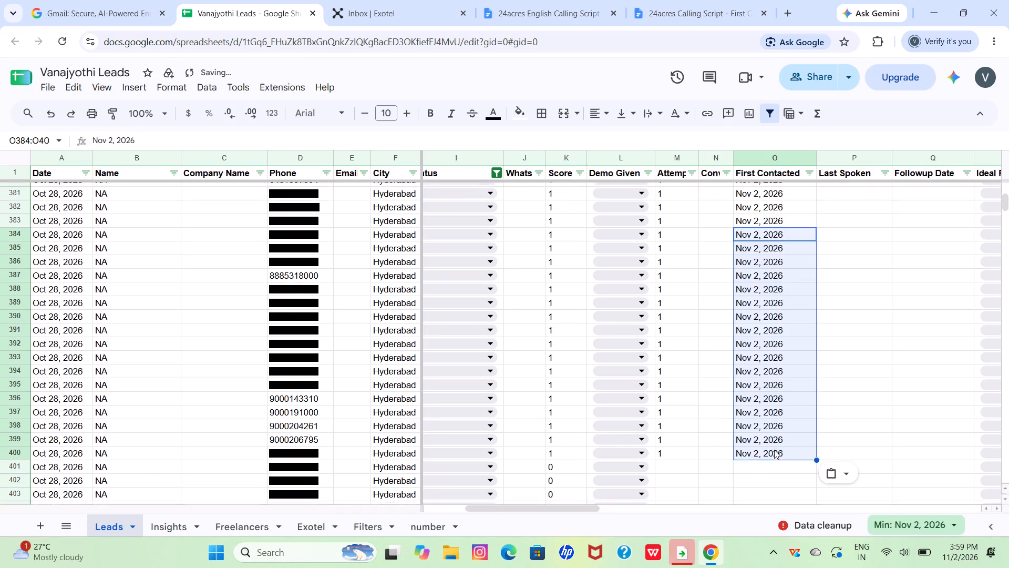
scroll(774, 450, up, 1)
click(790, 413)
scroll(926, 359, up, 7)
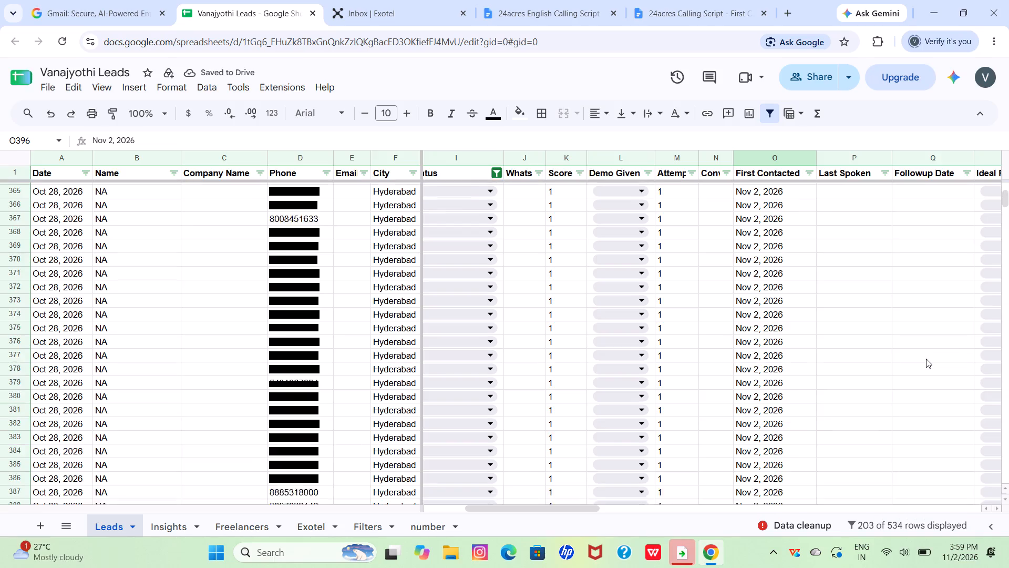
scroll(926, 359, up, 8)
scroll(926, 359, right, 2)
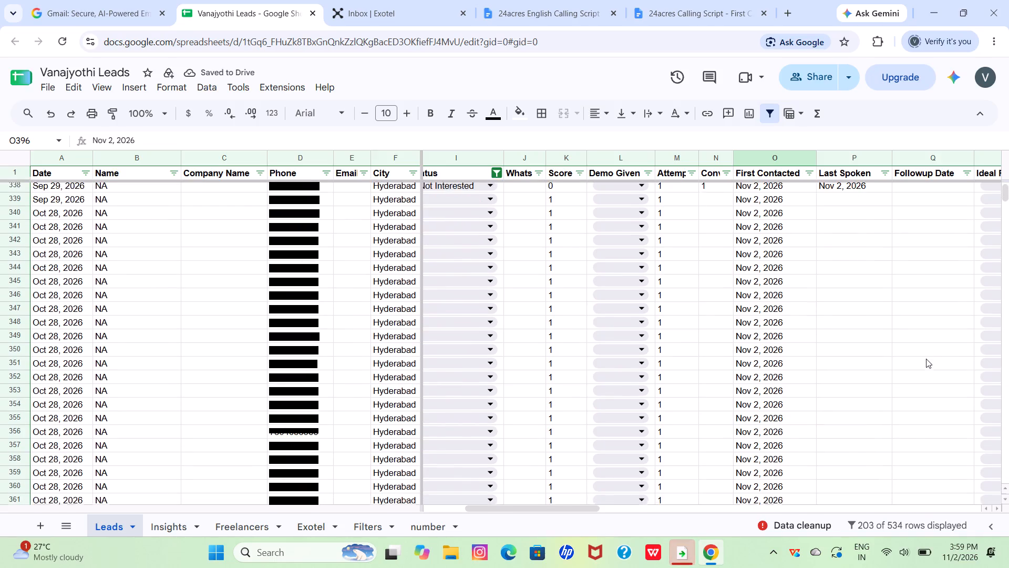
scroll(926, 359, right, 3)
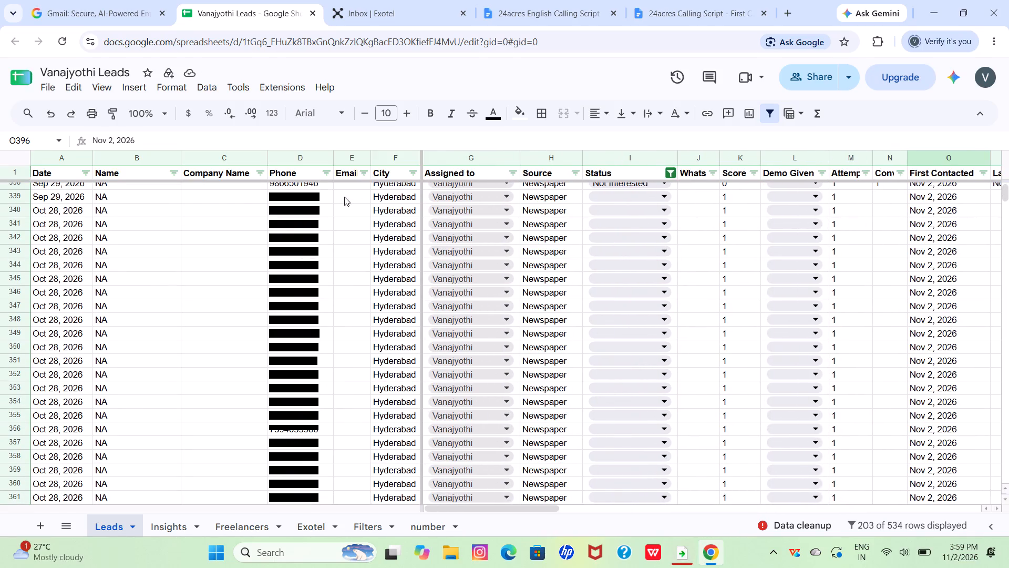
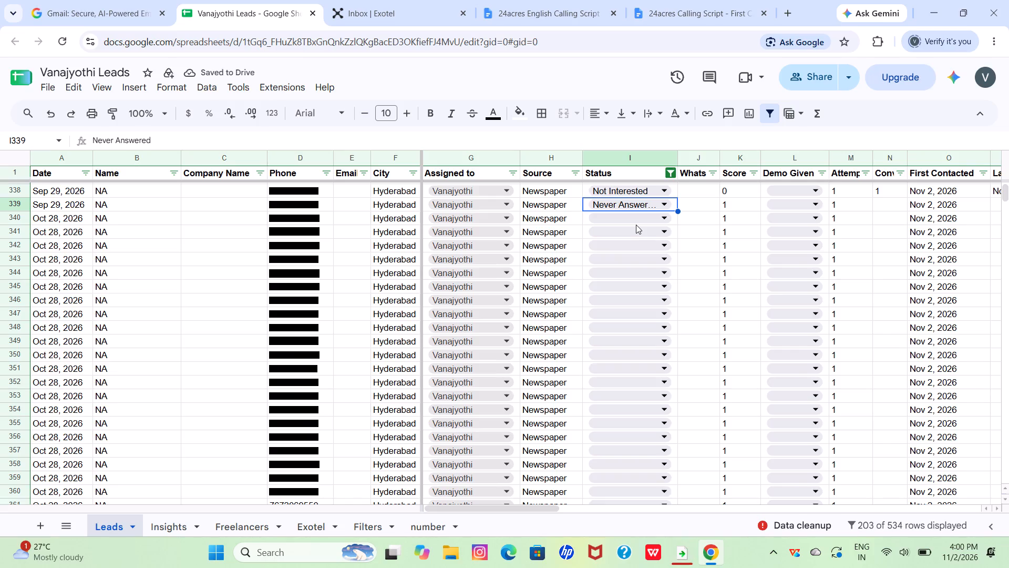
Check row 338's entries from the First Contacted and Last Spoken dates across to the Notes column.
click(948, 188)
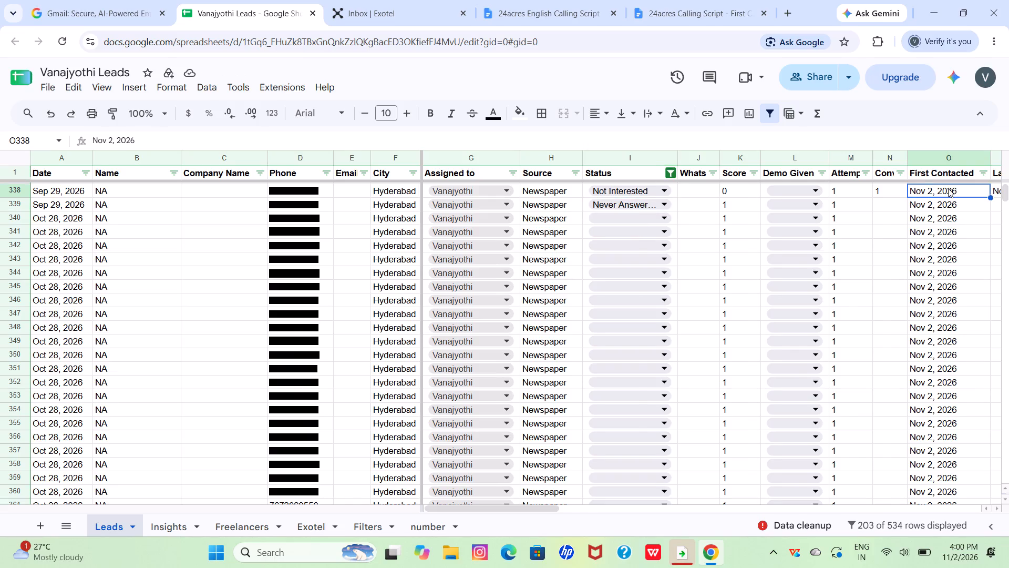
scroll(948, 188, left, 6)
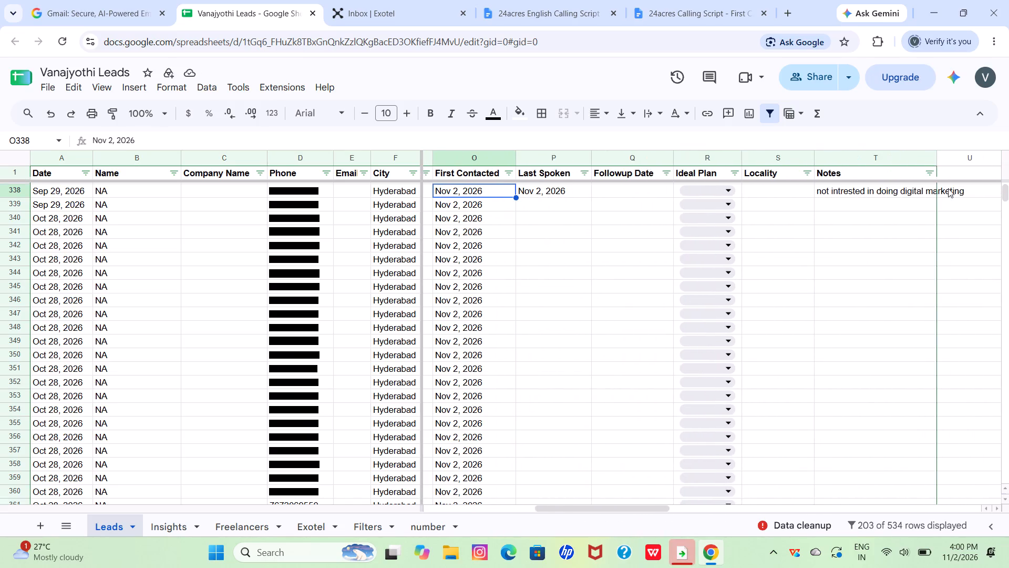
scroll(948, 188, right, 8)
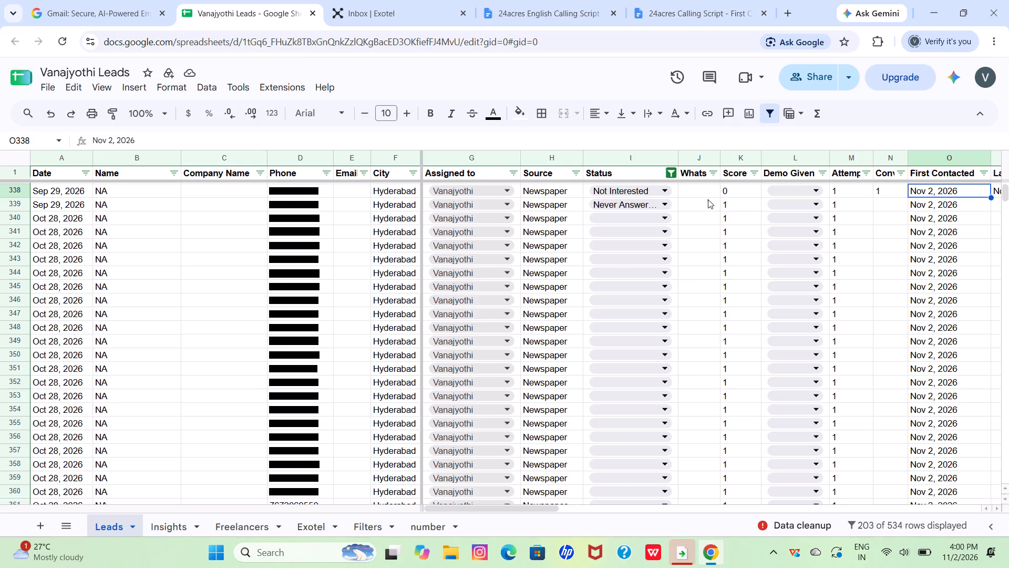
Copy the phone number of the lead in row 340, the first row with a blank Status.
click(305, 224)
scroll(305, 224, down, 1)
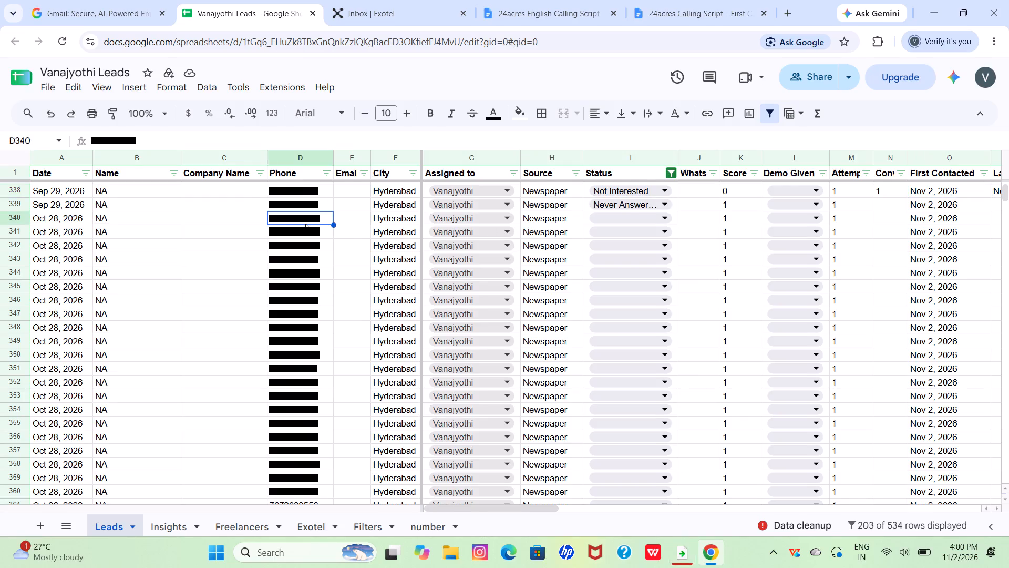
scroll(305, 224, down, 1)
key(ctrl+c)
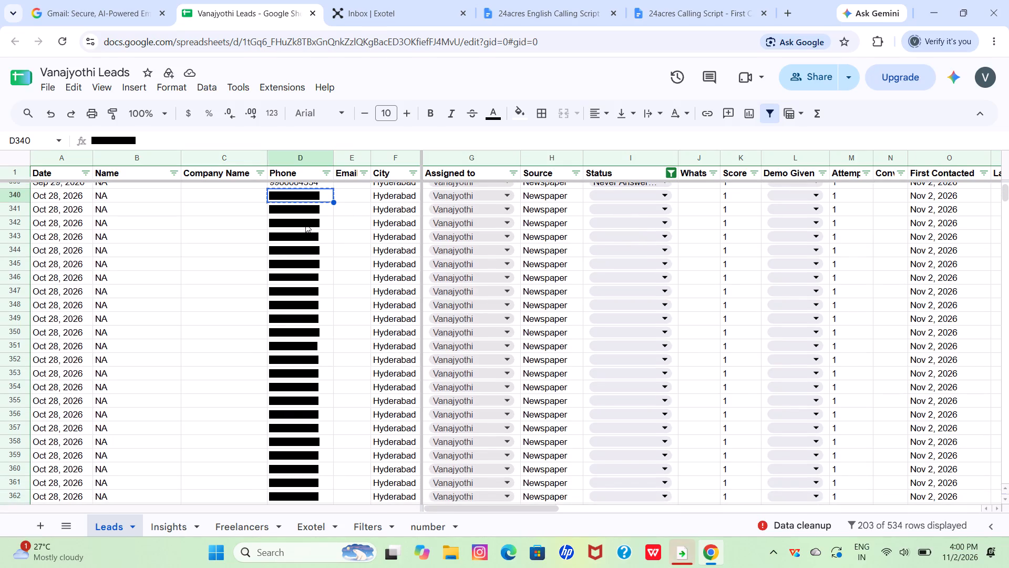
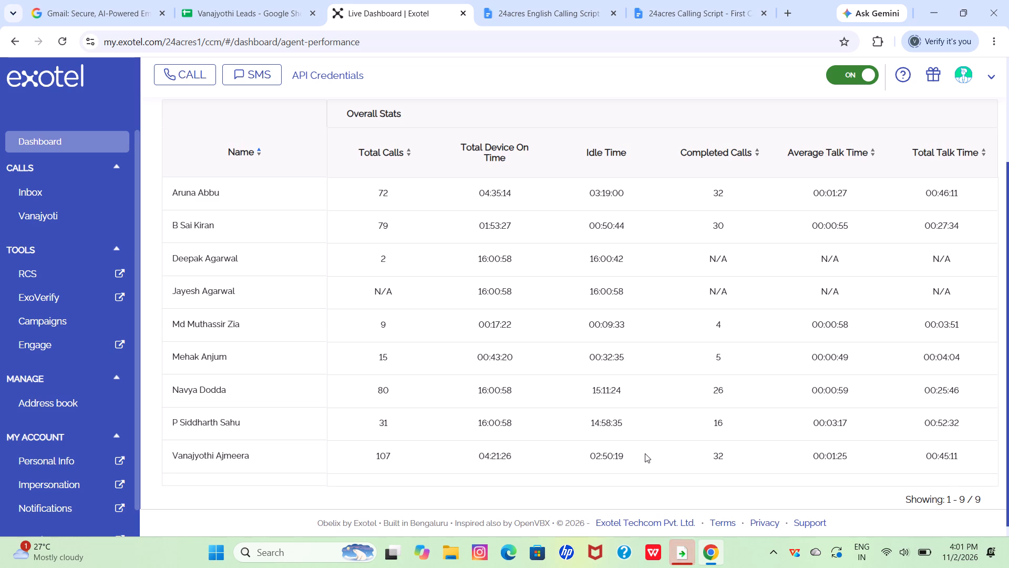
Copy the phone number of the lead in row 341 of Vanajyothi Leads and return to the Exotel dashboard.
click(276, 2)
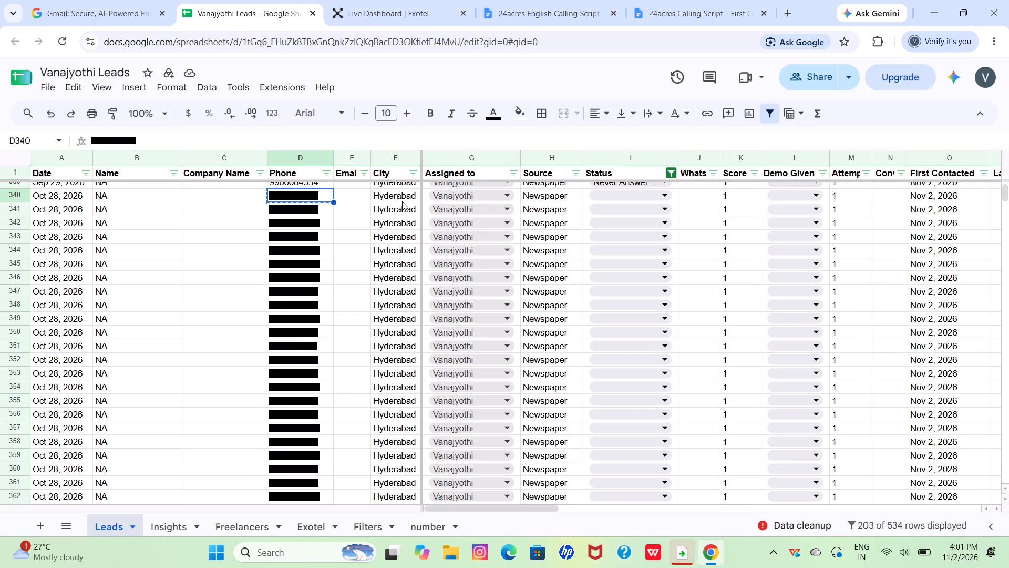
click(295, 214)
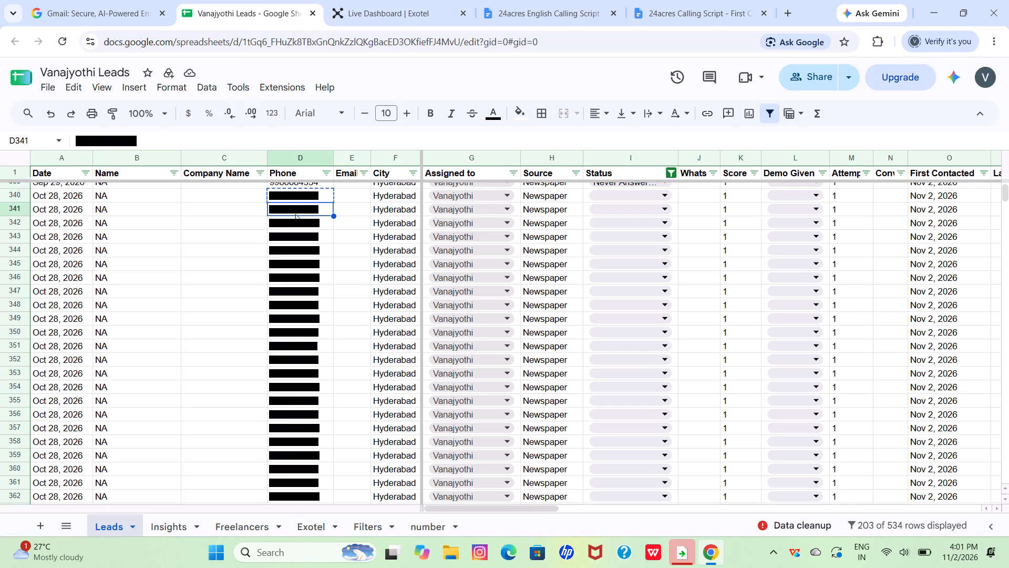
key(ctrl+c)
click(416, 0)
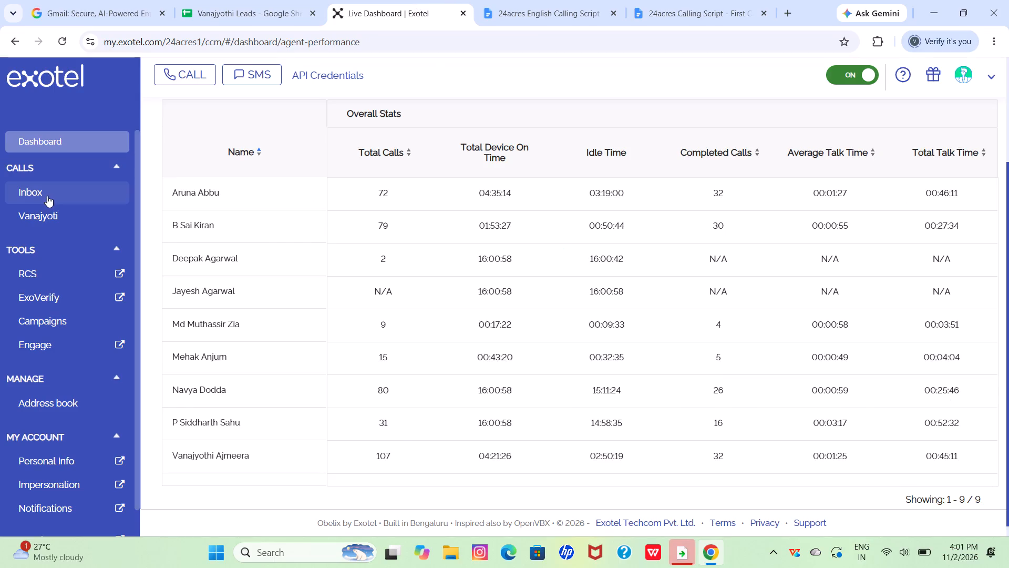
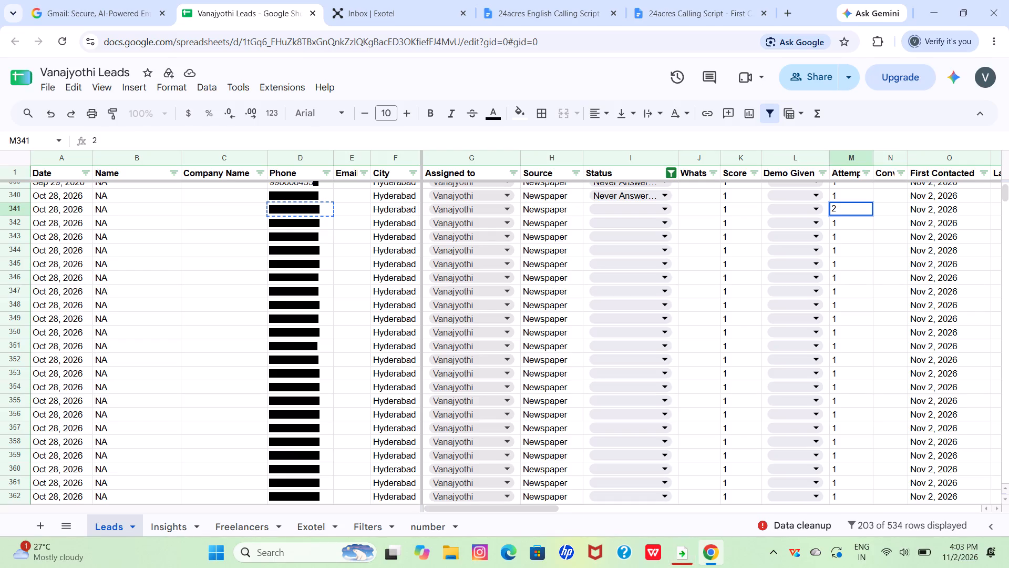
Set the Status of the lead in row 341 to Never Answered.
click(622, 217)
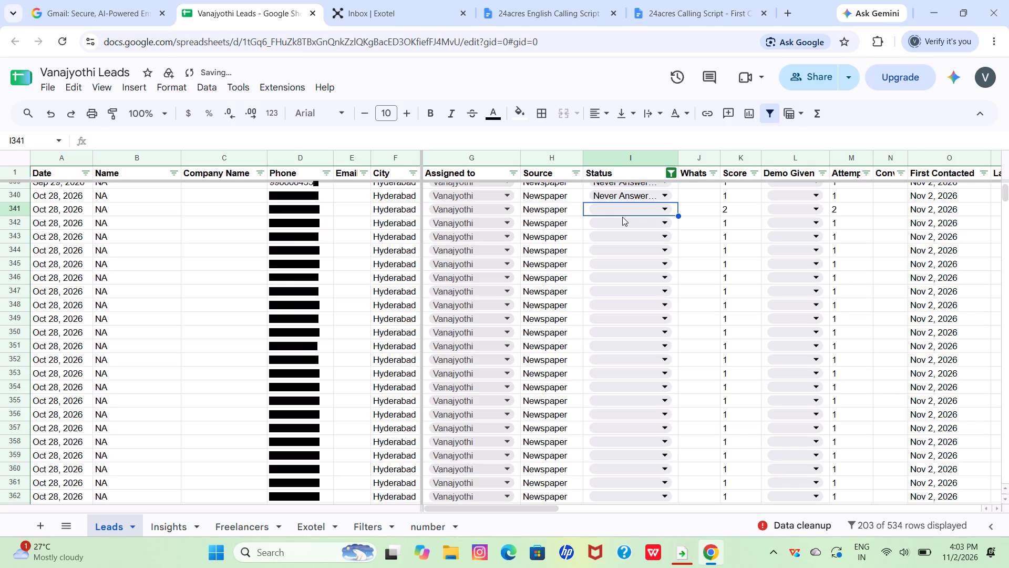
click(631, 210)
click(625, 225)
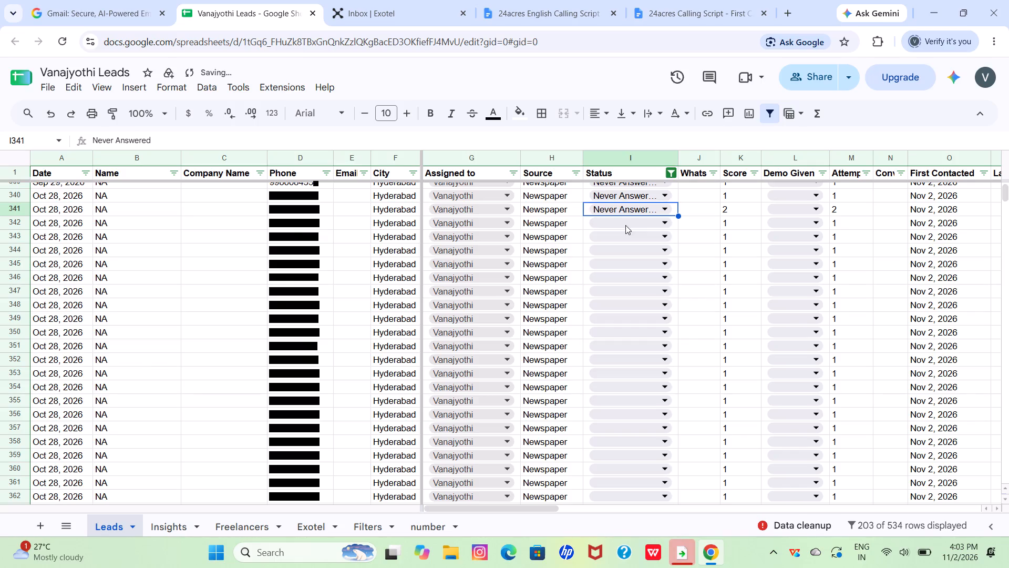
Copy the phone number of the lead in row 342.
click(315, 228)
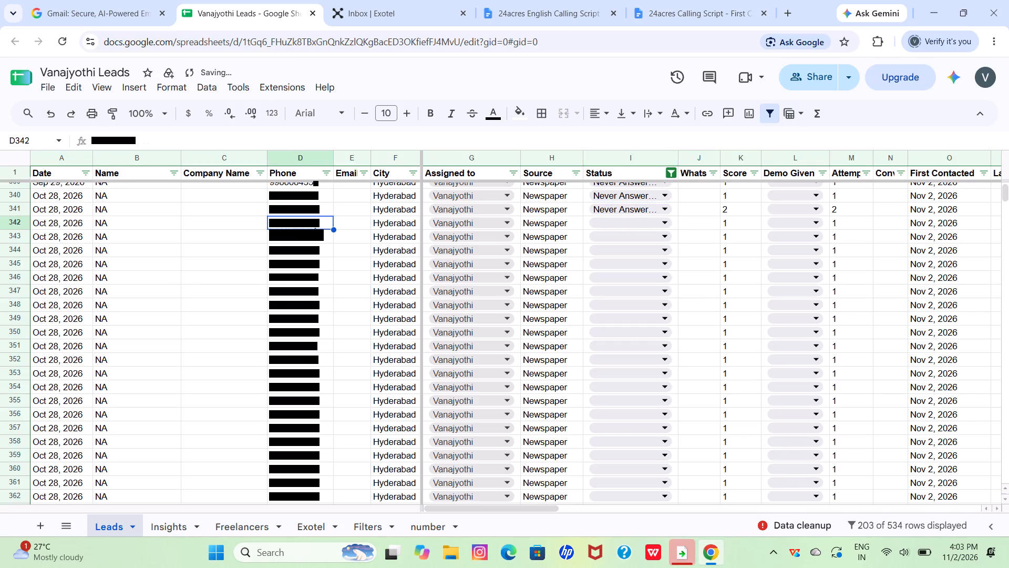
key(ctrl+c)
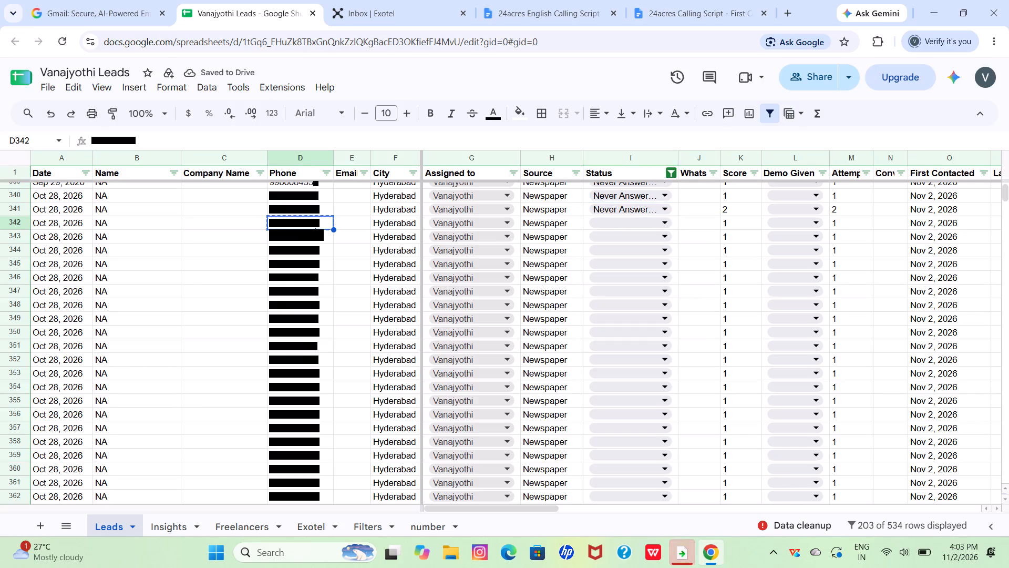
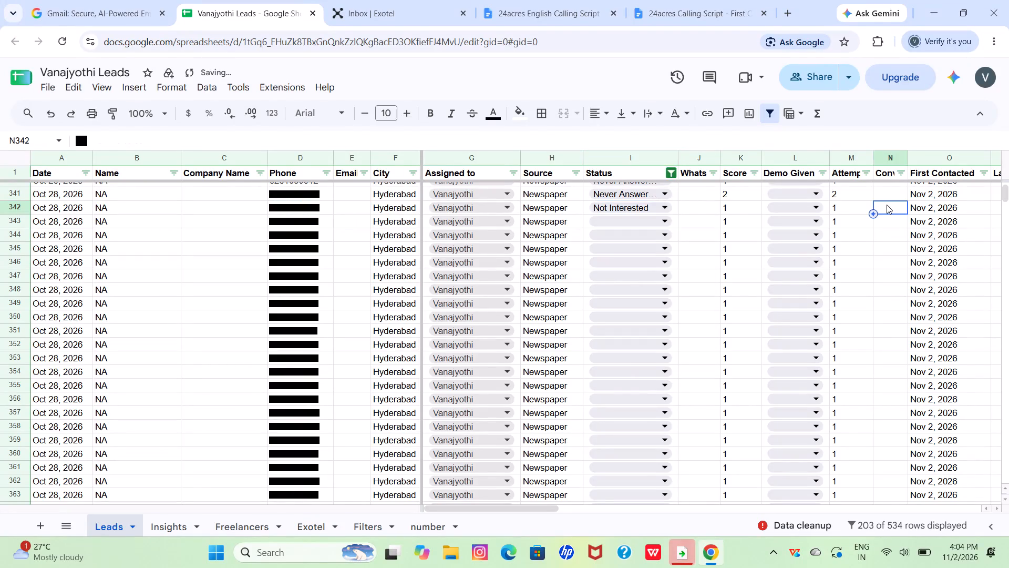
Copy the First Contacted date Nov 2, 2026 of the lead in row 342 into its Last Spoken cell.
scroll(887, 205, left, 2)
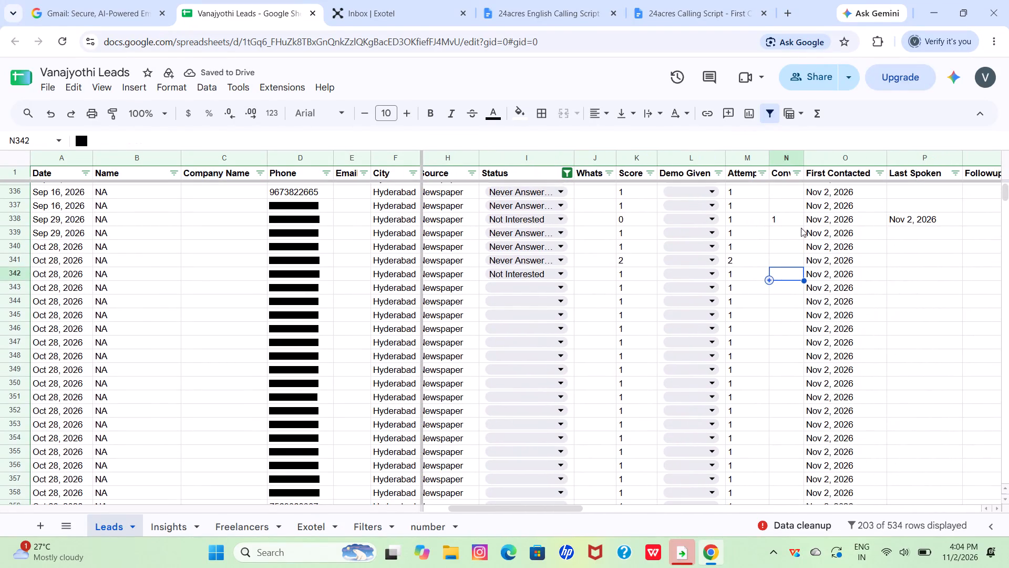
click(920, 221)
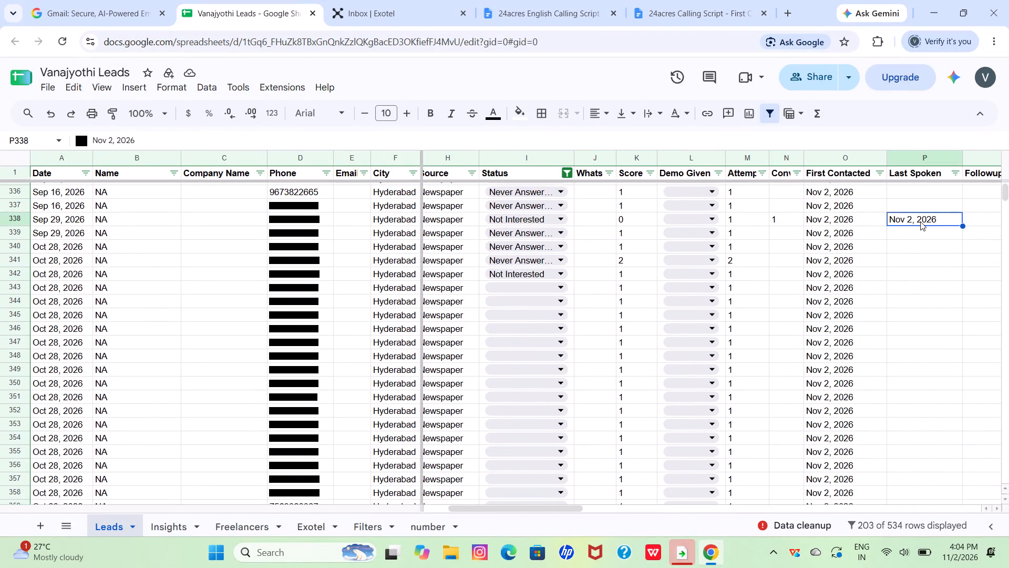
click(841, 278)
key(ctrl+c)
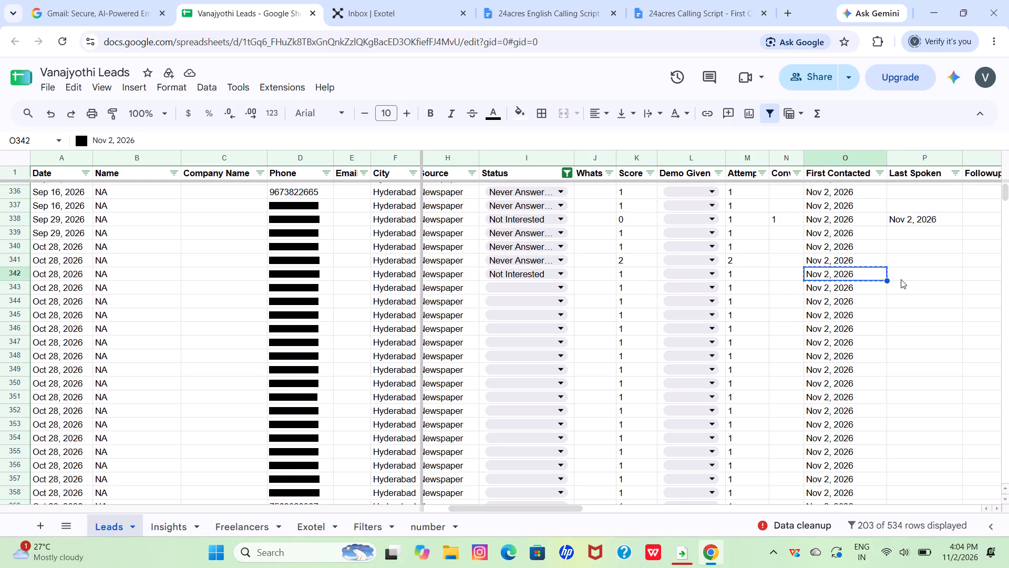
click(902, 279)
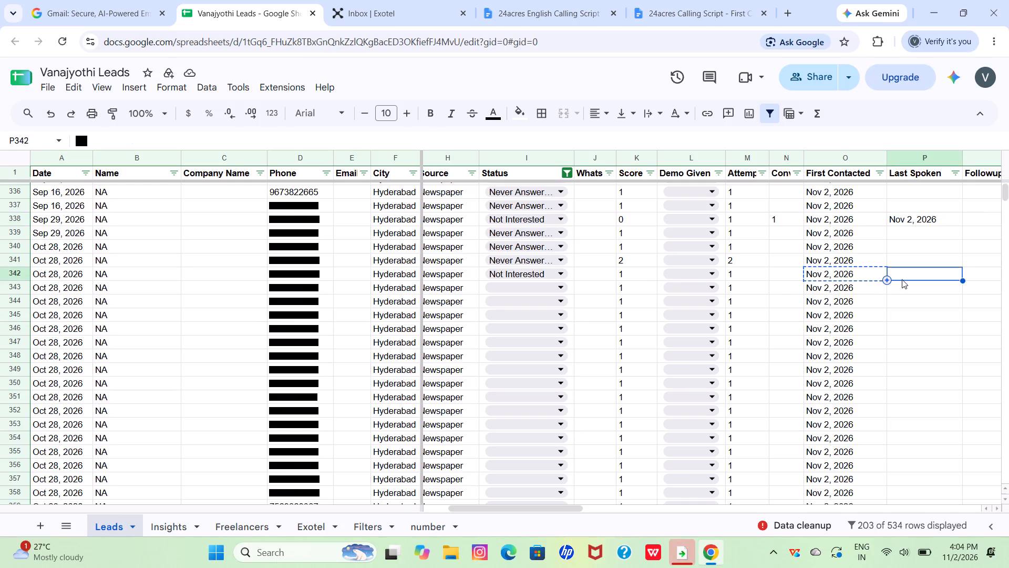
key(ctrl+v)
Enter the note "dont have any properties for sale or rent" for the lead in row 342.
scroll(902, 279, left, 4)
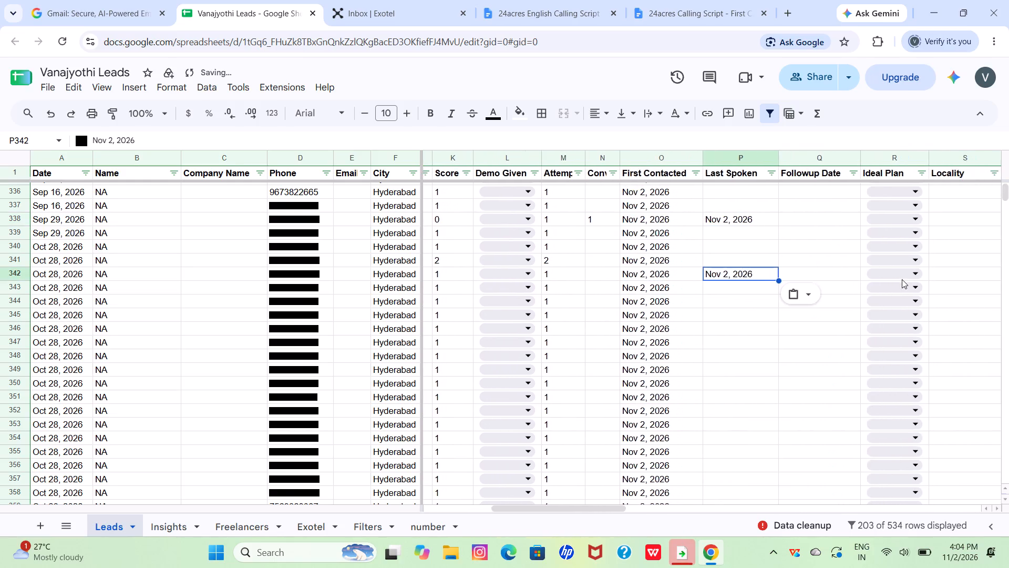
scroll(902, 279, left, 3)
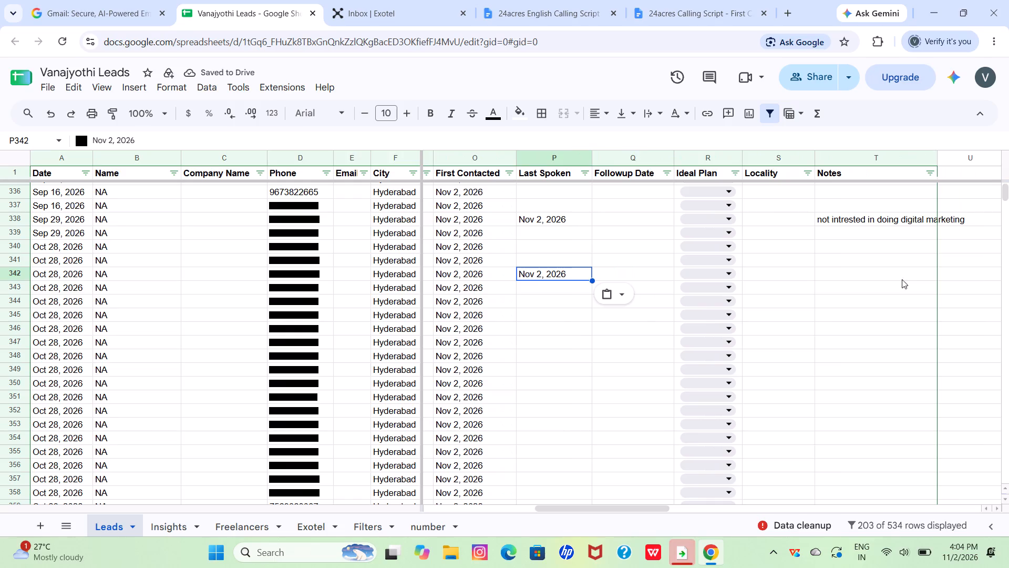
click(836, 274)
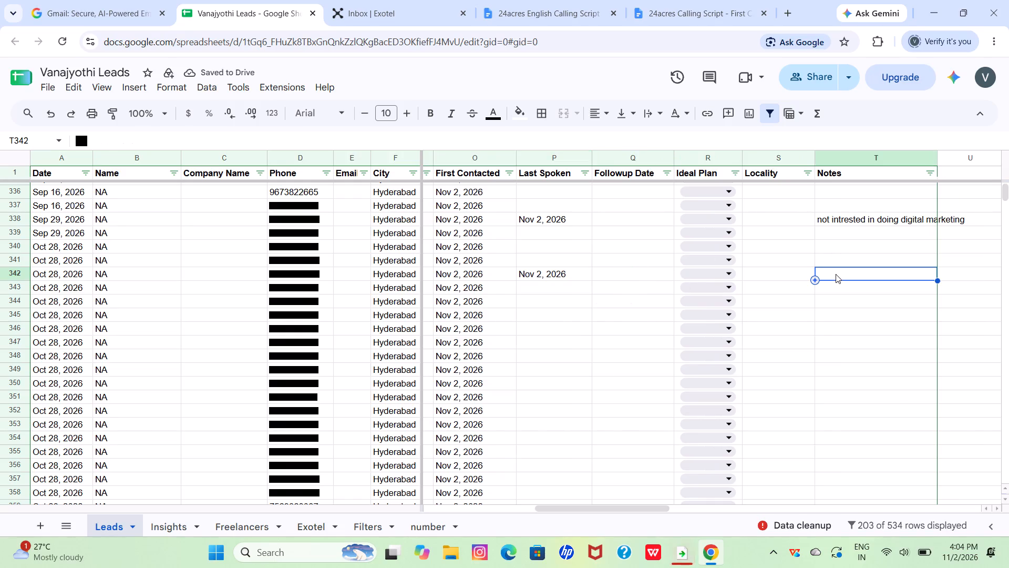
text(dont have any properties)
key(space)
key(f)
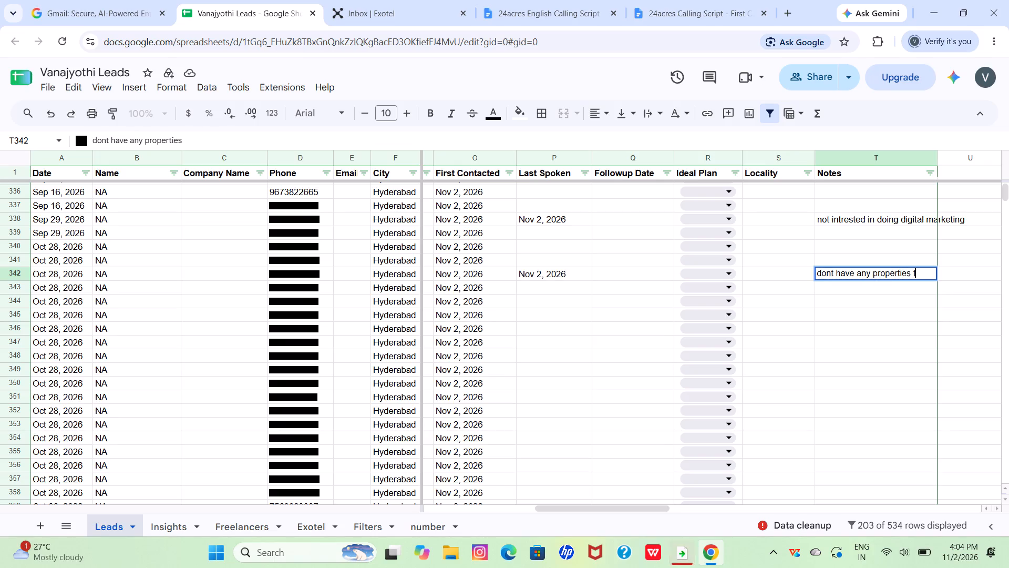
text(or)
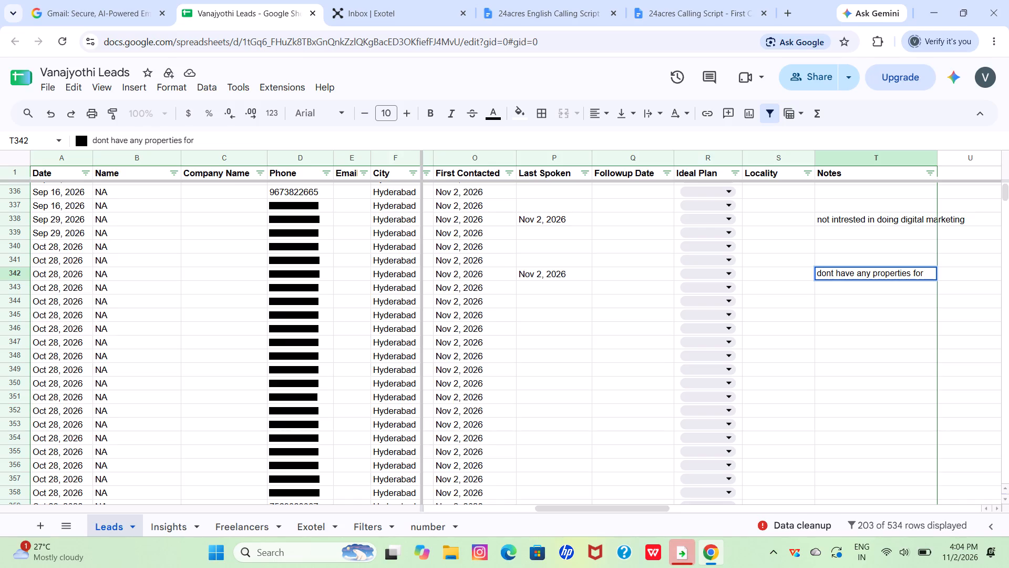
key(space)
text(sa)
text(le or rent)
key(Return)
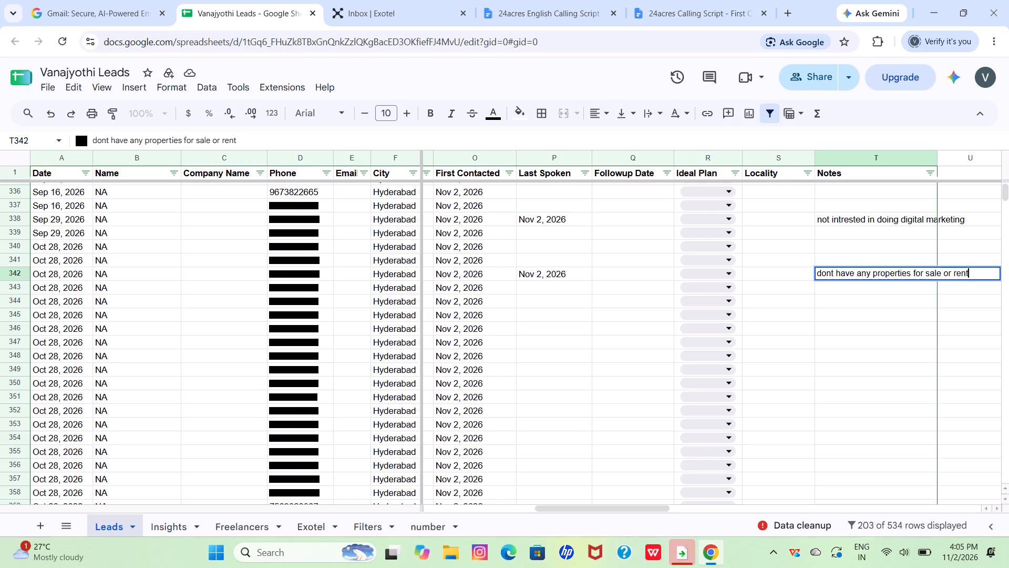
Copy the phone number of the lead in row 343.
scroll(836, 274, right, 3)
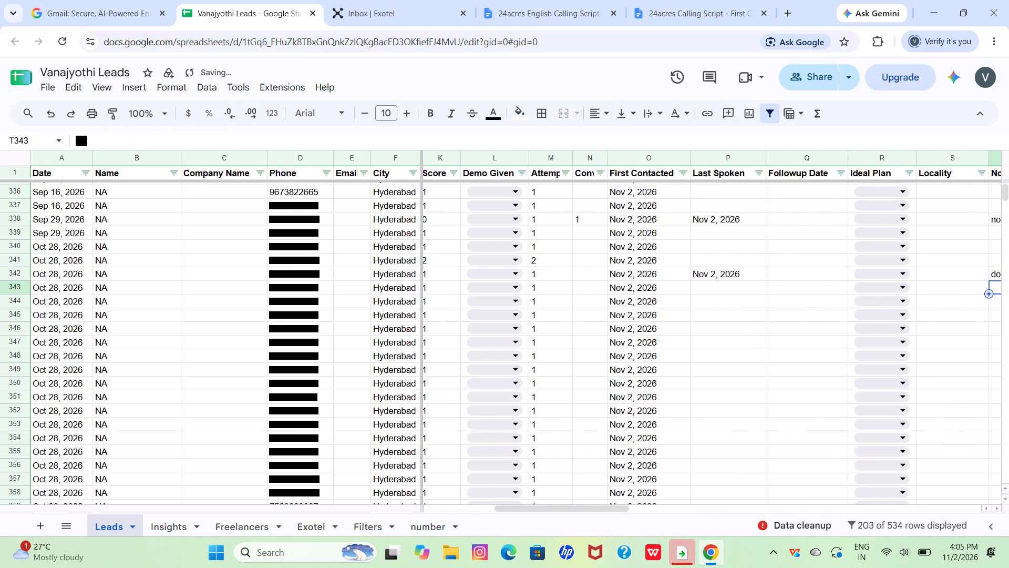
scroll(836, 274, down, 2)
scroll(836, 274, right, 1)
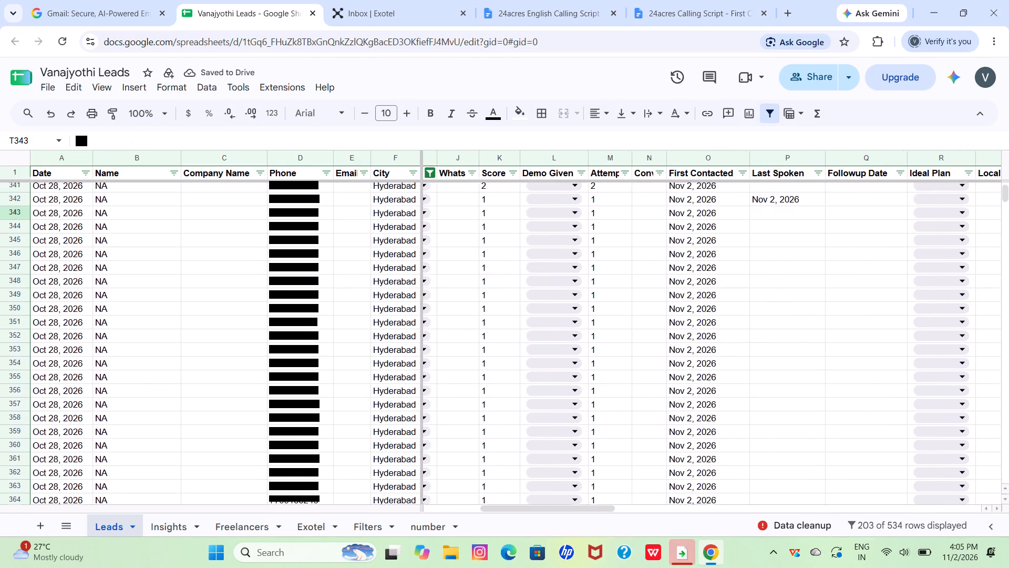
scroll(836, 274, right, 5)
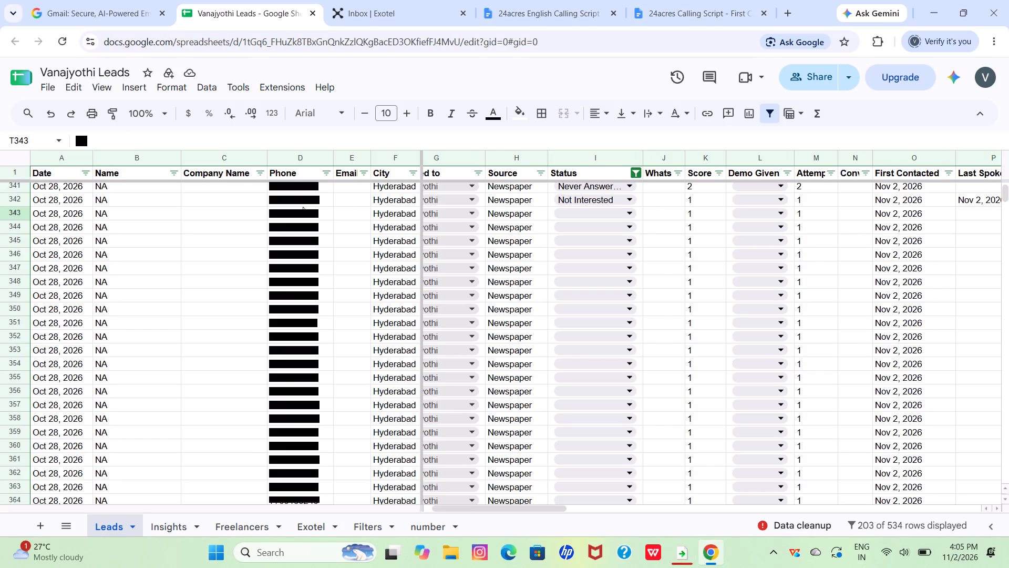
click(302, 209)
key(ctrl+c)
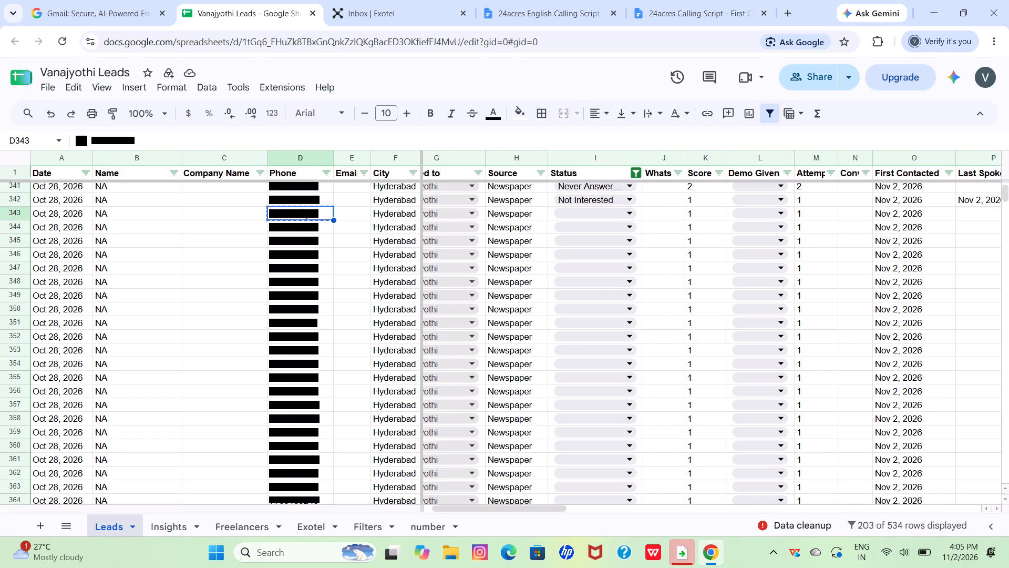
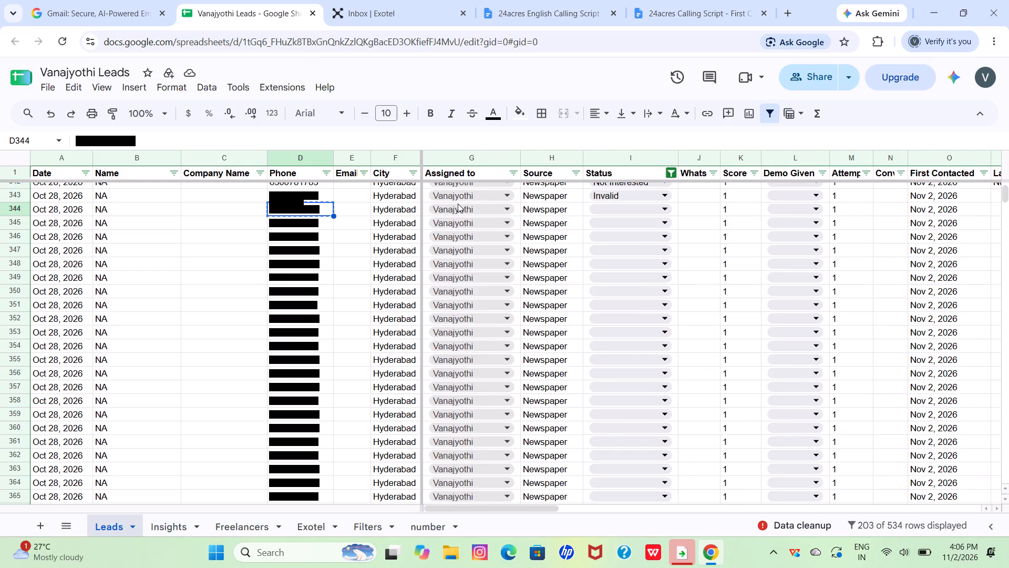
Set the Status of the lead in row 344 of the Leads sheet to Never Answered.
scroll(458, 204, right, 1)
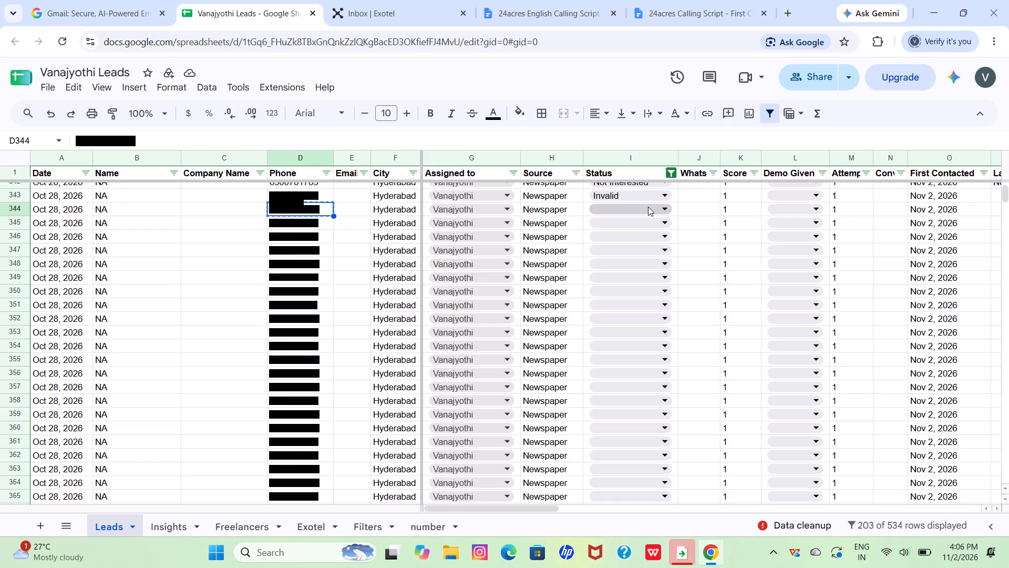
click(648, 207)
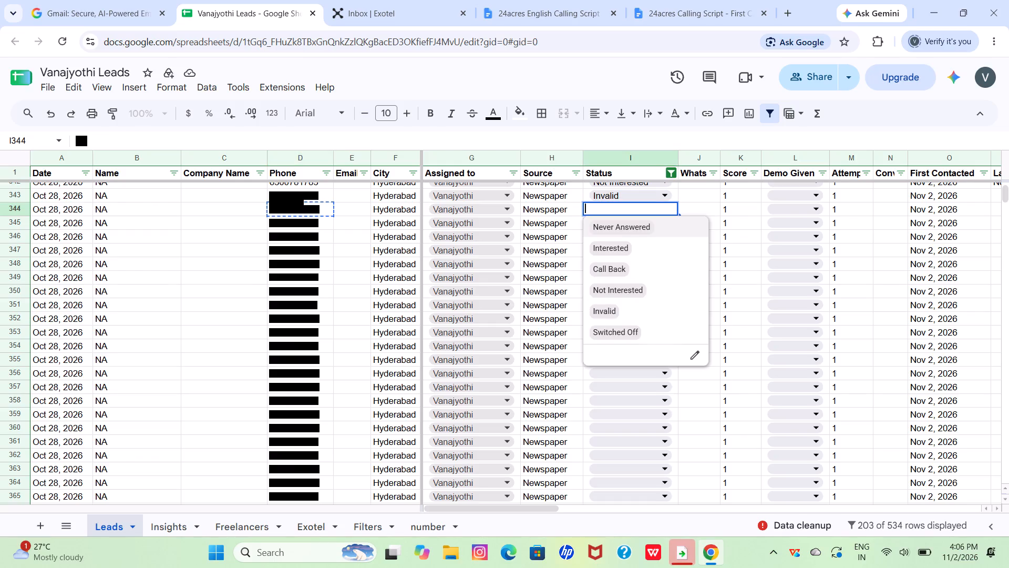
click(637, 224)
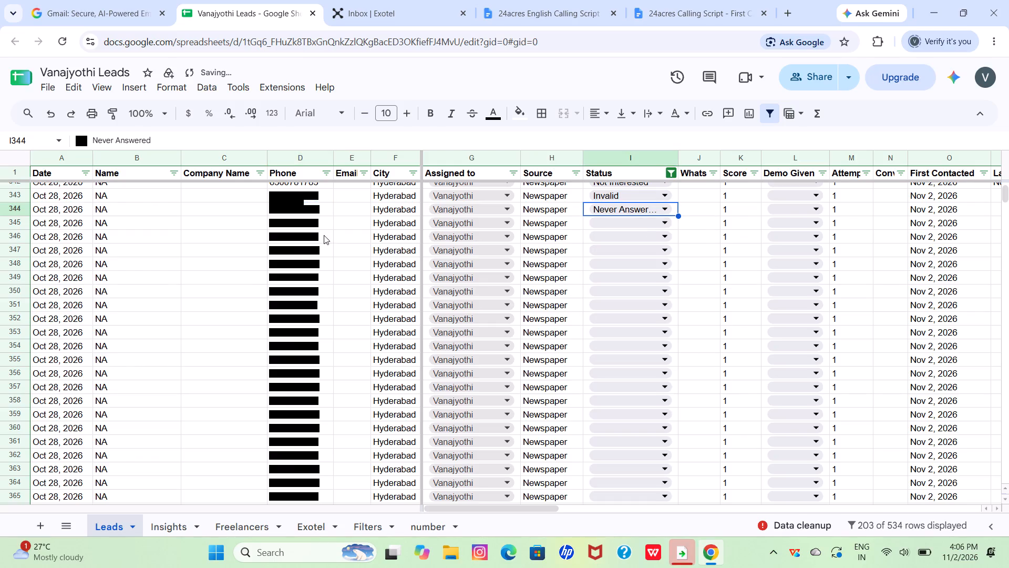
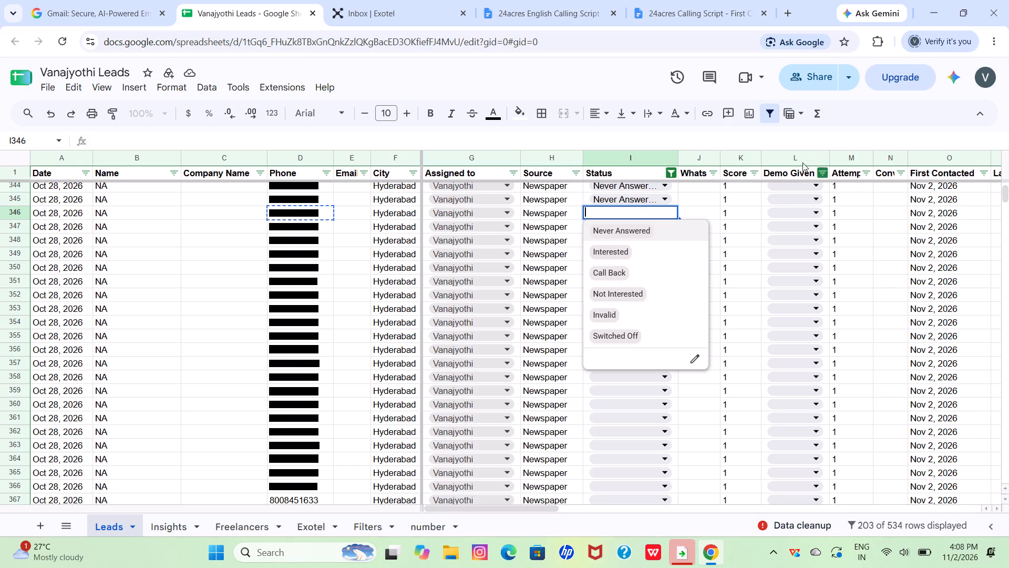
Switch from the leads sheet to the 24acres calling script documents and bring up the First Call script for reference.
click(544, 0)
scroll(559, 228, up, 7)
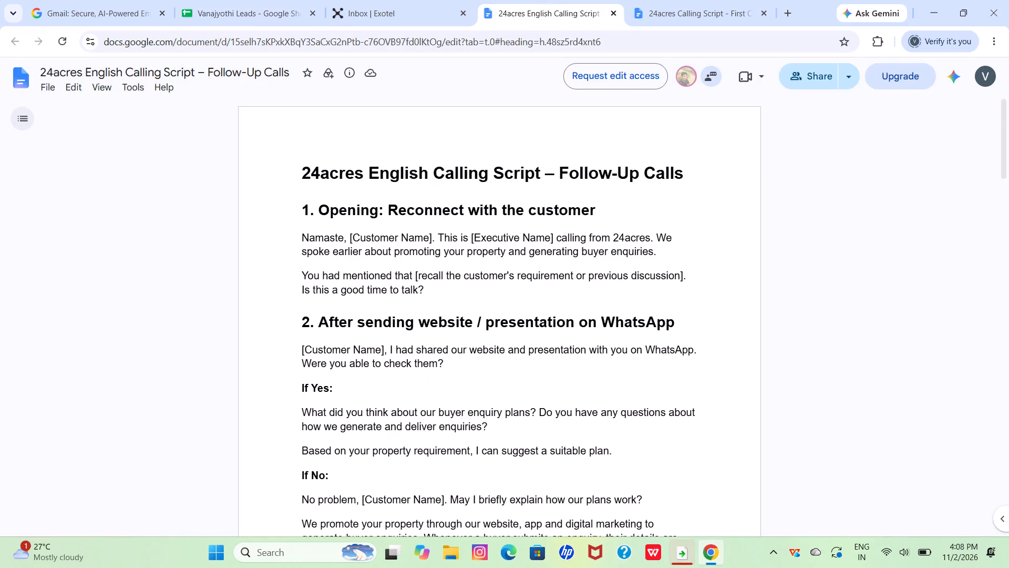
click(726, 0)
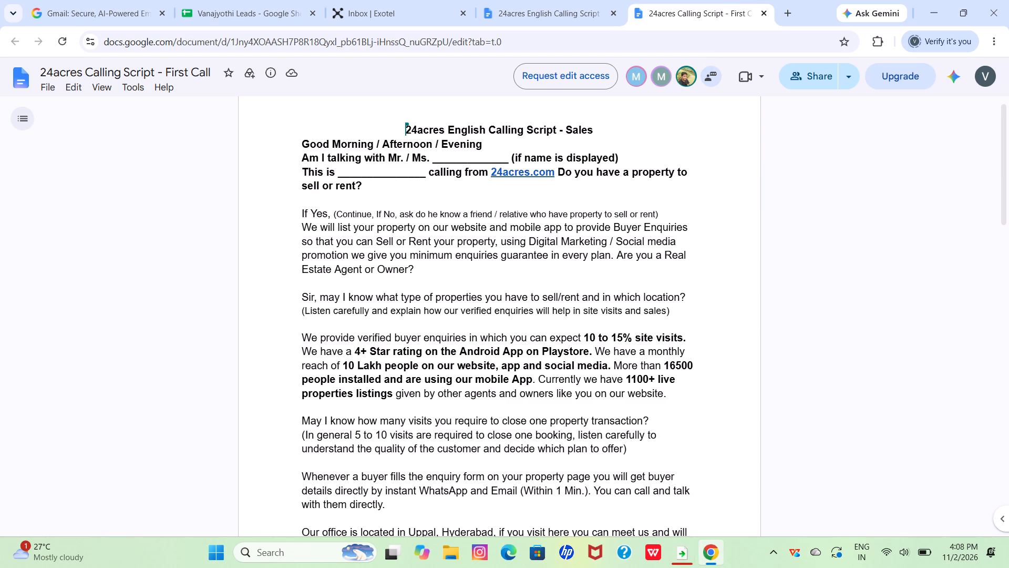
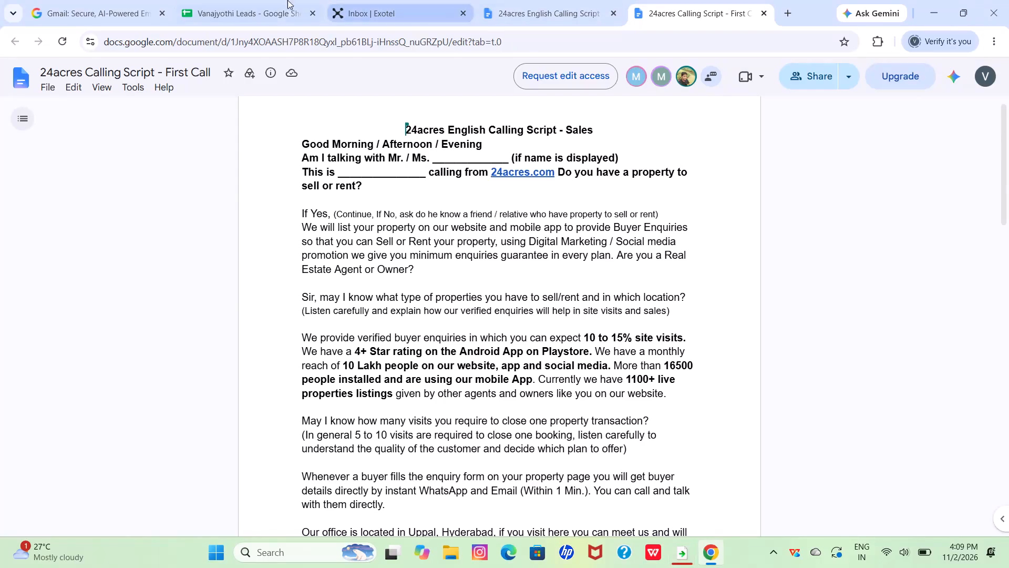
Return to the Vanajyothi Leads sheet, set row 346's status to Not Interested and enter 1 in its Conv column.
click(256, 3)
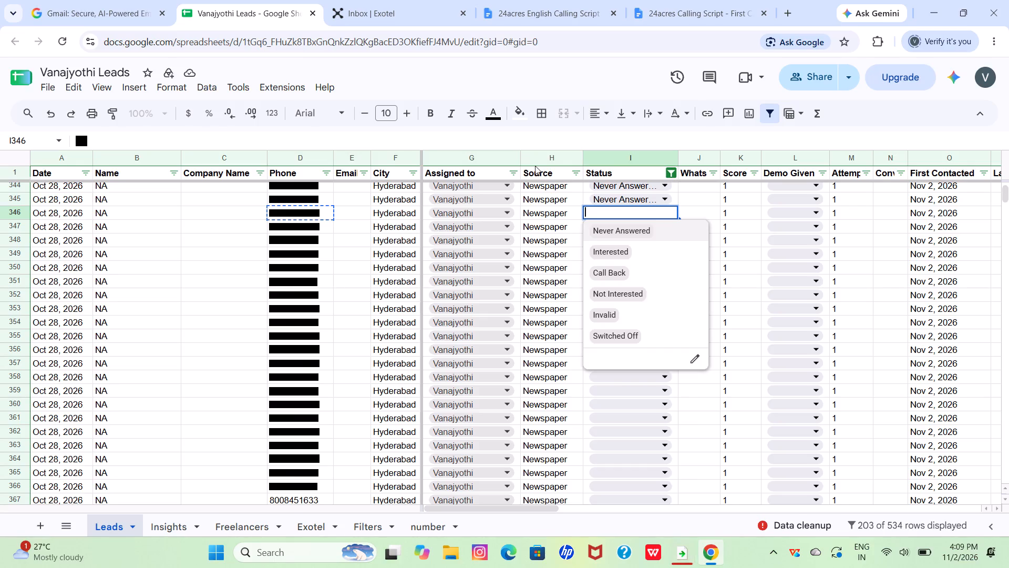
click(624, 291)
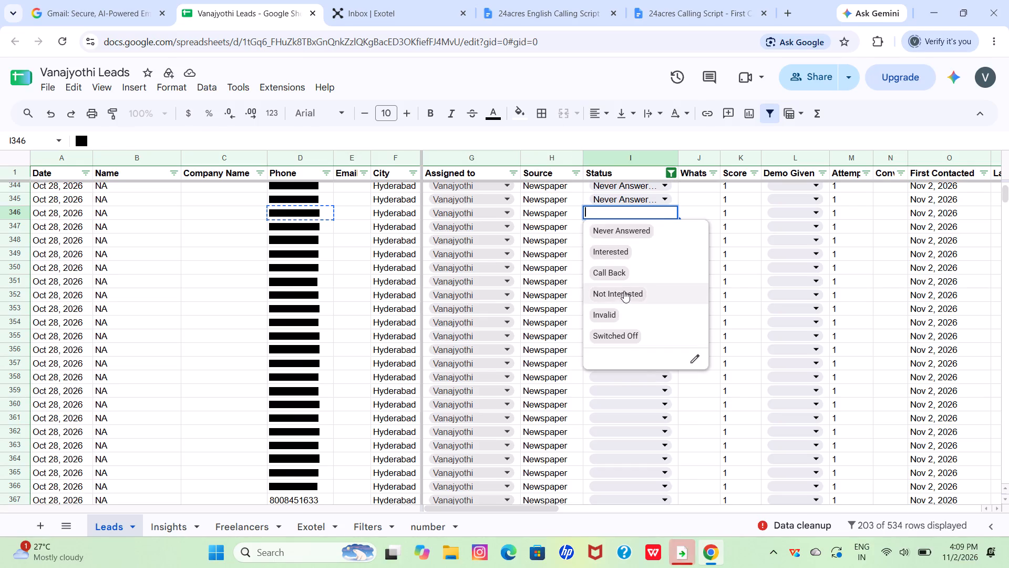
scroll(624, 291, left, 3)
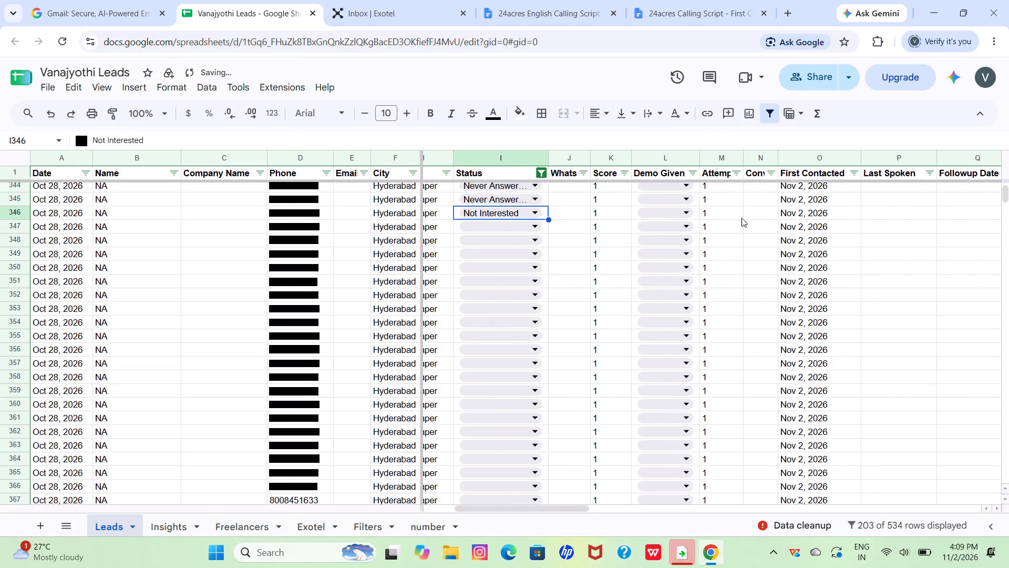
click(756, 214)
key(1)
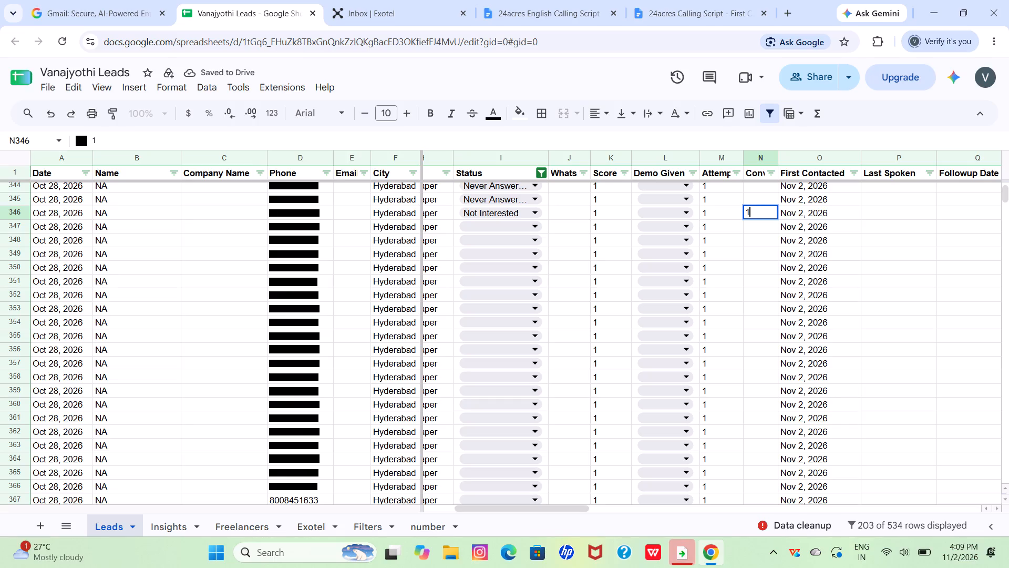
Copy row 346's First Contacted date, Nov 2, 2026, into its Last Spoken cell.
double_click(825, 213)
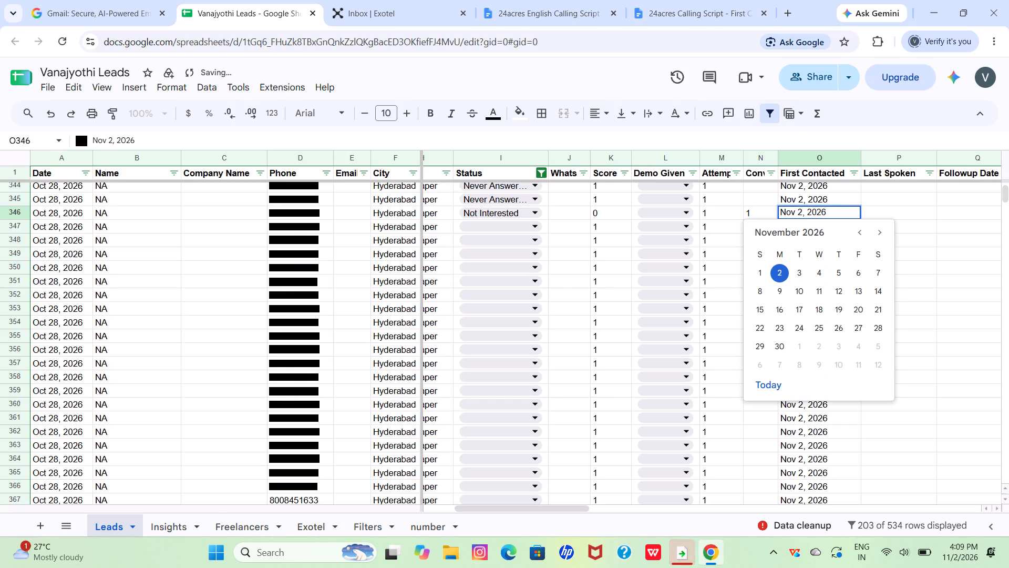
key(ctrl+c)
click(907, 213)
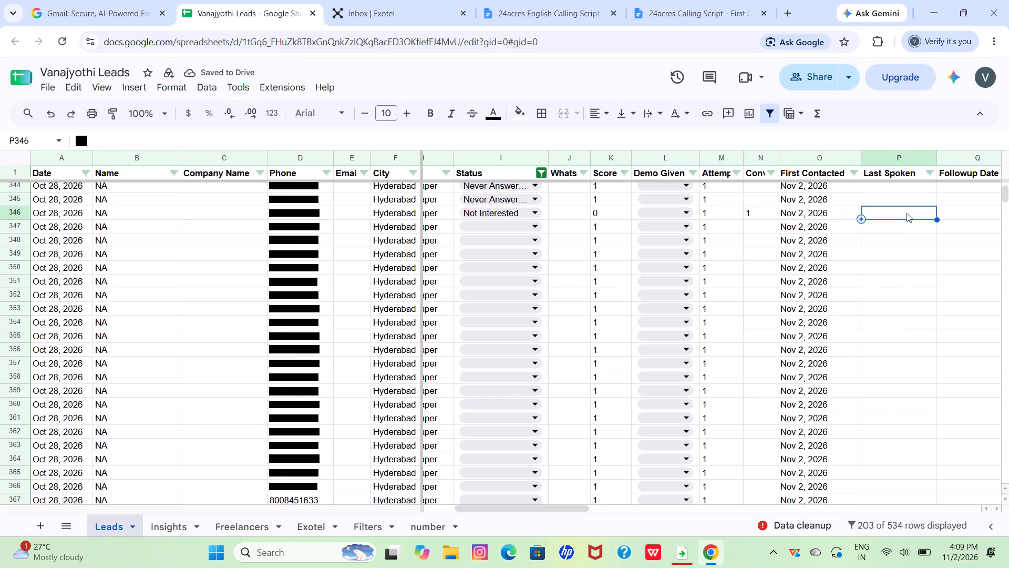
click(817, 216)
key(ctrl+c)
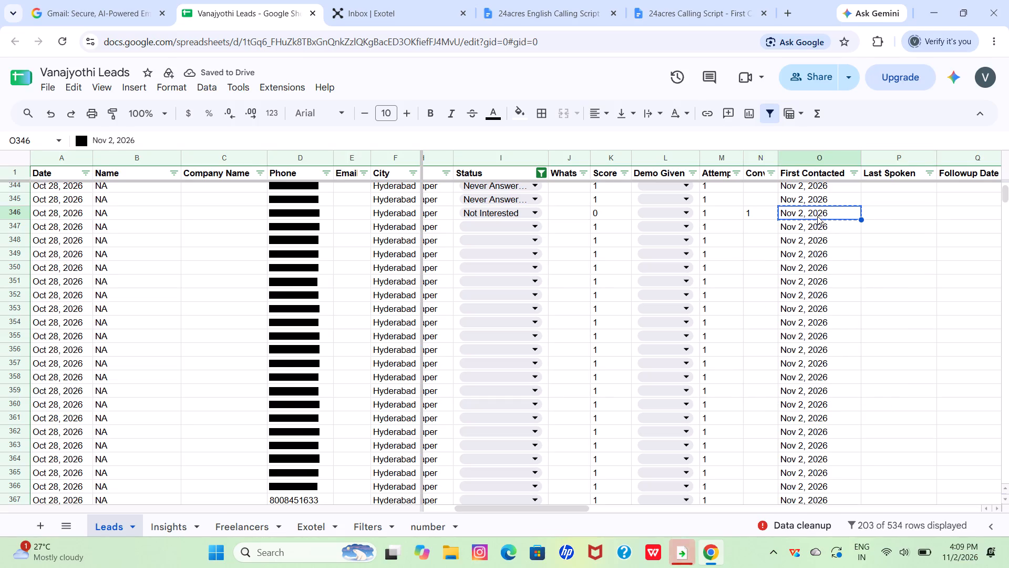
click(887, 210)
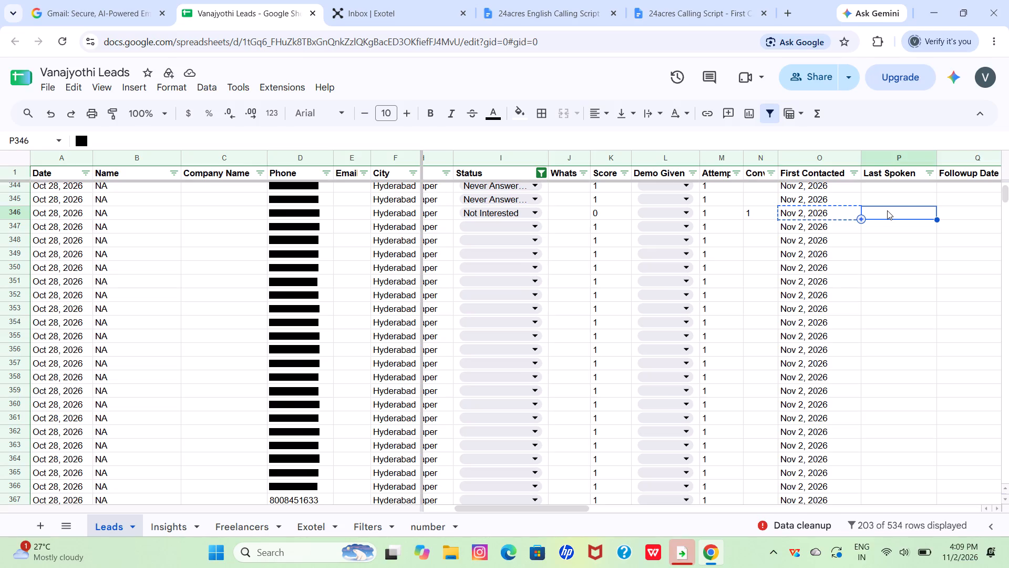
key(ctrl+v)
Enter the note "dont have anykind of properties for sale or rent" in row 346's Notes cell.
scroll(887, 210, left, 5)
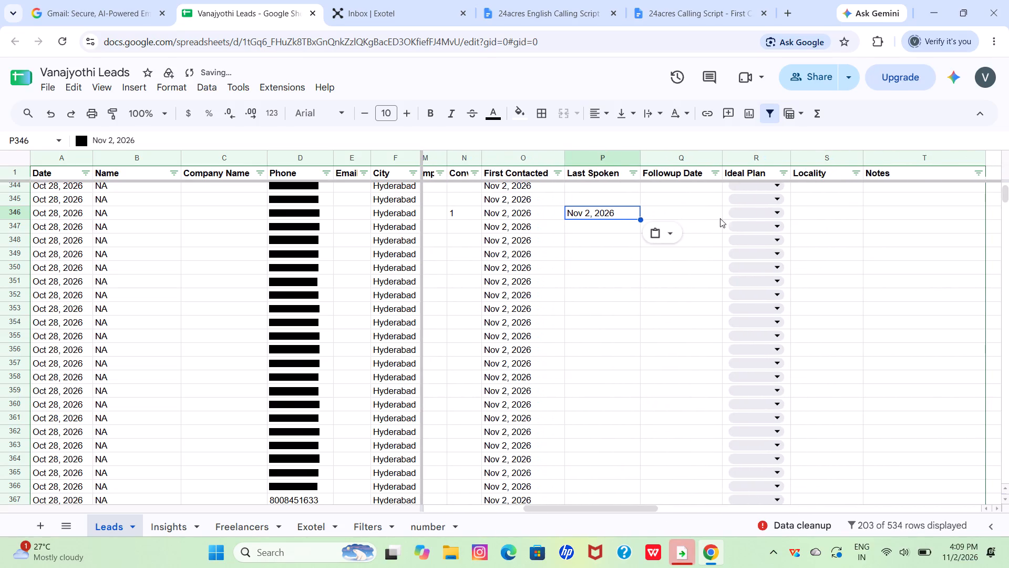
click(882, 214)
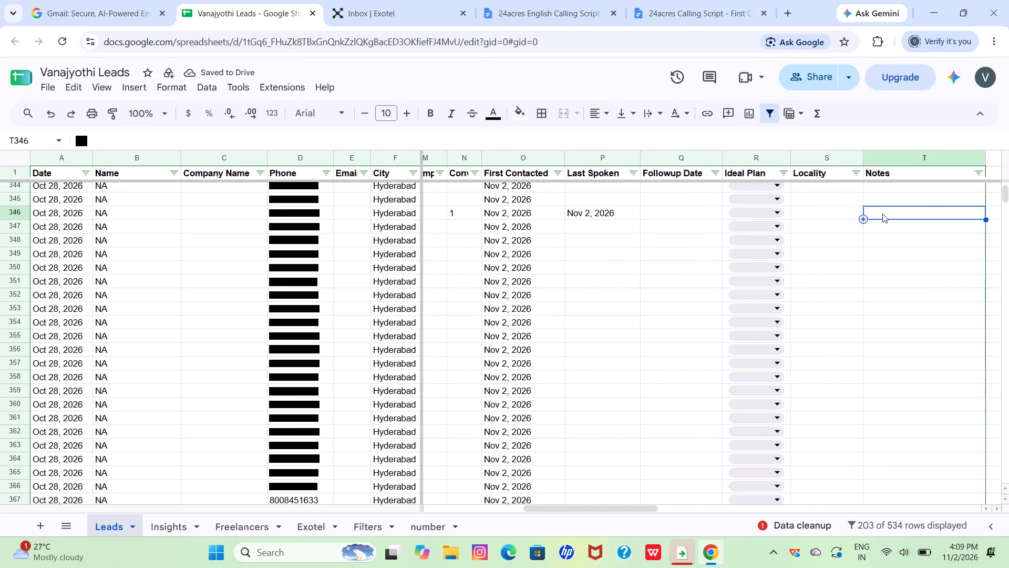
text(dont have any)
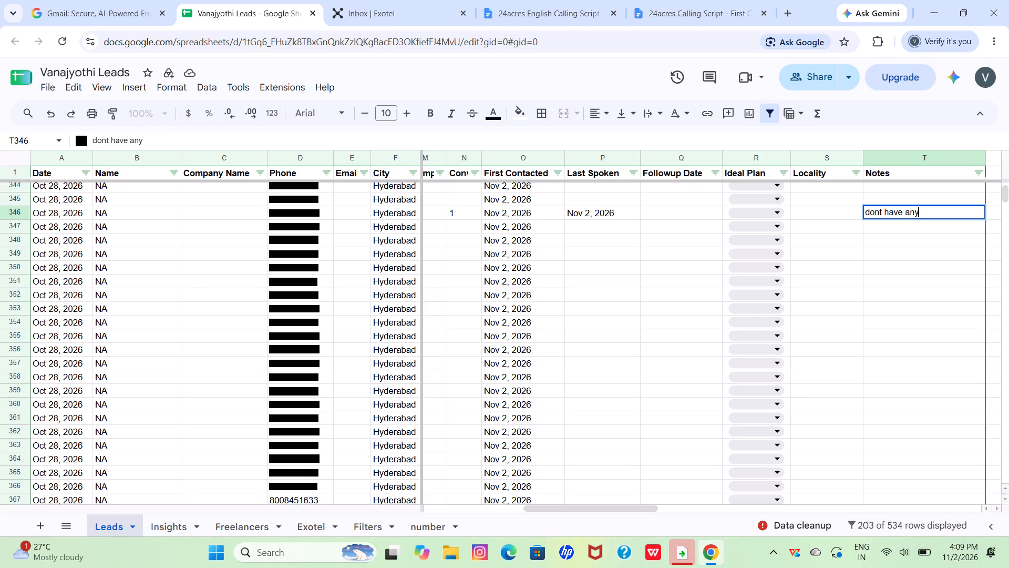
text(kind of properties for sale or)
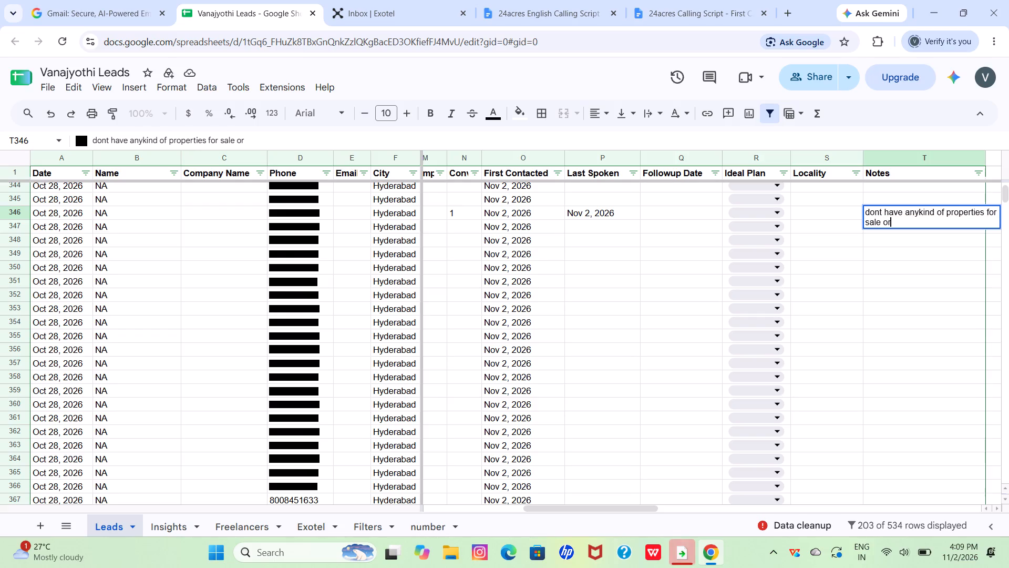
key(space)
text(rent)
key(Return)
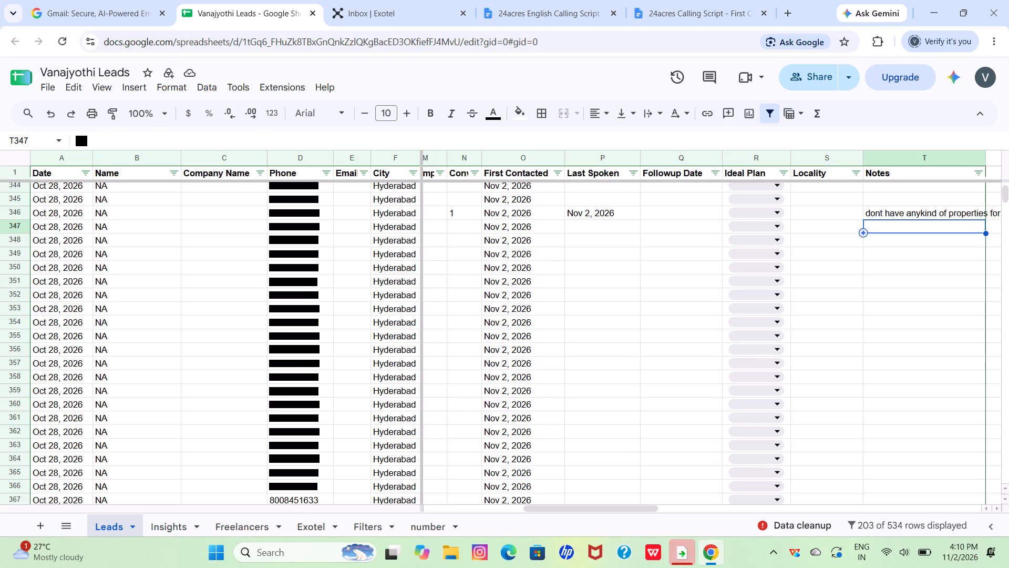
Go to the next lead in row 347 and select its phone number cell.
click(639, 222)
scroll(639, 222, right, 2)
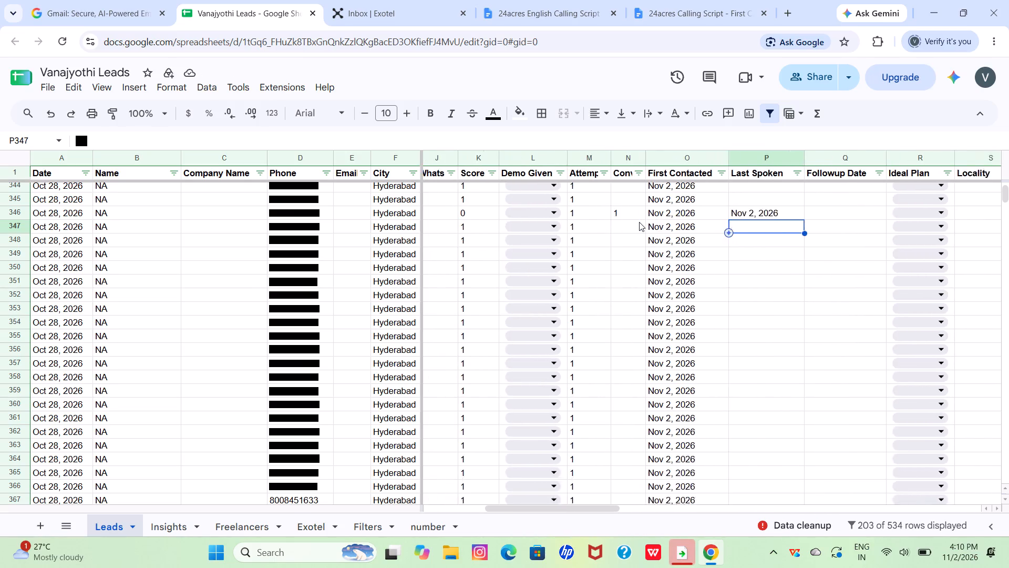
scroll(639, 222, right, 3)
scroll(639, 222, down, 1)
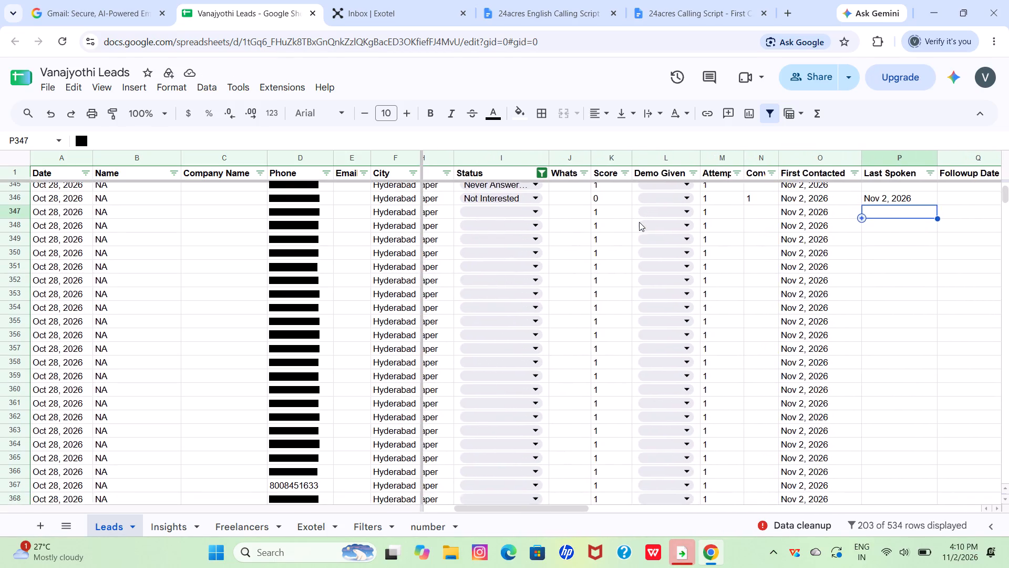
scroll(639, 222, down, 1)
click(320, 209)
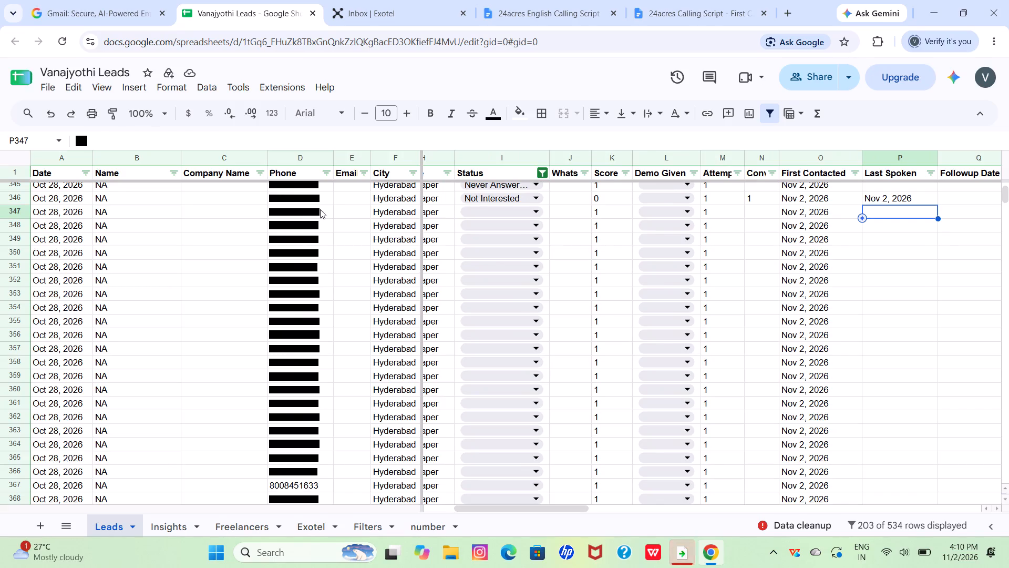
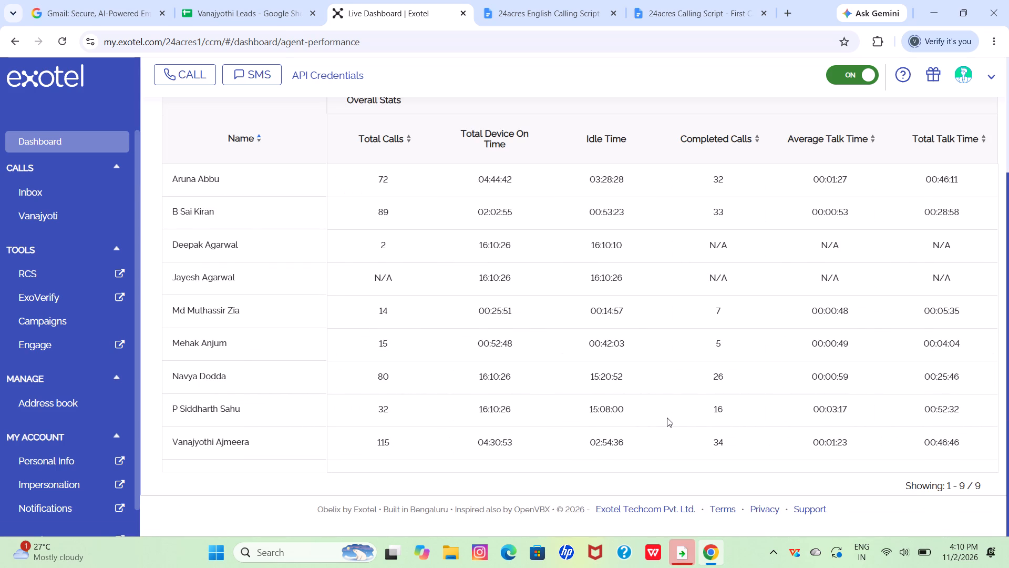
Look over the overall agent performance table on the Exotel dashboard and return to the Vanajyothi Leads sheet.
scroll(667, 418, up, 2)
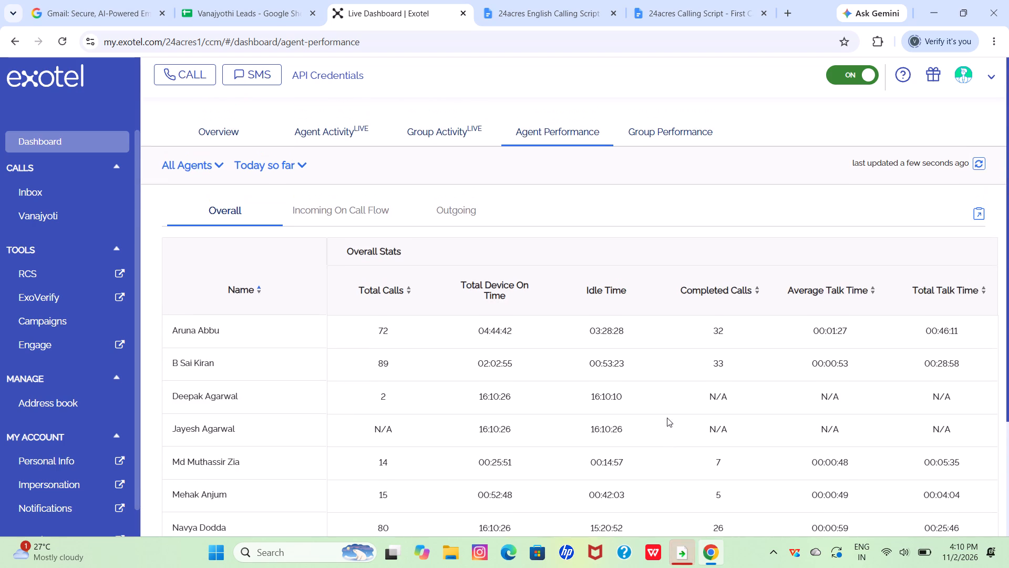
click(282, 3)
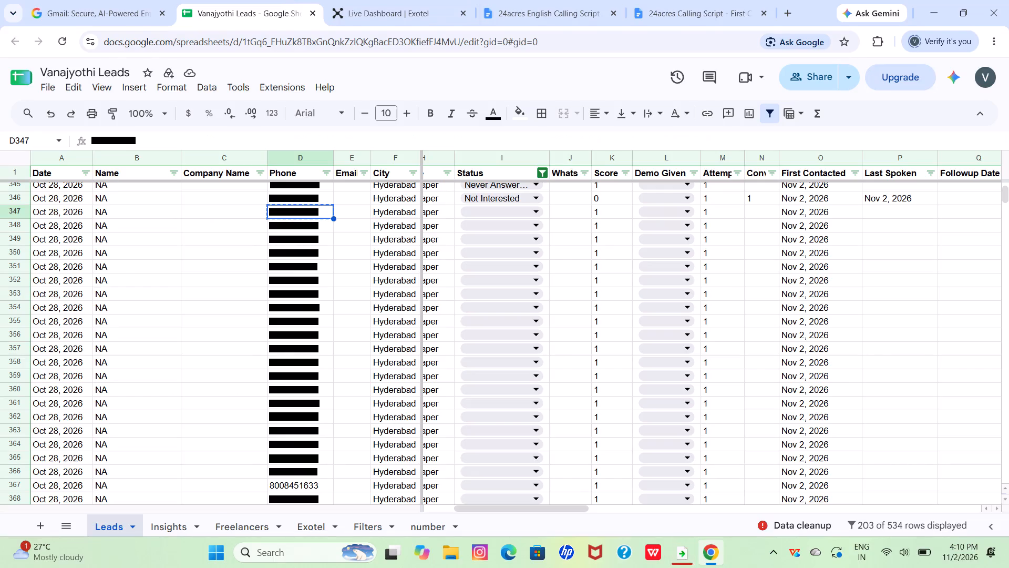
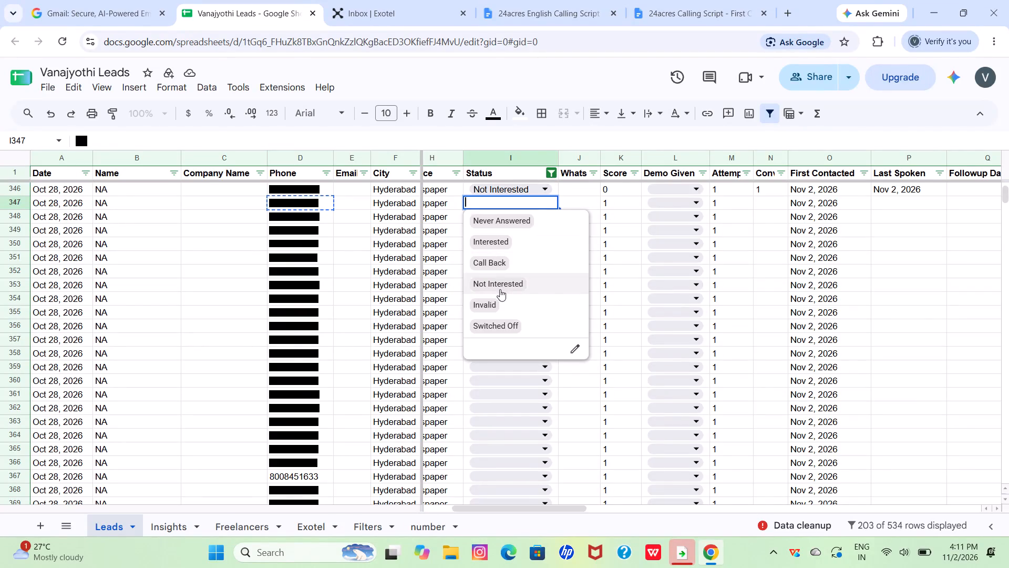
Mark the lead in row 347 as Not Interested, with 1 conversation and a Last Spoken date of Nov 2, 2026.
click(500, 289)
click(777, 206)
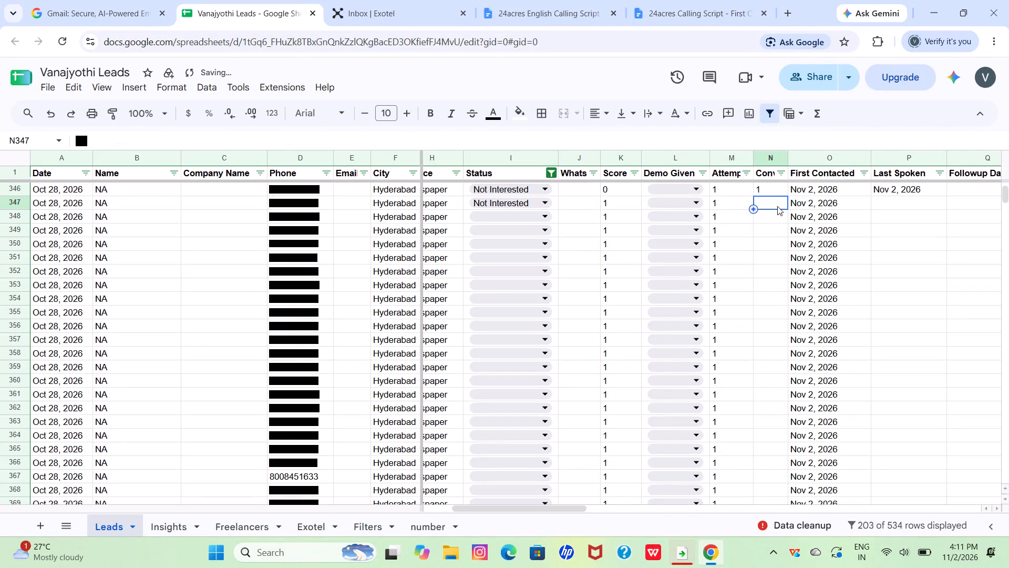
key(1)
click(820, 199)
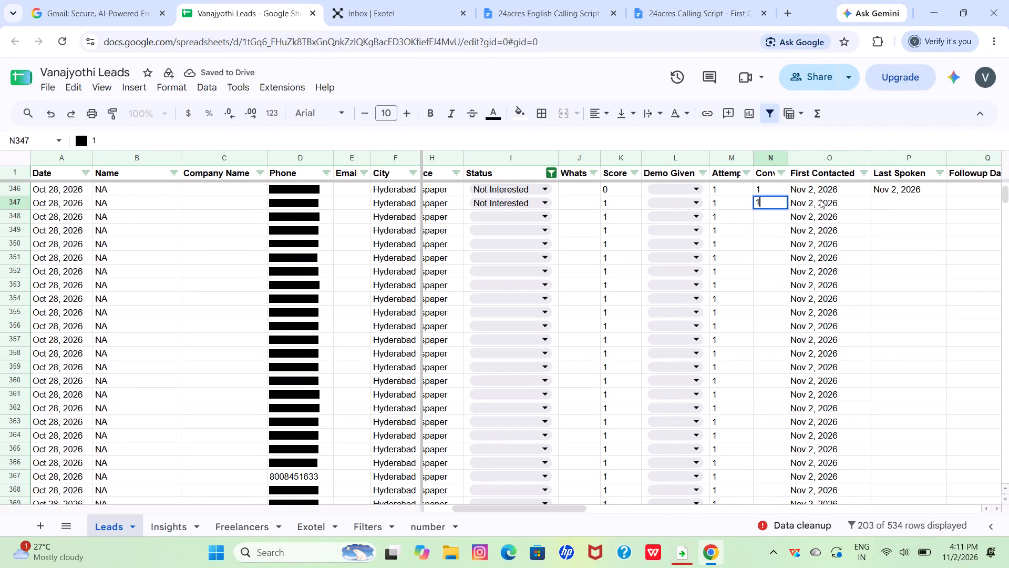
key(ctrl+c)
click(900, 205)
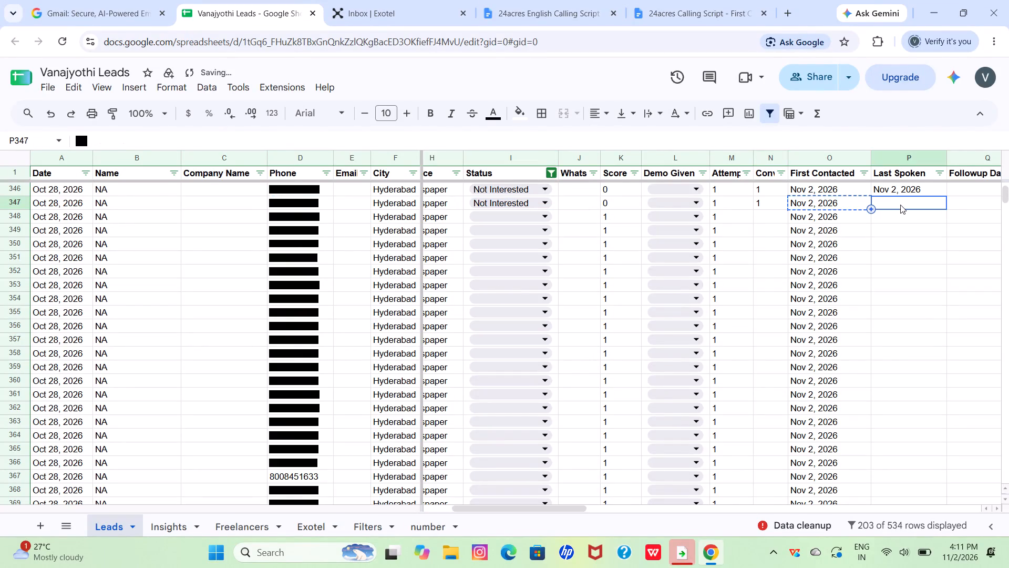
key(ctrl+v)
Enter the note "not gave time to speak and disconnected call" for the lead in row 347.
scroll(900, 205, left, 5)
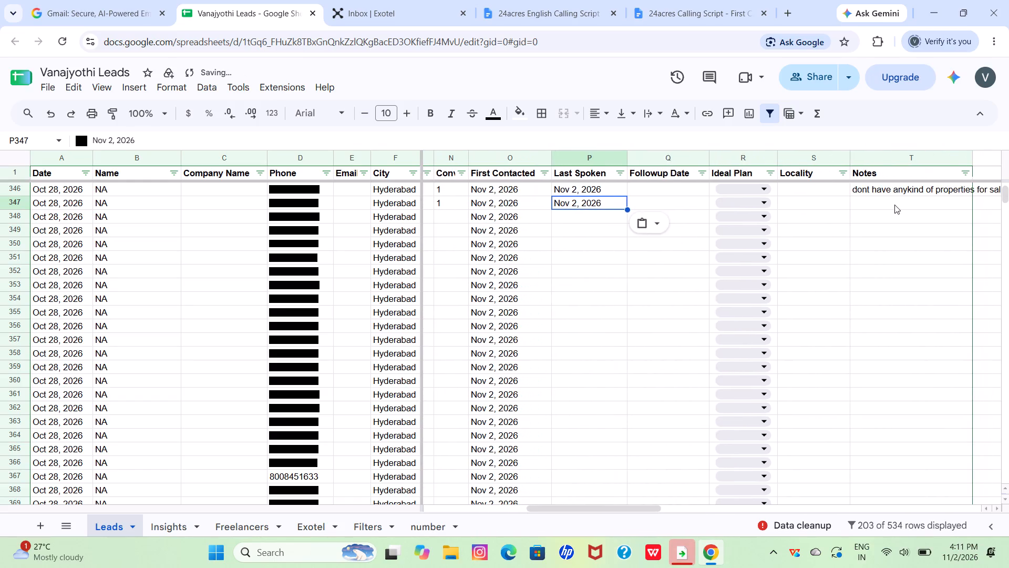
click(883, 205)
text(not gave time to s)
text(peak and)
key(space)
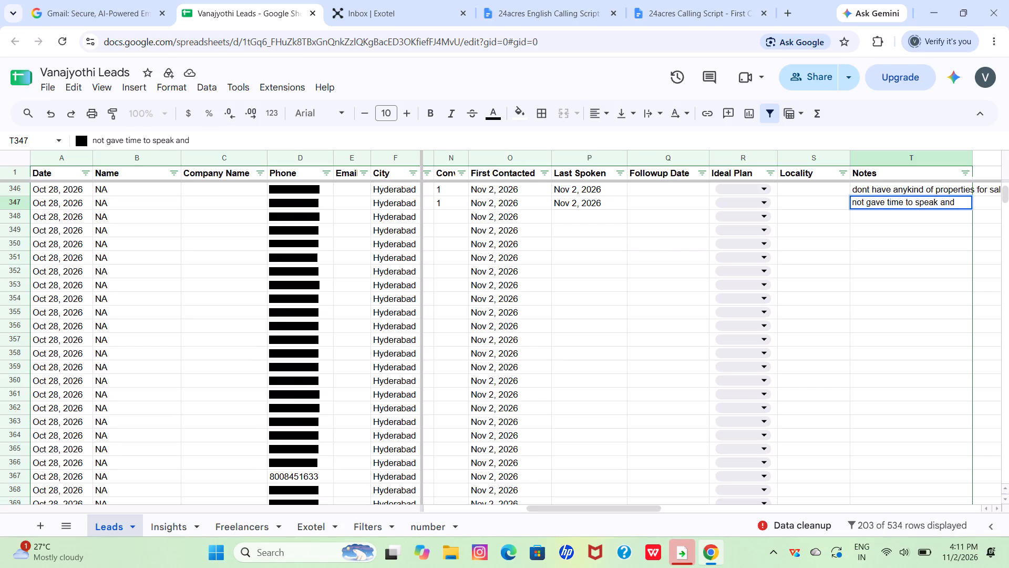
key(s)
key(BackSpace)
text(disconnected)
key(space)
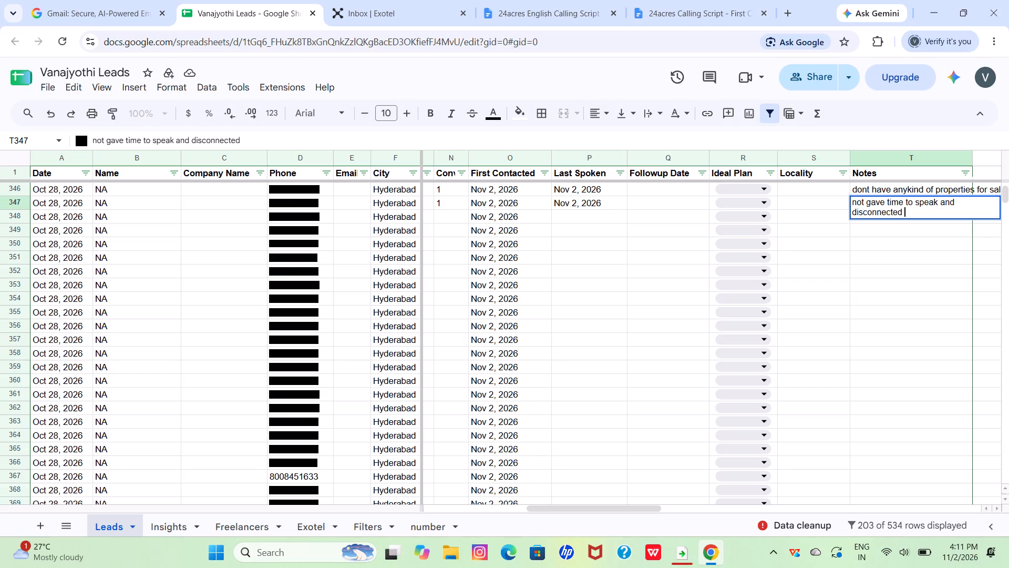
text(caal)
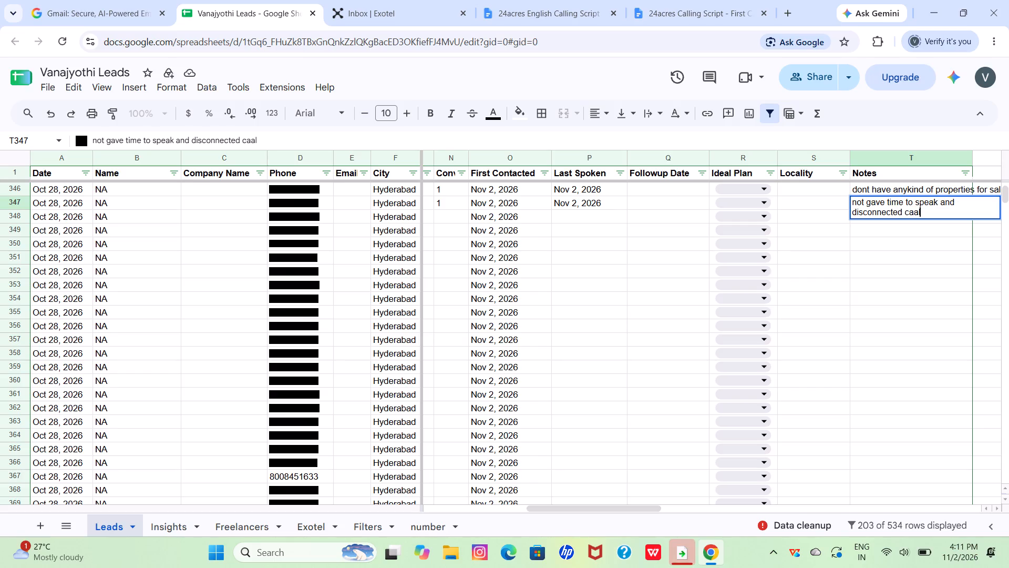
key(BackSpace)
key(BackSpace)
text(ll)
key(Return)
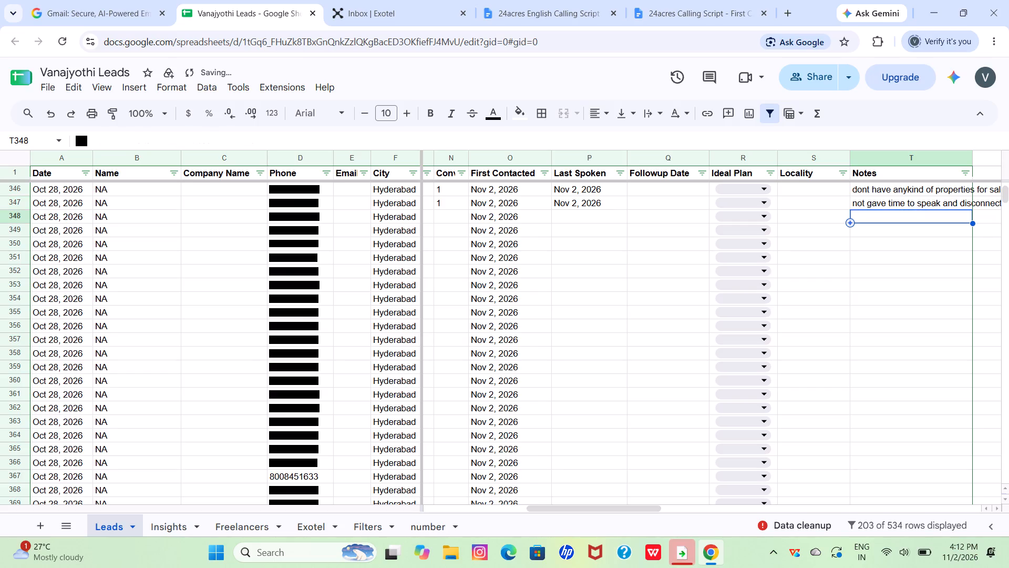
Select the phone number of the next lead, in row 348.
scroll(883, 205, right, 7)
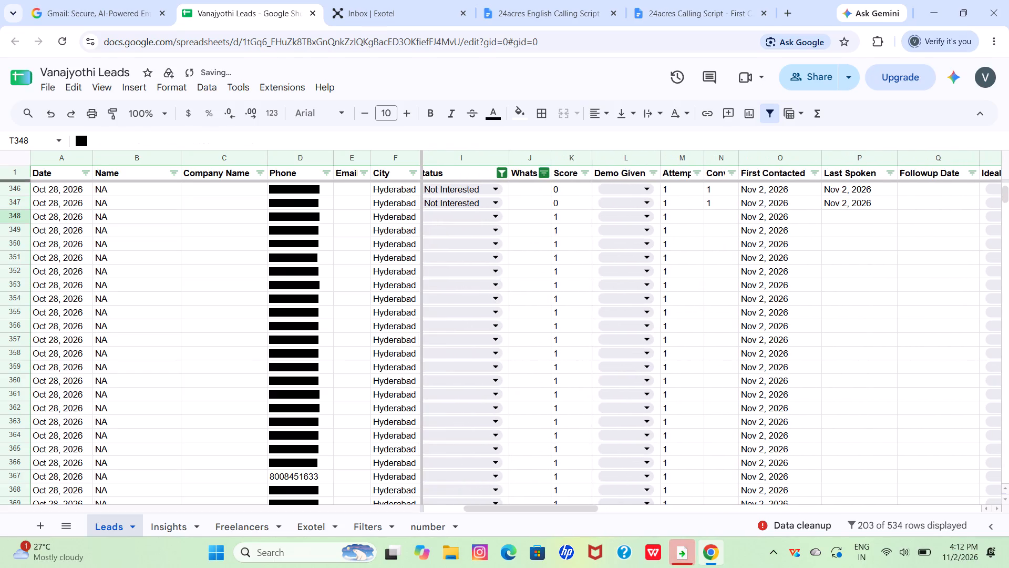
click(320, 226)
click(316, 219)
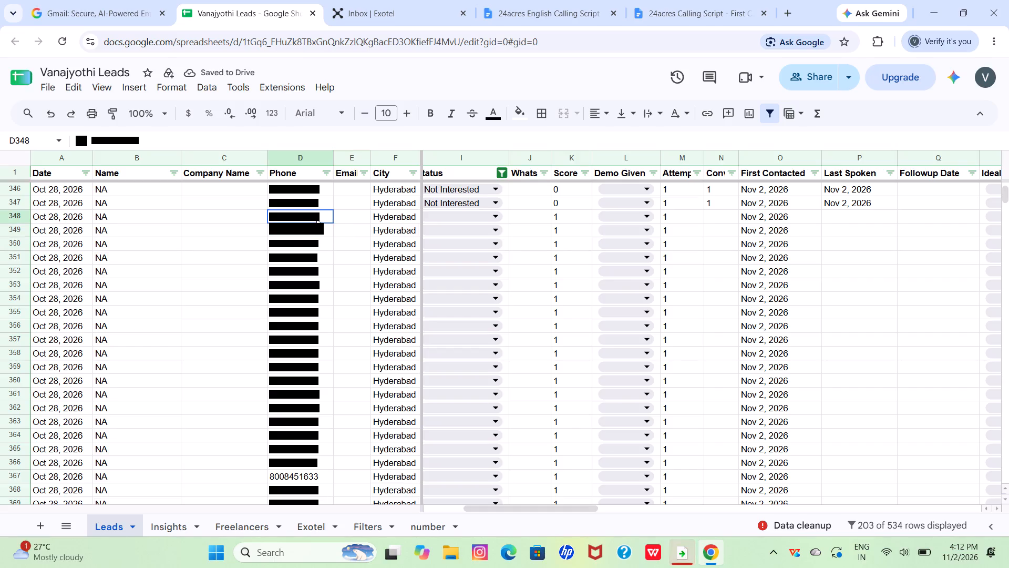
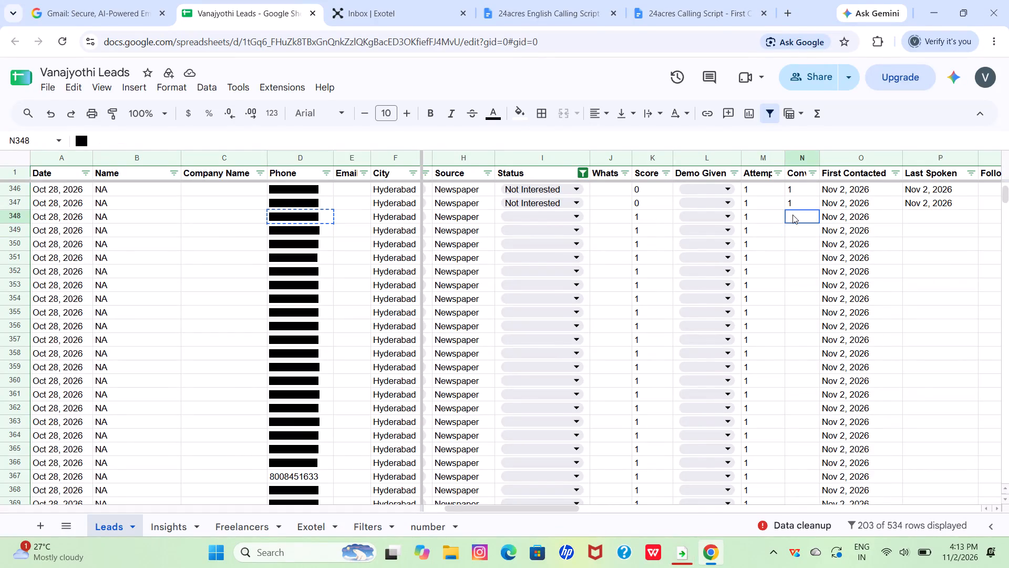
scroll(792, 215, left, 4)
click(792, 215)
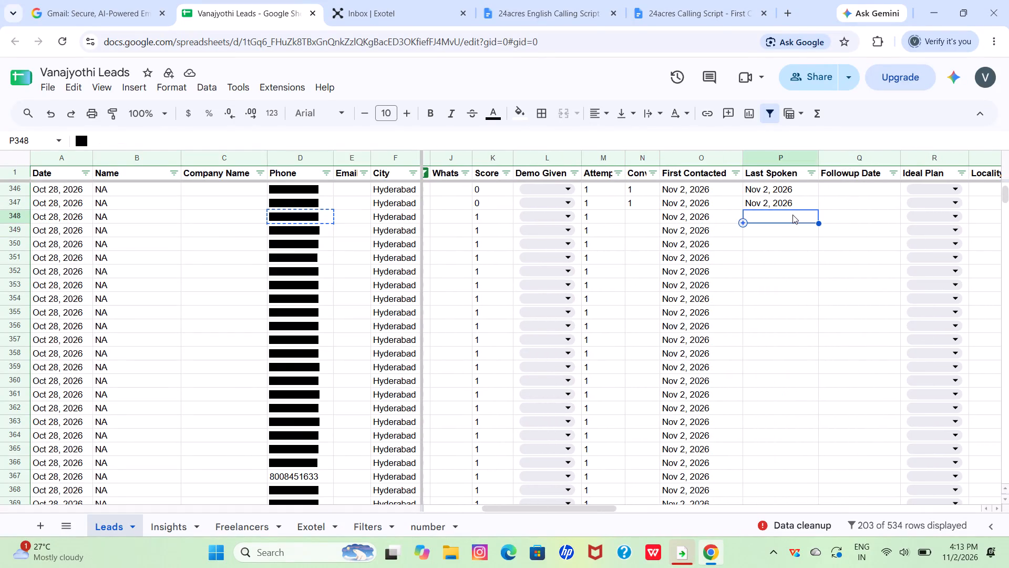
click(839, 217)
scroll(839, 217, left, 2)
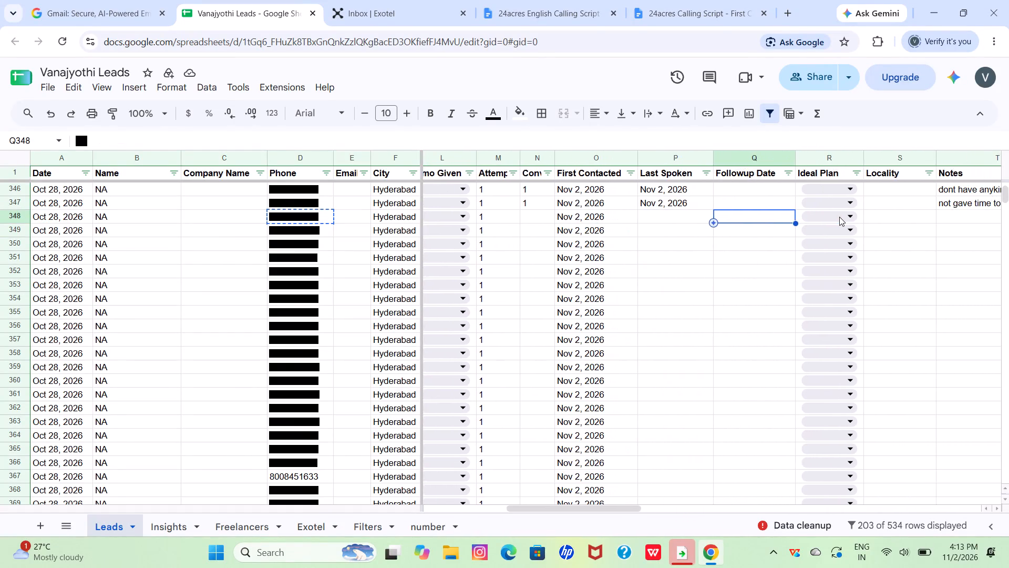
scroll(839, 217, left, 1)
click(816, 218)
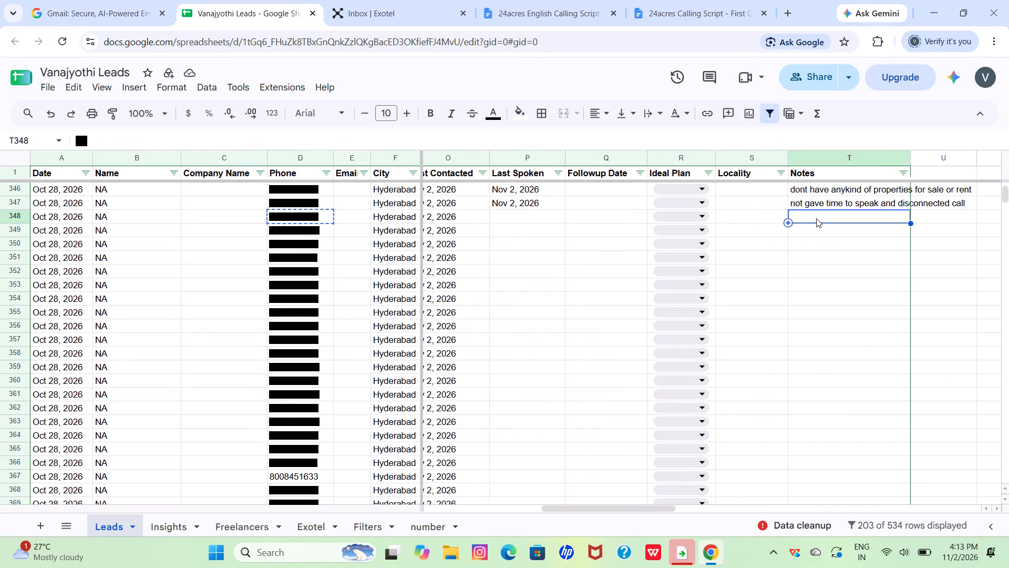
Consult the 24acres English Calling Script and the other 24acres Calling Script document for the row 348 lead's call.
click(538, 1)
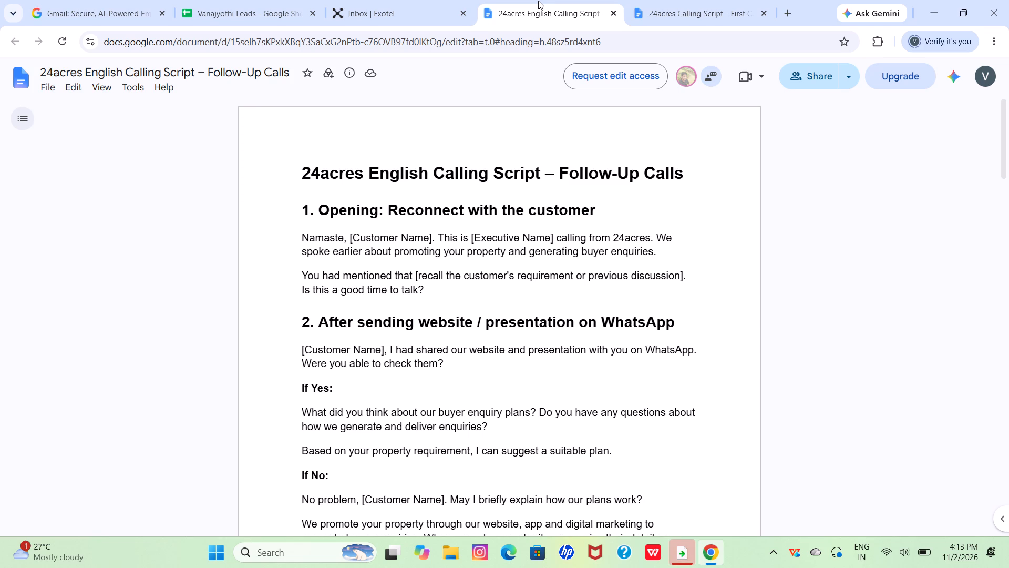
click(723, 1)
scroll(606, 311, down, 1)
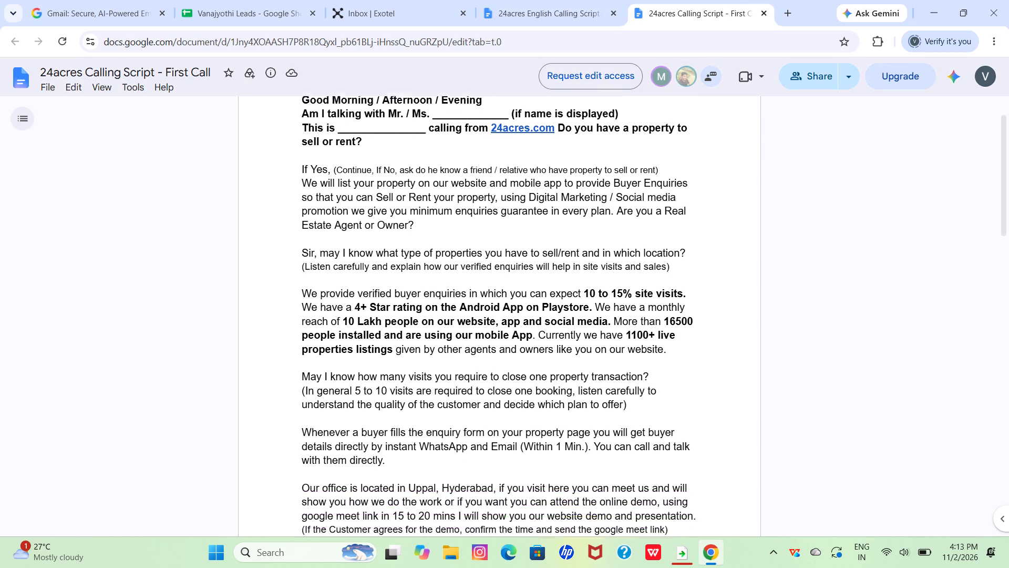
Read on through the property-listing pitch in the 24acres Calling Script - First Call document for the row 348 lead's call.
scroll(606, 311, down, 1)
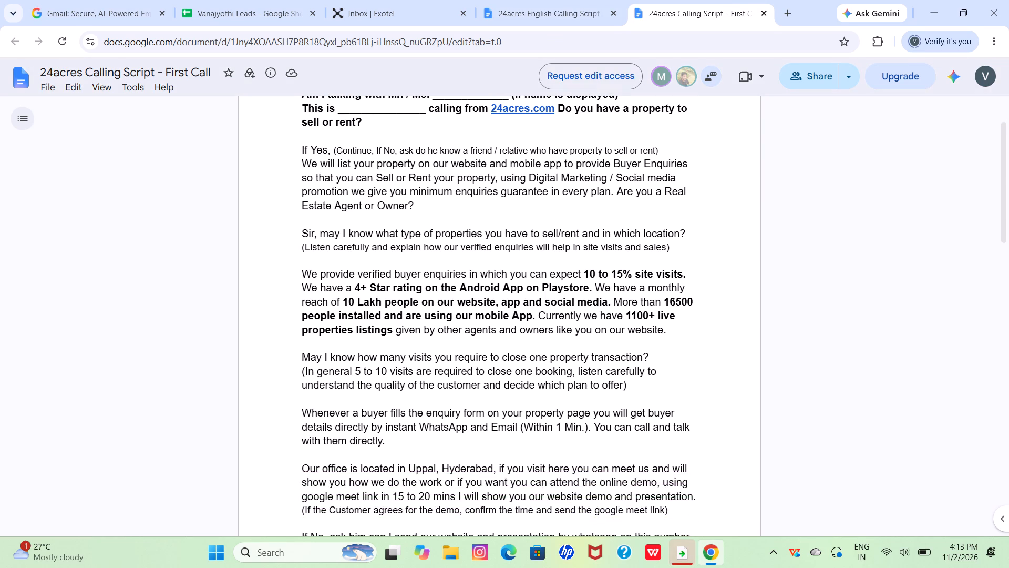
click(606, 311)
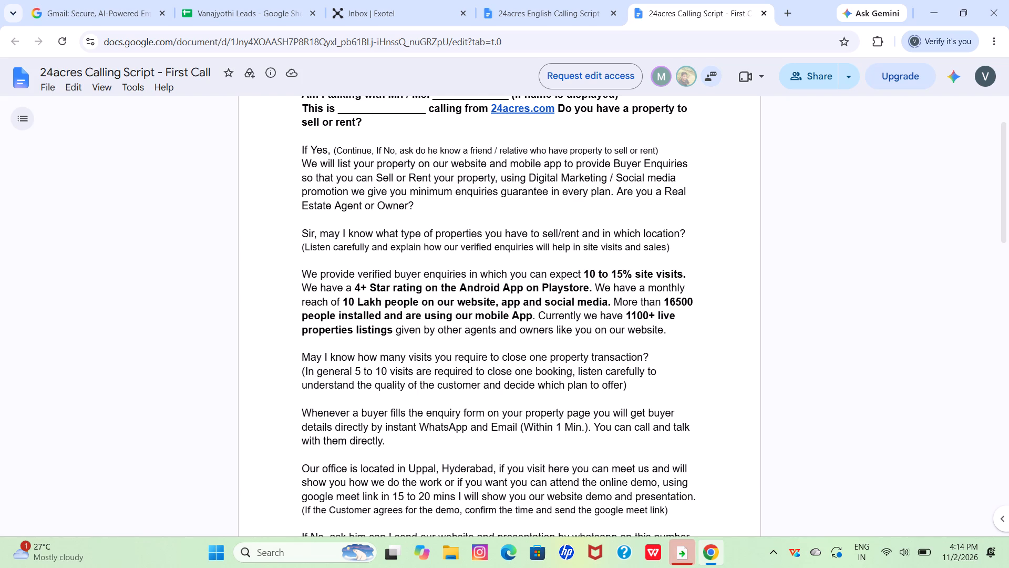
scroll(600, 391, down, 1)
Replace the NA placeholder in the Name column of row 348 in the Leads sheet with the lead's name.
click(279, 0)
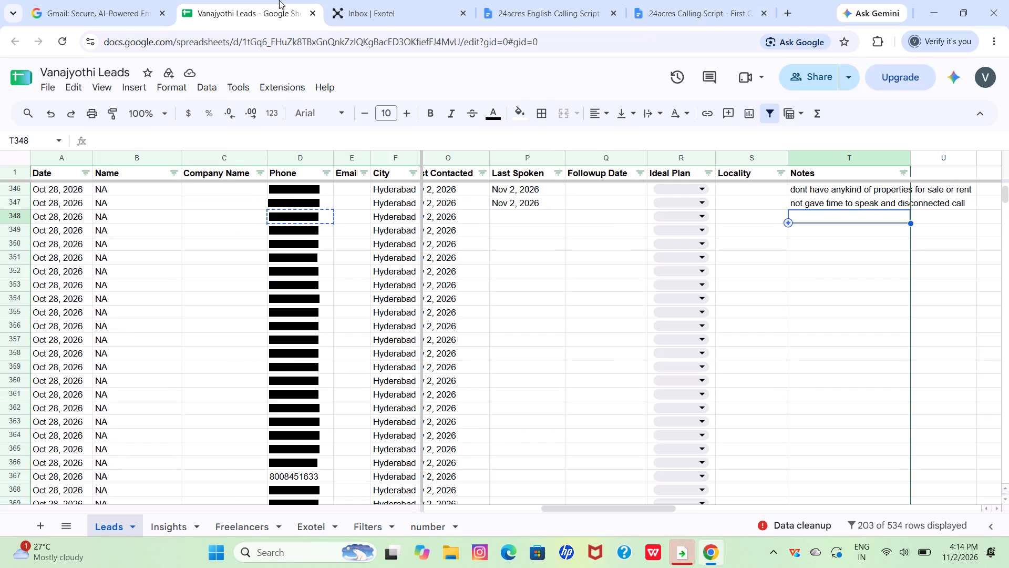
scroll(610, 317, right, 10)
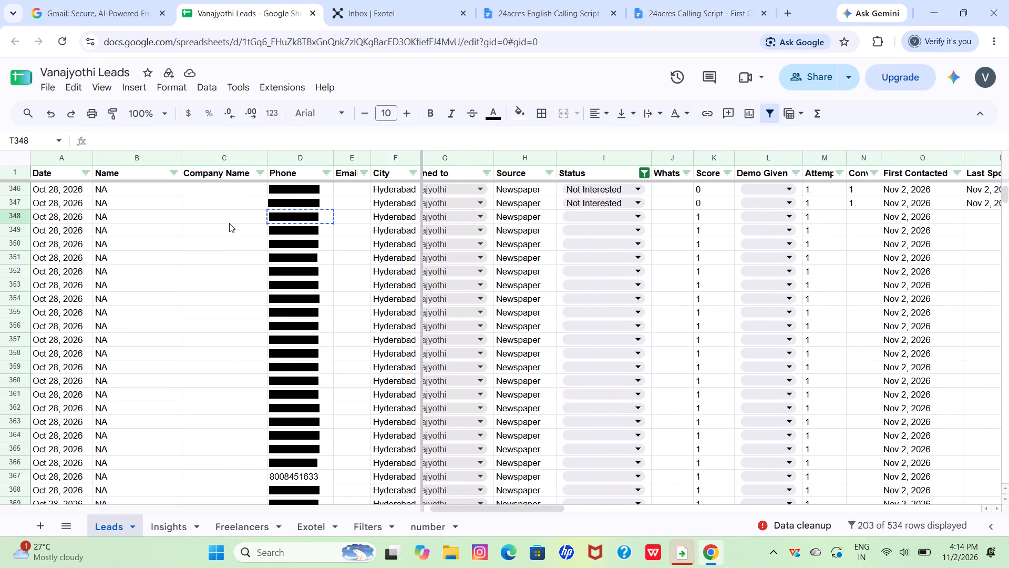
click(139, 211)
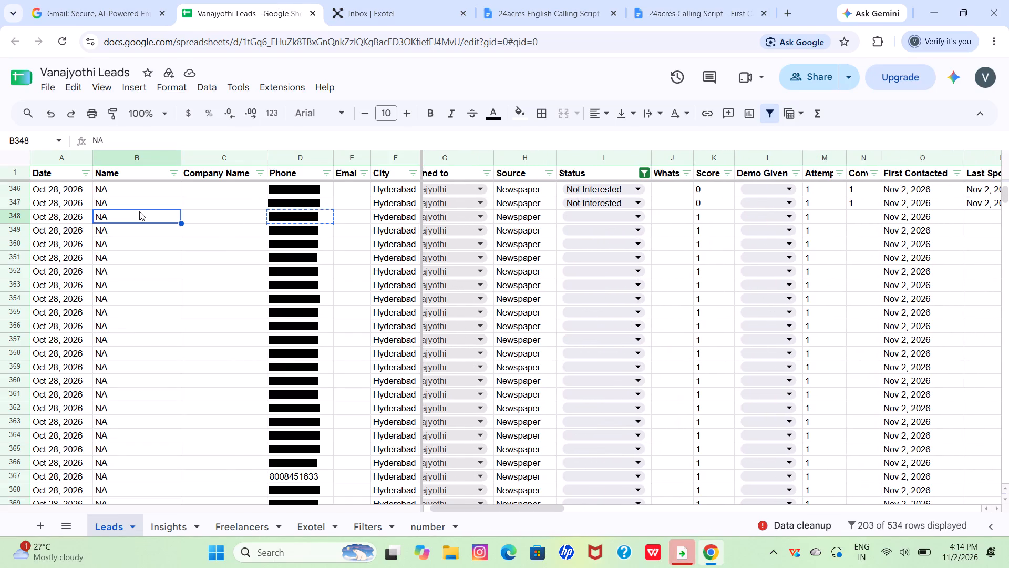
key(BackSpace)
key(BackSpace)
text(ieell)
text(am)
click(290, 216)
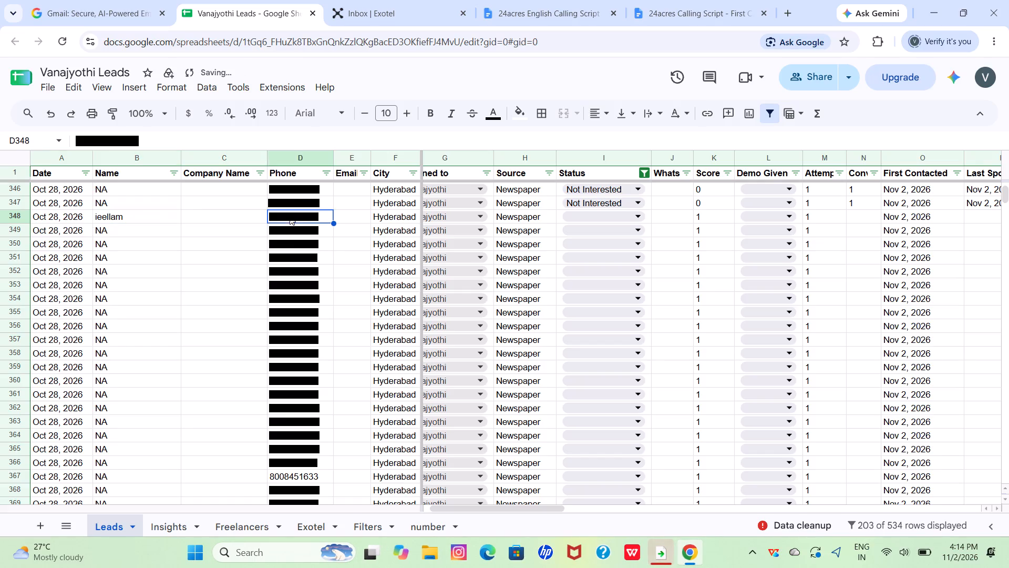
Select the Whats column cell beside the Status of the lead in row 348.
click(676, 218)
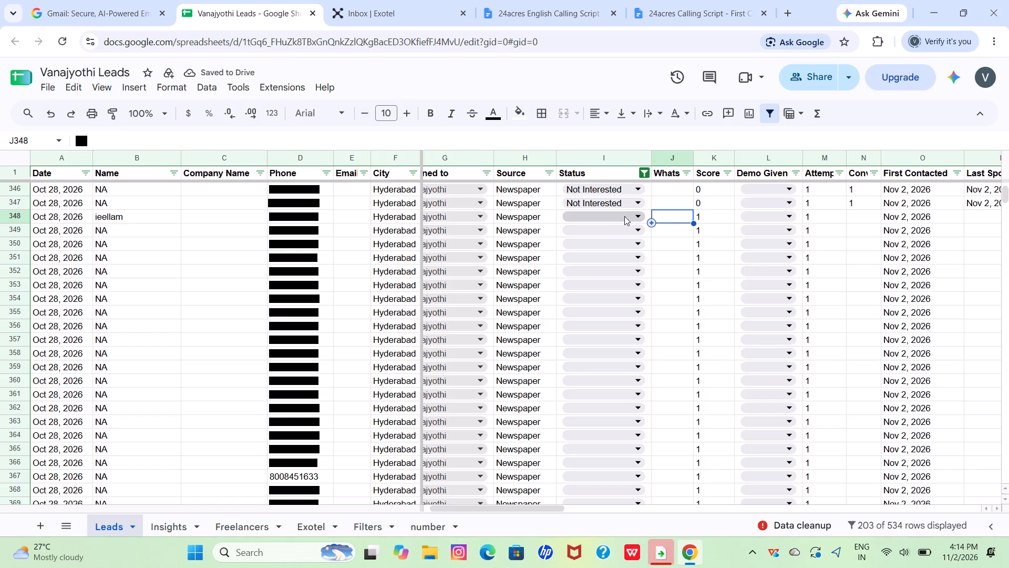
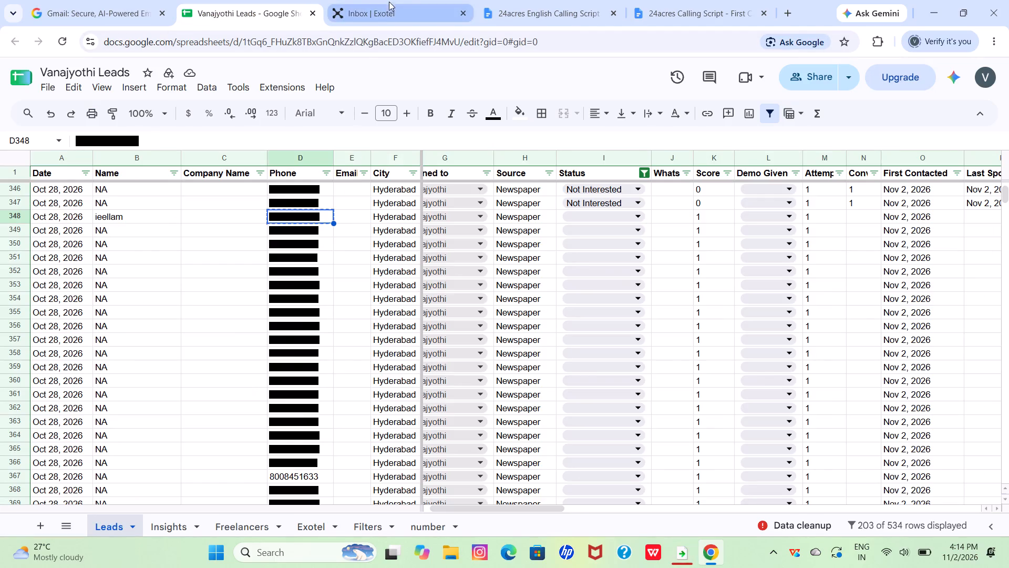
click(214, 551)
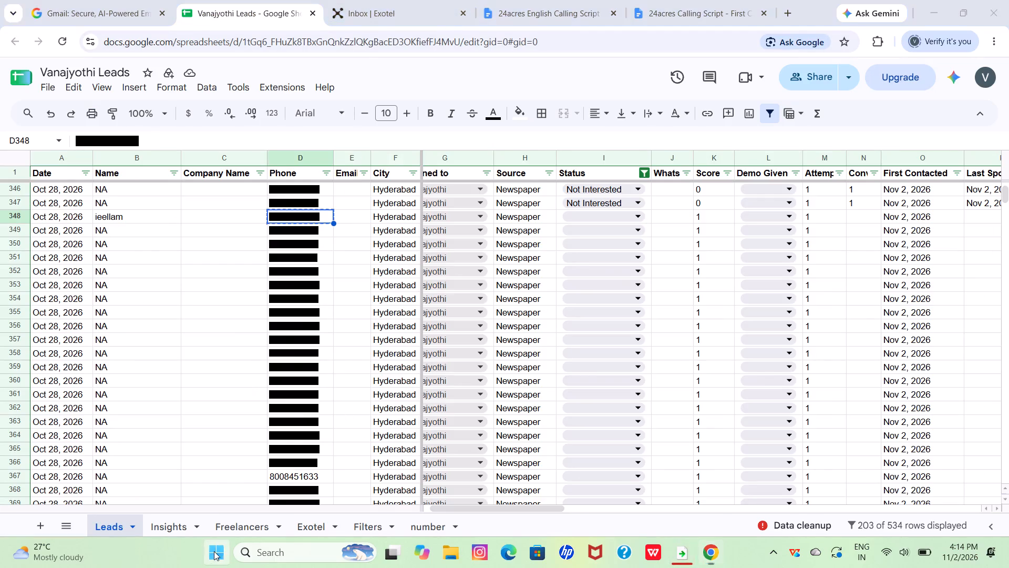
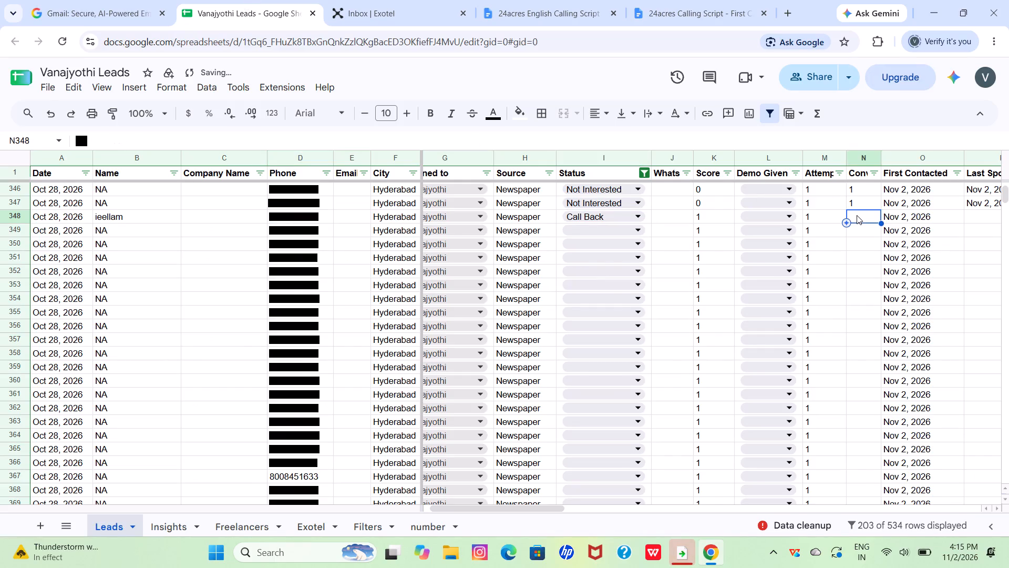
Enter 1 as the conversation count for the Call Back lead in row 348.
scroll(857, 215, left, 1)
key(1)
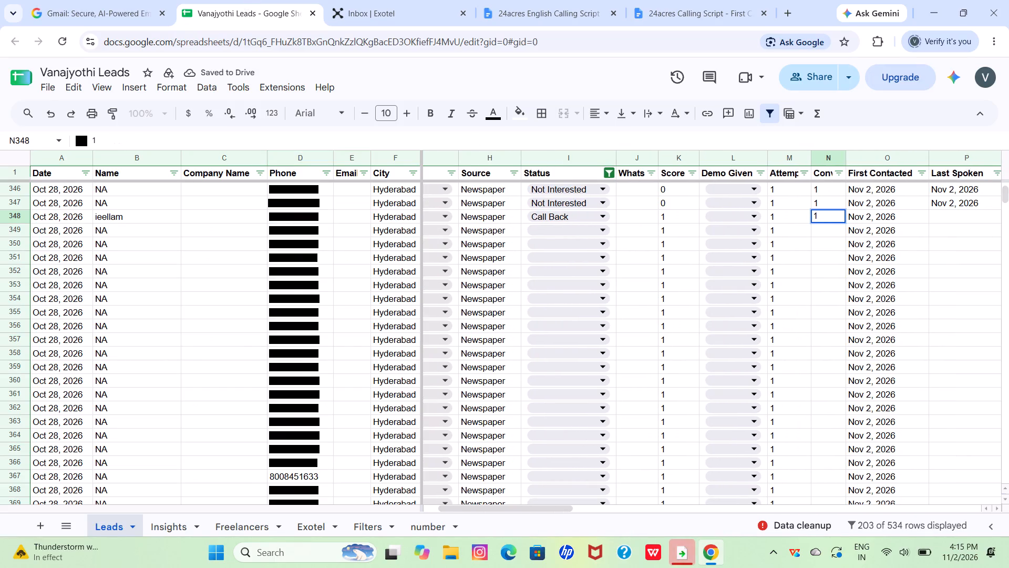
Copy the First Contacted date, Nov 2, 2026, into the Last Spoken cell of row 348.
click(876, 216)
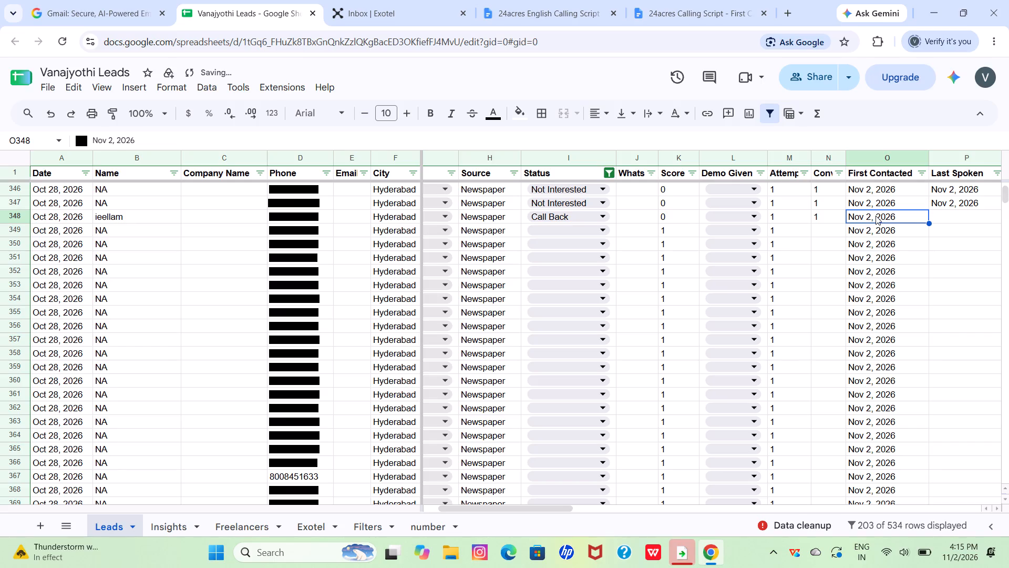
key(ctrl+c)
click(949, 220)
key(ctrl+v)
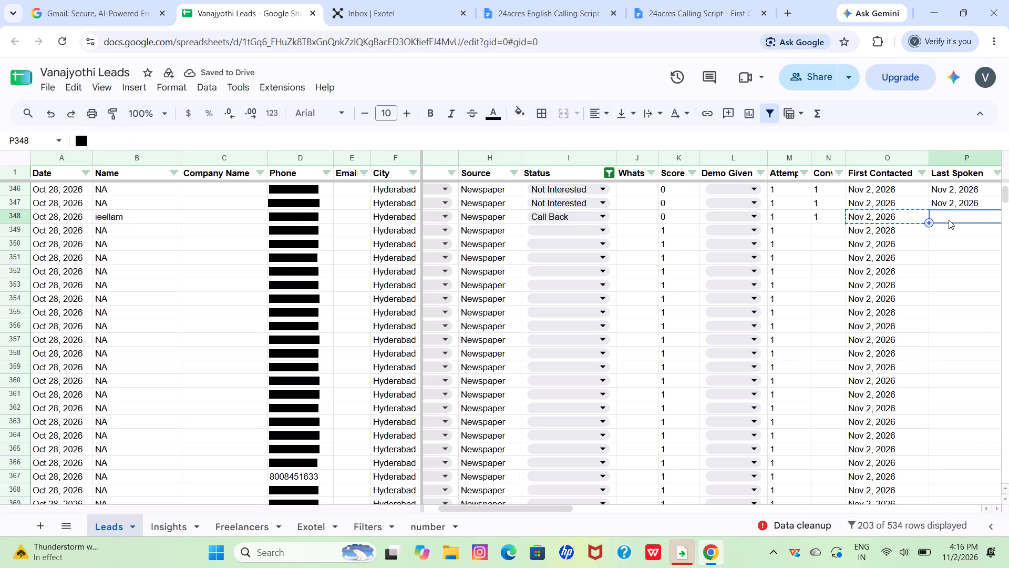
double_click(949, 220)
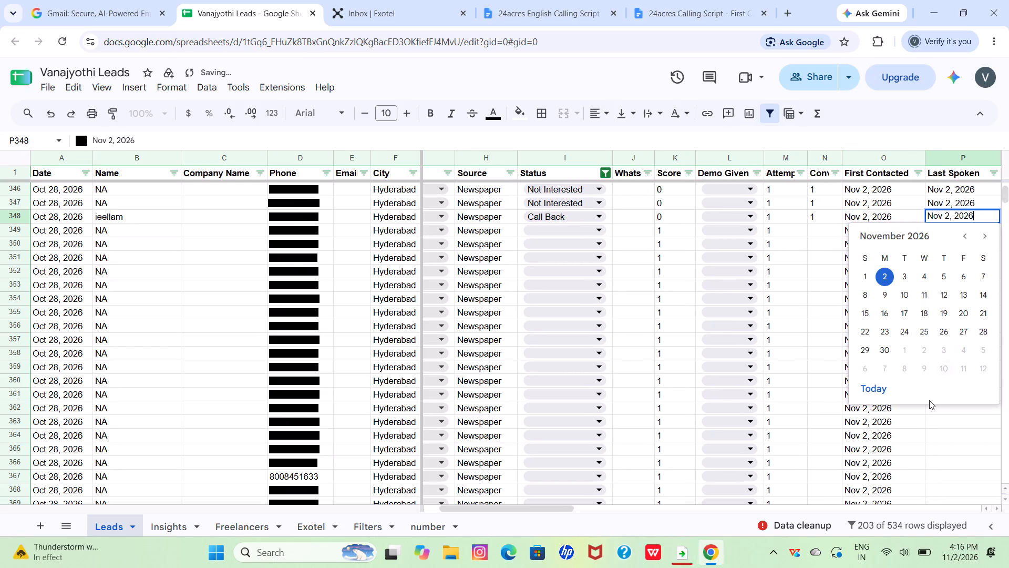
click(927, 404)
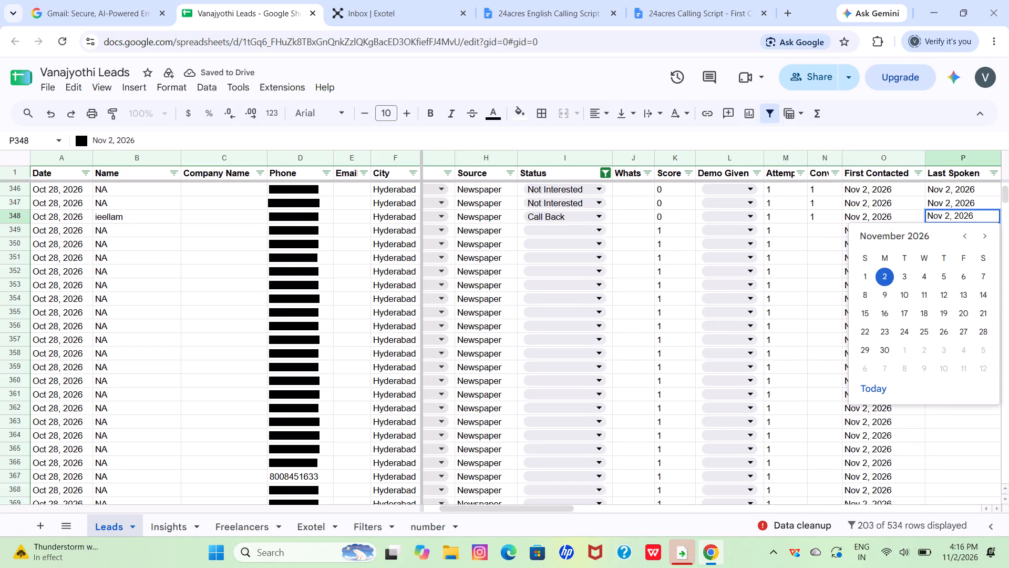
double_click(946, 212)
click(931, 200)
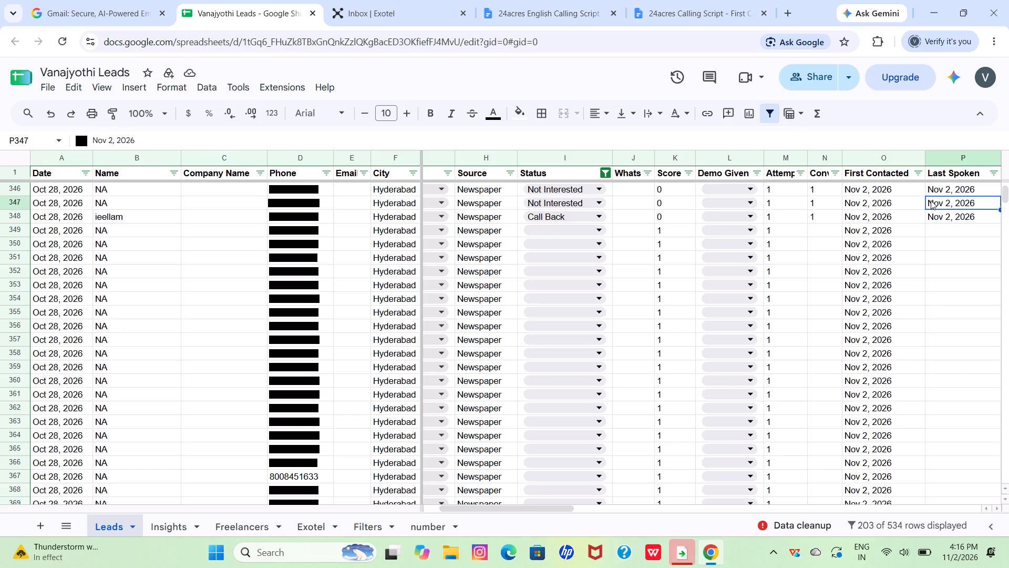
Set the Last Spoken date of row 348 to Nov 3, 2026.
click(935, 224)
double_click(935, 224)
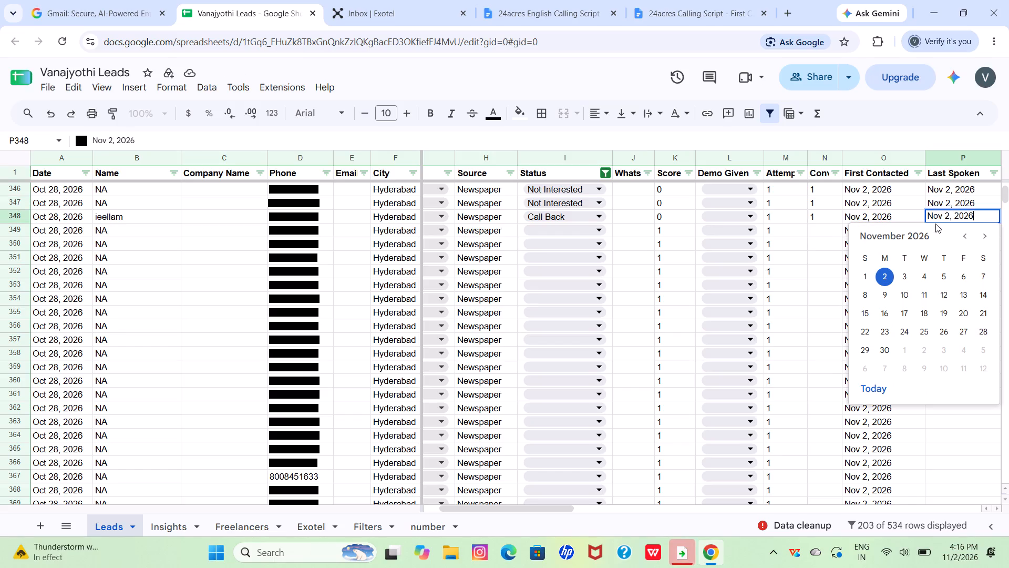
click(906, 277)
Enter the call note for row 348, starting with "he has property for sale and sa".
scroll(906, 277, left, 3)
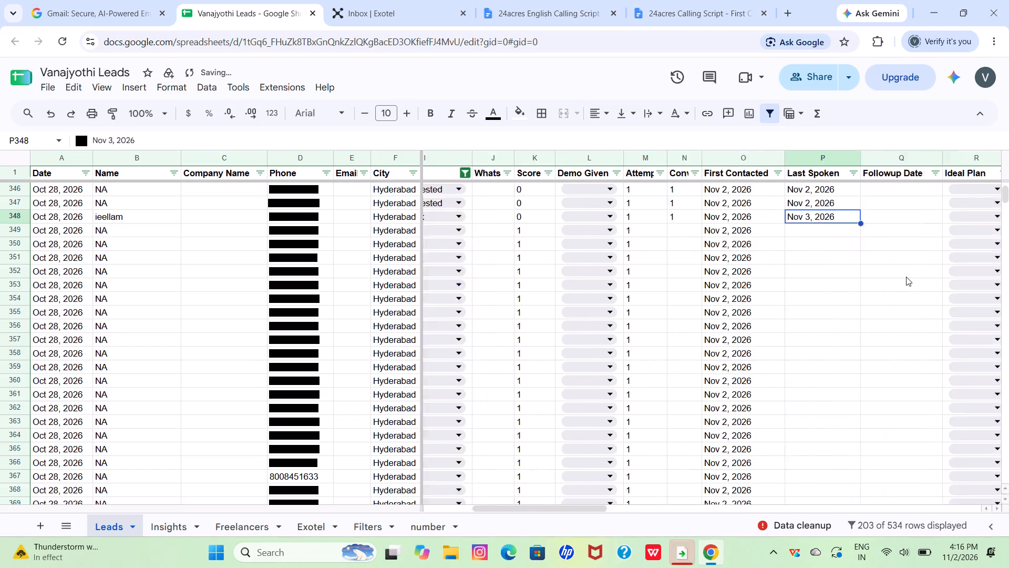
scroll(906, 277, left, 3)
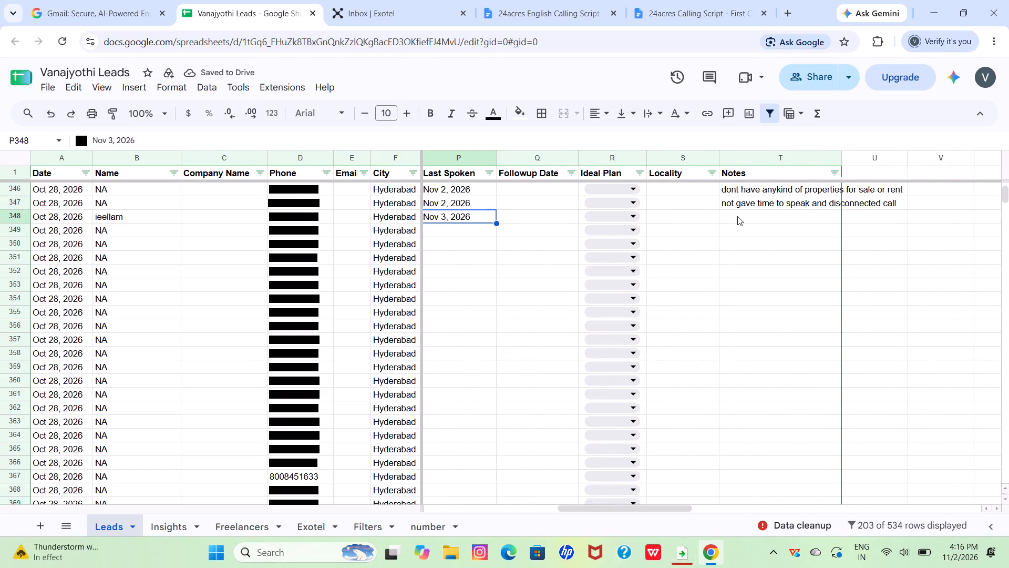
click(736, 216)
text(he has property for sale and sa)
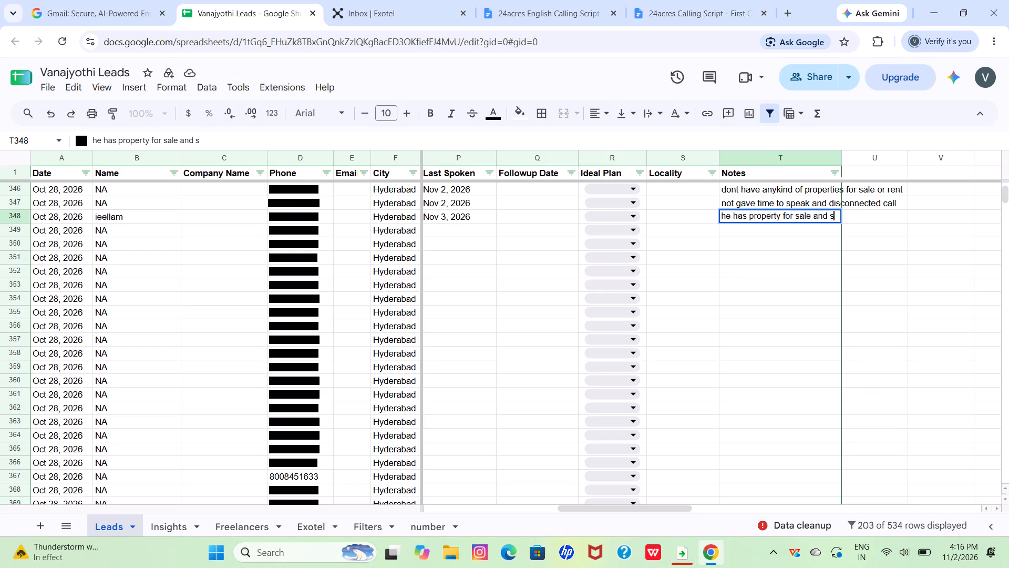
Complete the row 348 note so it reads "he has property for sale and said company detaills through whatsapp".
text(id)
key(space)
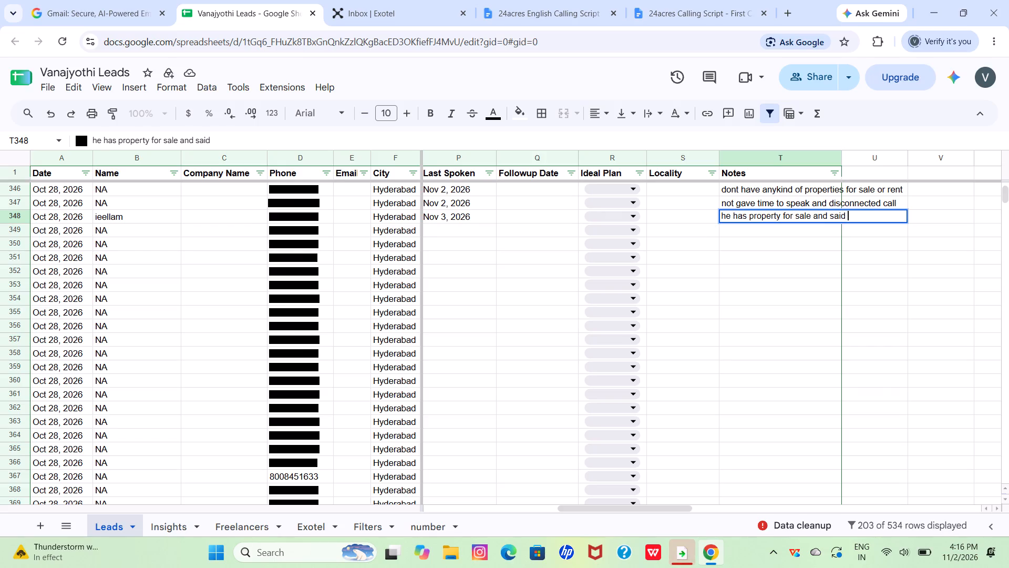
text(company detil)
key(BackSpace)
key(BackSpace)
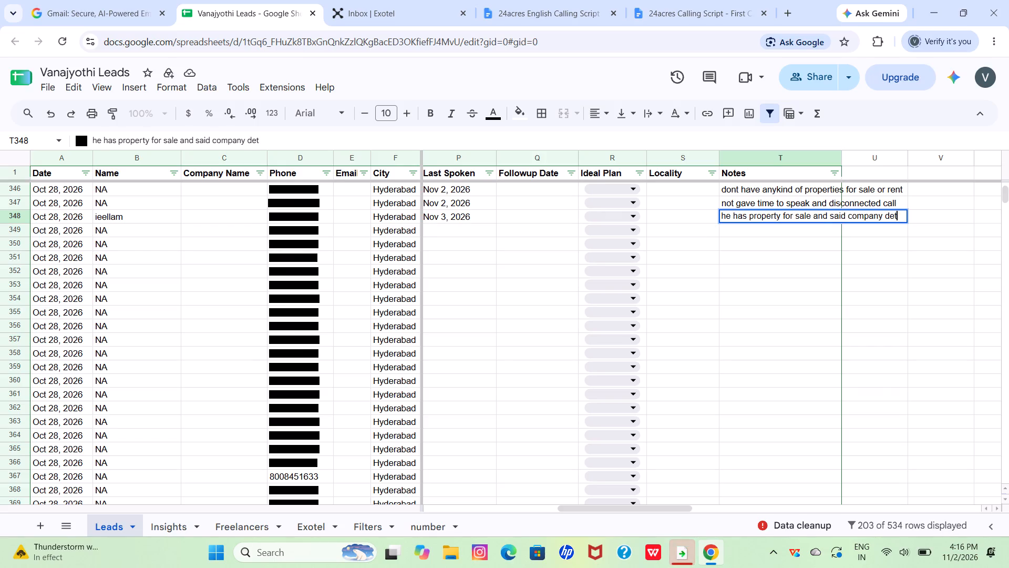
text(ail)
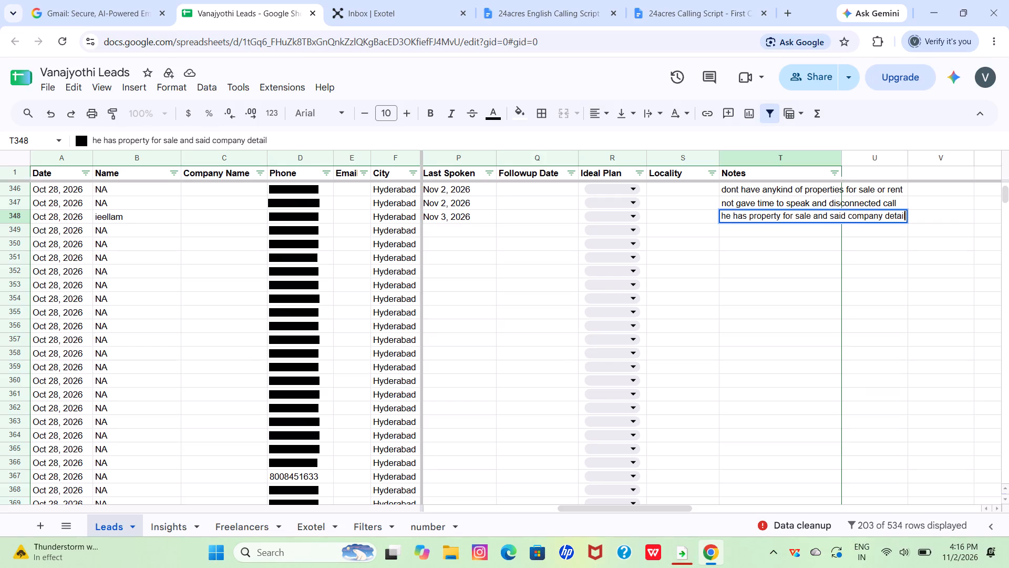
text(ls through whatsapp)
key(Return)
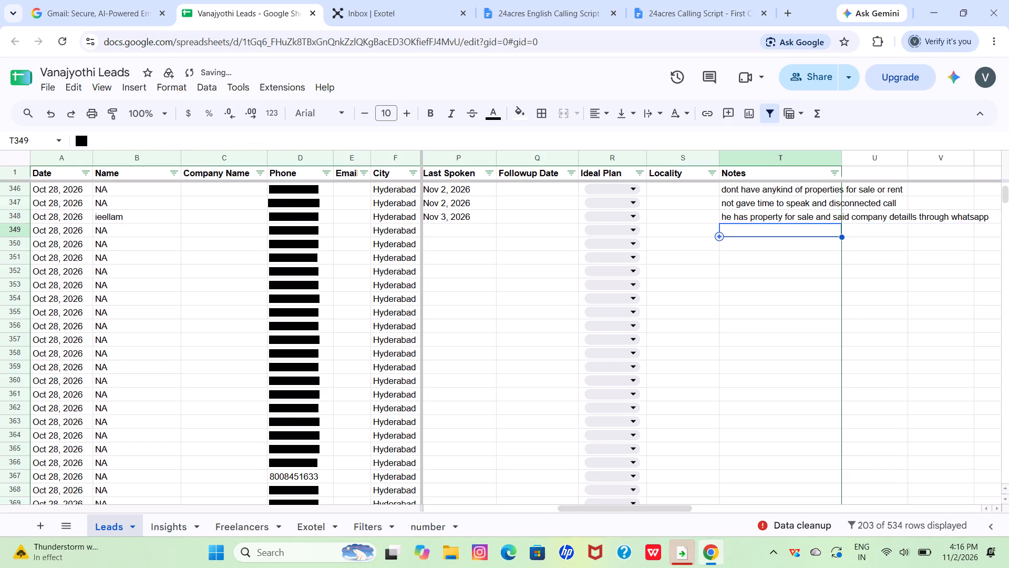
Select the phone number of the next uncalled lead in row 349.
scroll(736, 216, right, 6)
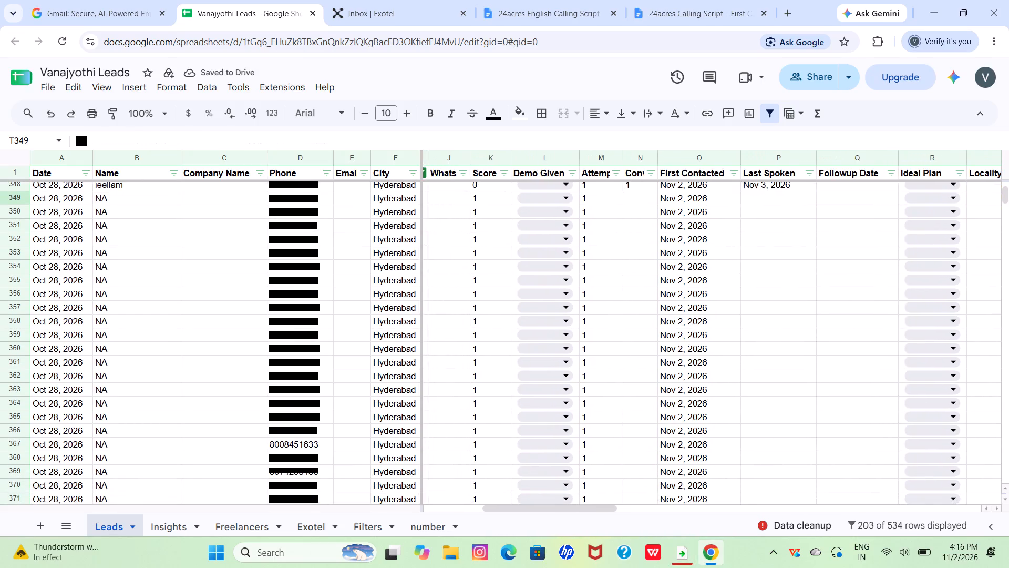
scroll(736, 216, right, 4)
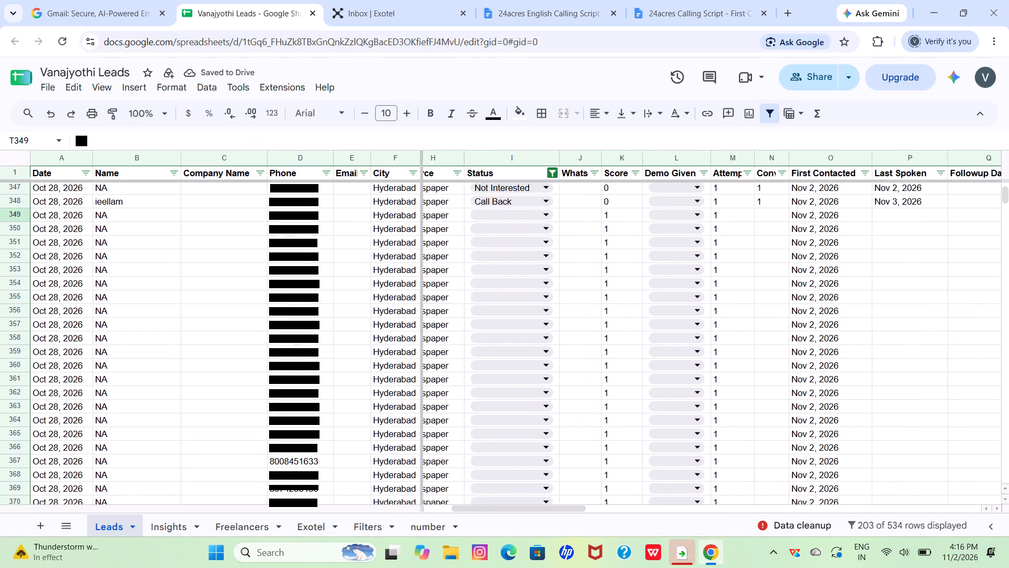
scroll(736, 216, right, 2)
click(328, 218)
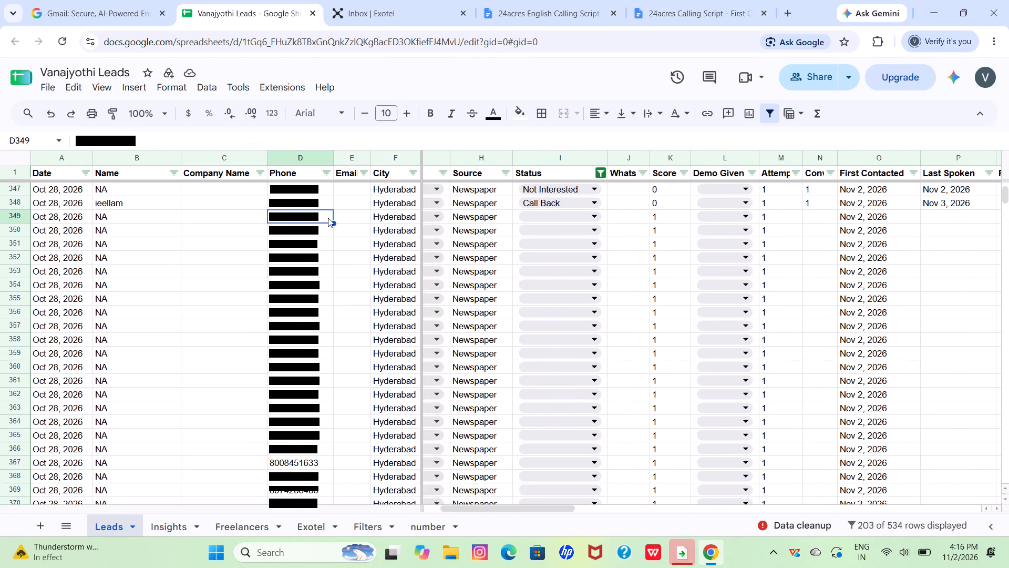
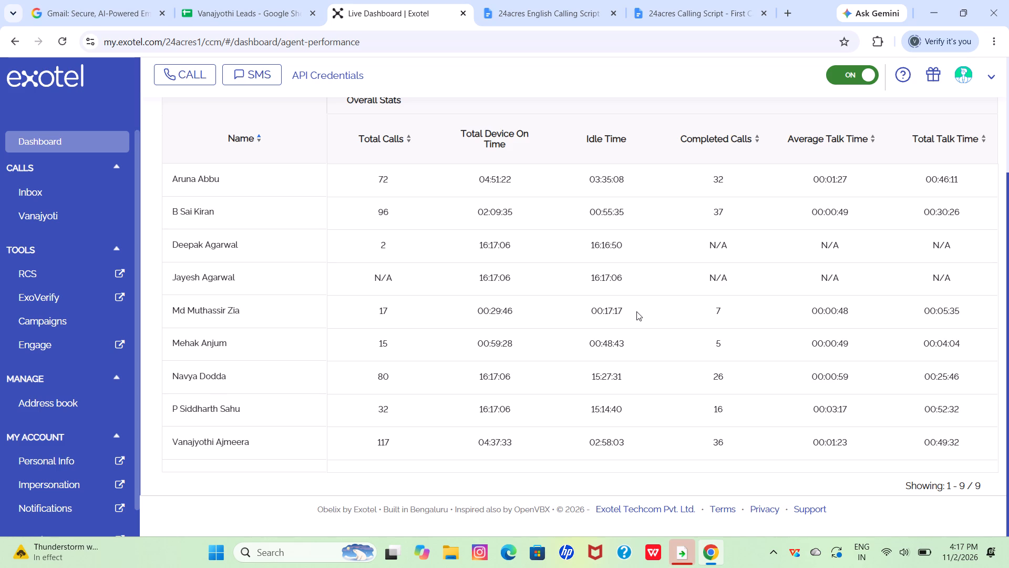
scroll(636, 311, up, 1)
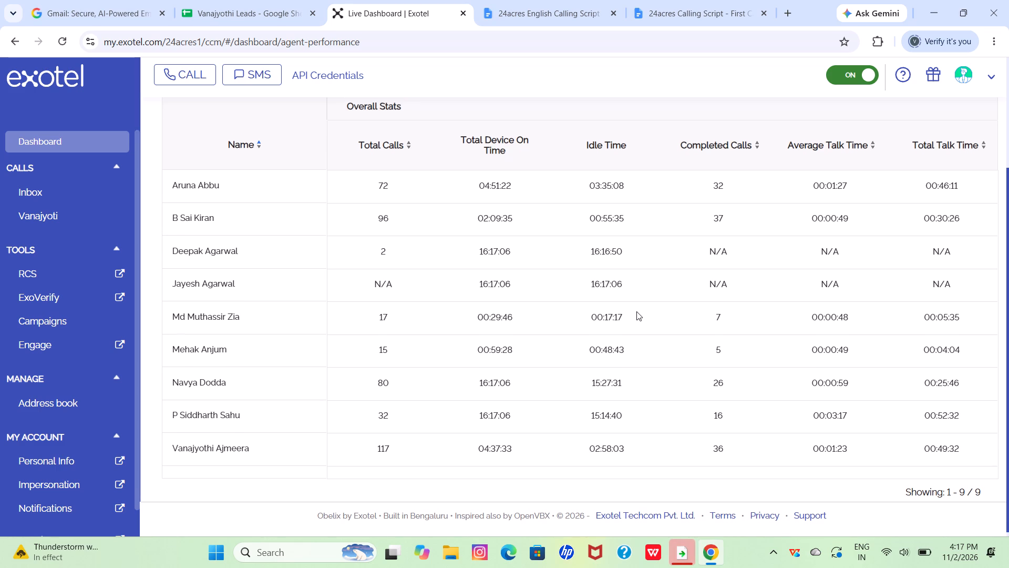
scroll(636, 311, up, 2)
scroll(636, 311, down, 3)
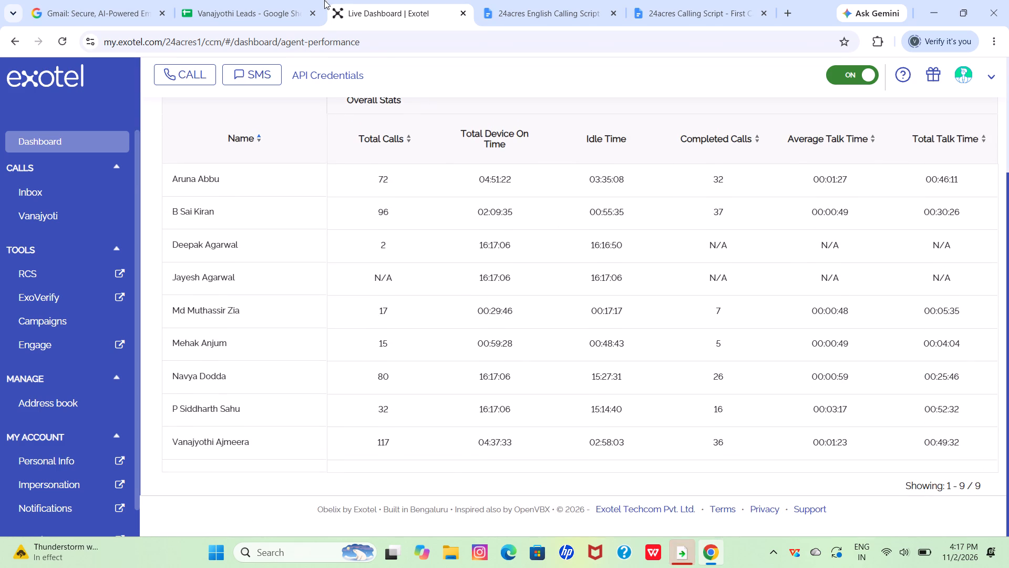
In the Vanajyothi Leads sheet, set the status of the newspaper lead in row 349 to Never Answered.
click(302, 0)
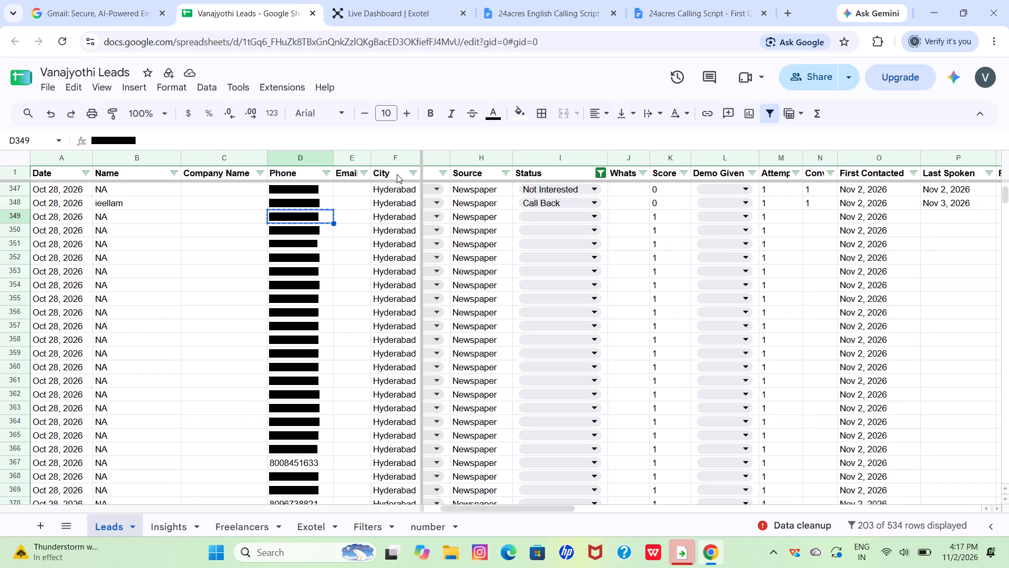
click(558, 215)
click(561, 230)
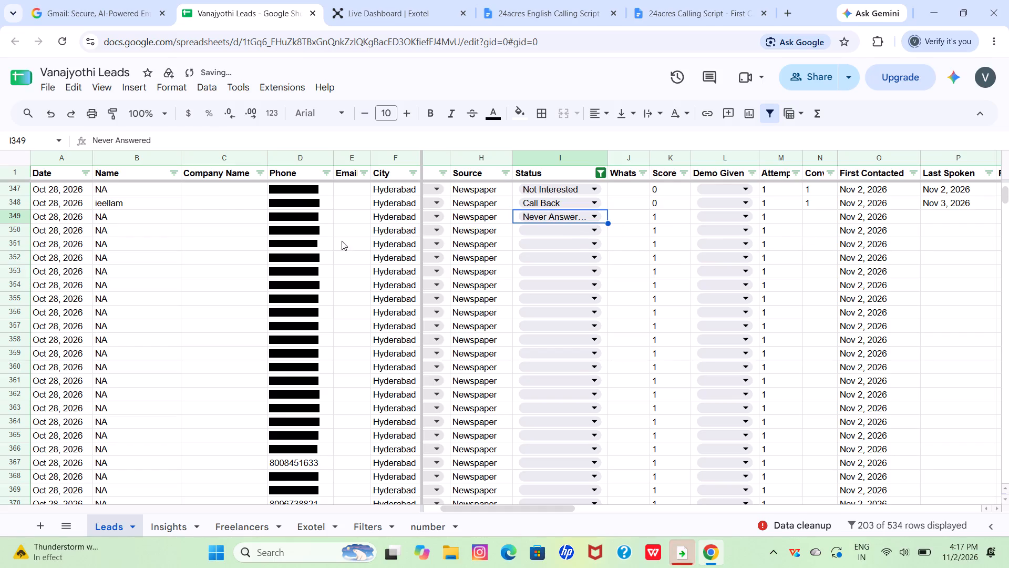
Copy the phone number of the newspaper lead in row 350.
click(299, 229)
key(ctrl+c)
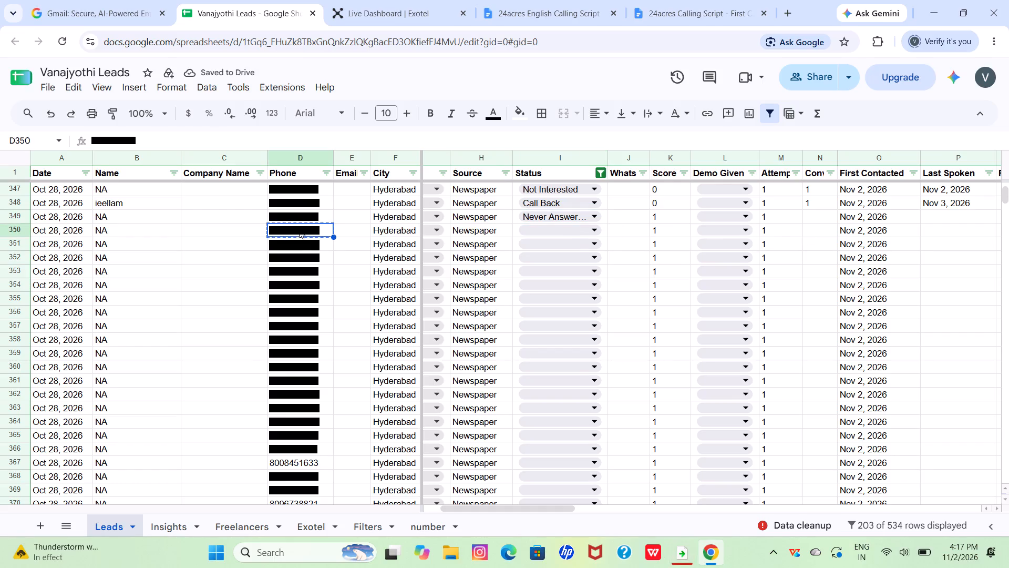
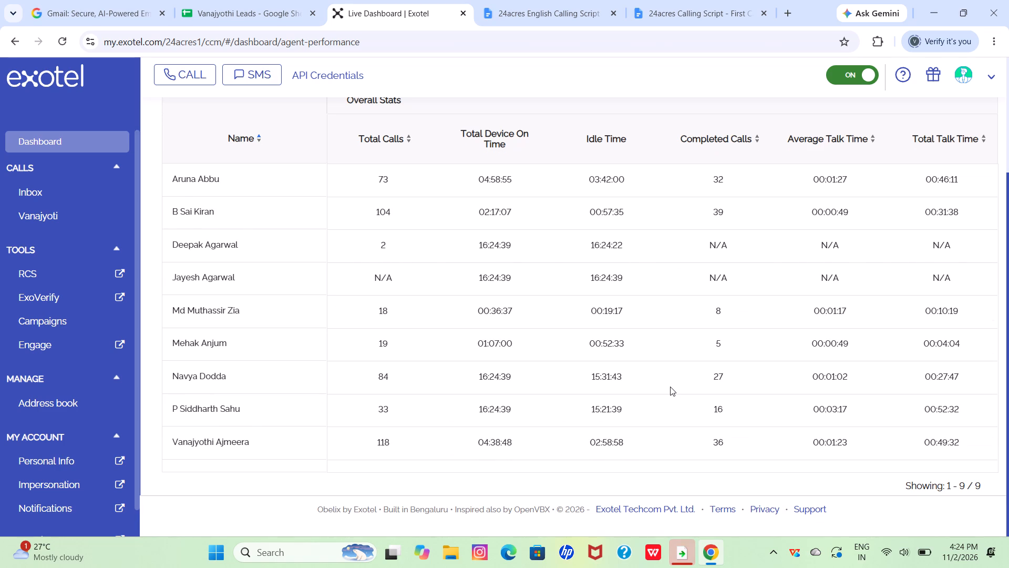
Return to the Vanajyothi Leads sheet and select the cell beside the status of the newspaper lead in row 350.
scroll(670, 387, up, 1)
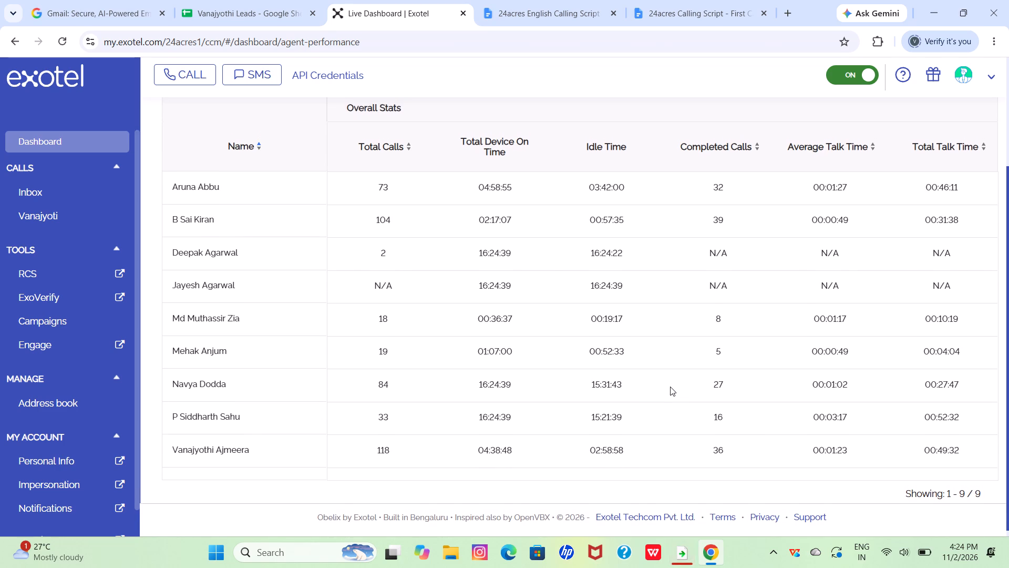
scroll(670, 387, up, 6)
click(240, 0)
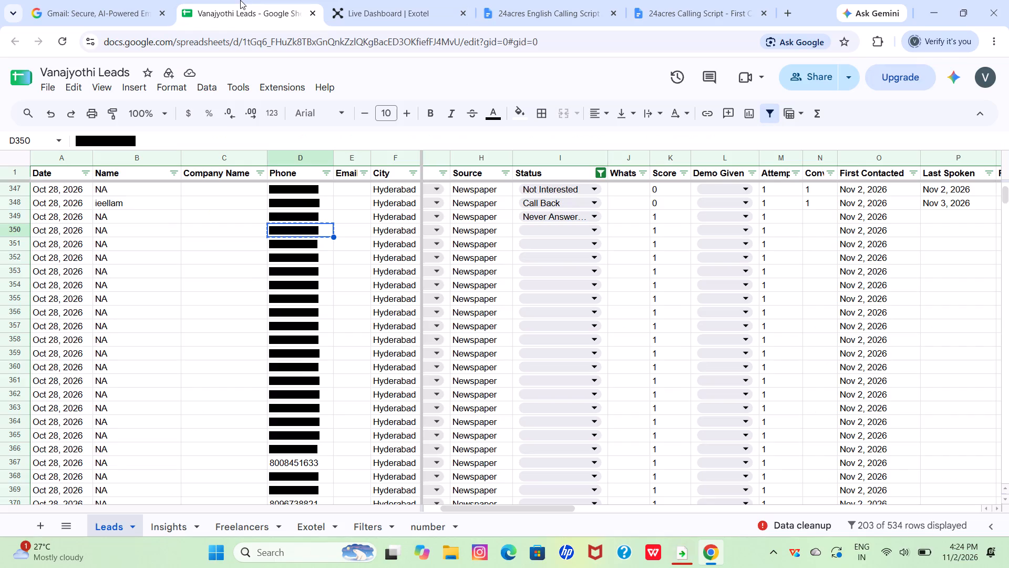
click(638, 235)
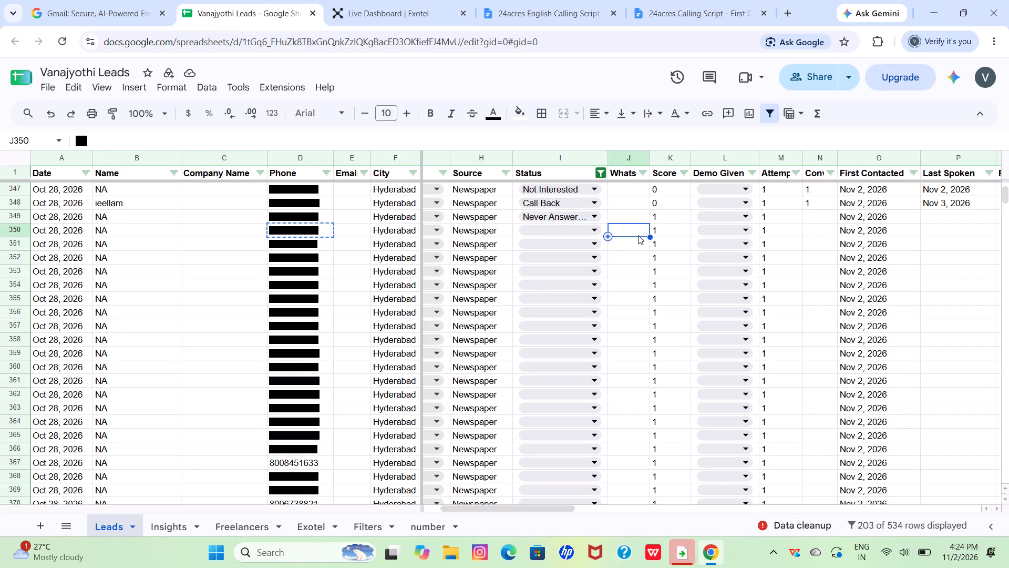
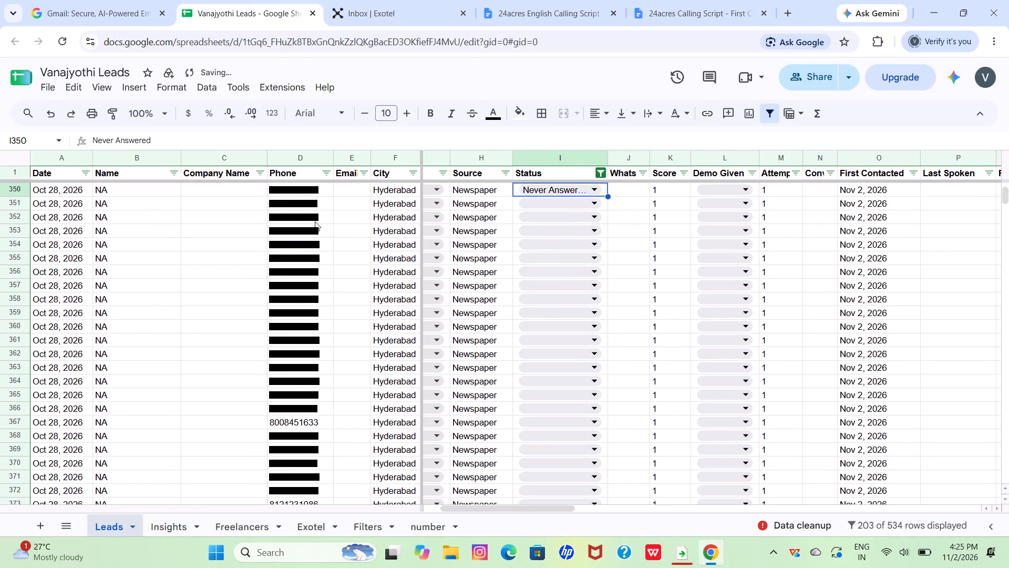
Copy the phone number of the newspaper lead in row 351 of the Leads sheet.
click(312, 204)
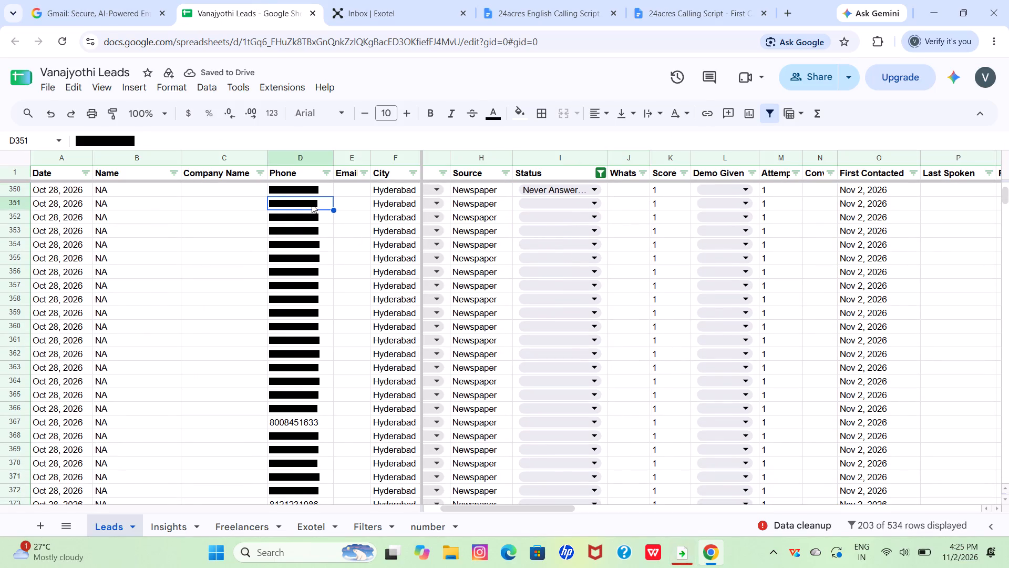
key(ctrl+c)
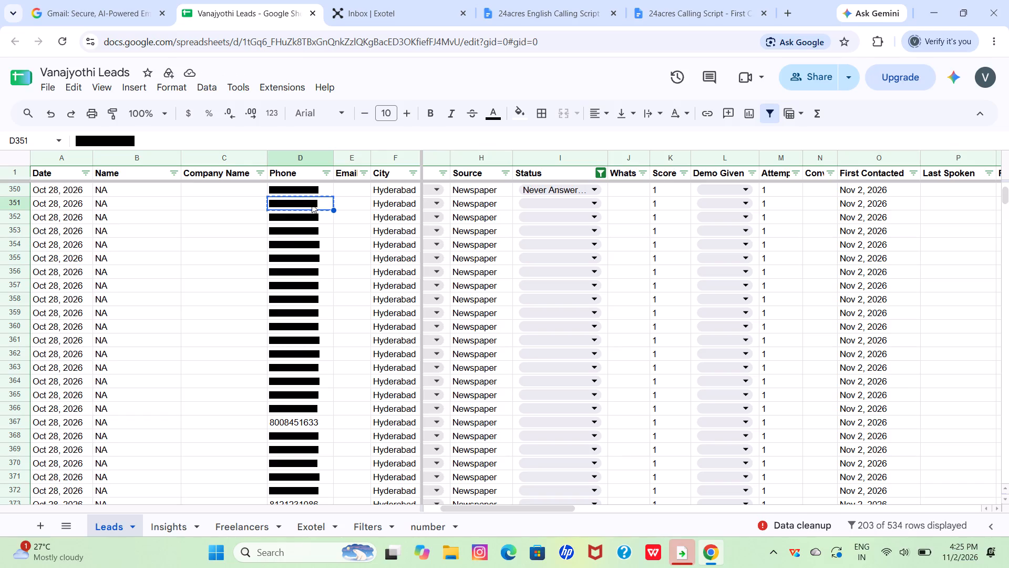
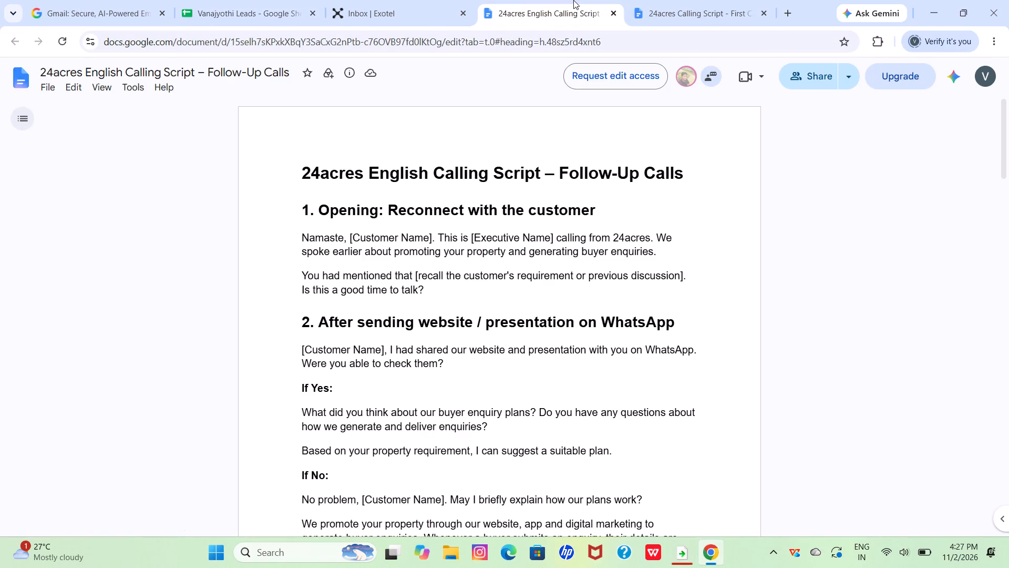
Bring up the opening greeting of the 24acres First Call calling script for the call.
click(677, 0)
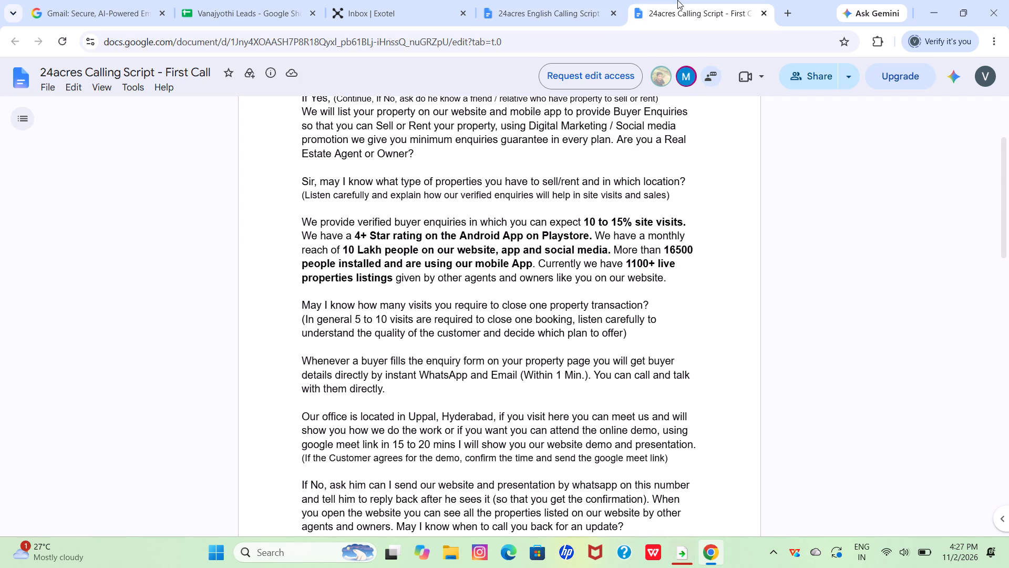
scroll(576, 248, up, 3)
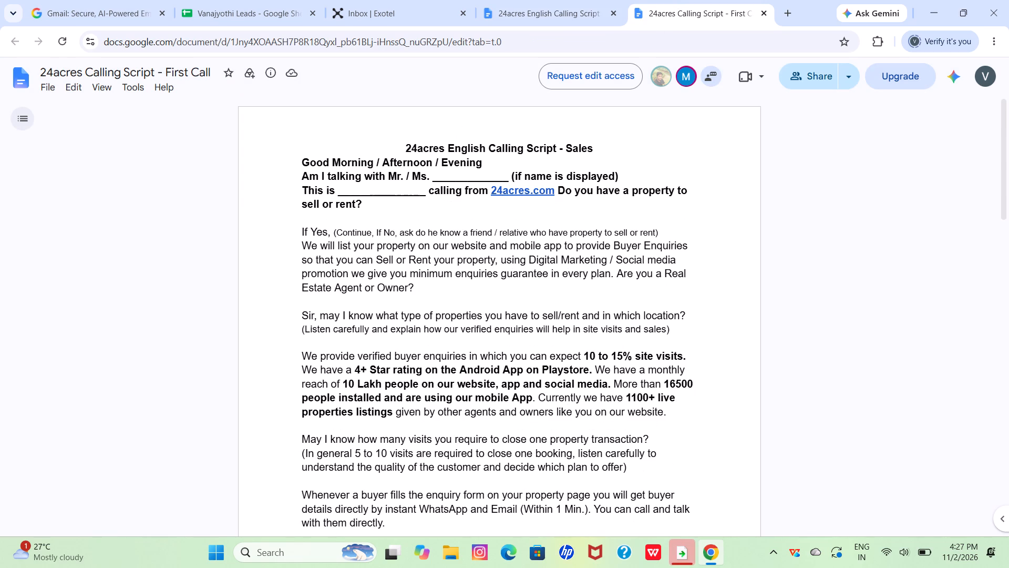